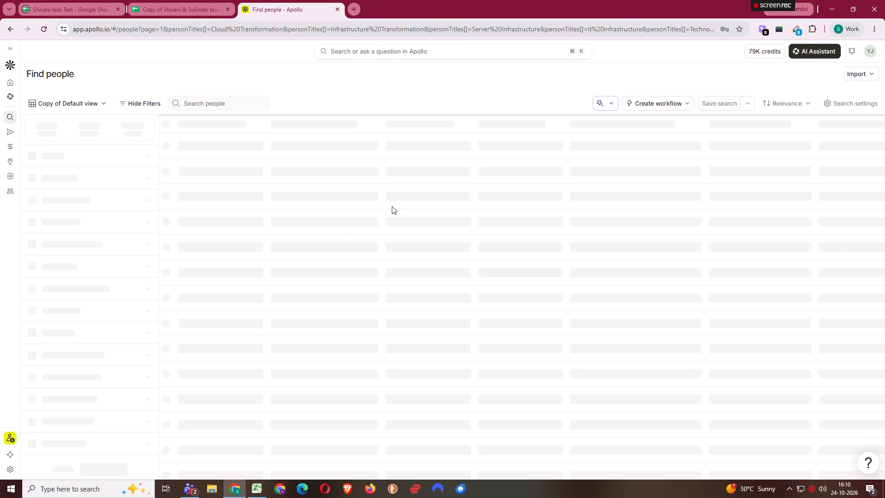
Switch to the Flynck 3b - Mentoraanvraag afgehaakt workbook in Excel.
left_click(264, 485)
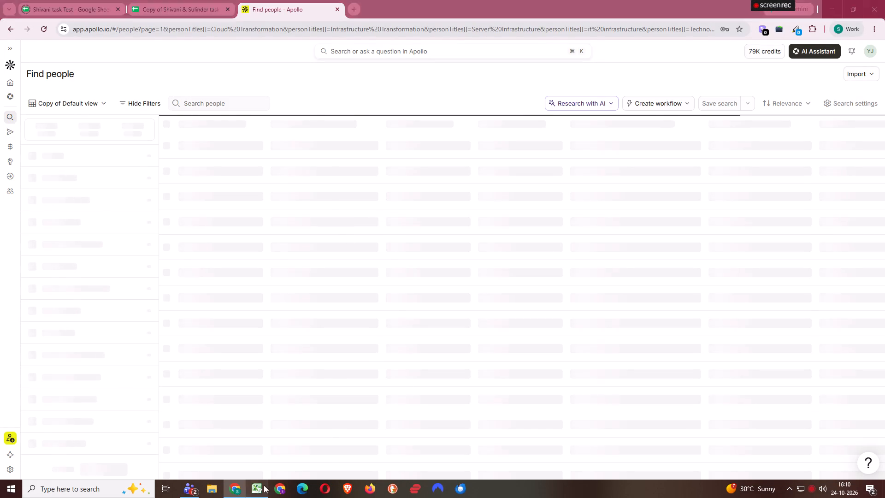
left_click(295, 258)
scroll(301, 268, "up", 4)
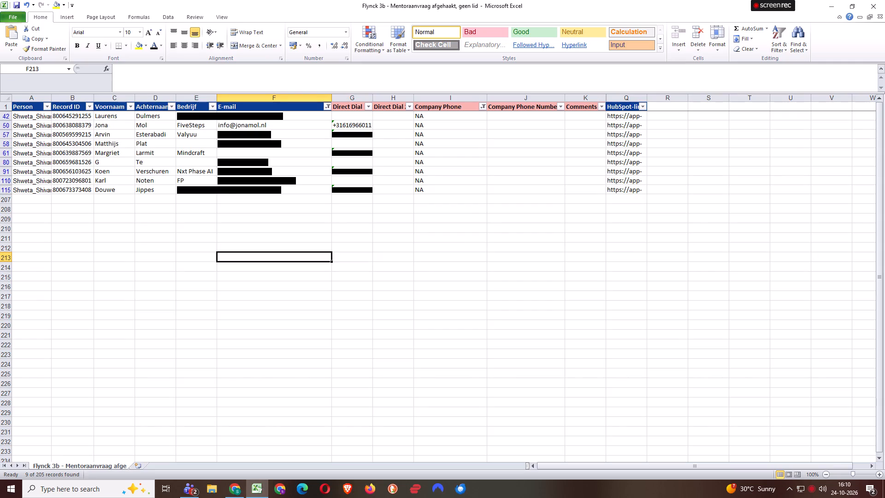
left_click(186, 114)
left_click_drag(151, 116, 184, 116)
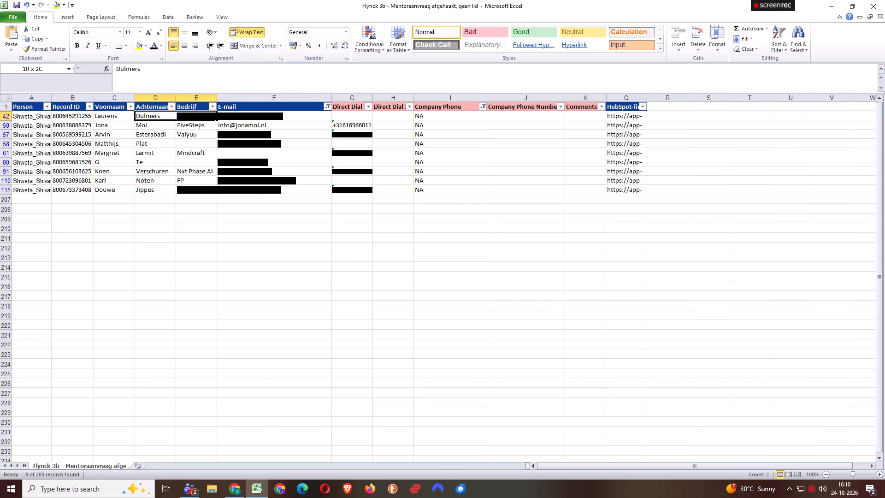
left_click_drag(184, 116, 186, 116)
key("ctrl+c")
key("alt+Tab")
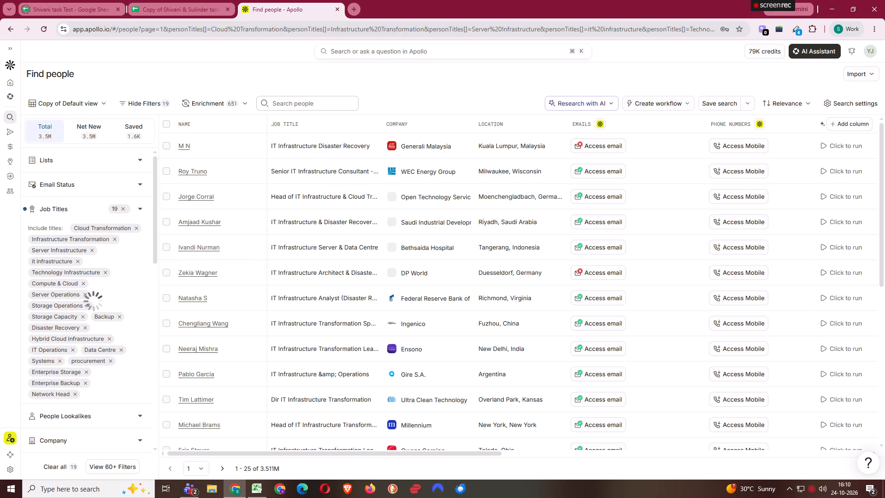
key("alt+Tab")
Copy the contact's first and last name from row 42 and return to Apollo in Chrome.
left_click_drag(112, 116, 139, 118)
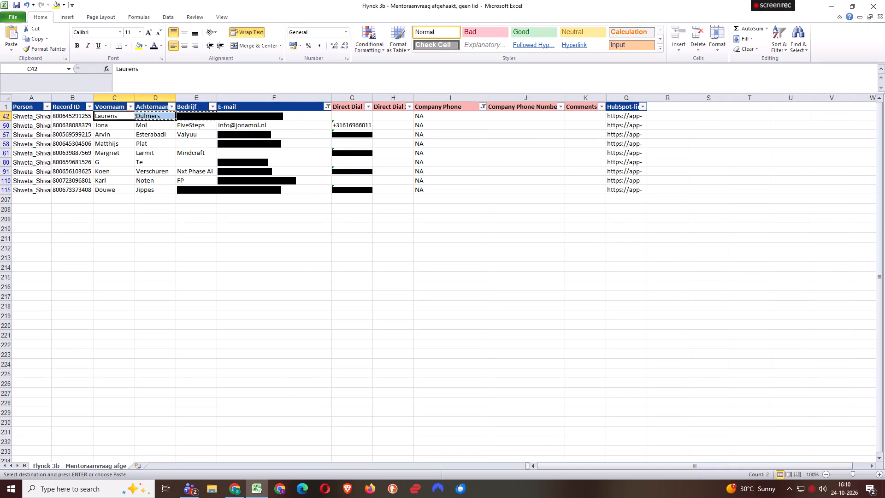
key("ctrl+c")
key("alt+Tab")
Clear the applied job title filters from the Apollo people search.
left_click(119, 230)
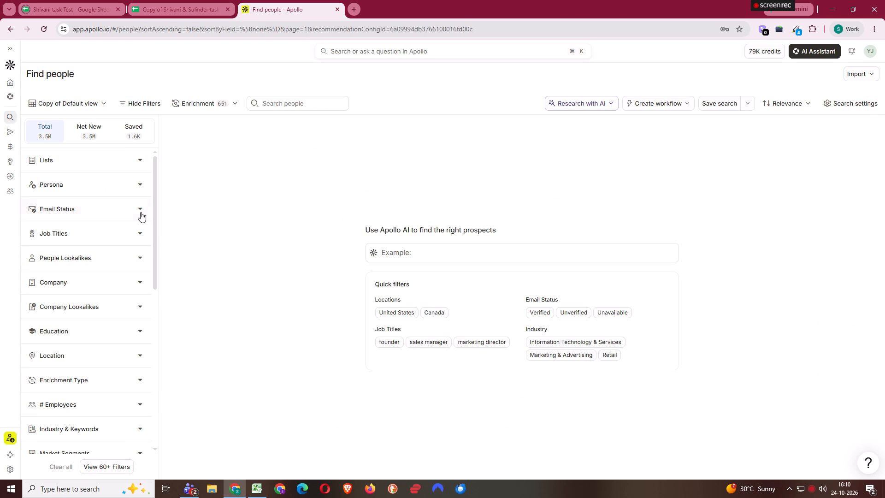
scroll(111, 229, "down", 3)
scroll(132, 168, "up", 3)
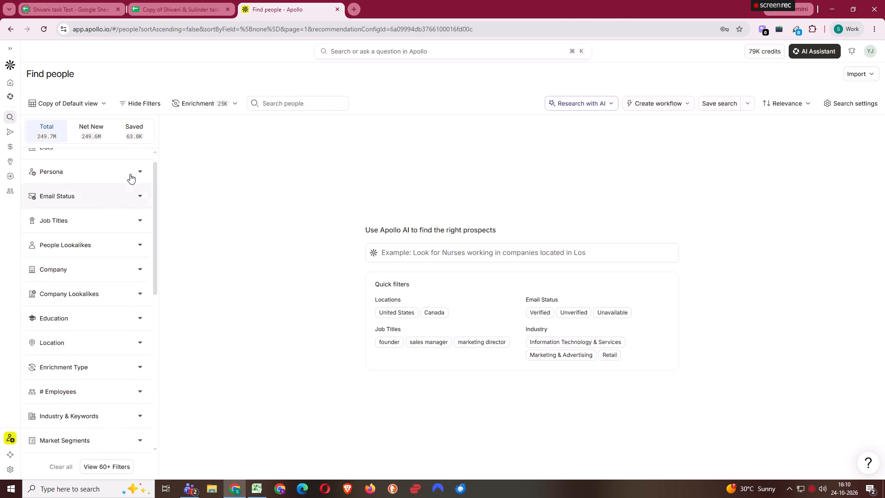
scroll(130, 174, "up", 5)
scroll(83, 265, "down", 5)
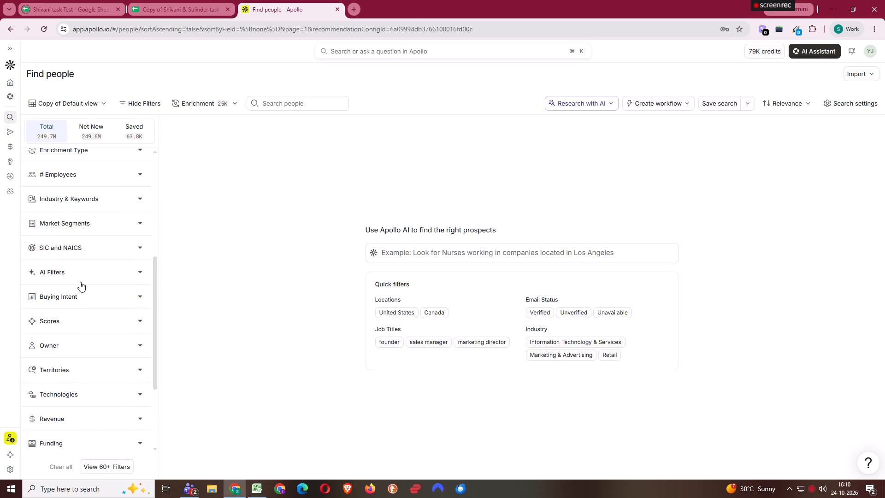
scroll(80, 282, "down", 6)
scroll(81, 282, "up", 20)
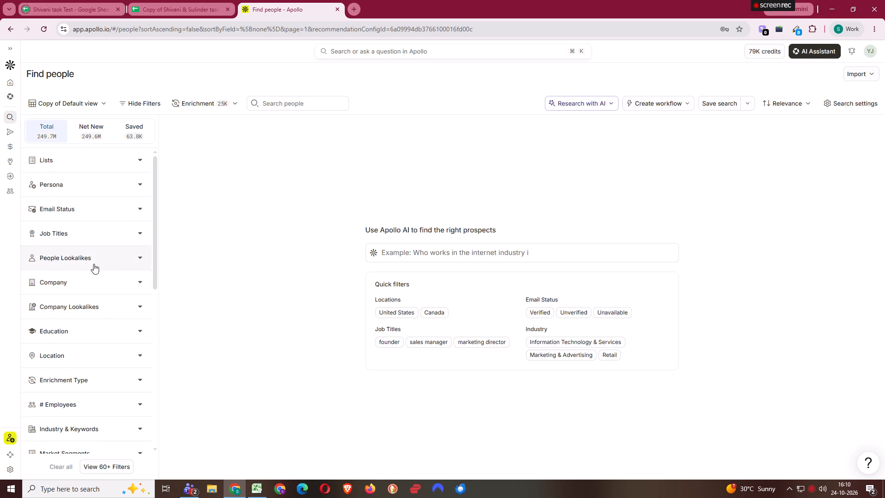
Search Apollo people for the copied contact name and check it against the company listed in the Excel sheet.
left_click(275, 107)
key("ctrl+v")
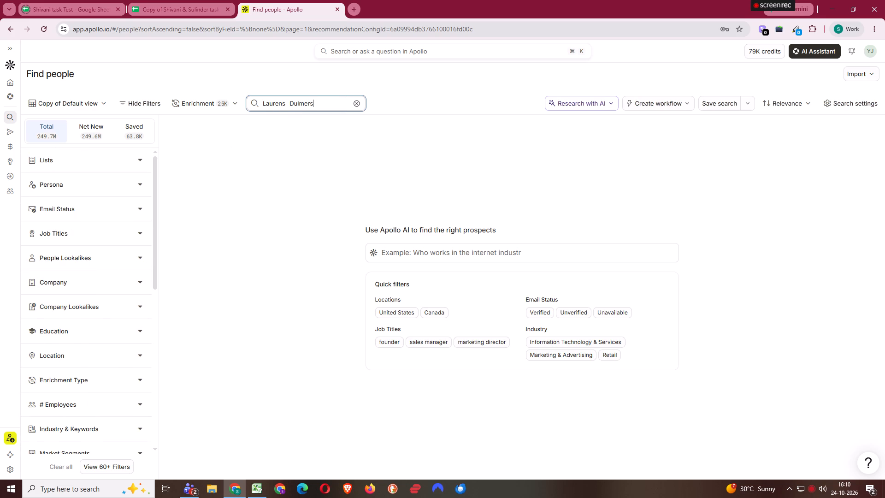
key("Return")
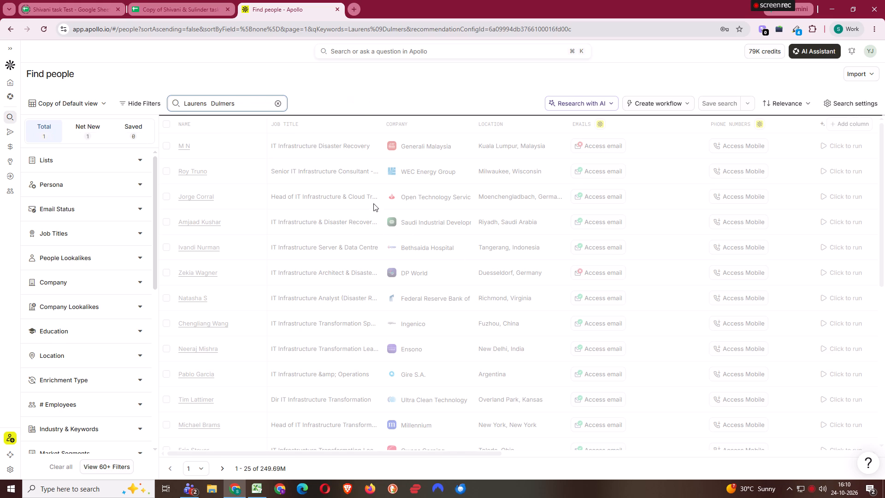
key("alt+Tab")
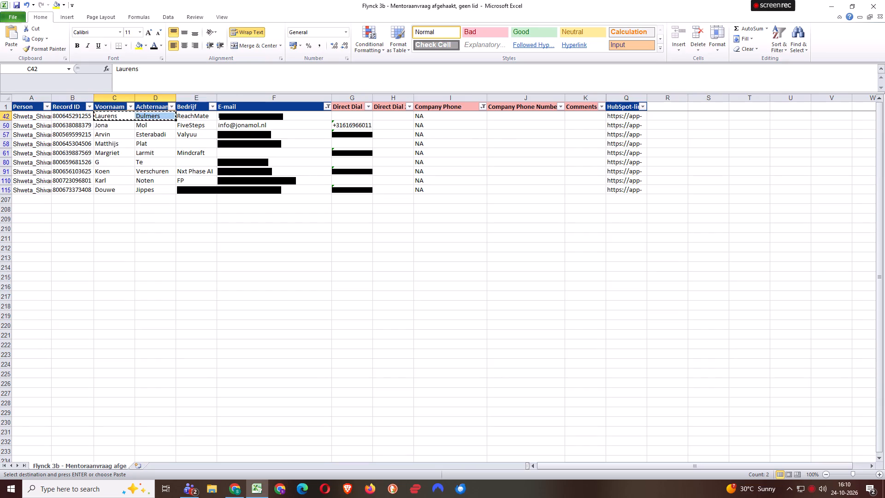
key("alt+Tab")
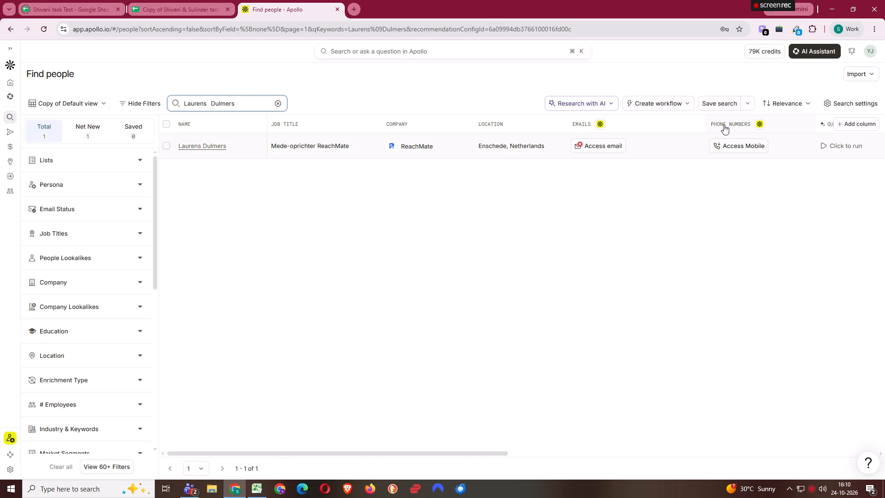
Move the Phone Numbers column directly after the Company column in the results table.
left_click_drag(724, 125, 479, 127)
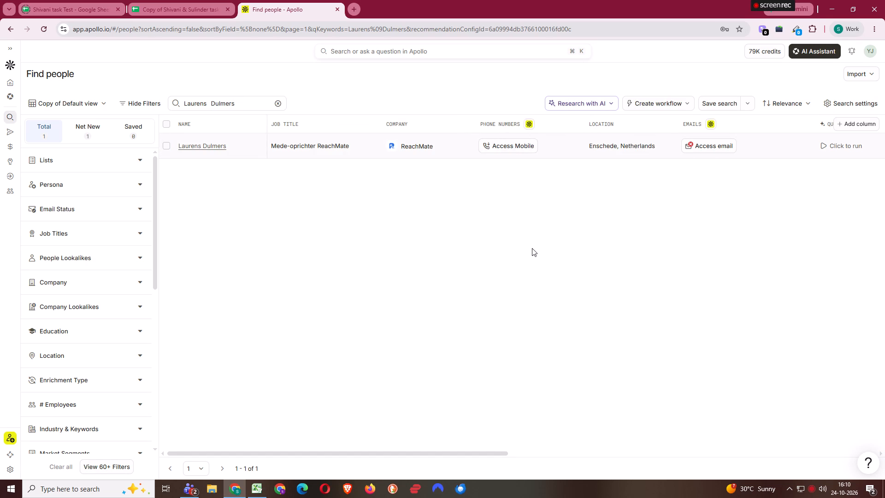
Access the mobile number of the ReachMate contact and dismiss the enrichment notice.
left_click(509, 142)
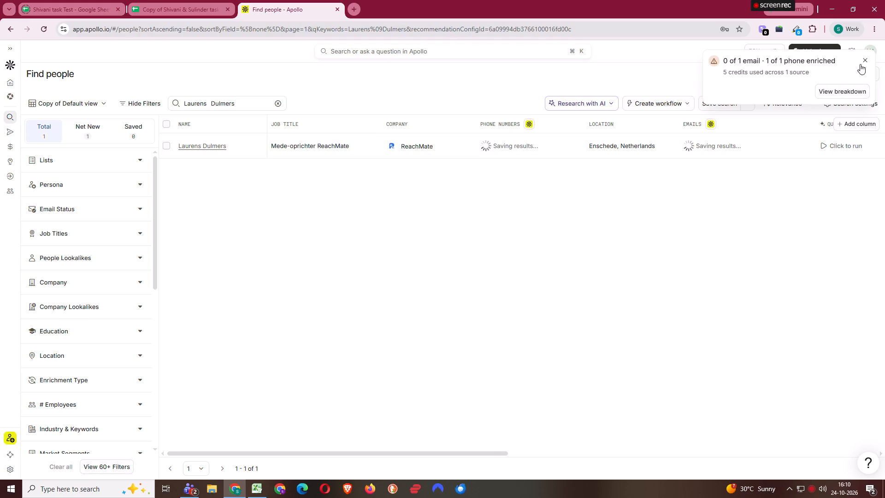
left_click(864, 62)
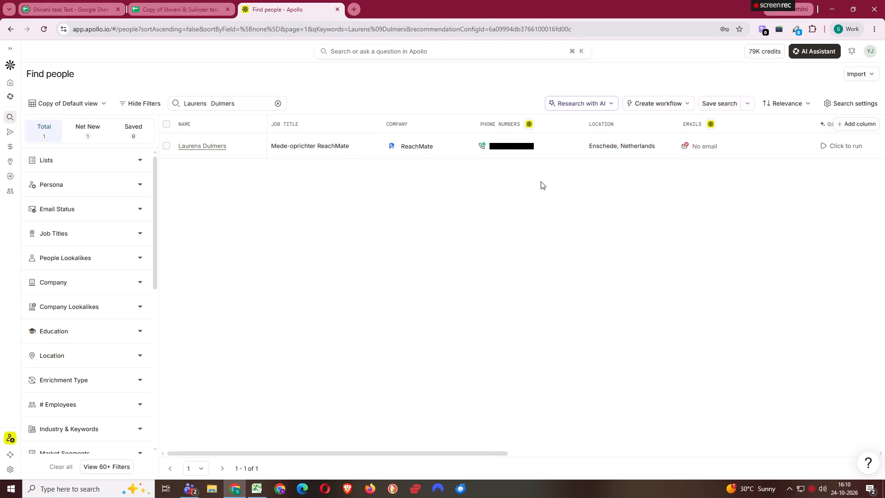
Copy the contact's mobile number from Apollo into the first Direct Dial cell of row 42 in Excel.
left_click(549, 147)
key("alt+Tab")
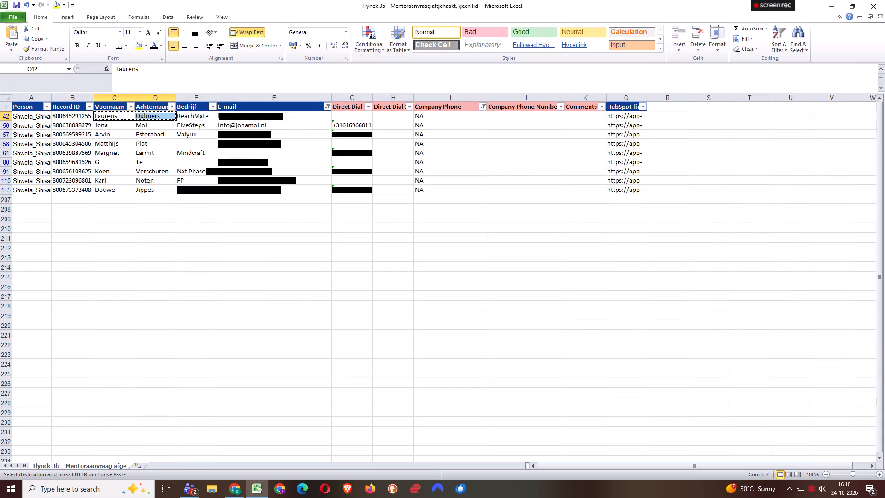
key("alt+Tab")
left_click(598, 176)
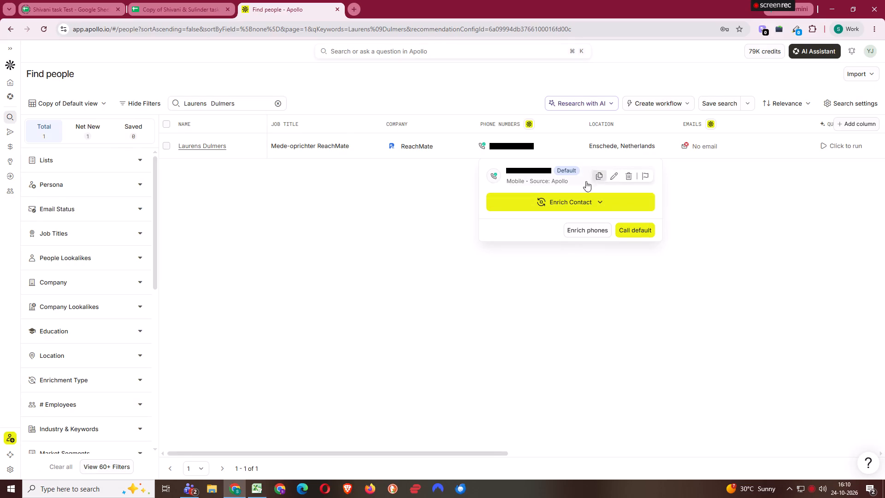
key("alt+Tab")
left_click(349, 117)
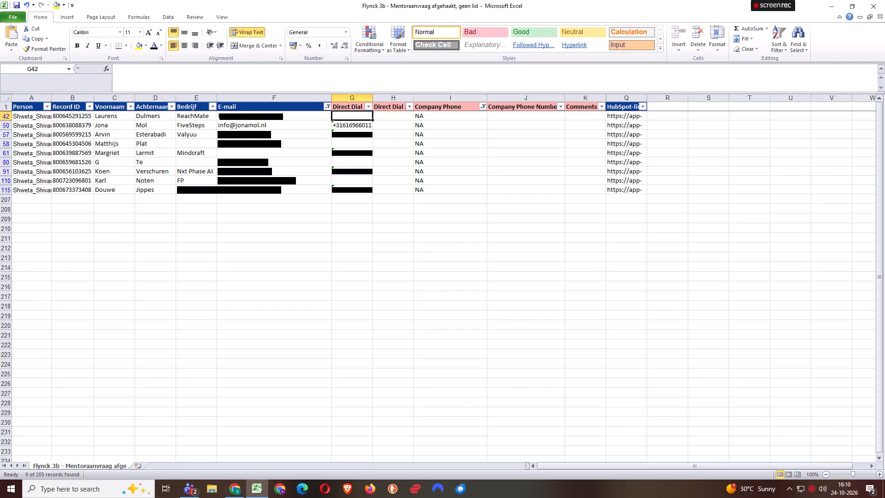
key("ctrl+v")
Copy the company name ReachMate from row 42 and search Google in a new tab for "ReachMate contcat number".
key("alt+Tab")
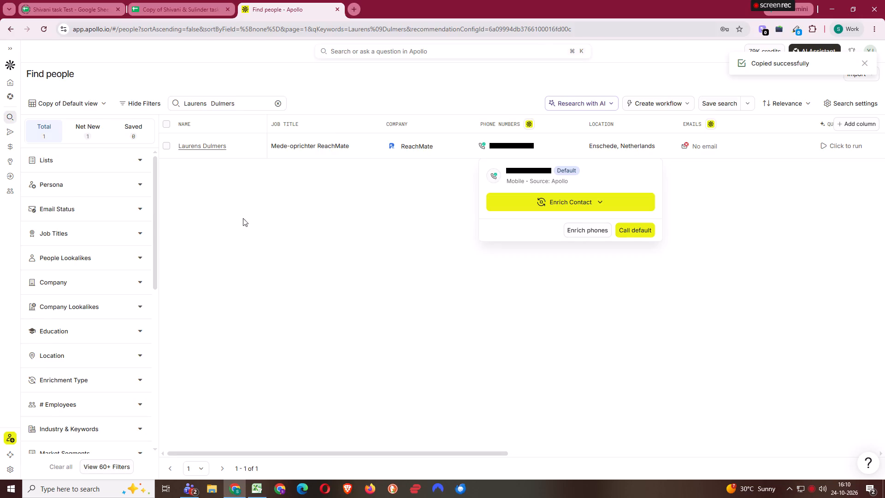
key("alt+Tab")
left_click(193, 117)
key("ctrl+c")
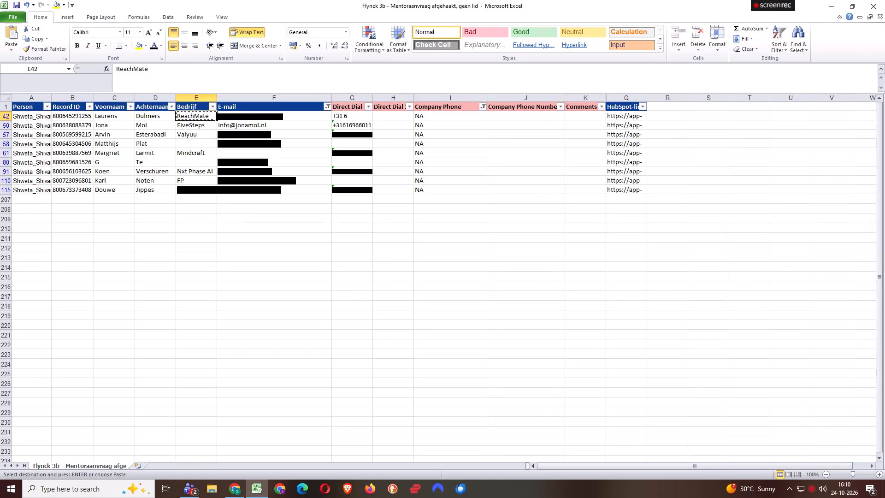
key("alt+Tab")
left_click(355, 10)
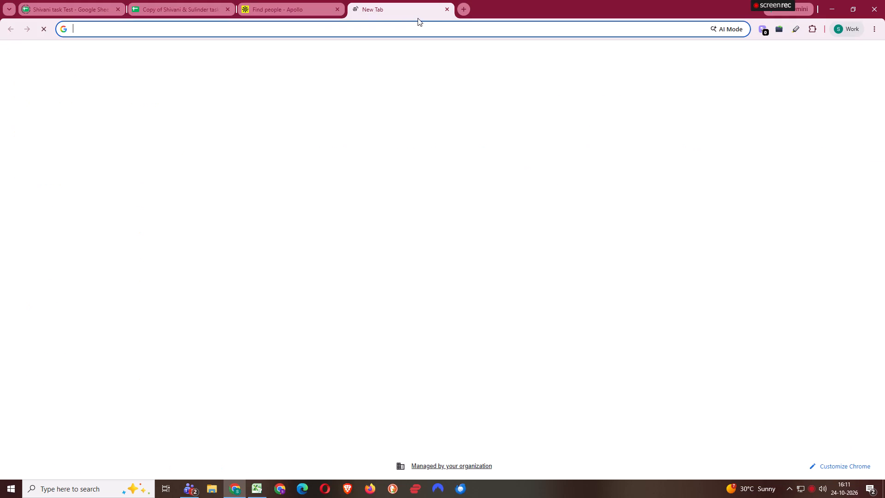
key("ctrl+v")
key("space")
type("contcat number")
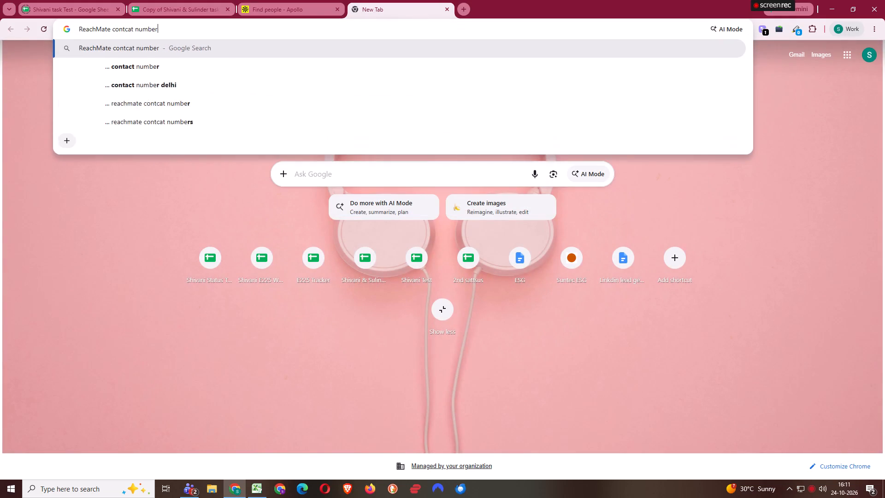
key("Return")
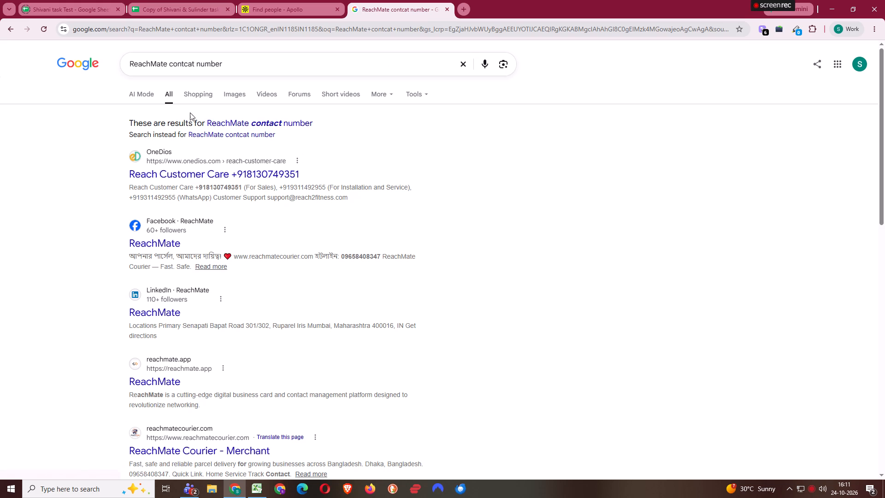
left_click(242, 63)
key("space")
type("netherlands comapny")
key("Return")
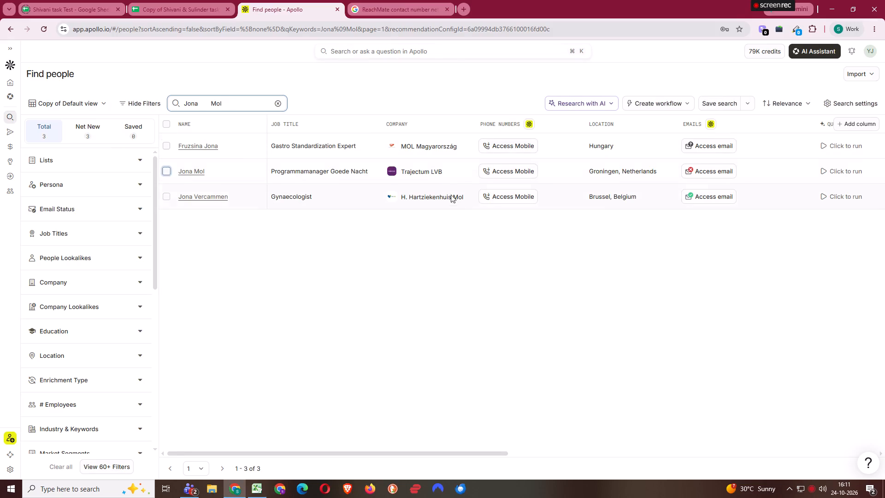
Clear the number from the first Direct Dial cell of row 50 in the Excel sheet.
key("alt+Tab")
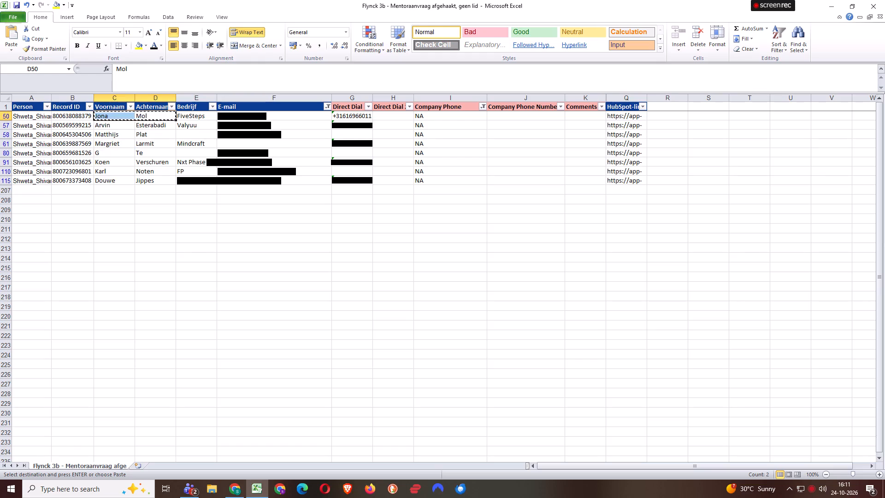
left_click(364, 113)
key("Delete")
left_click(444, 111)
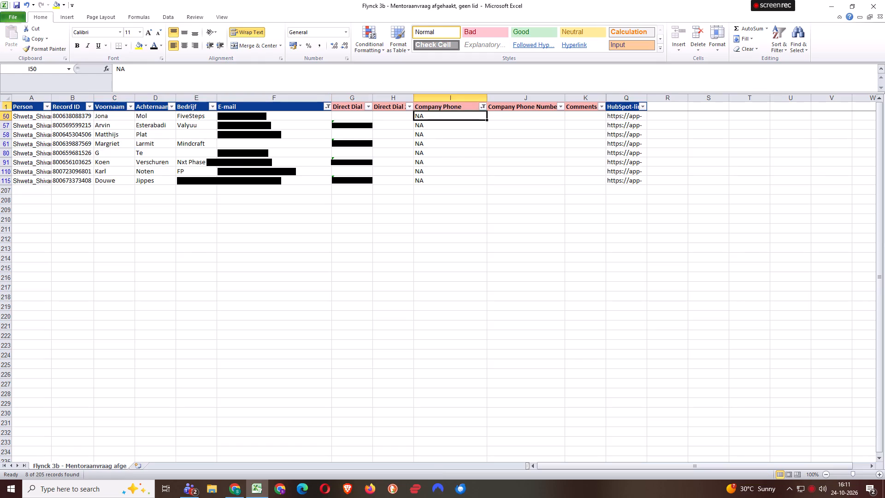
Search Google for "FiveSteps contact number netherlands company" and copy the company's phone number from the AI Mode answer.
left_click(191, 113)
key("ctrl+c")
key("alt+Tab")
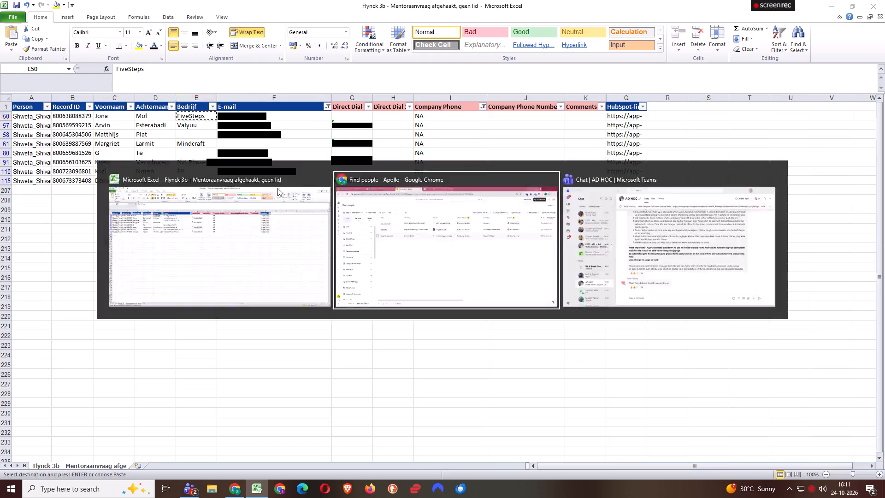
left_click(383, 6)
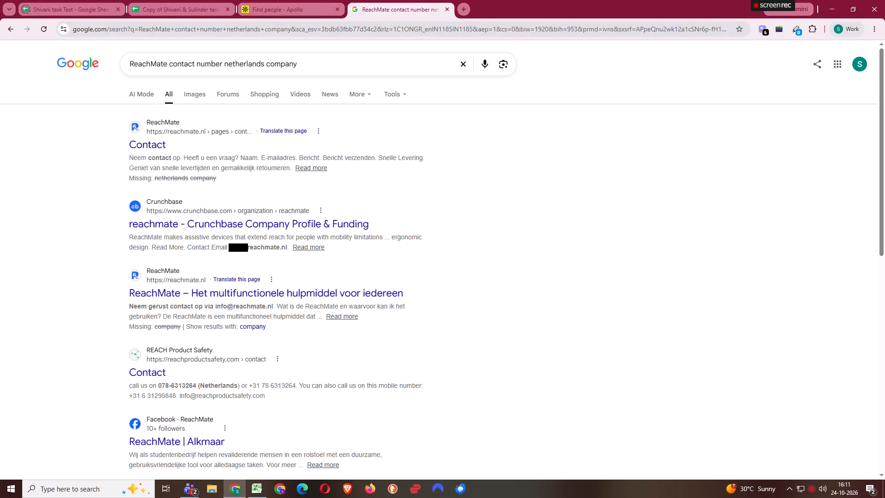
left_click_drag(166, 66, 66, 51)
key("ctrl+v")
key("Return")
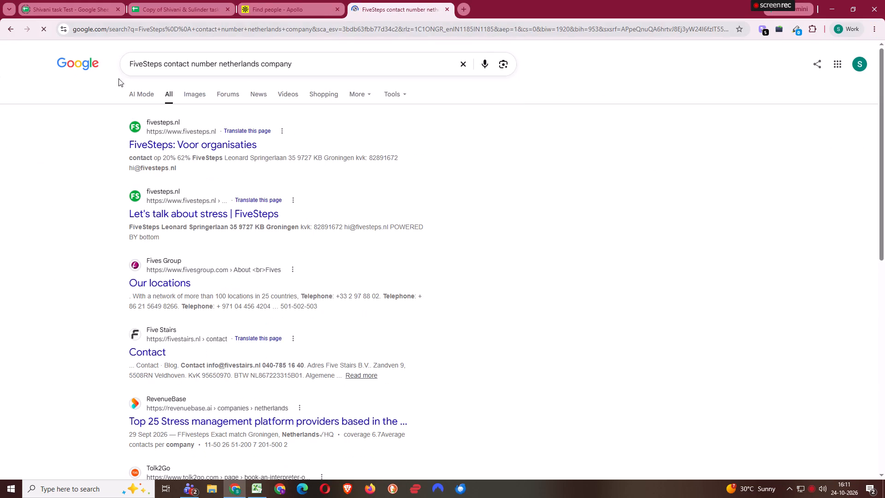
left_click(141, 92)
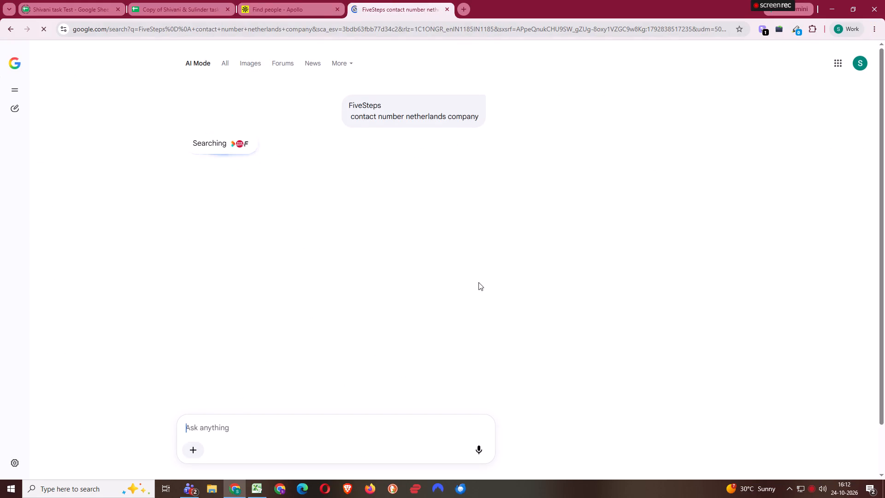
left_click(230, 158, "alt")
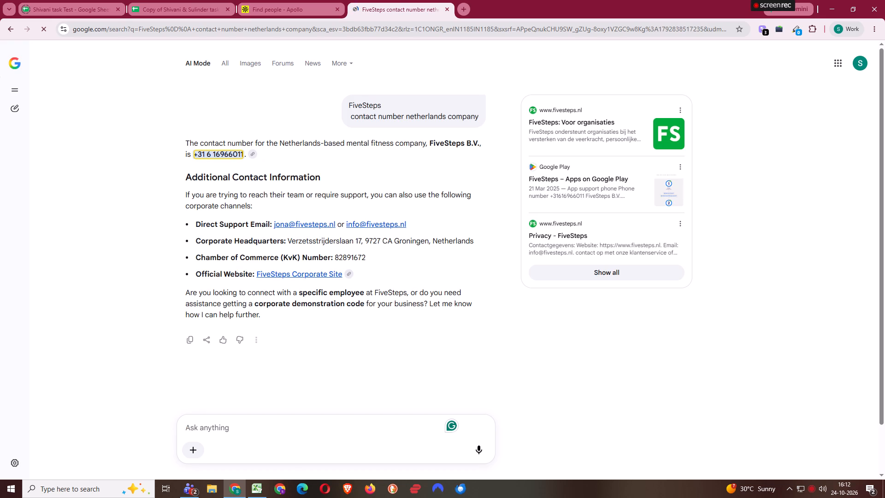
left_click(222, 68)
Replace the NA in row 50's Company Phone cell with the copied FiveSteps phone number in Excel.
key("alt+Tab")
left_click(459, 117)
key("ctrl+v")
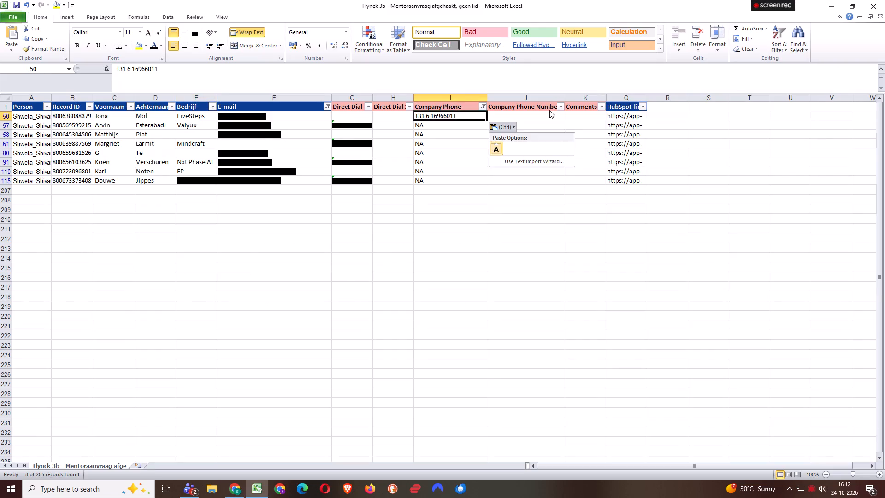
left_click(549, 110)
Enter "Done" in the Comments cell of row 50 and reapply the sheet's filtering to hide the finished row.
left_click(578, 117)
key("d")
left_click(584, 160)
left_click(602, 104)
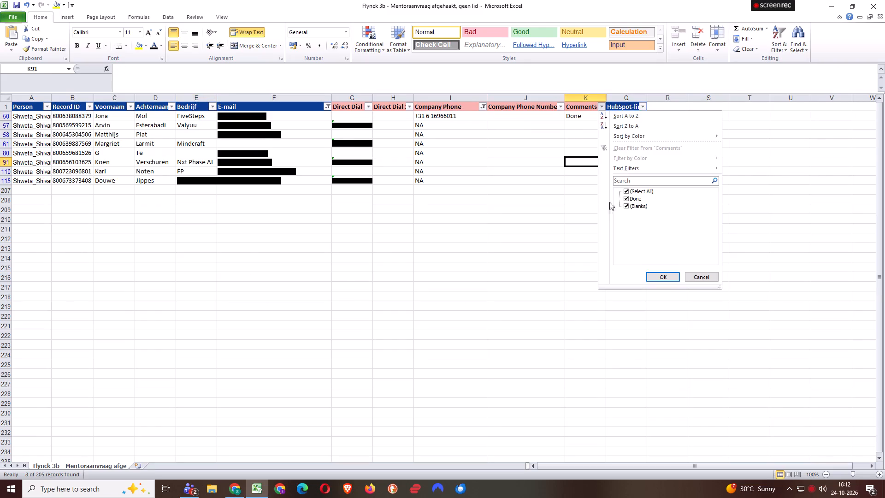
left_click(661, 272)
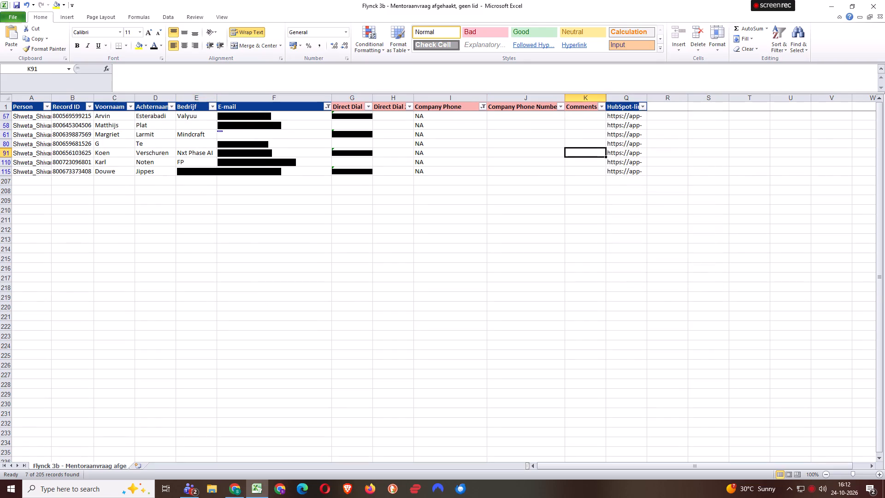
Search Google for "Valyuu contact number netherlands company" and view the AI Mode answer for the company's phone number.
left_click(176, 117)
left_click(183, 117)
key("ctrl+c")
key("alt+Tab")
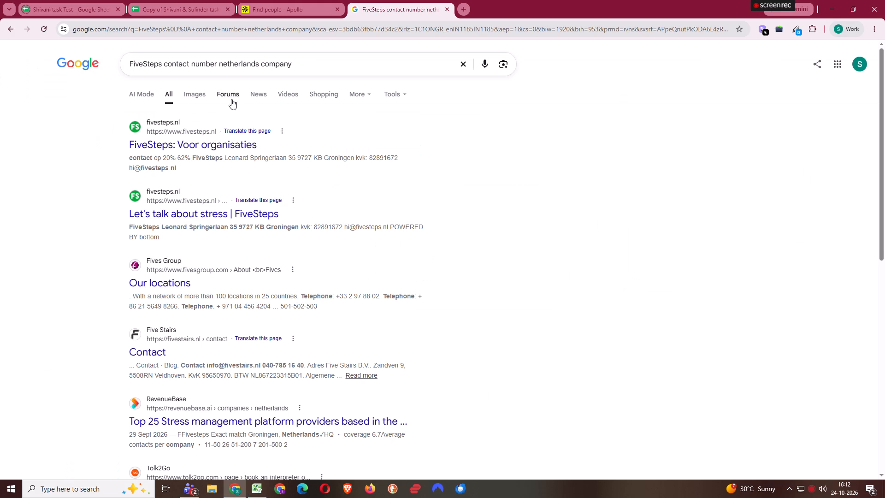
left_click_drag(160, 62, 23, 49)
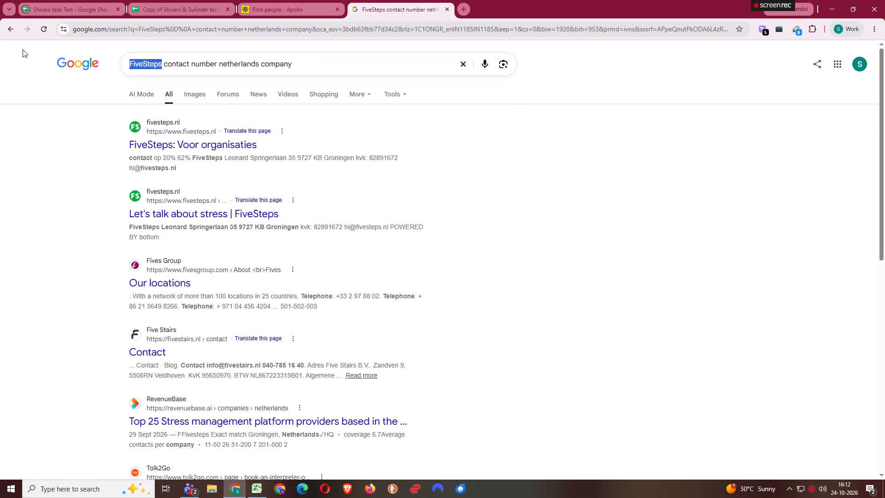
key("ctrl+v")
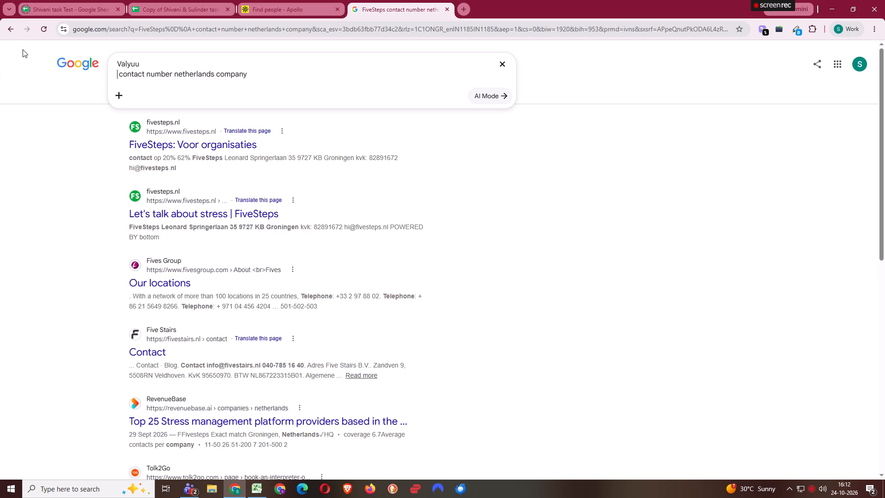
key("Return")
left_click(147, 89)
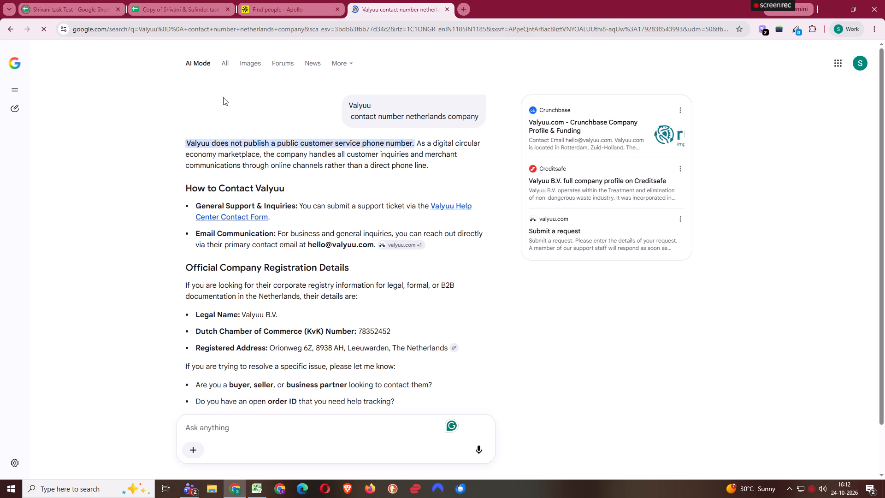
left_click(224, 60)
Clear the first Direct Dial and Company Phone cells of row 57, the Valyuu contact, in Excel.
key("alt+Tab")
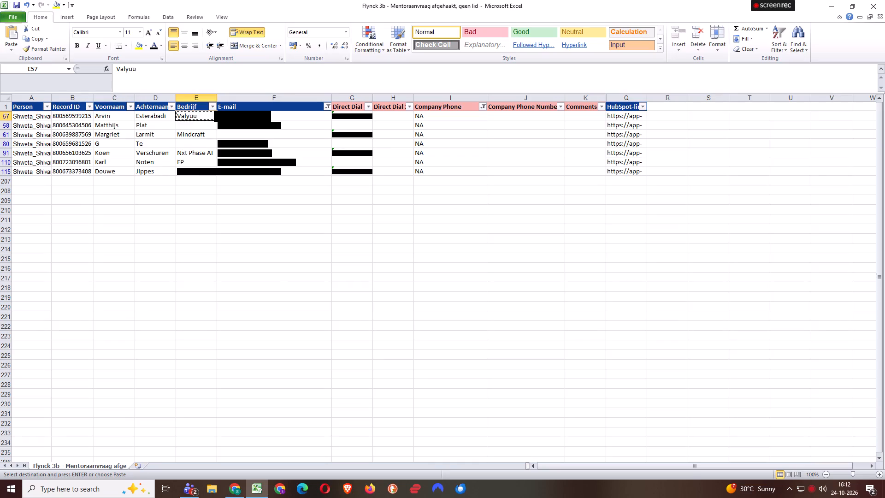
left_click(367, 121)
left_click(364, 117)
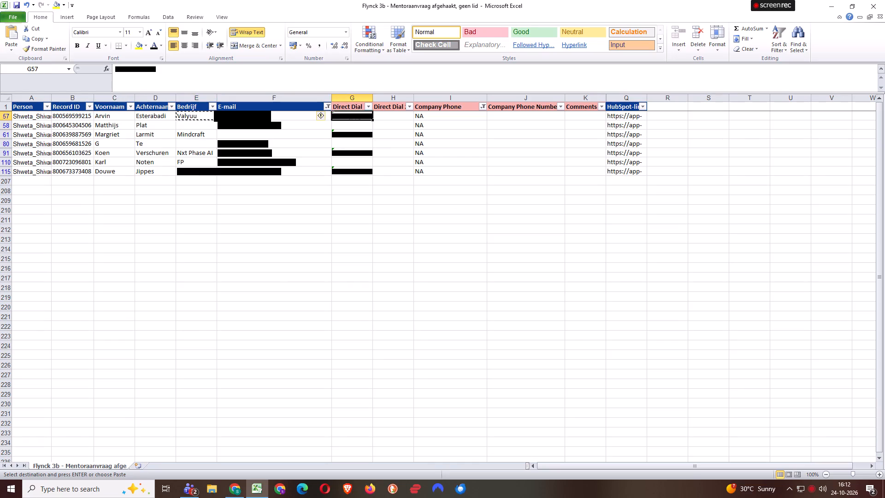
key("Delete")
left_click(462, 118)
key("Delete")
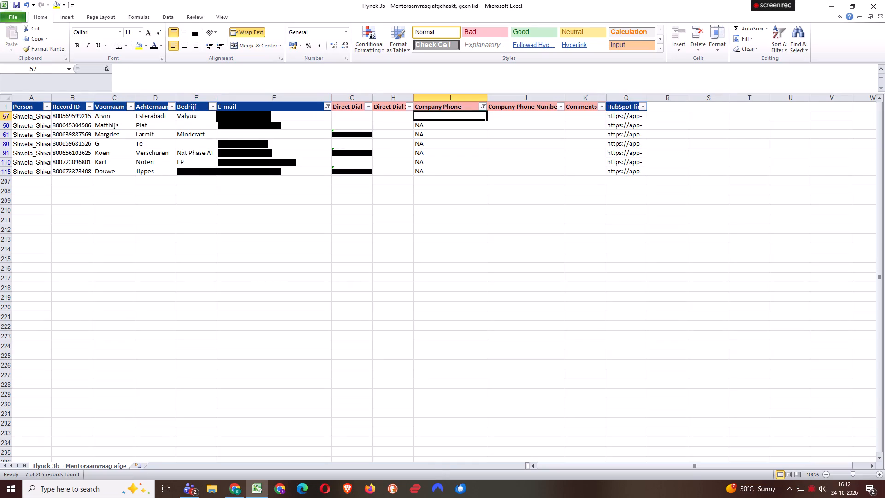
Enter "Done" in the Comments cell of row 57 and reapply the sheet's filtering to hide the finished row.
left_click(584, 113)
key("d")
left_click(584, 165)
left_click(602, 104)
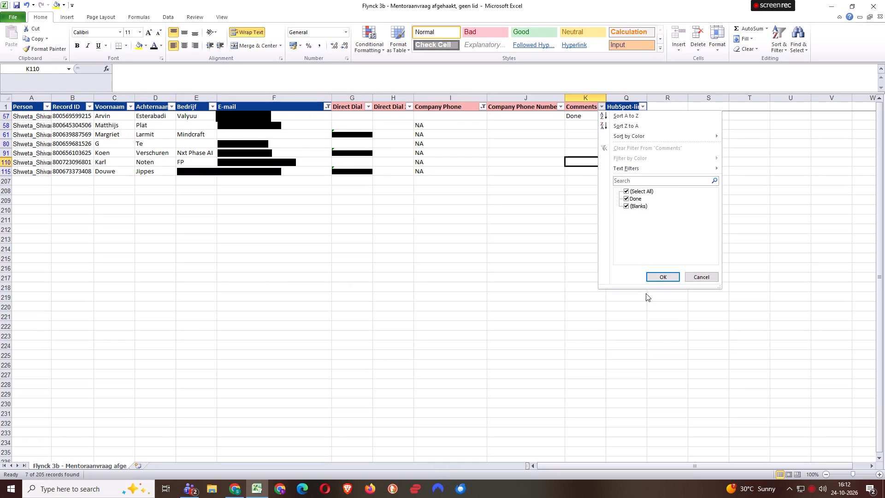
left_click(668, 274)
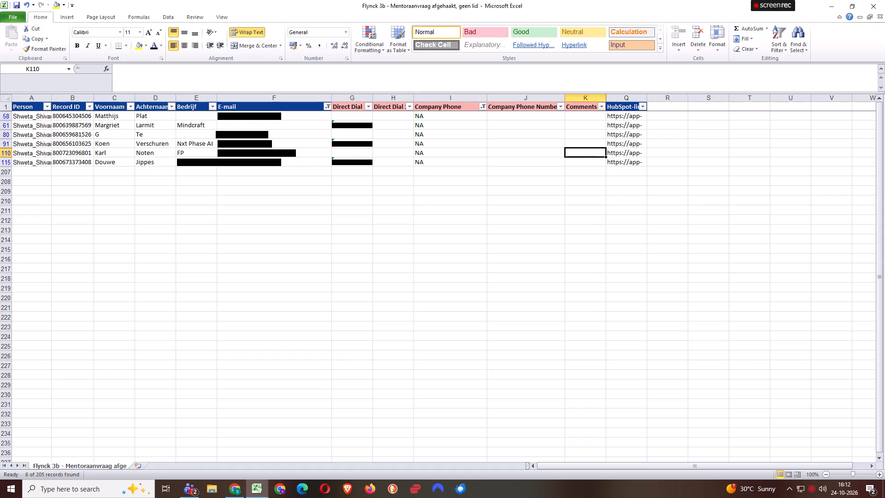
Clear the NA entry from the Company Phone cell of row 58.
left_click(453, 116)
key("Delete")
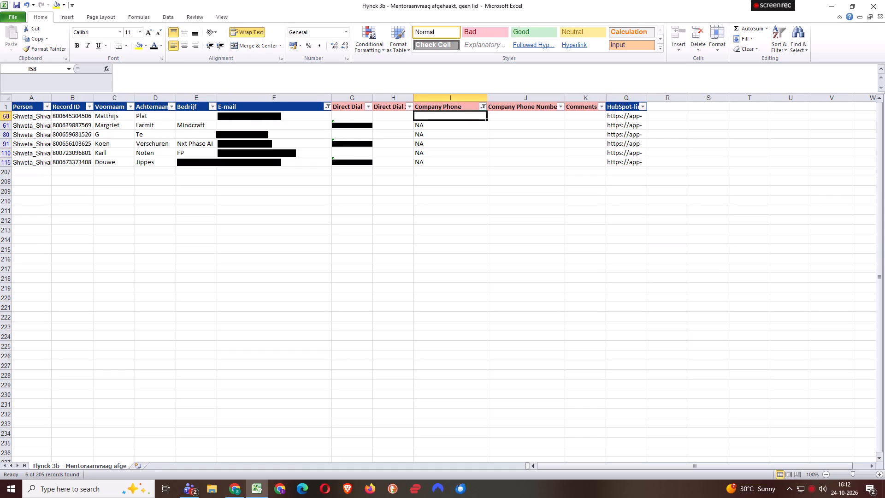
Enter "Done" in the Comments cell of row 58 and reapply the sheet's filtering to hide the finished row.
left_click(591, 119)
key("d")
left_click(566, 182)
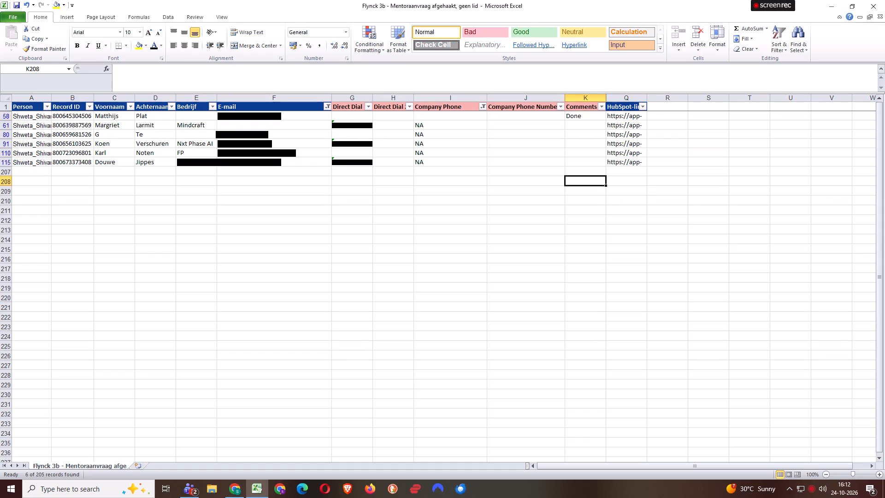
left_click(603, 103)
left_click(661, 276)
left_click_drag(348, 213, 343, 213)
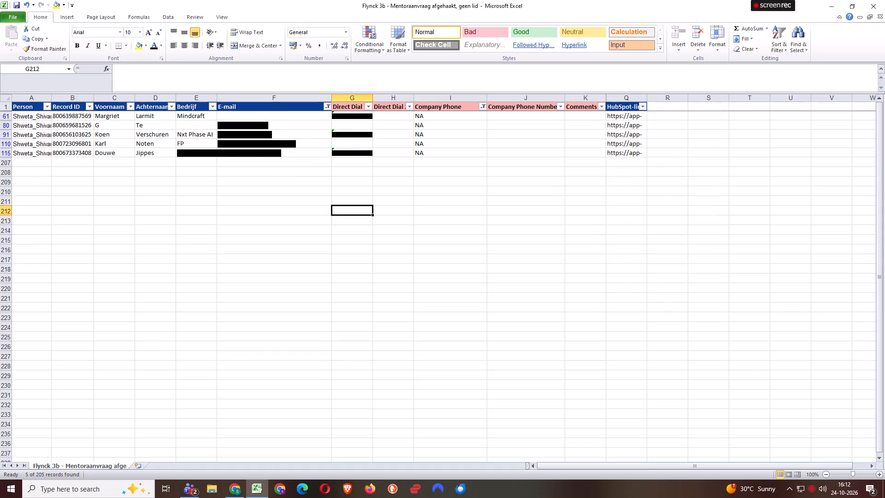
Search Apollo people for the row 61 contact, using the first and last name copied from the Excel sheet.
left_click_drag(144, 115, 120, 116)
key("ctrl+c")
key("alt+Tab")
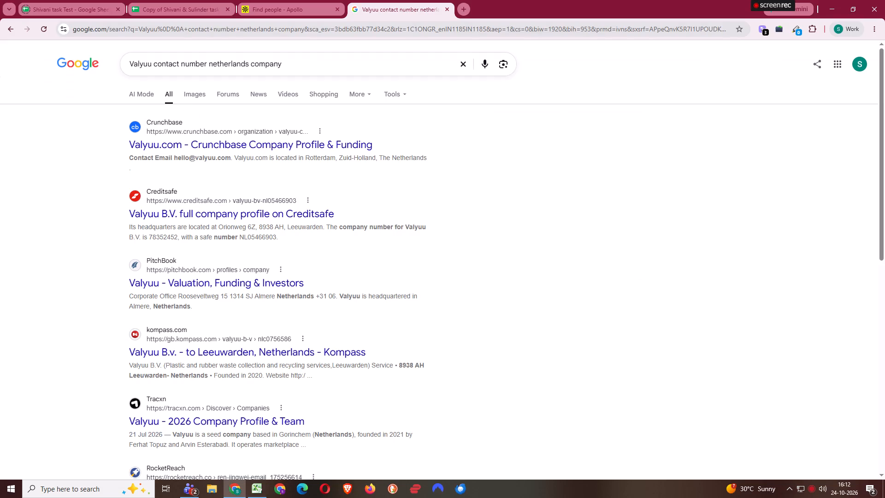
left_click(149, 62)
key("alt+Tab")
key("alt+Tab")
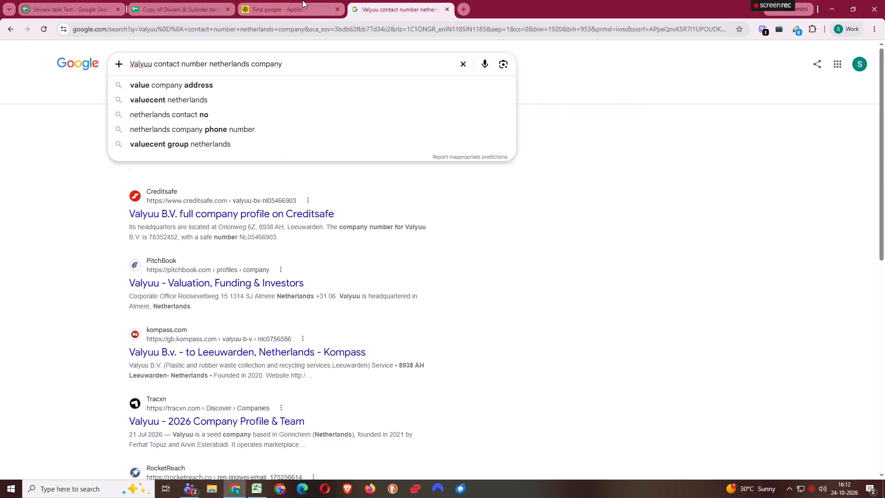
left_click(289, 0)
triple_click(215, 101)
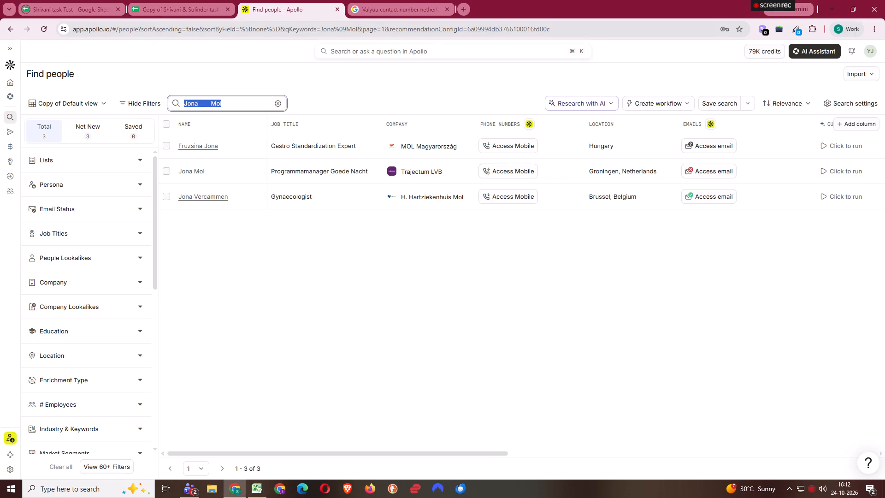
key("ctrl+v")
key("Return")
key("Return")
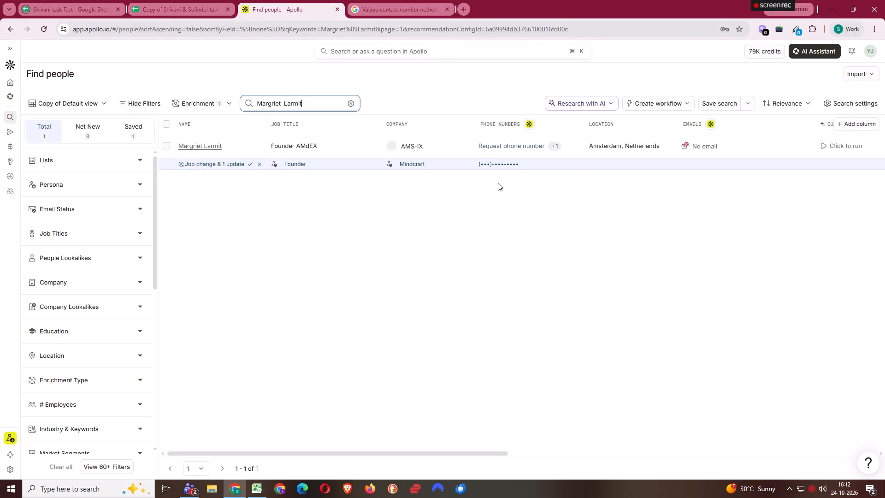
key("alt+Tab")
key("alt+Tab")
Request the phone number for the row 61 contact's record in Apollo.
left_click(410, 164)
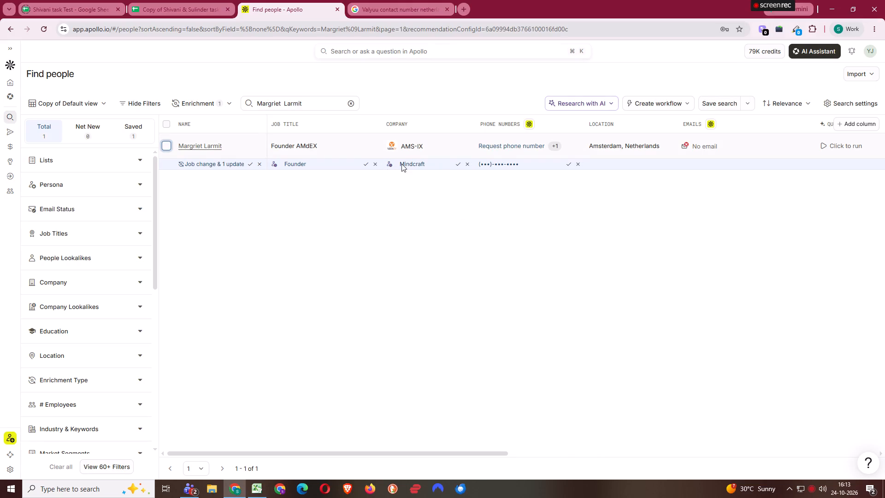
left_click(529, 147)
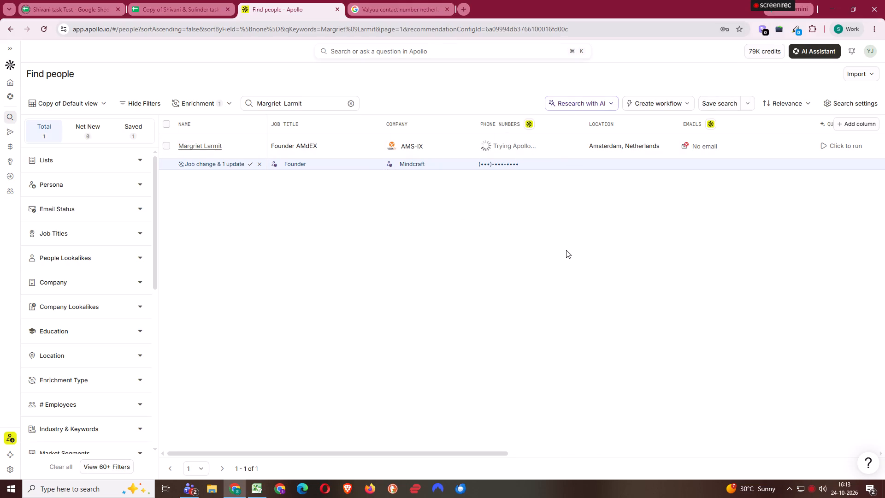
key("alt+Tab")
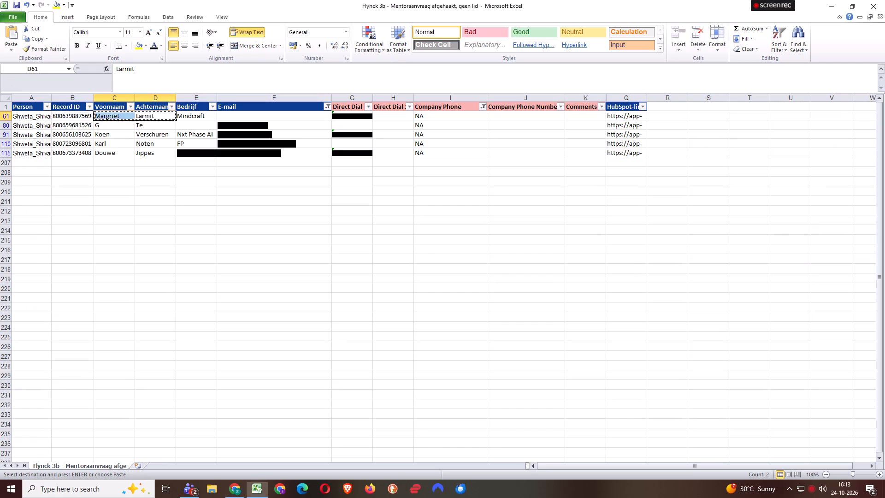
key("alt+Tab")
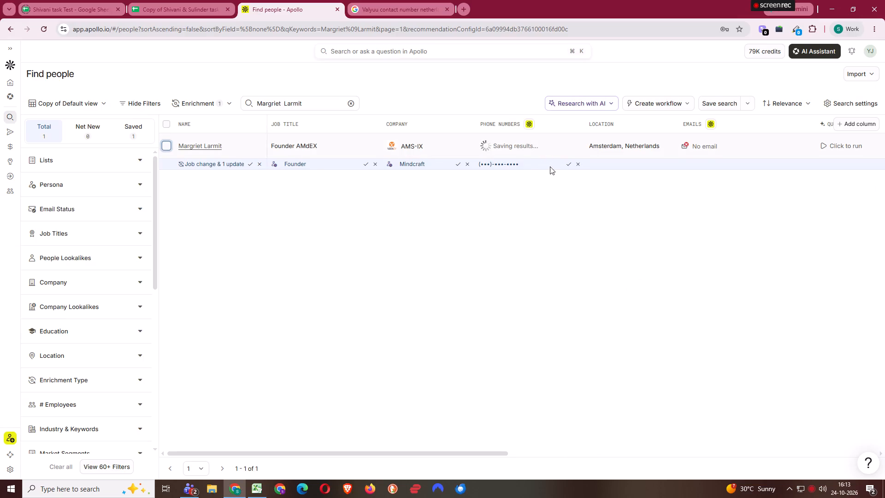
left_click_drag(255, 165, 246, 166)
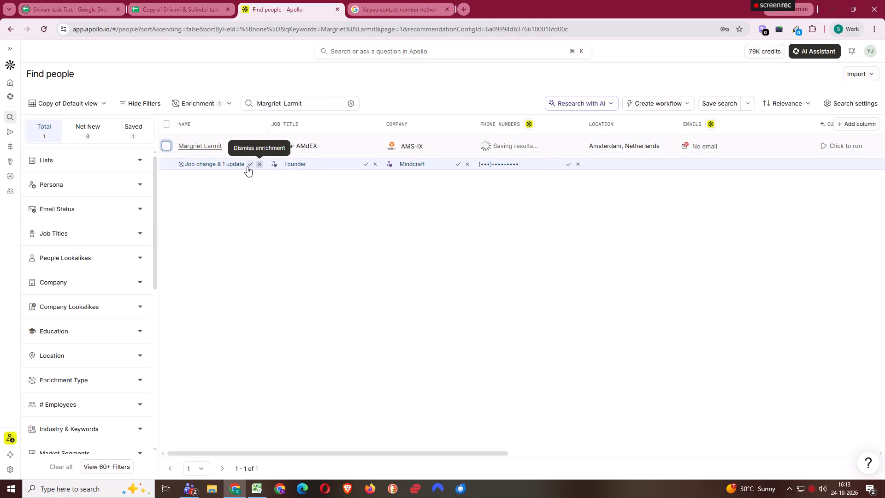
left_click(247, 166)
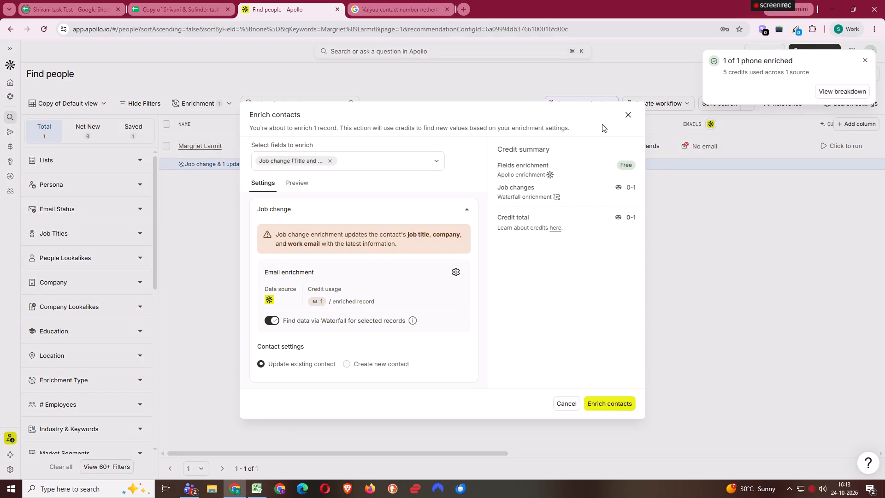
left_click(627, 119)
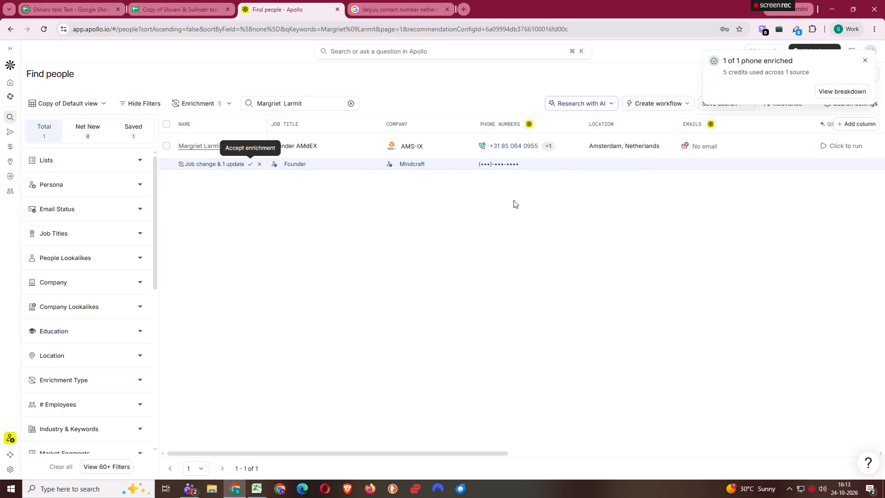
Search Google for "Mindcraft contact number netherlands company" and check the AI Mode answer for a company phone number.
key("alt+Tab")
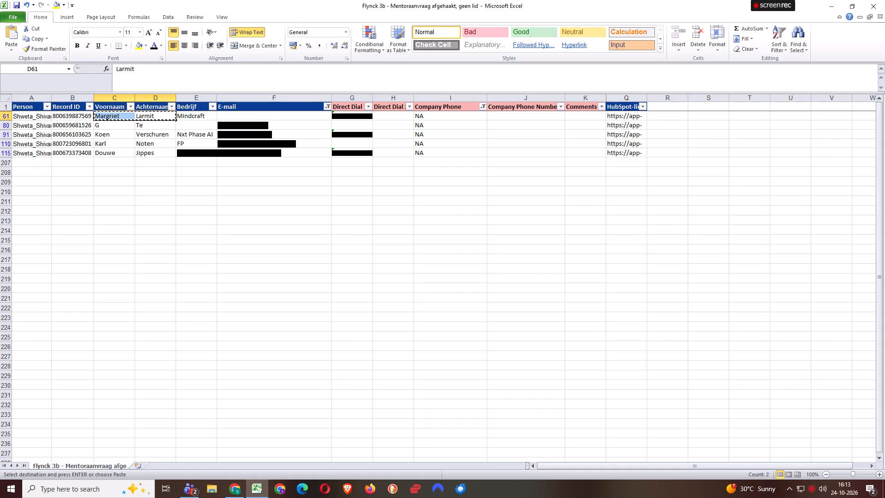
left_click(190, 117)
key("ctrl+c")
key("alt+Tab")
left_click(390, 0)
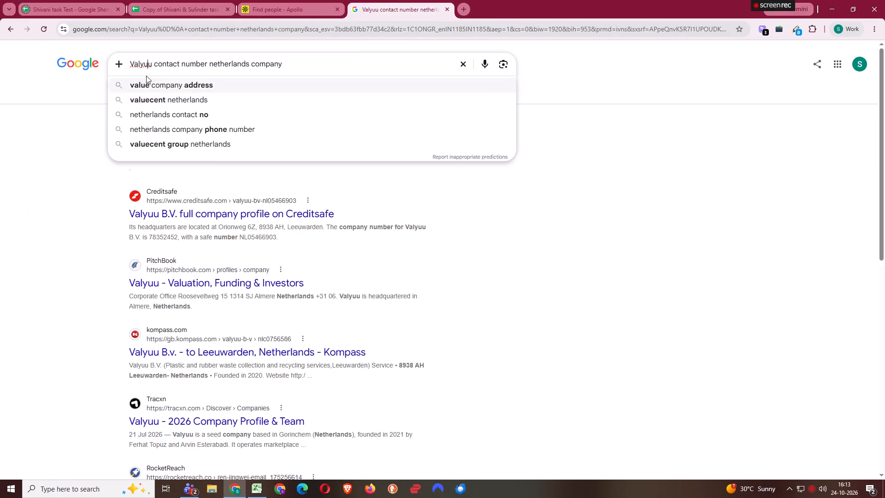
double_click(150, 67)
key("ctrl+v")
key("Return")
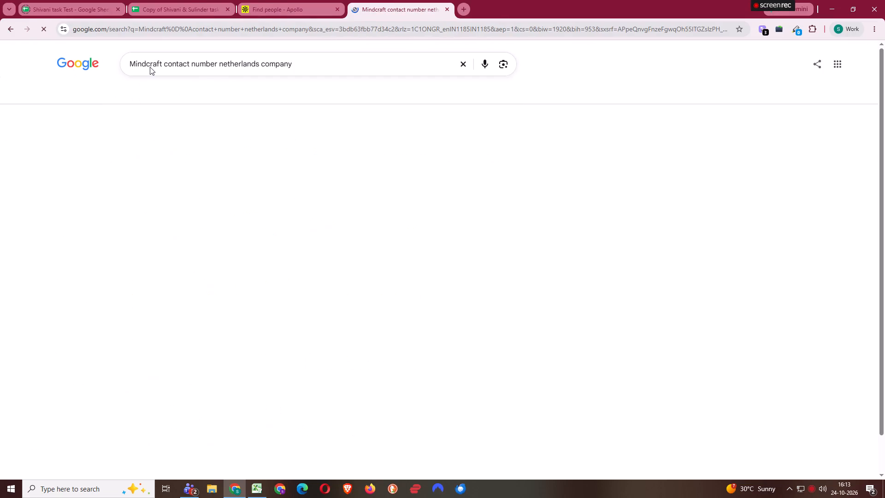
left_click(150, 101)
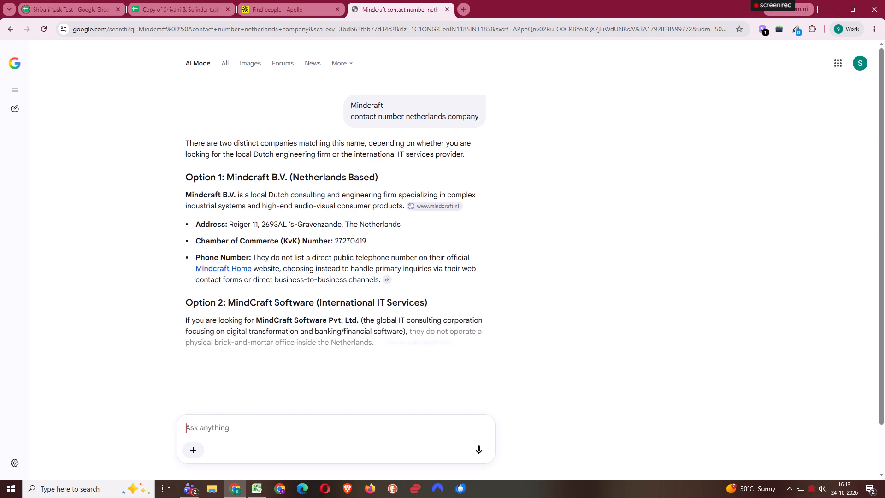
left_click(226, 60)
Enter "Done" in the Comments cell of row 61, the Mindcraft contact, in Excel.
key("alt+Tab")
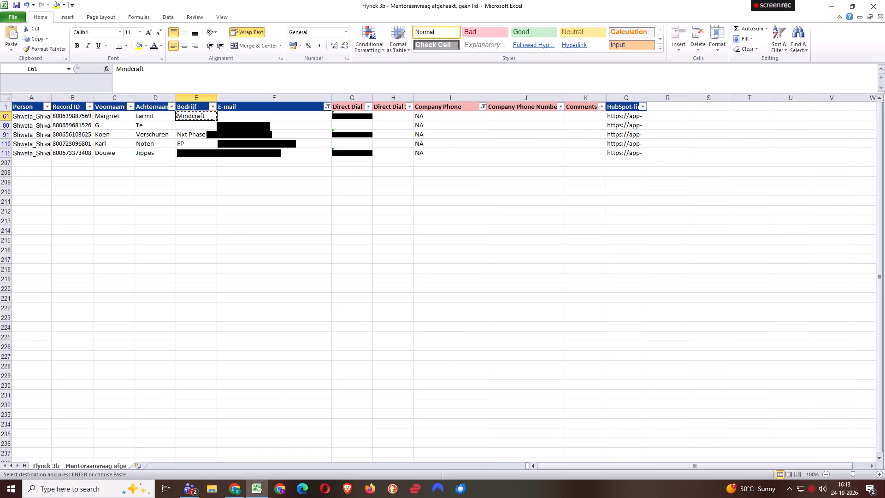
left_click(591, 118)
key("d")
left_click(576, 167)
left_click(590, 113)
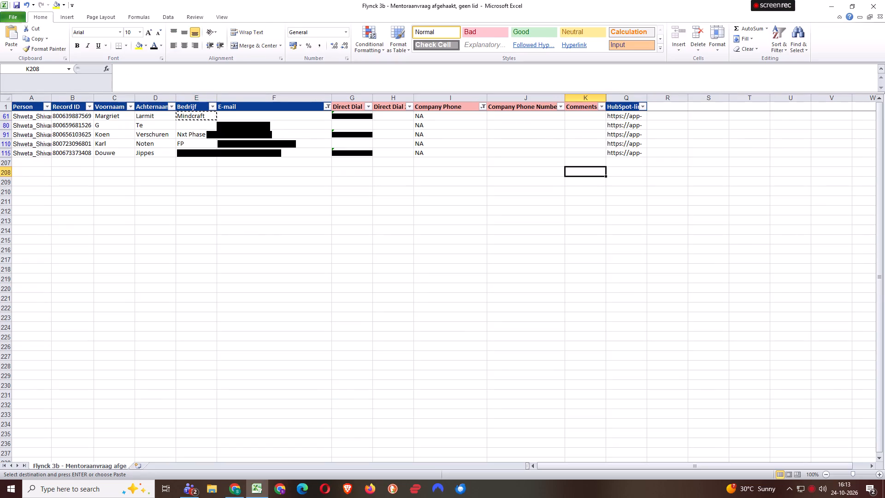
key("s")
left_click(577, 162)
left_click(570, 117)
key("d")
left_click(574, 173)
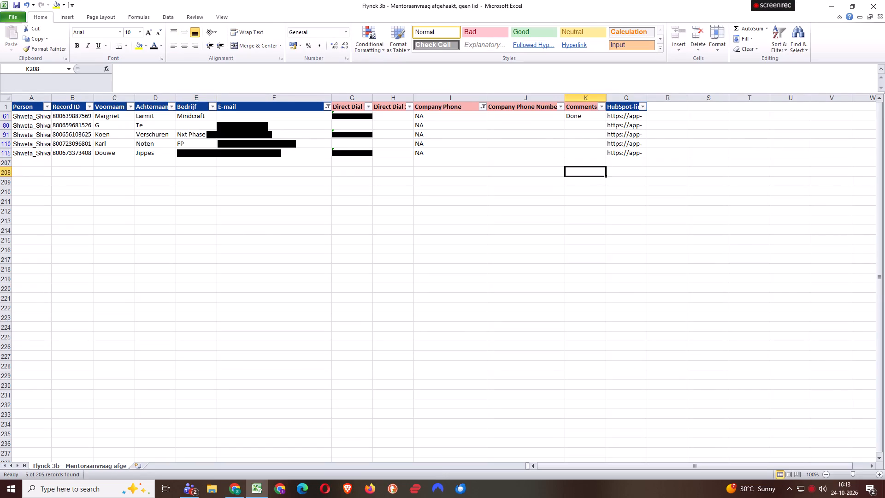
Clear row 61's Direct Dial and Company Phone entries and reapply the Company Phone filter to hide the finished row.
left_click_drag(368, 118, 436, 120)
key("Delete")
left_click(471, 202)
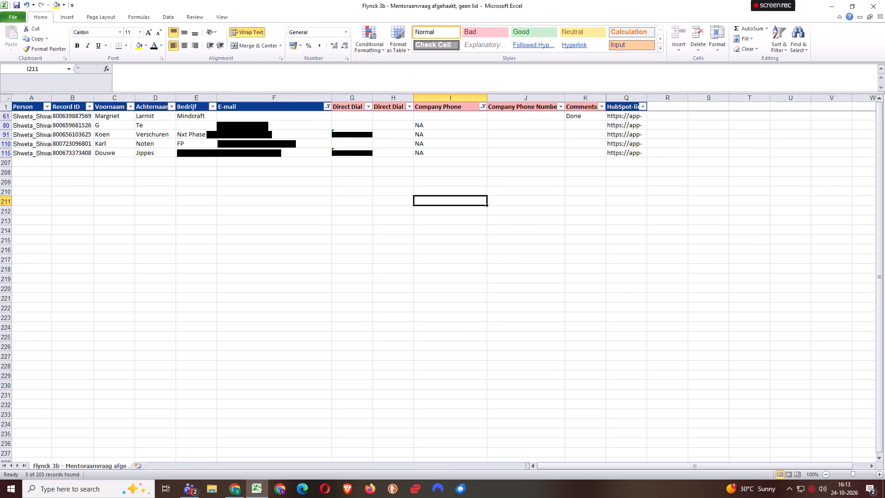
left_click(484, 107)
left_click(548, 278)
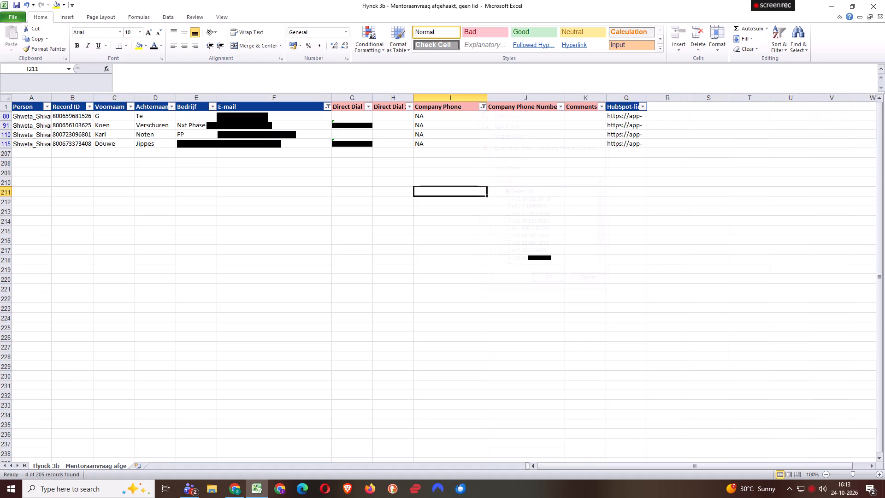
Enter "Done" in the Comments cell of row 80 and clear the NA entry from its Company Phone cell.
left_click(187, 116)
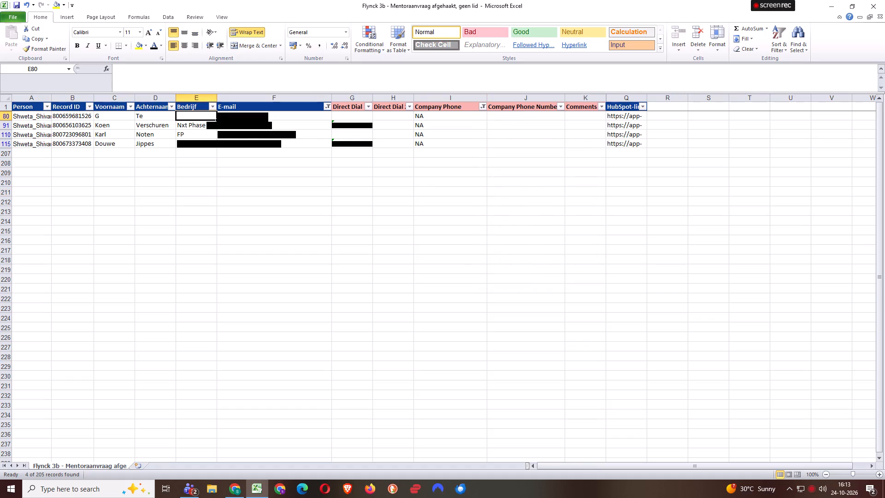
left_click(587, 119)
key("d")
left_click(433, 119)
key("Delete")
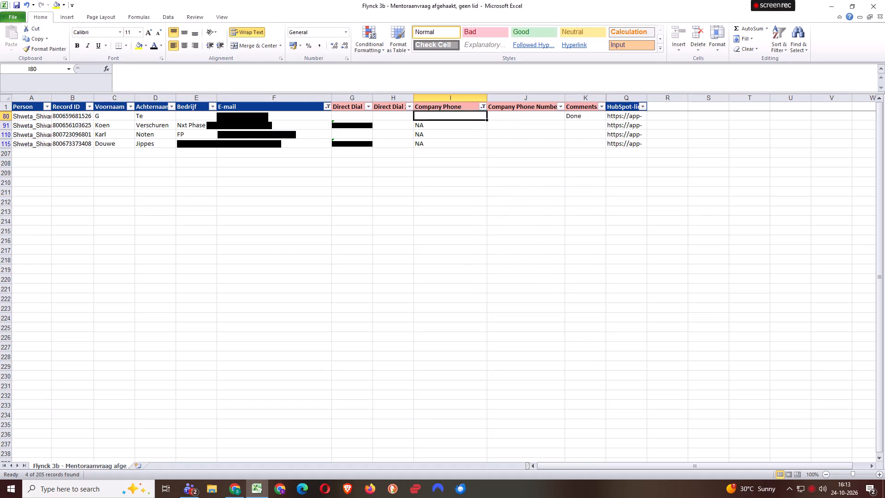
left_click(436, 175)
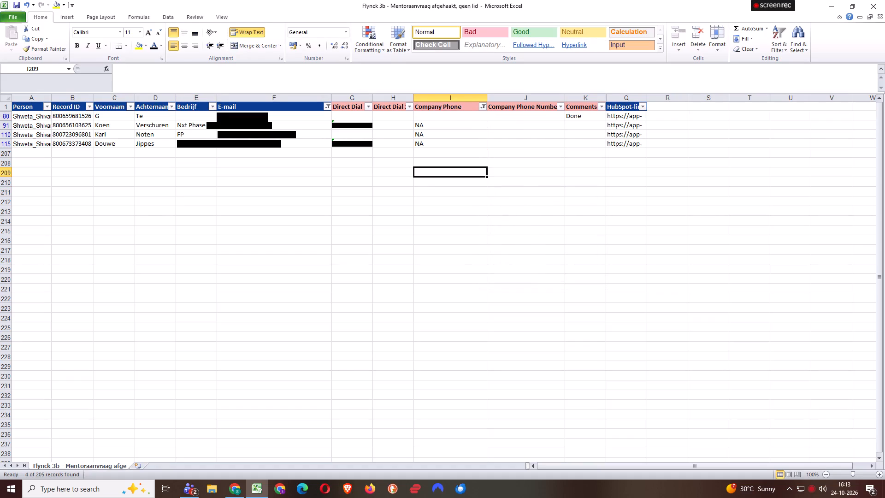
Search Apollo people for the row 91 contact of Nxt Phase AI, using the name copied from the sheet.
left_click(160, 124)
left_click(194, 122)
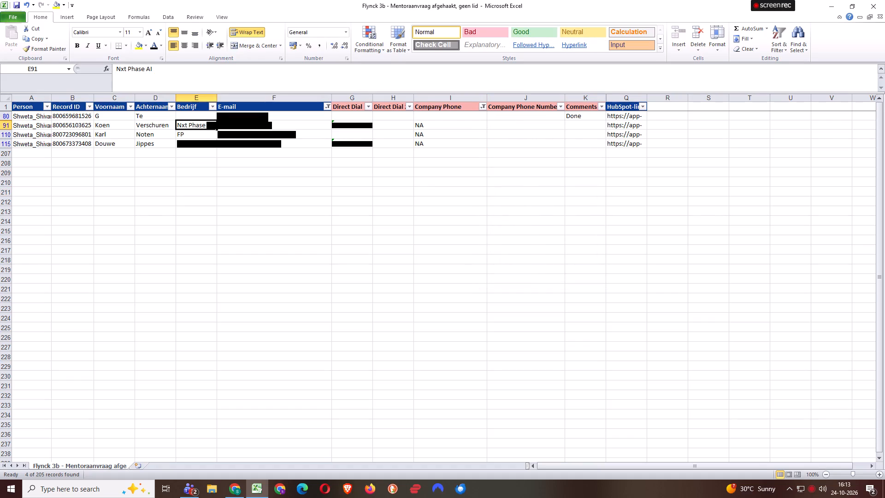
key("ctrl+c")
left_click_drag(141, 123, 118, 122)
key("ctrl+c")
key("alt+Tab")
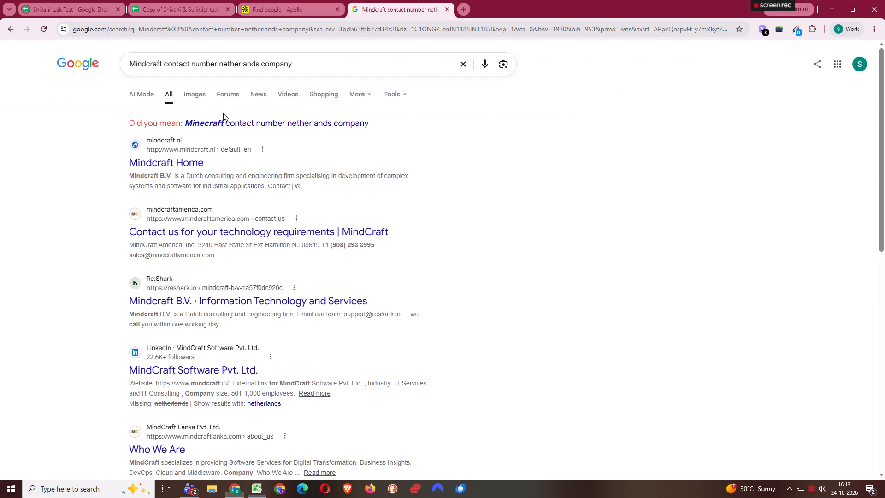
left_click(273, 0)
triple_click(281, 101)
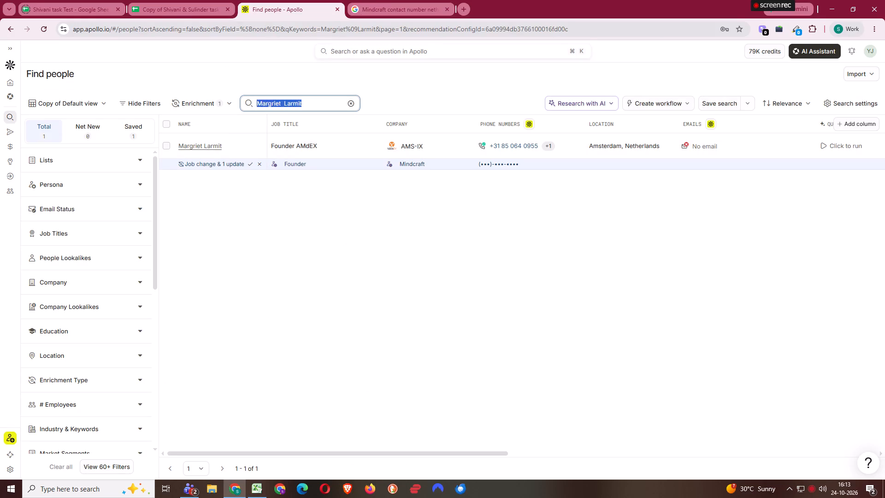
key("ctrl+v")
key("Return")
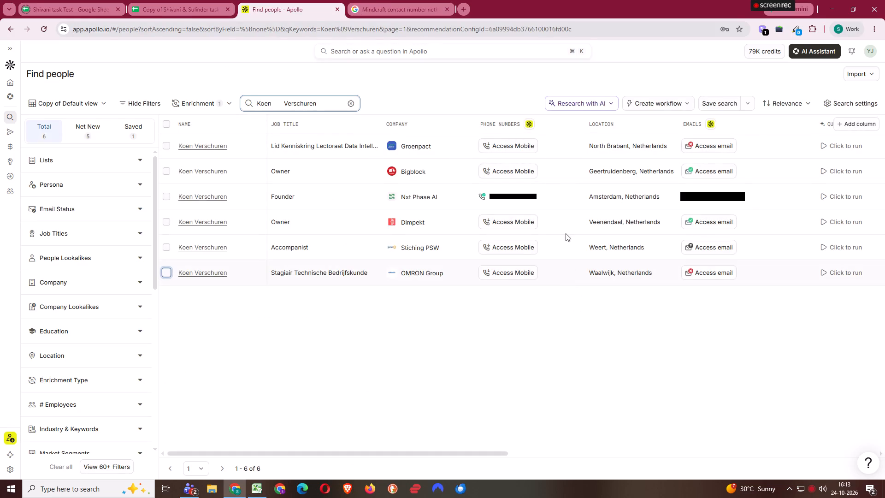
key("alt+Tab")
key("alt+Tab")
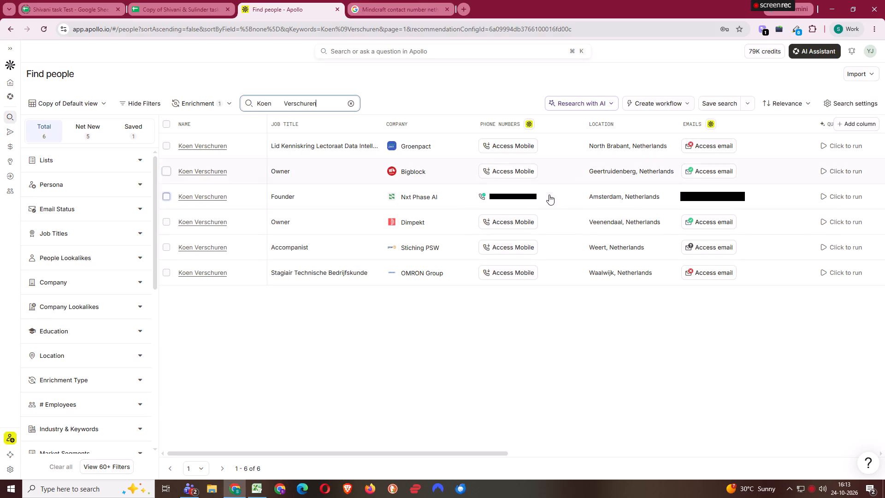
Copy the mobile number of the Nxt Phase AI founder from Apollo into row 91's first Direct Dial cell in Excel.
left_click(548, 195)
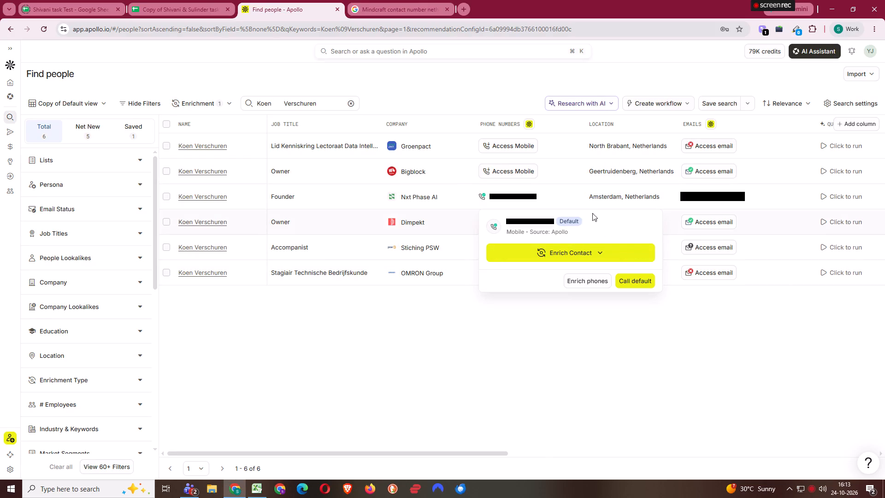
left_click(600, 227)
key("alt+Tab")
left_click(364, 126)
key("ctrl+v")
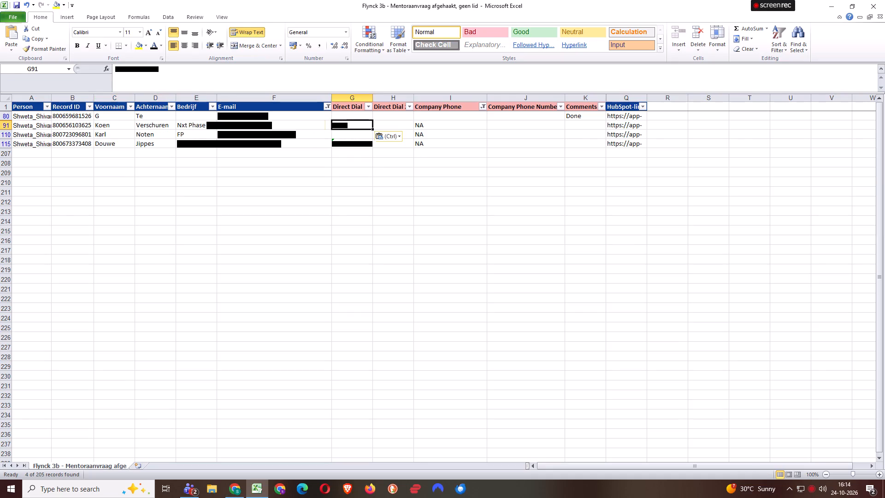
left_click(347, 125)
Search Google for the Netherlands contact number of Nxt Phase AI, using the company name copied from row 91.
left_click(488, 133)
left_click(428, 130)
left_click(441, 123)
key("alt+Tab")
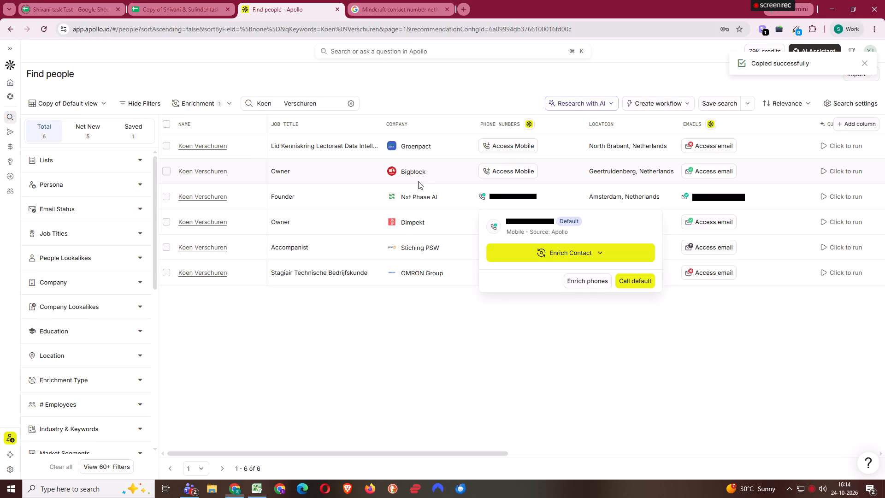
key("alt+Tab")
left_click(187, 128)
key("ctrl+c")
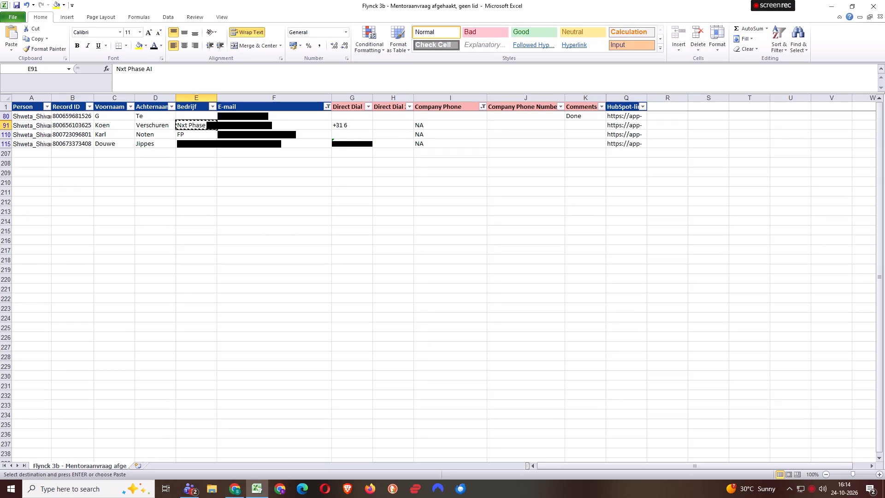
key("alt+Tab")
left_click(364, 4)
left_click_drag(164, 66, 111, 65)
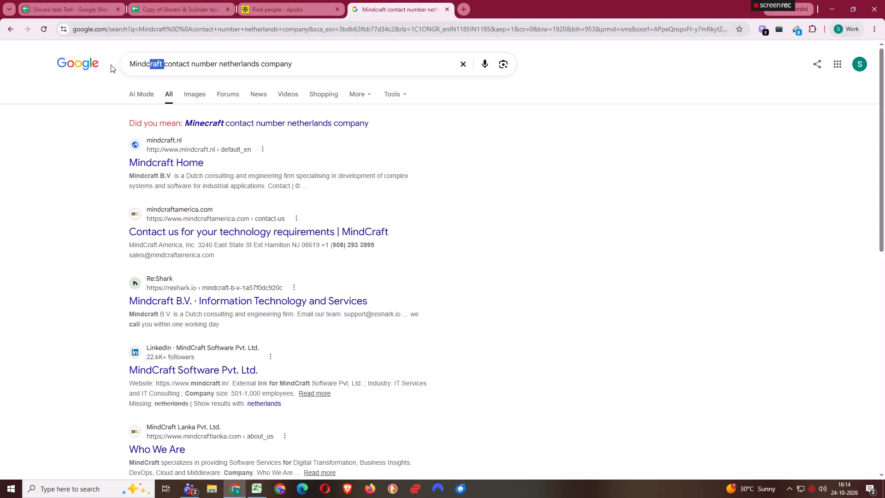
left_click_drag(111, 65, 2, 59)
key("ctrl+v")
key("Return")
In Excel, fill "Done" into row 91's Comments cell from the row above and clear the NA entry from its Company Phone cell.
key("alt+Tab")
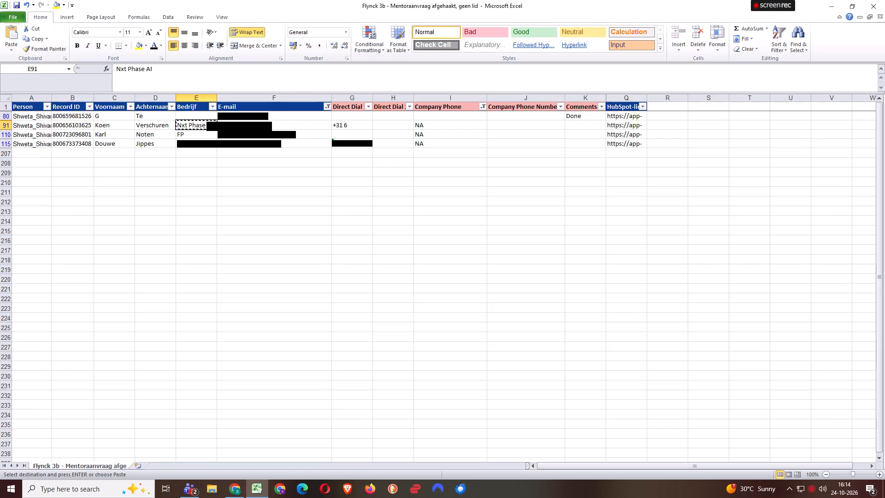
left_click_drag(578, 127, 583, 120)
key("ctrl+d")
left_click(456, 123)
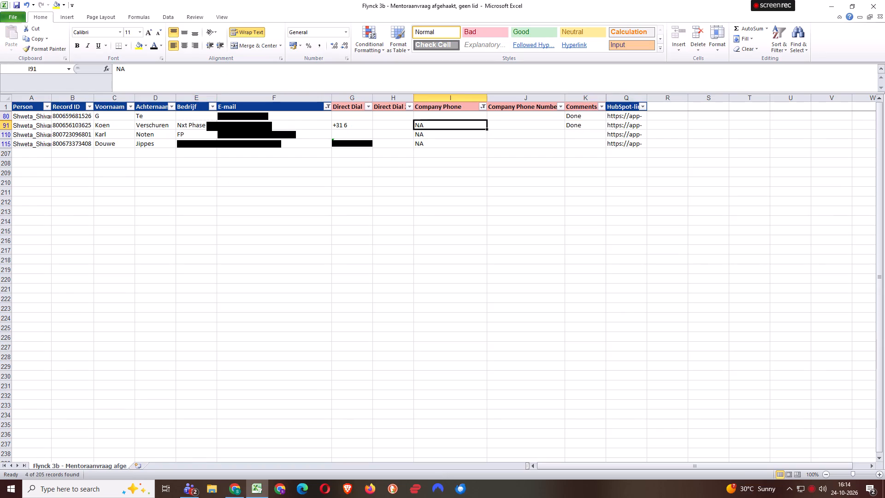
key("ctrl+d")
left_click(460, 167)
Copy the Nxtphase Recruitment contact number from Google's AI Mode answer in Chrome into row 91's Company Phone cell in Excel.
left_click(445, 125)
key("alt+Tab")
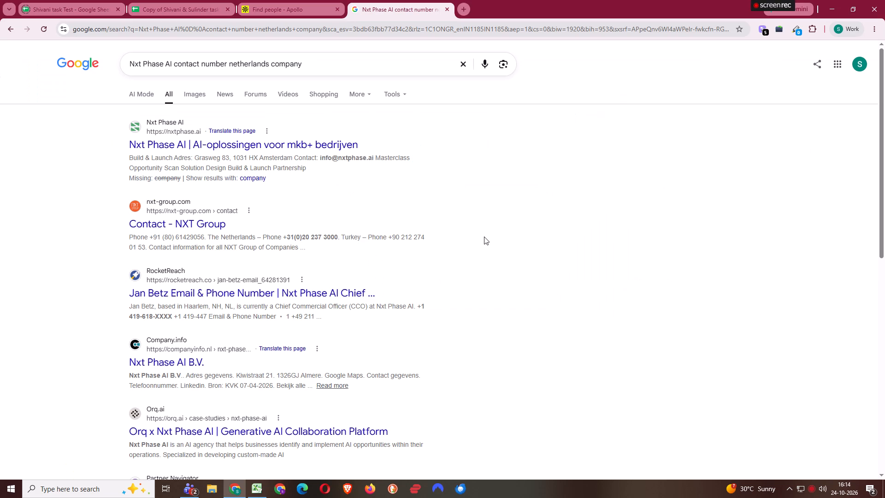
left_click(144, 94)
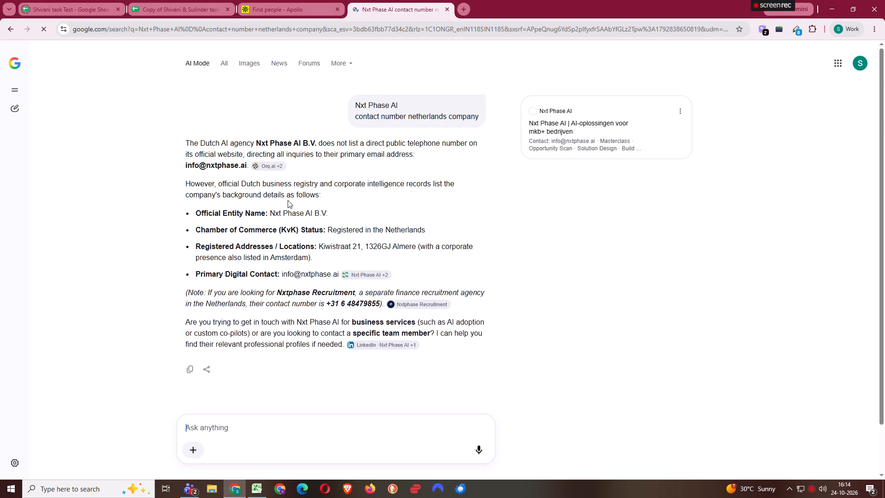
left_click(342, 302, "alt")
key("alt+Tab")
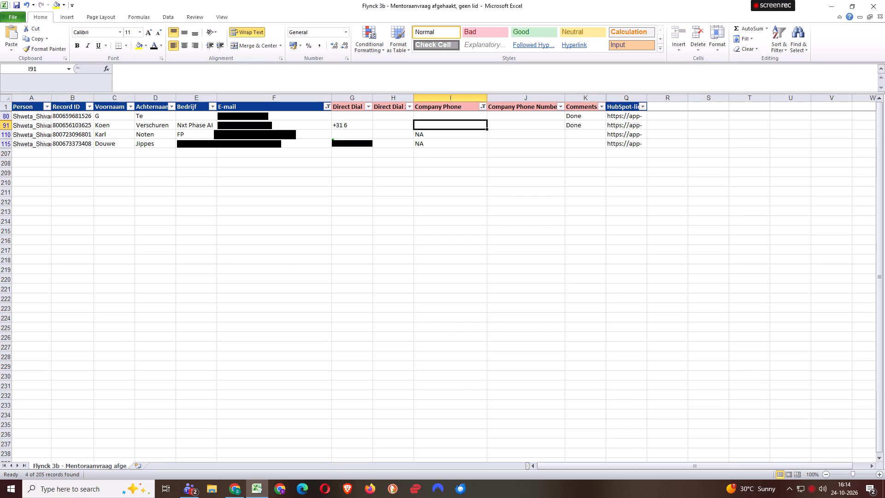
left_click(350, 125)
left_click(441, 125)
key("ctrl+v")
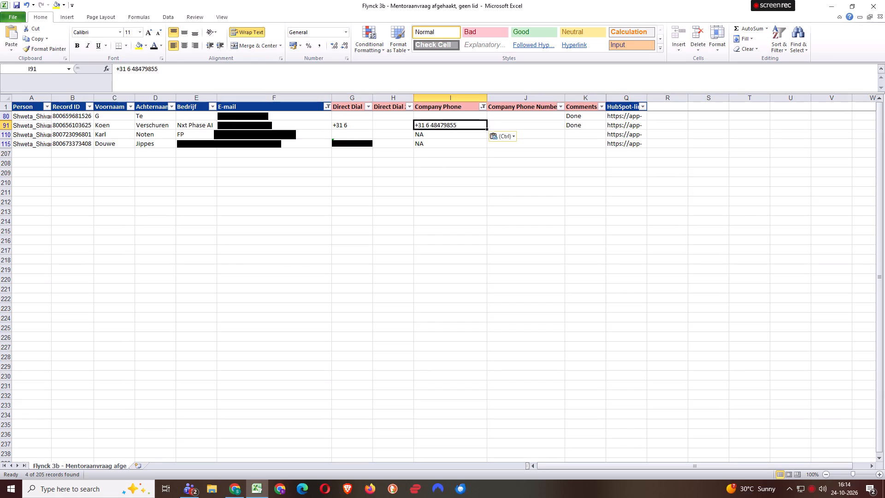
left_click(419, 210)
Reapply the Company Phone column filter so that only the rows still marked NA are listed.
left_click(484, 105)
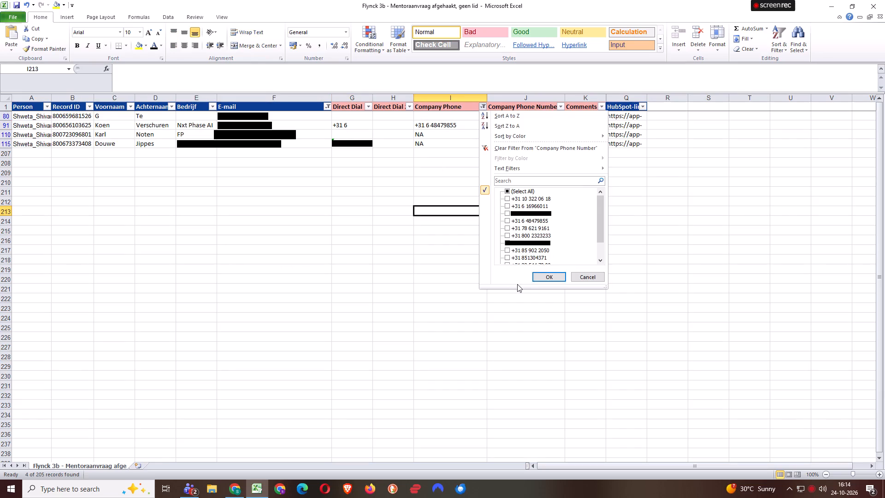
left_click(539, 278)
Search Apollo people for the row 110 contact of FP FysioScience, using the first and last name copied from the sheet.
left_click(220, 119)
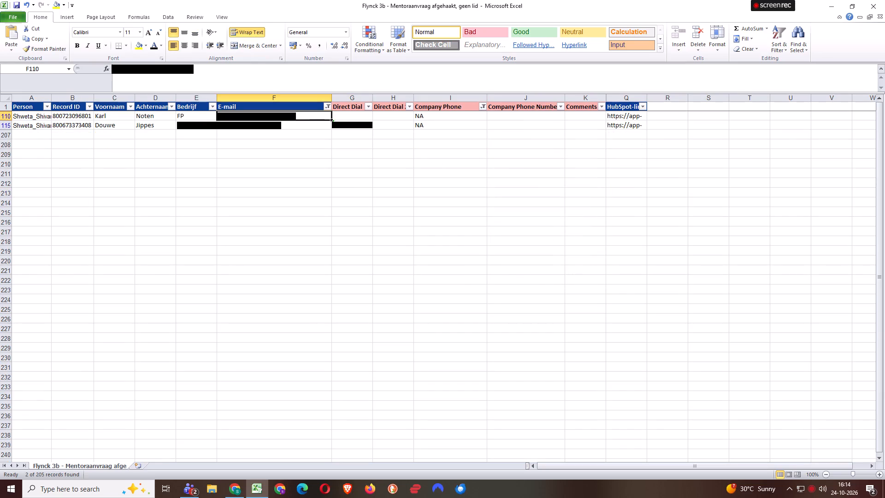
left_click(180, 121)
left_click(192, 117)
key("ctrl+c")
key("alt+Tab")
key("alt+Tab")
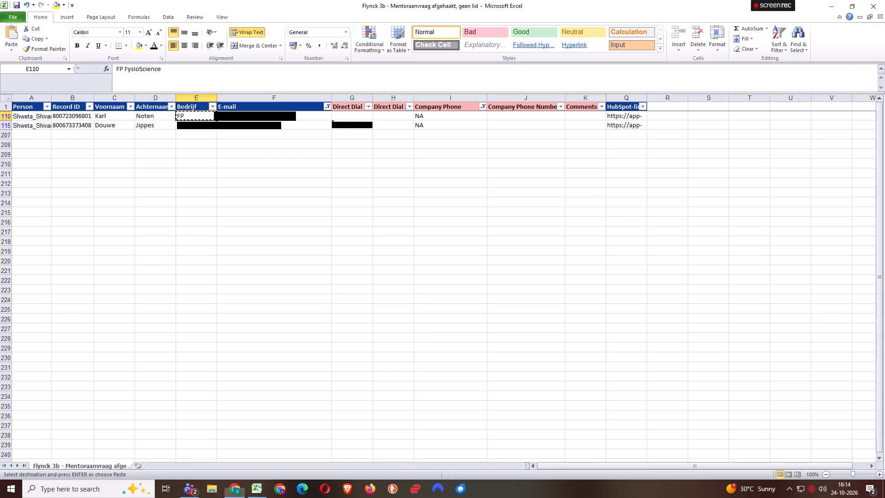
left_click_drag(148, 116, 114, 114)
key("ctrl+c")
key("alt+Tab")
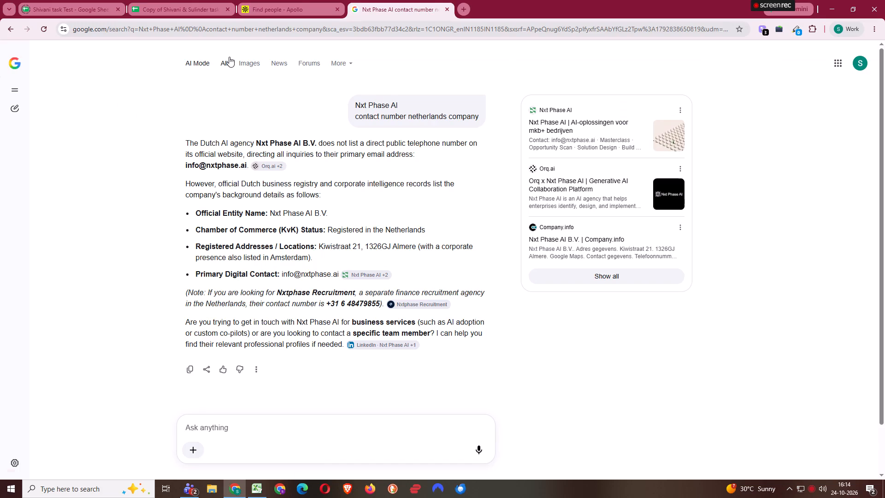
left_click(229, 57)
left_click(299, 0)
triple_click(296, 105)
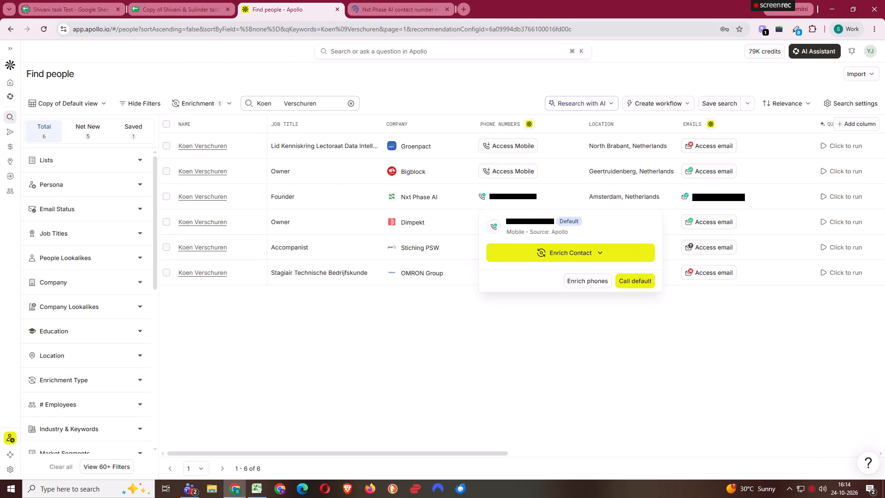
key("ctrl+v")
key("Return")
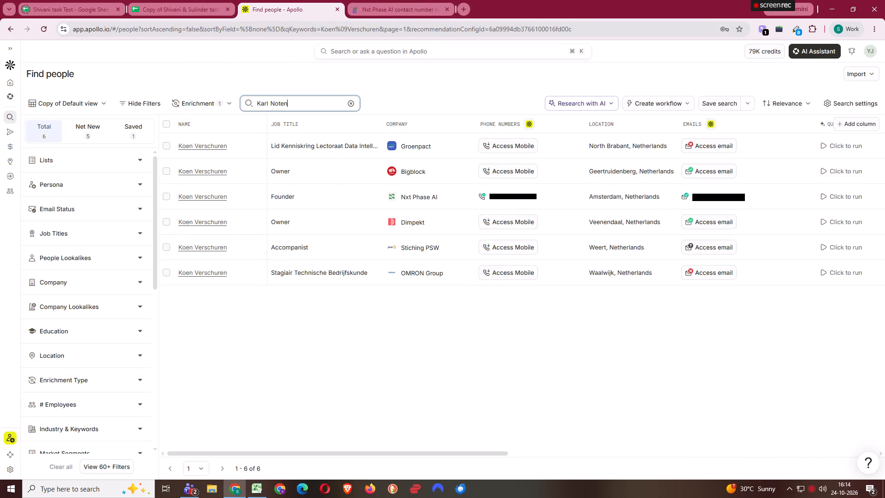
Search Google for the Netherlands contact number of FP FysioScience, using the company name copied from row 110.
key("alt+Tab")
left_click(195, 110)
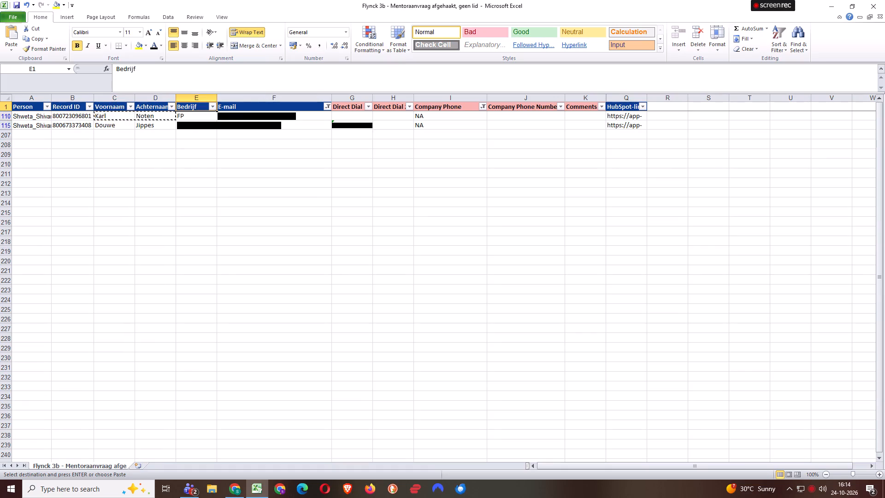
left_click(195, 115)
key("ctrl+c")
key("alt+Tab")
left_click(401, 0)
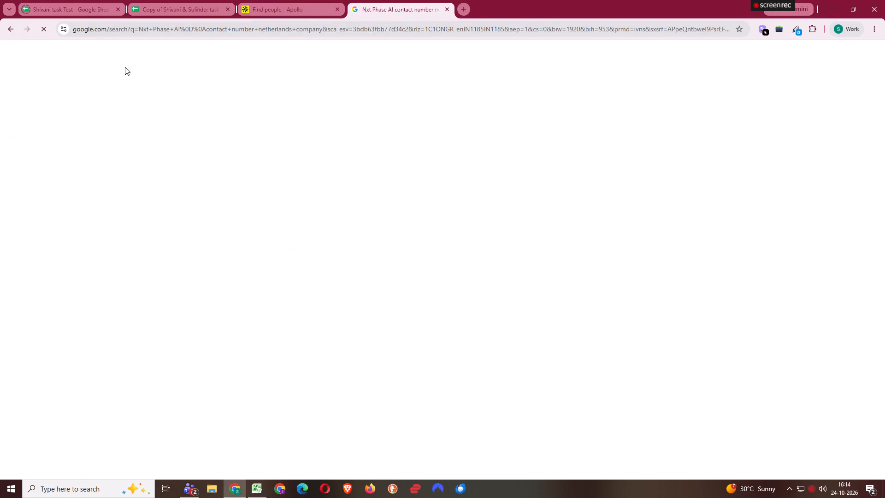
left_click_drag(174, 65, 0, 59)
key("ctrl+v")
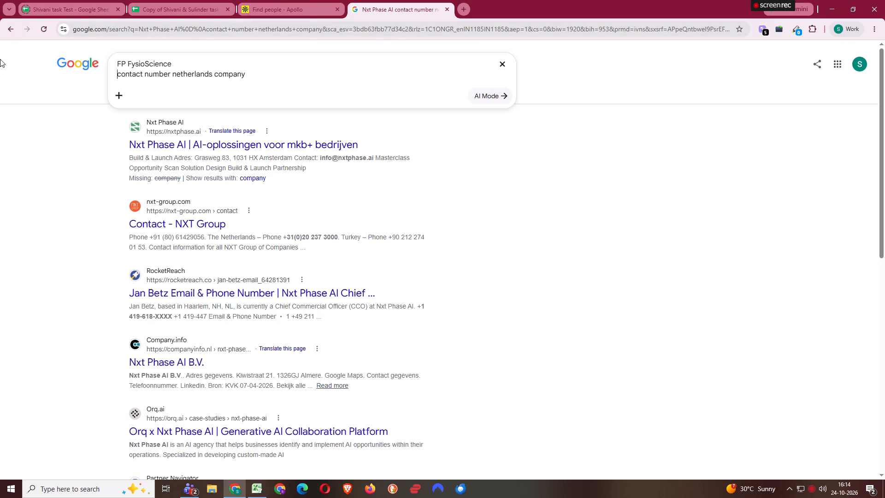
key("Return")
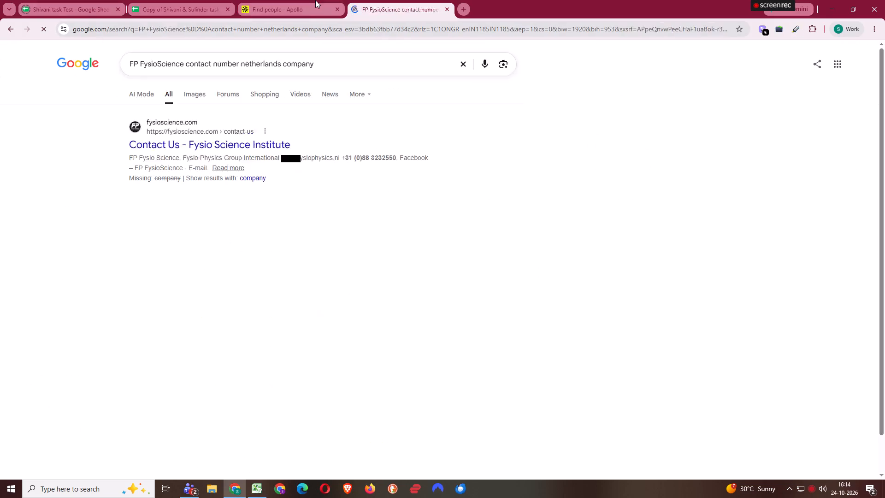
Request the row 110 contact's phone number in Apollo and move the Phone Numbers column before Company.
left_click(315, 0)
left_click(531, 142)
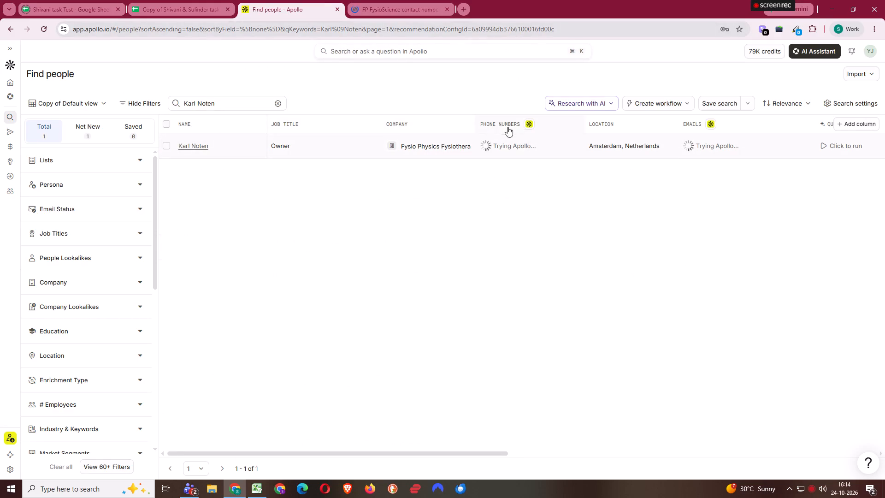
left_click_drag(508, 125, 411, 124)
left_click(507, 219)
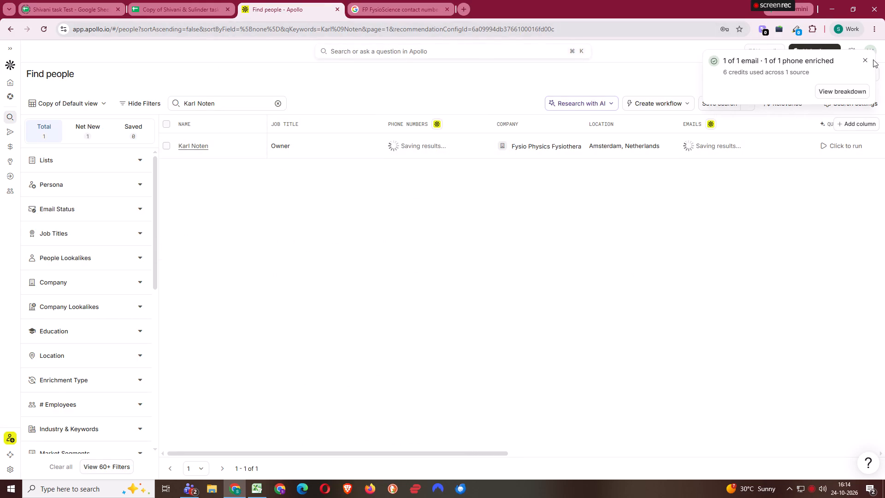
left_click(864, 58)
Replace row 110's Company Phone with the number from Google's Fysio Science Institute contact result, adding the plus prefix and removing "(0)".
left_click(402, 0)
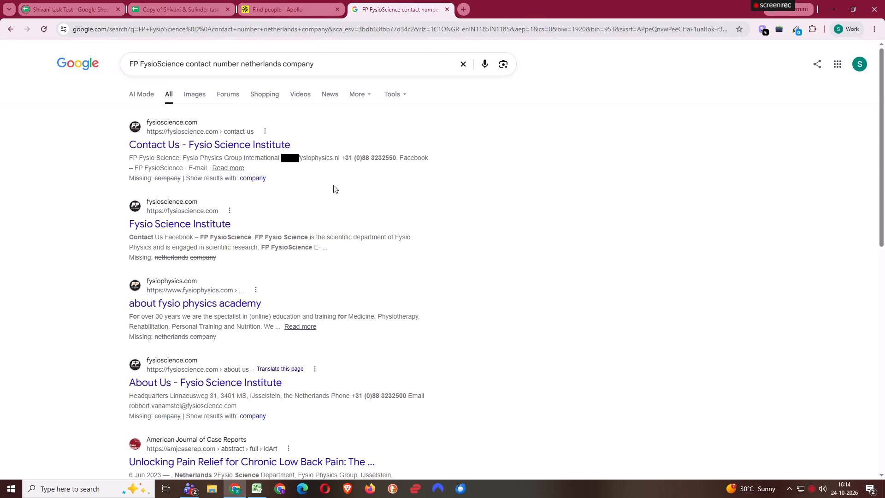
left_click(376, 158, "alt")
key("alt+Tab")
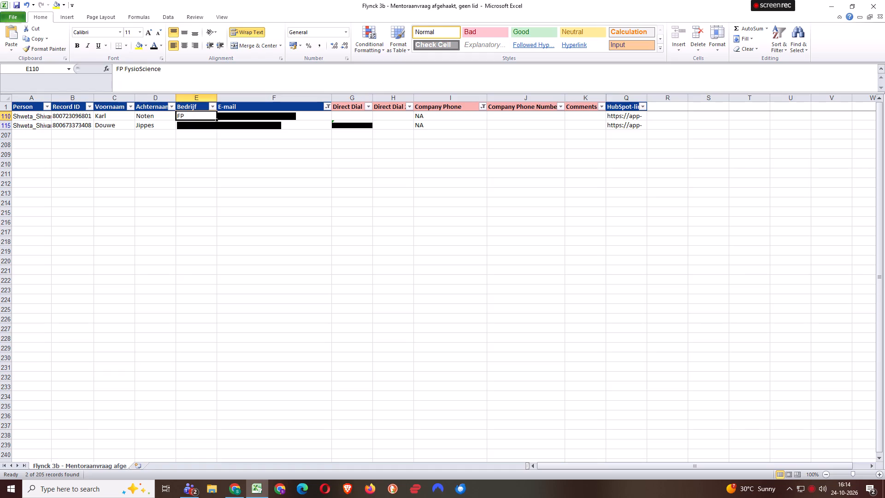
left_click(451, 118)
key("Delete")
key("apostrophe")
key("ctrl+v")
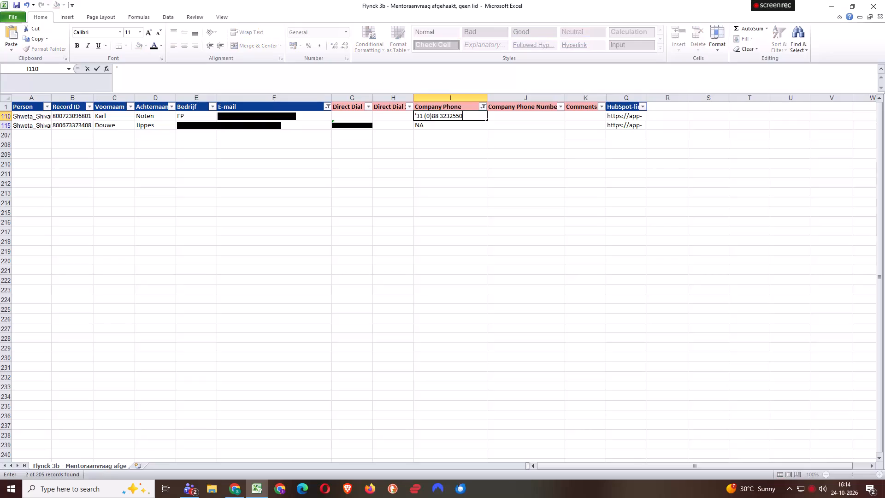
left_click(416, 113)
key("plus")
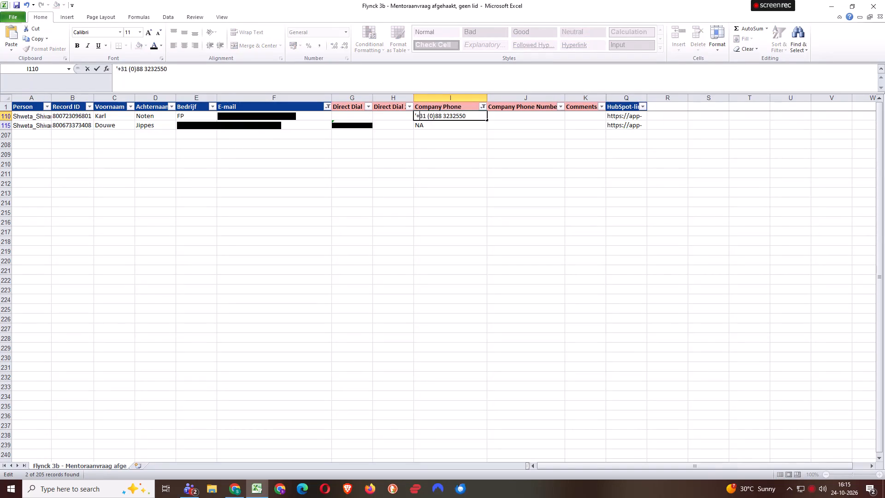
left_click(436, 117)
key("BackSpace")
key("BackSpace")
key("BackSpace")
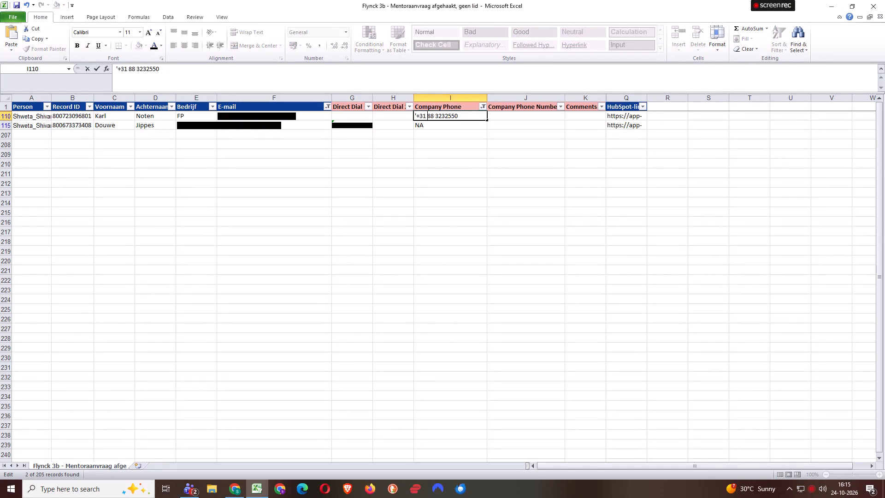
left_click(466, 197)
Enter "Done" in the Comments cell of row 110.
left_click(578, 117)
key("d")
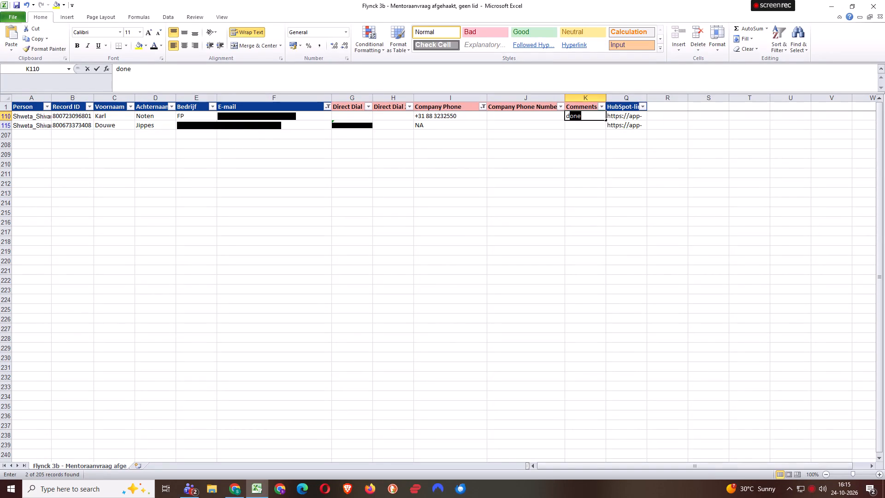
left_click(565, 185)
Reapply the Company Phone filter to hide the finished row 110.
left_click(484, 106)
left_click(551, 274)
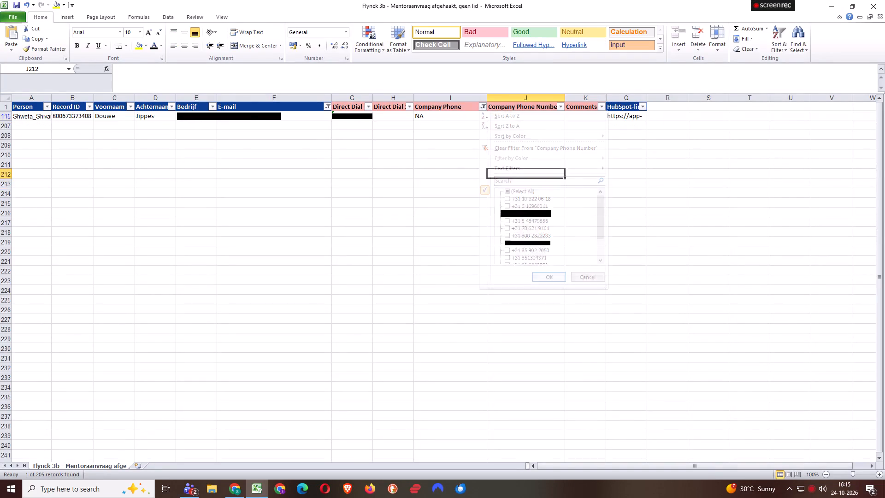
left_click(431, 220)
Copy the FP FysioScience contact's phone number from Apollo, undo the last filtering in Excel, and paste it over row 110's Company Phone.
key("alt+Tab")
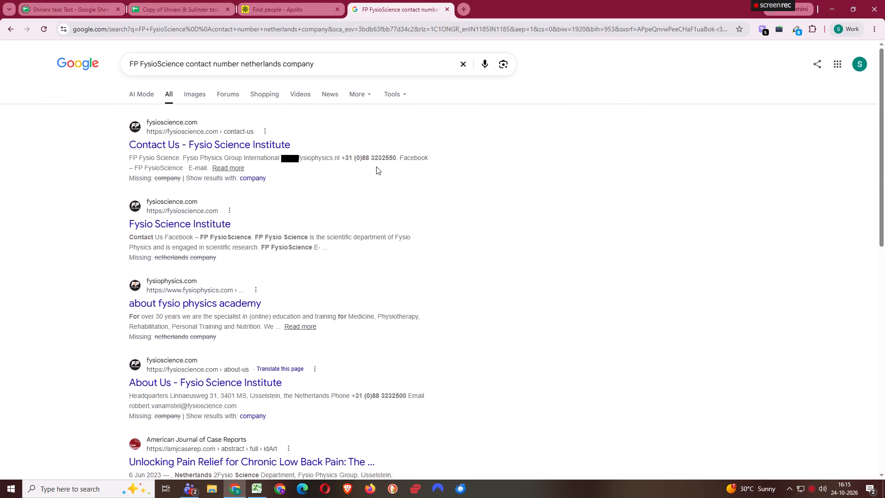
left_click(306, 0)
left_click(465, 146)
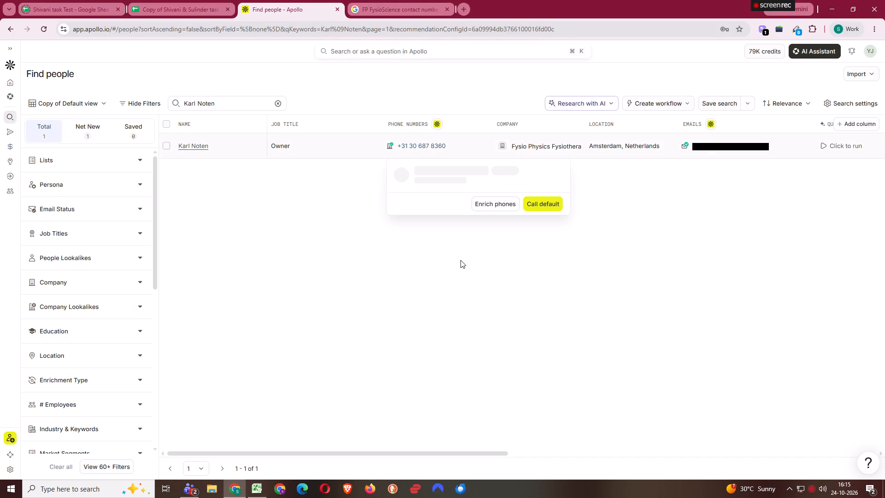
left_click(505, 172)
key("alt+Tab")
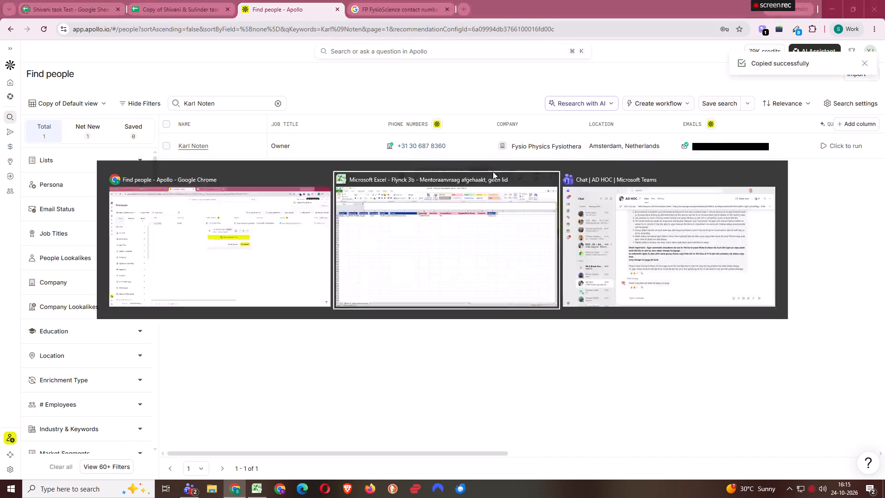
key("ctrl+z")
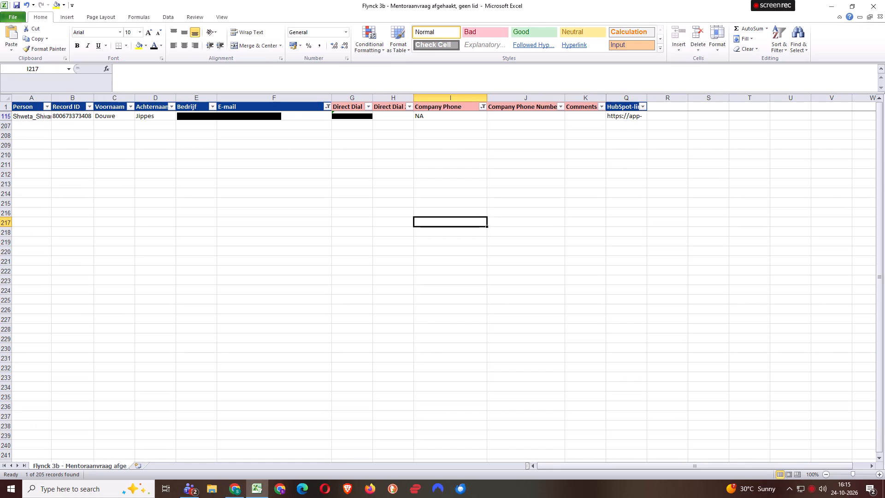
left_click(448, 116)
key("ctrl+v")
left_click(517, 192)
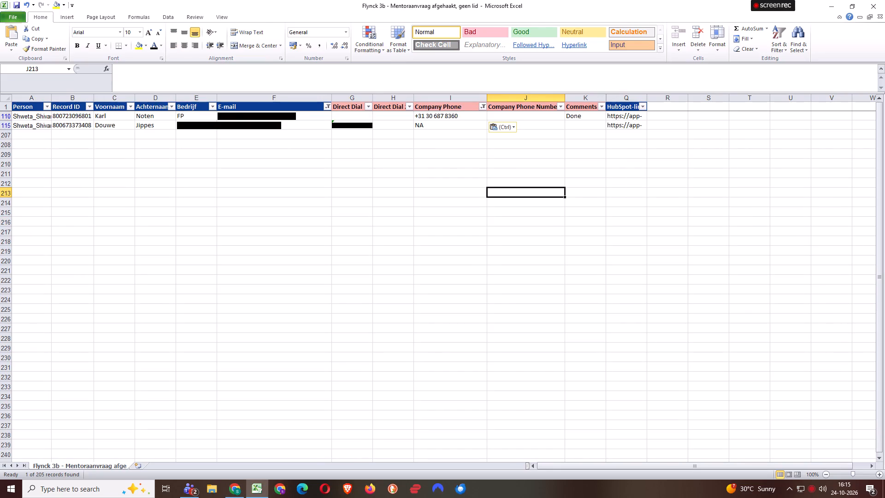
Search Apollo people for the row 115 contact, using the first and last name copied from the sheet.
left_click_drag(168, 125, 104, 125)
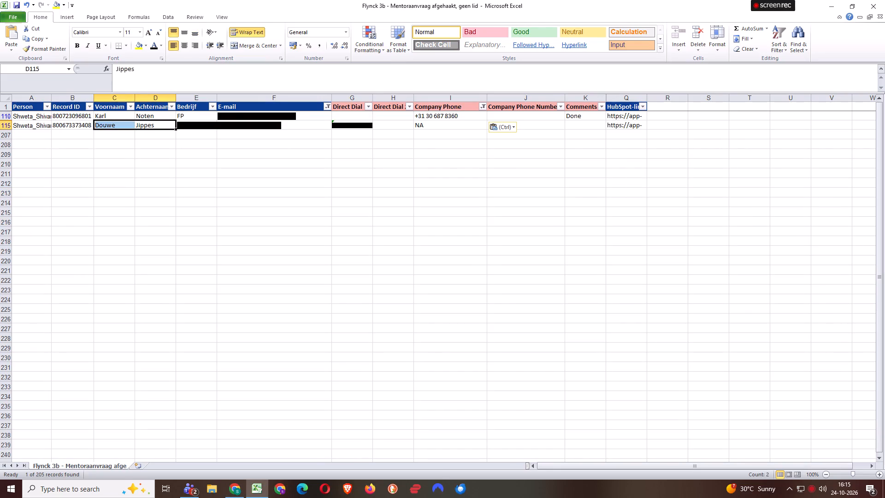
key("ctrl+c")
key("alt+Tab")
triple_click(224, 103)
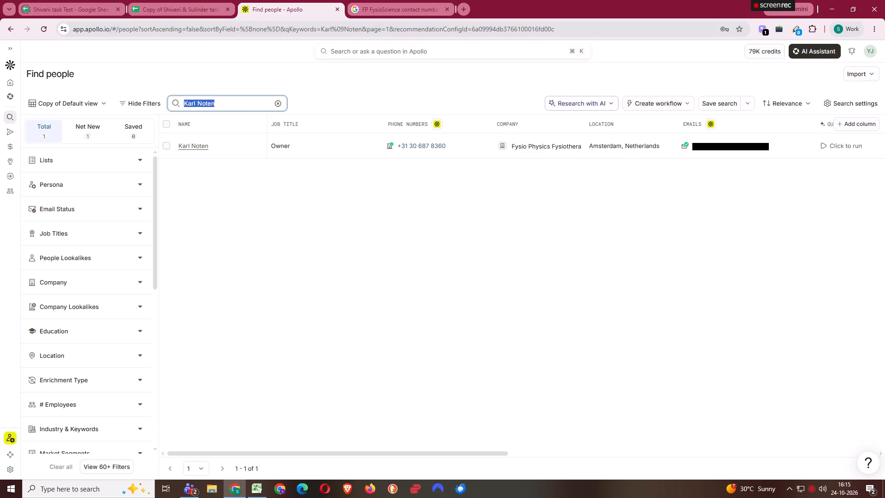
key("ctrl+v")
key("Return")
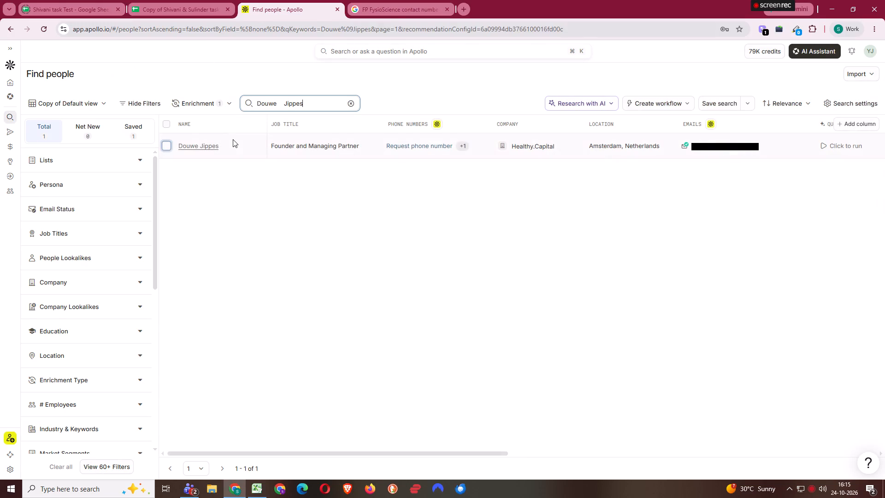
Request the Healthy.Capital founder's mobile number in Apollo and copy it into row 115's first Direct Dial cell in Excel.
left_click(440, 145)
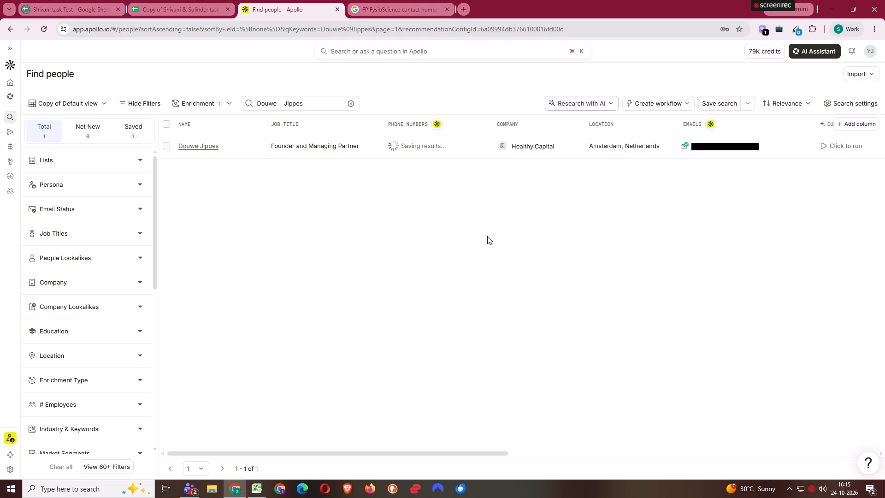
left_click(464, 155)
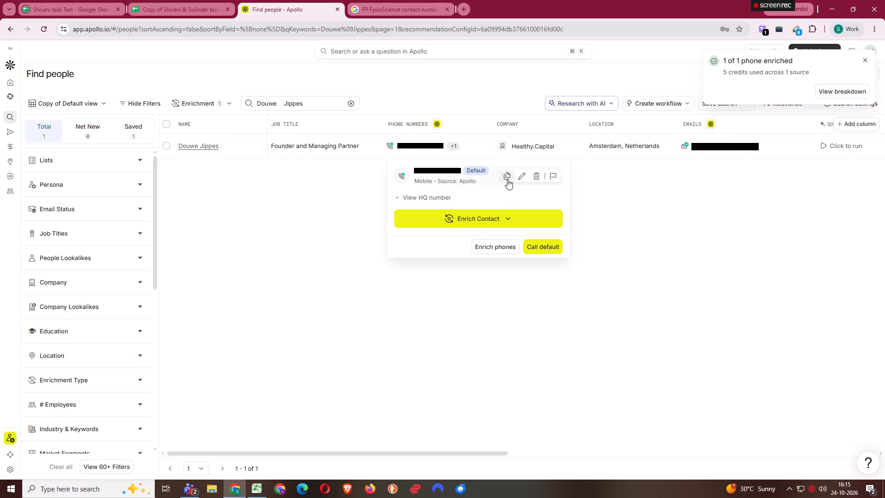
left_click(507, 179)
key("alt+Tab")
left_click(355, 126)
key("ctrl+v")
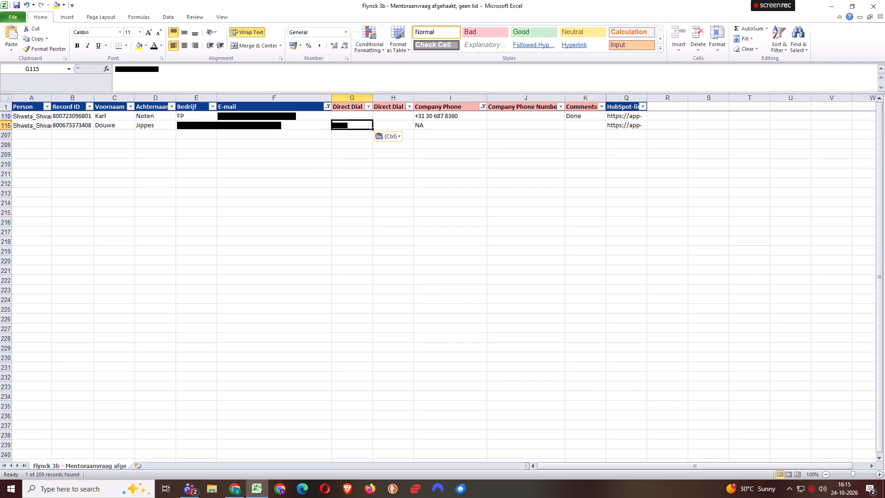
Reveal the Healthy.Capital founder's HQ number in Apollo and copy it over the NA entry in row 115's Company Phone cell.
key("alt+Tab")
left_click(433, 197)
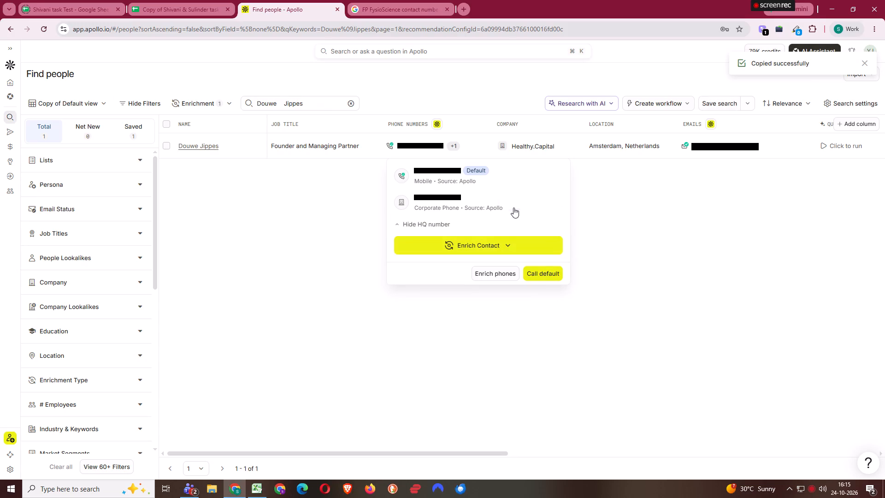
left_click(520, 199)
key("alt+Tab")
left_click(467, 122)
key("ctrl+v")
Fill the Done comment from row 110 down to row 115 in Excel and save the workbook.
left_click_drag(580, 118, 582, 123)
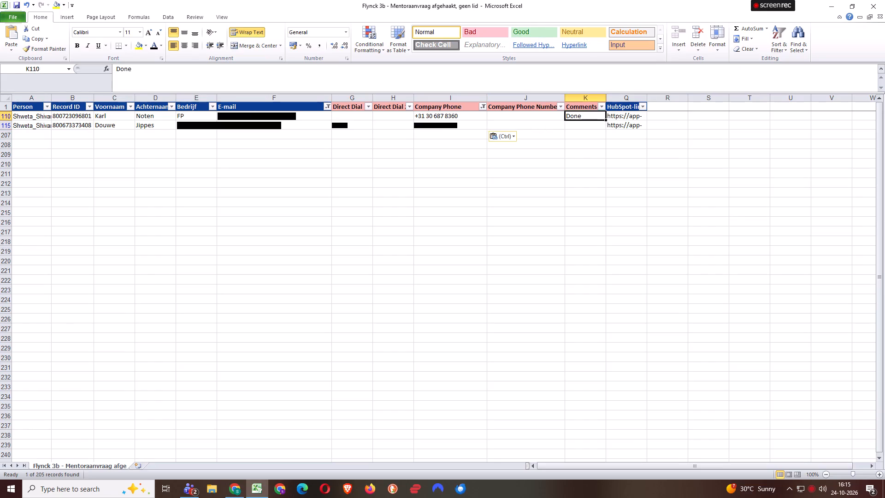
left_click_drag(582, 123, 583, 127)
key("ctrl+d")
left_click(503, 208)
key("ctrl+s")
key("ctrl+s")
key("ctrl+s")
key("ctrl+s")
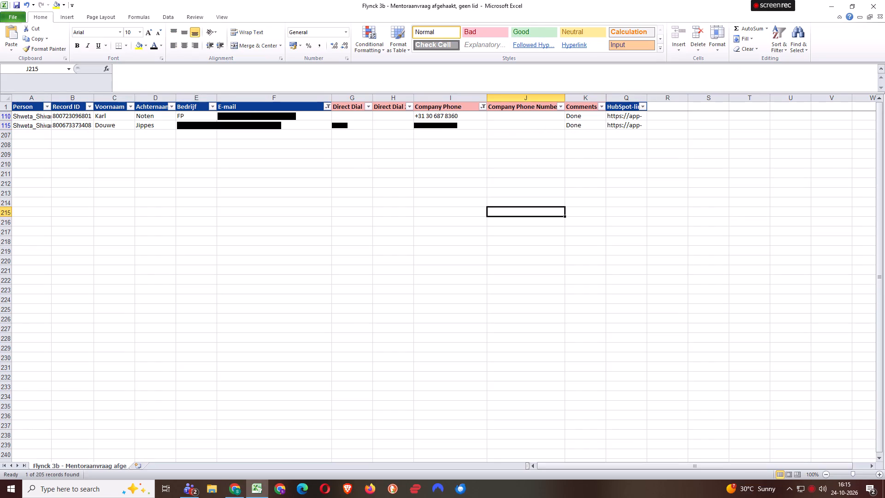
Remove the existing filters from the contact sheet and reapply filtering to the whole sheet.
left_click(522, 167)
scroll(434, 242, "up", 5)
left_click(304, 169)
scroll(369, 165, "up", 5)
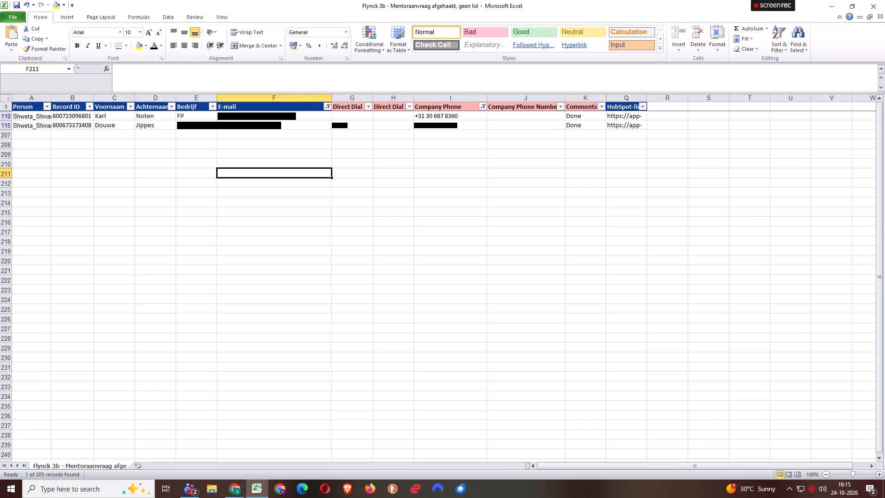
left_click(787, 45)
left_click(800, 95)
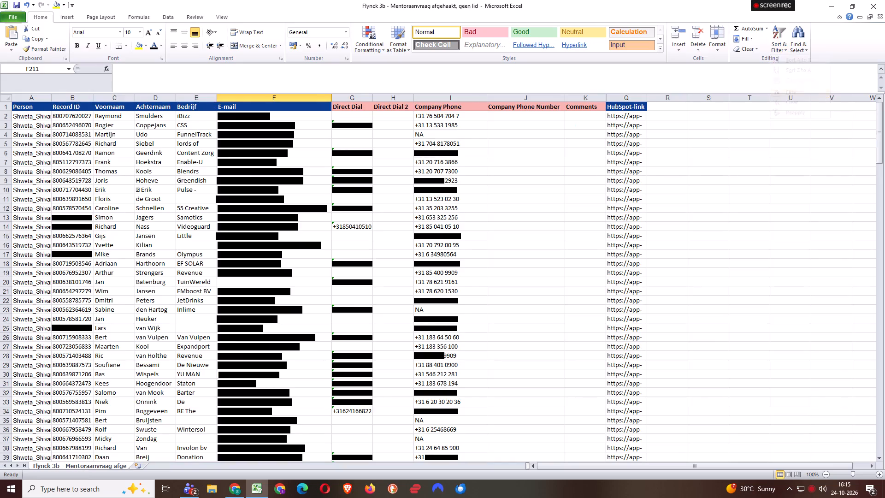
left_click(9, 98)
left_click(776, 49)
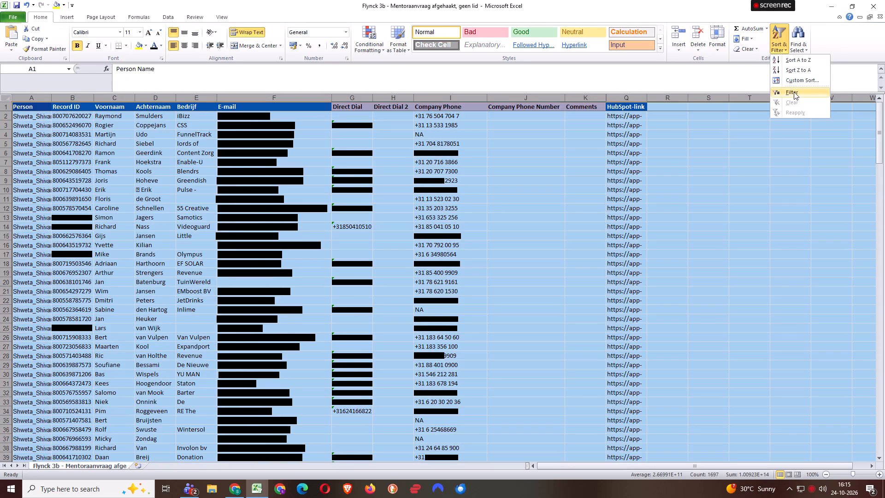
left_click(794, 92)
Filter the Comments column to exclude Done, leaving only the blank entries.
left_click(594, 121)
left_click(602, 106)
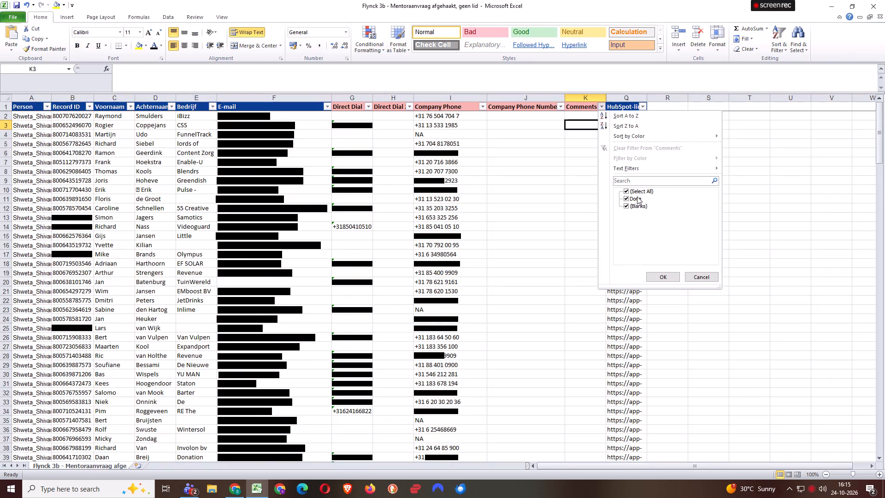
left_click(637, 196)
left_click(672, 273)
left_click(536, 187)
scroll(516, 235, "down", 9)
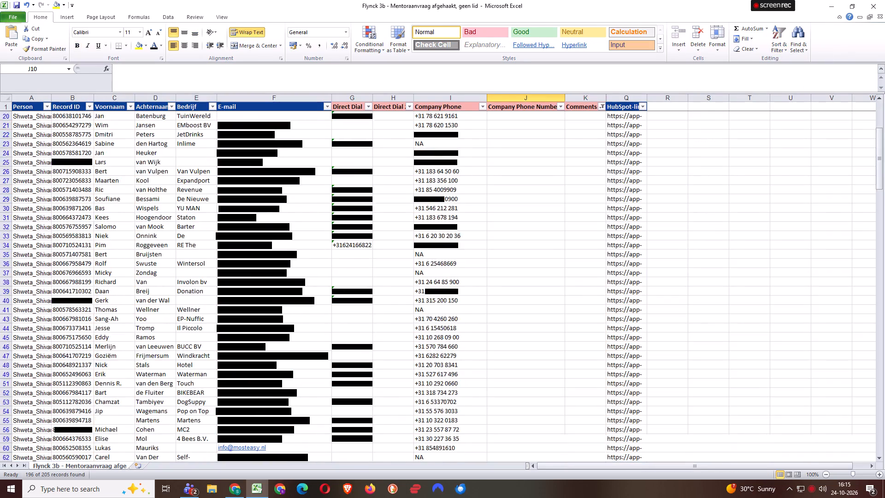
scroll(516, 241, "down", 13)
scroll(482, 148, "up", 20)
scroll(482, 148, "up", 10)
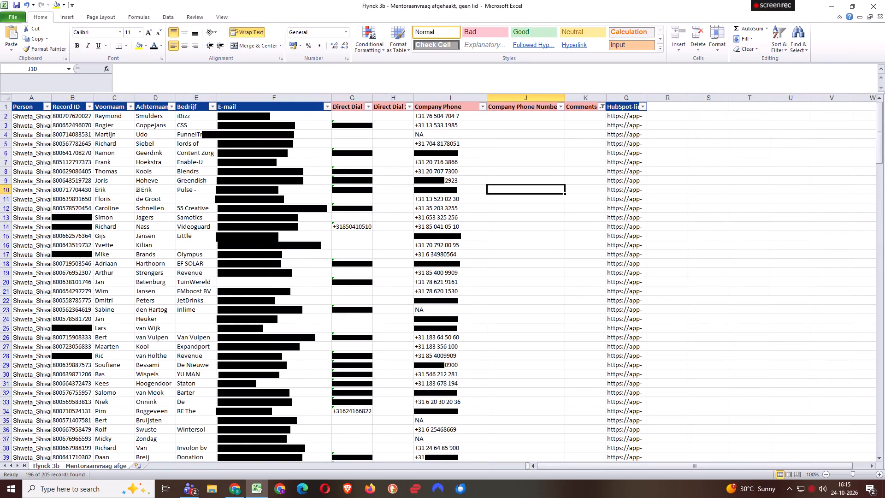
Filter the first Company Phone column to show only NA and blank entries.
left_click(484, 108)
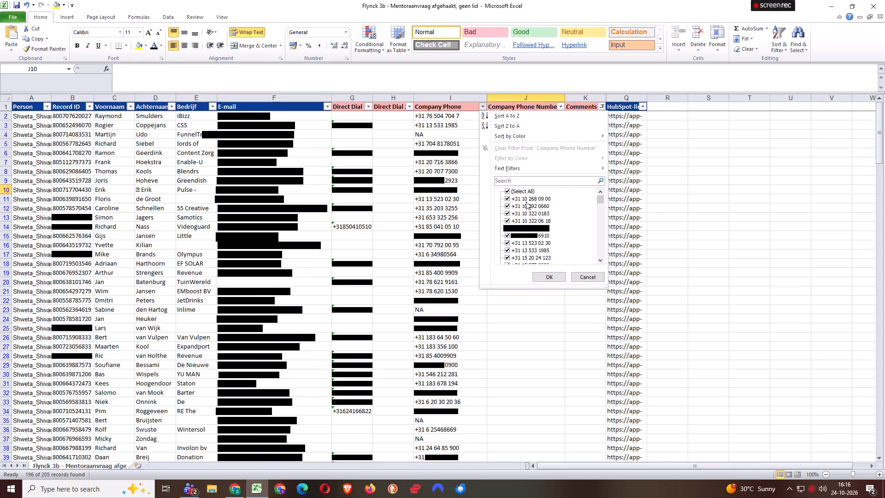
left_click(529, 193)
left_click_drag(602, 198, 602, 259)
left_click(509, 252)
left_click(510, 258)
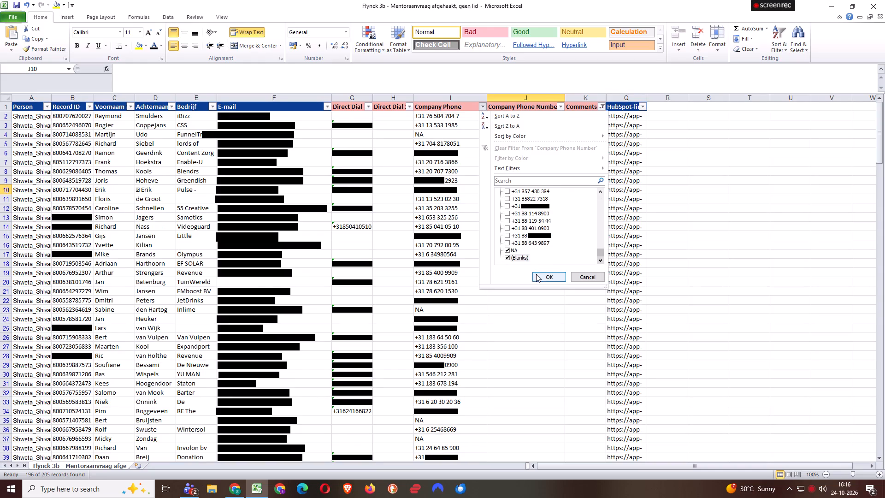
left_click(536, 274)
left_click(480, 240)
scroll(259, 231, "up", 10)
left_click(181, 172)
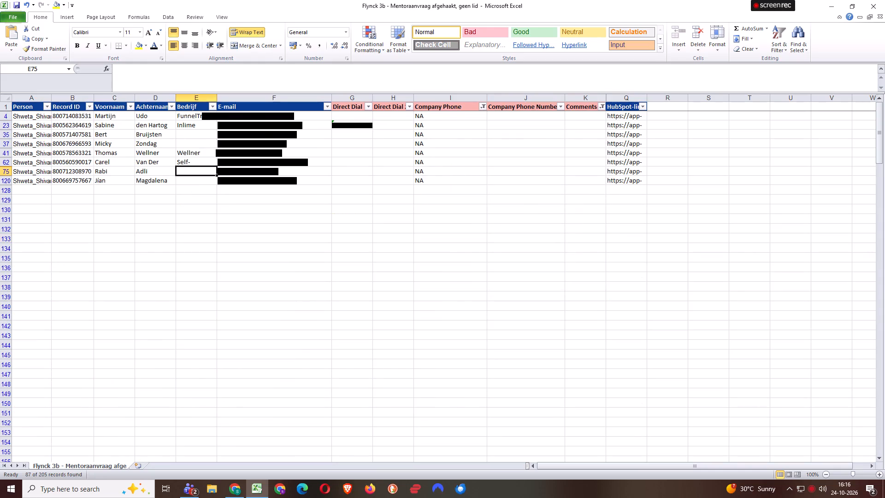
scroll(175, 148, "up", 4)
left_click(187, 118)
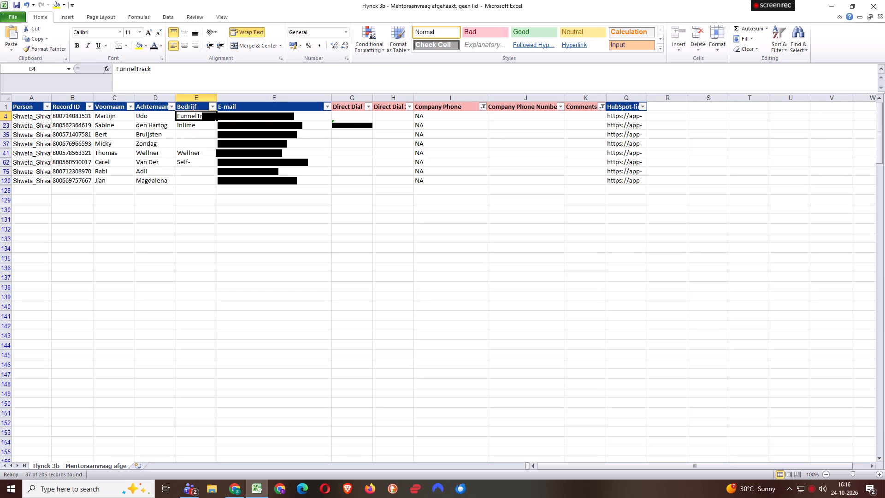
Search Apollo people for the row 4 FunnelTrack contact using the first and last name copied from Excel, and request the mobile number.
left_click_drag(139, 114, 121, 114)
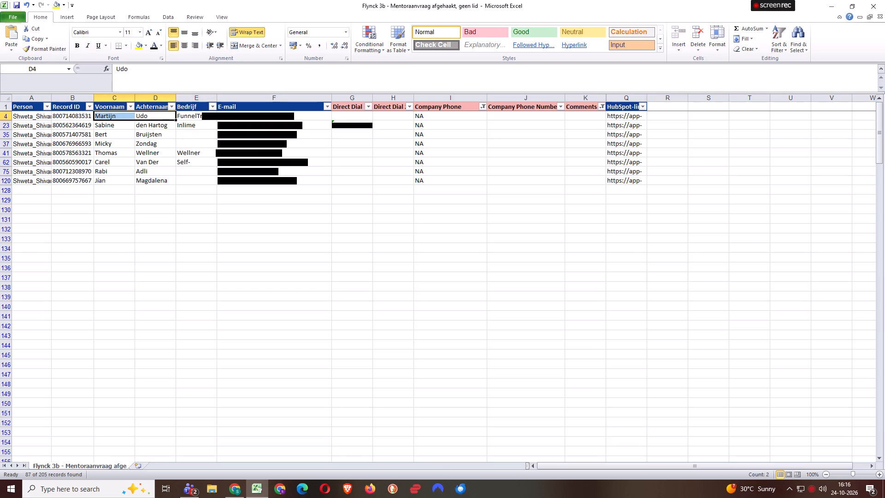
key("ctrl+c")
key("alt+Tab")
triple_click(269, 103)
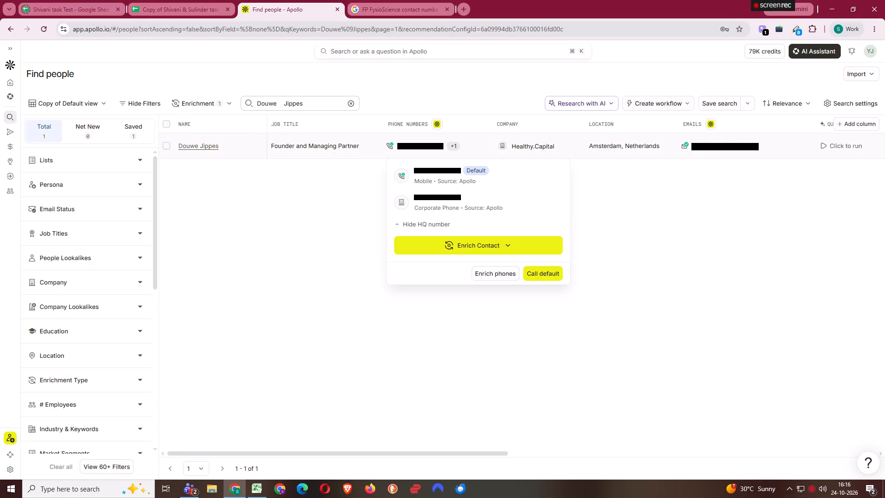
key("ctrl+v")
key("Return")
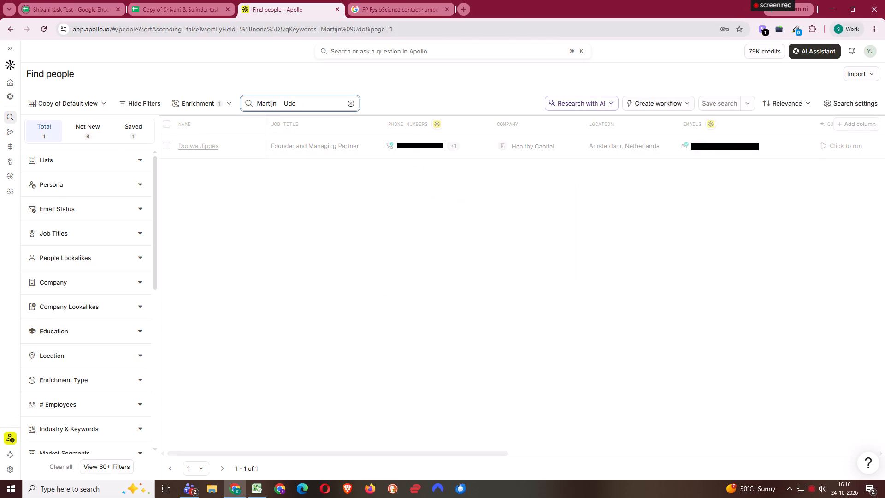
key("alt+Tab")
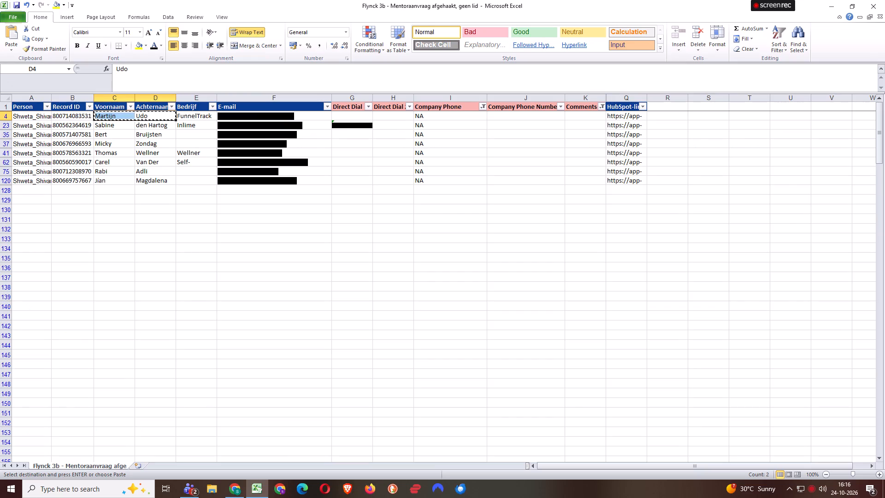
key("alt+Tab")
left_click(441, 148)
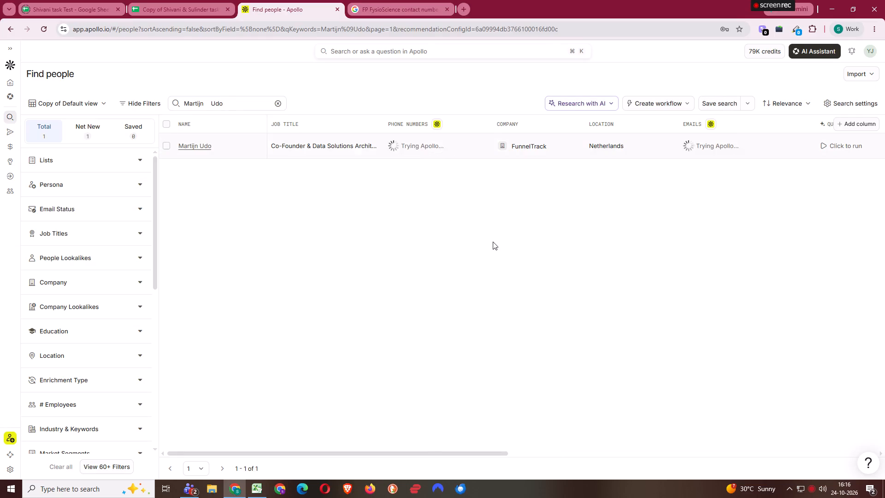
Search Google for "FunnelTrack contact number netherlands company" using the company name copied from row 4, and check AI Mode for a company phone number.
key("alt+Tab")
left_click(200, 113)
key("ctrl+c")
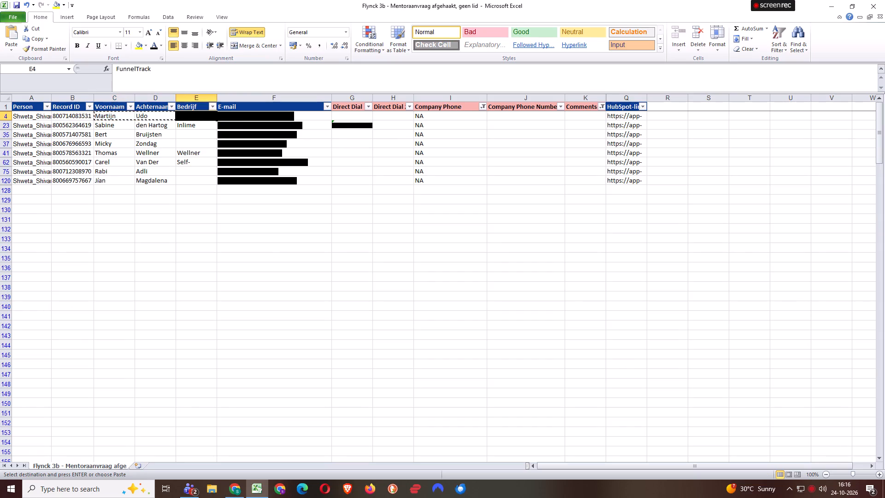
key("alt+Tab")
left_click(404, 0)
left_click_drag(184, 67, 155, 65)
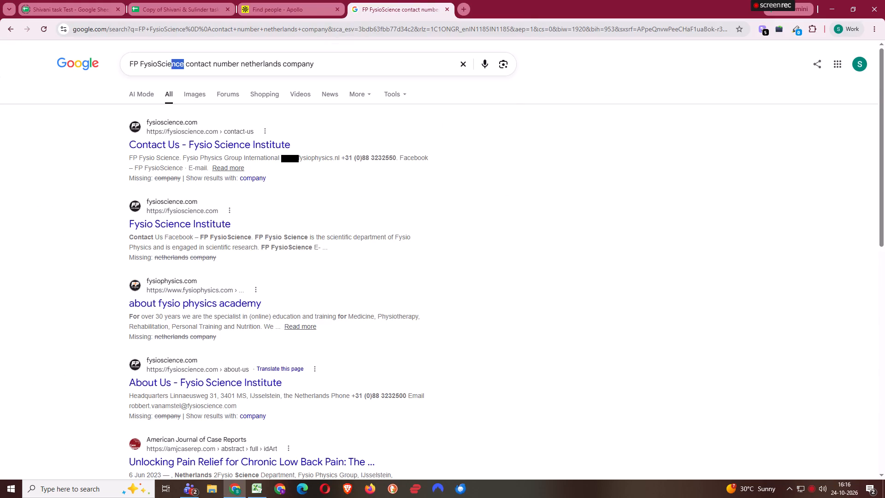
left_click_drag(155, 65, 78, 55)
key("ctrl+v")
key("Return")
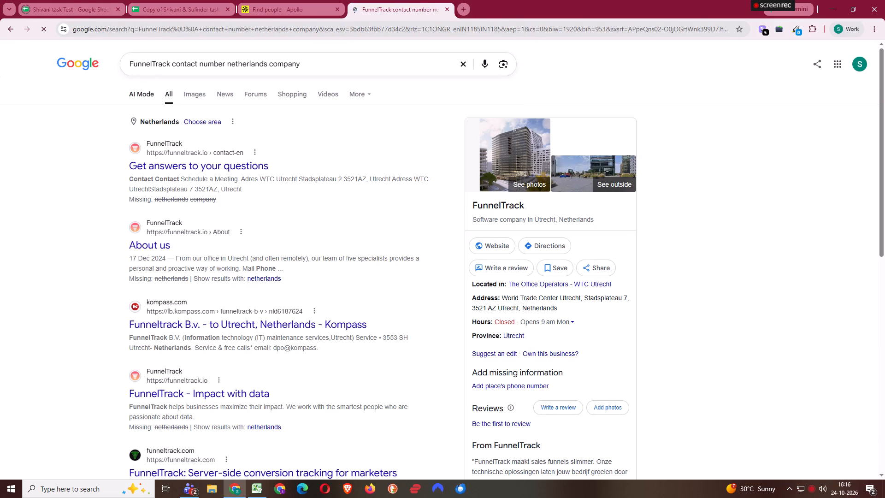
left_click(156, 98)
left_click(299, 0)
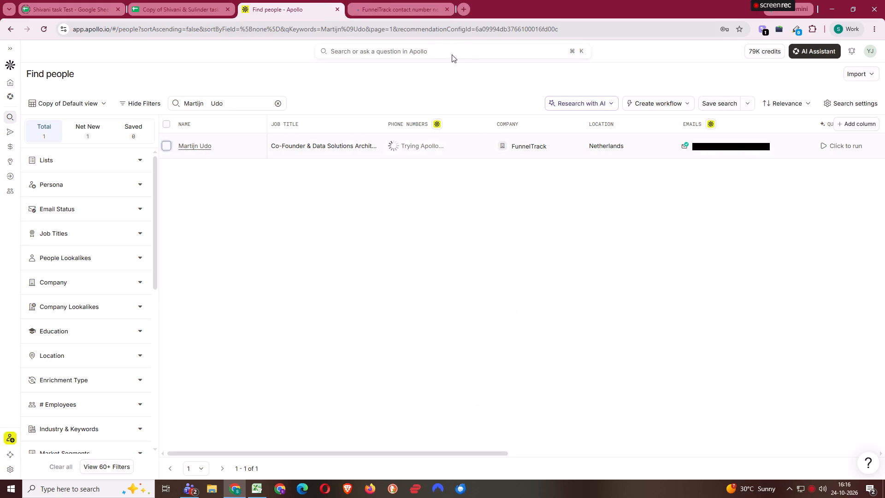
left_click(412, 8)
left_click(311, 0)
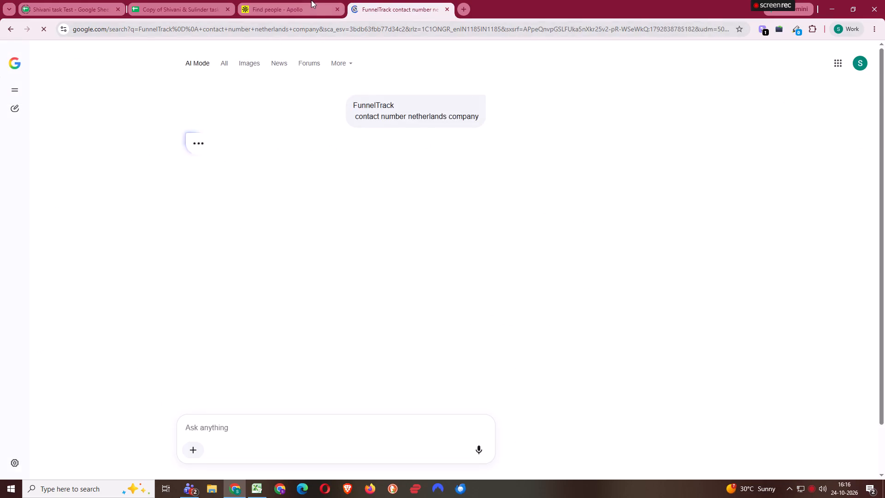
left_click(383, 0)
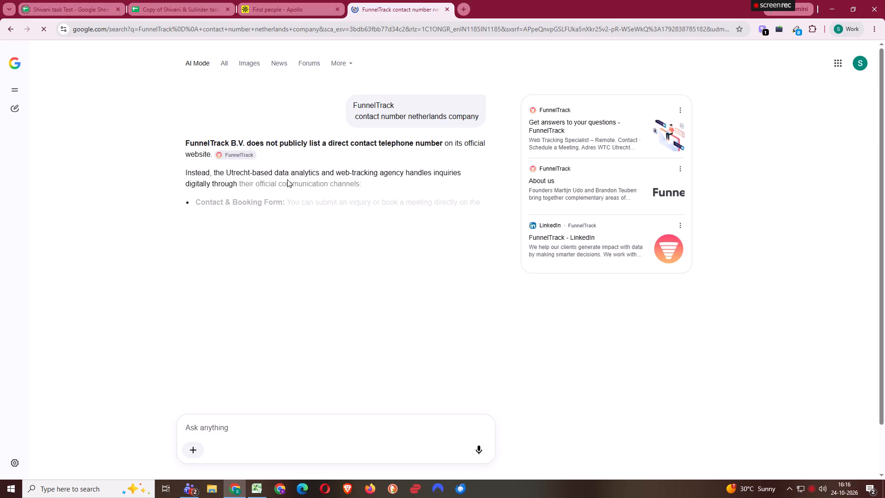
left_click(218, 65)
Copy the FunnelTrack co-founder's mobile number from Apollo into row 4's first Direct Dial cell in Excel.
left_click(328, 0)
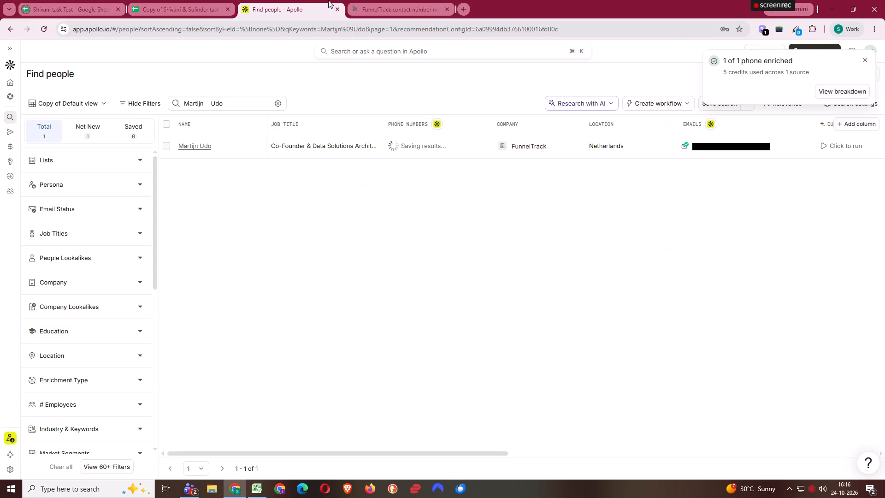
left_click(456, 144)
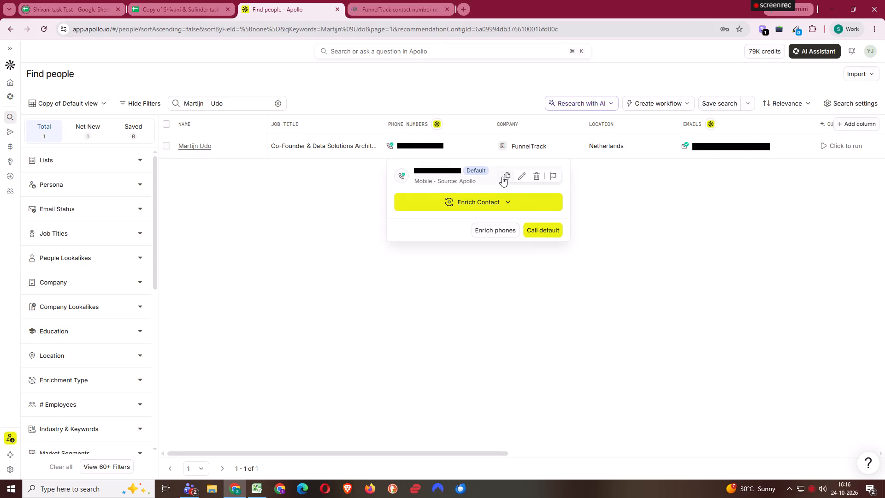
left_click(502, 177)
key("alt+Tab")
left_click(347, 115)
key("ctrl+v")
Clear the NA entry from row 4's Company Phone cell and enter Done in its Comments cell.
left_click(437, 114)
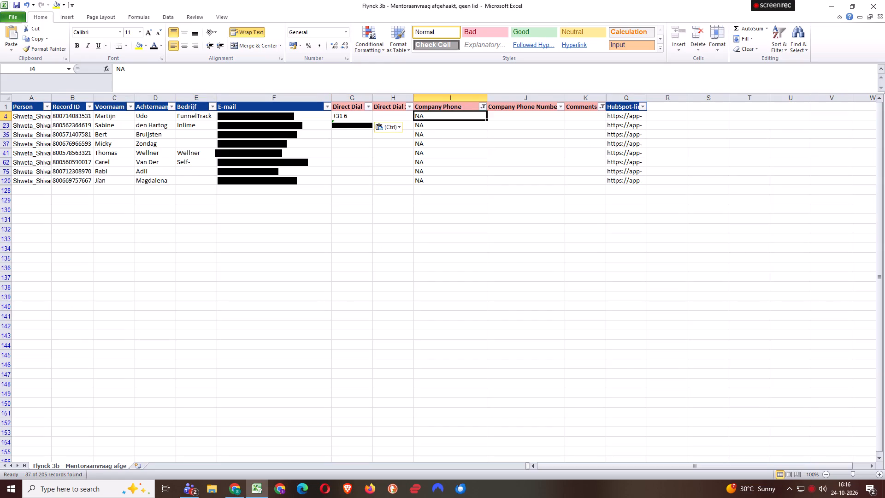
key("Delete")
left_click(596, 117)
key("d")
left_click(591, 174)
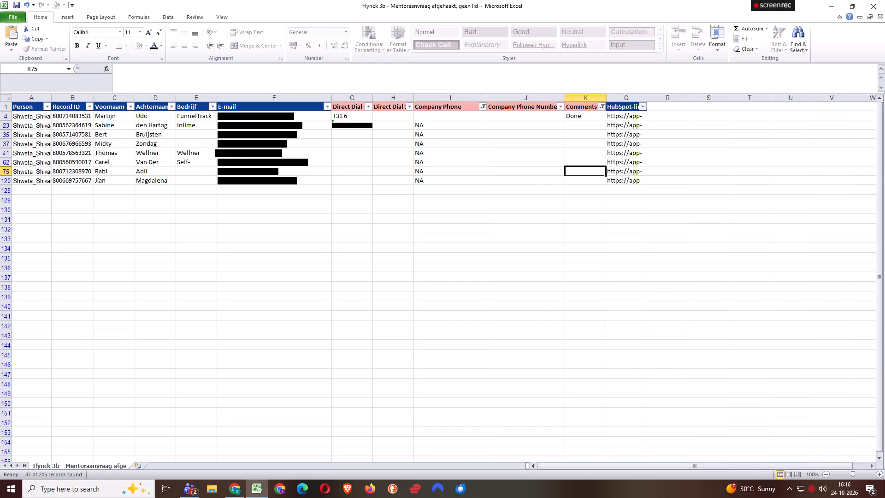
Reapply the Comments filter to hide the row just marked Done.
left_click(601, 107)
left_click(672, 279)
left_click(447, 219)
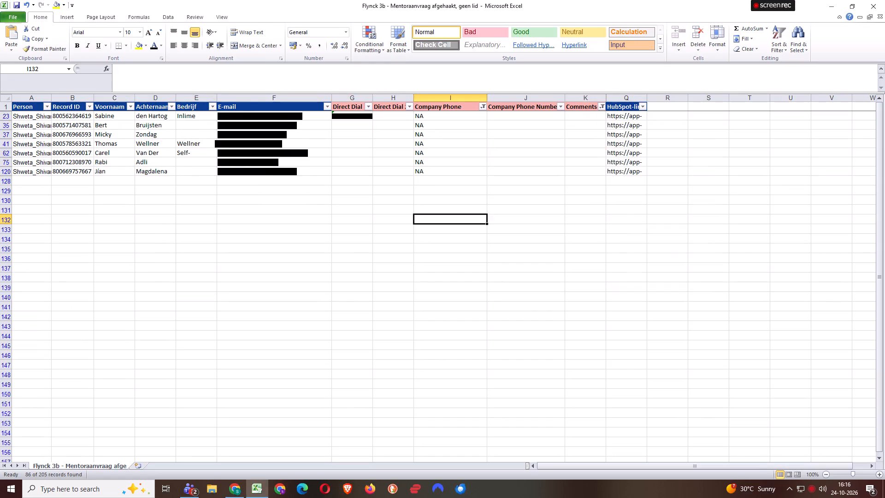
Search Apollo people for the row 23 contact by the name copied from Excel, and compare the listed companies with Inlime.
left_click_drag(128, 117, 140, 119)
key("ctrl+c")
key("alt+Tab")
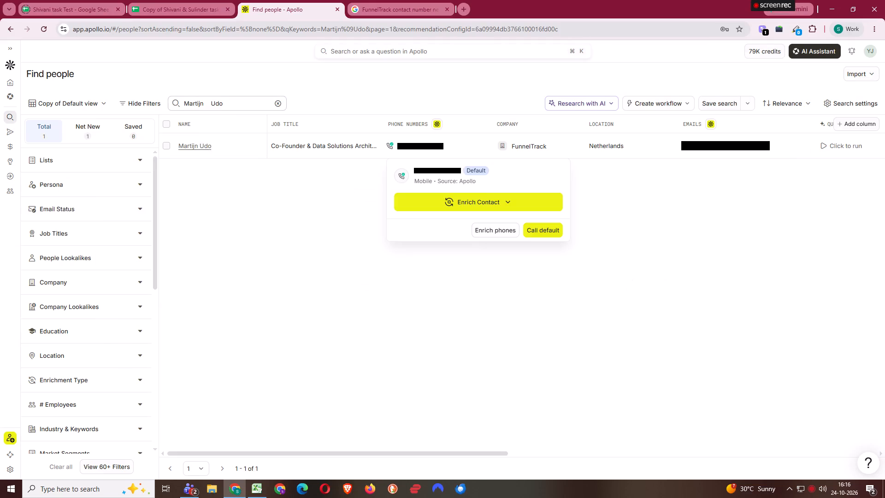
triple_click(233, 101)
key("ctrl+v")
key("Return")
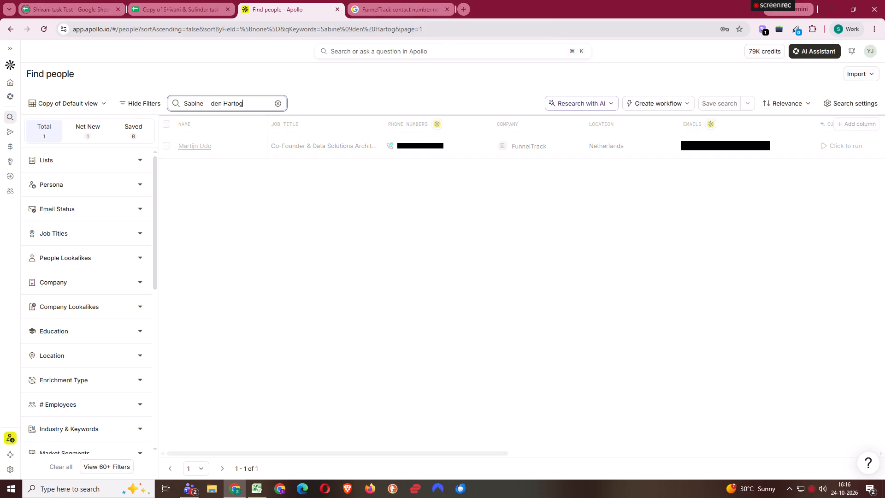
key("alt+Tab")
left_click(196, 115)
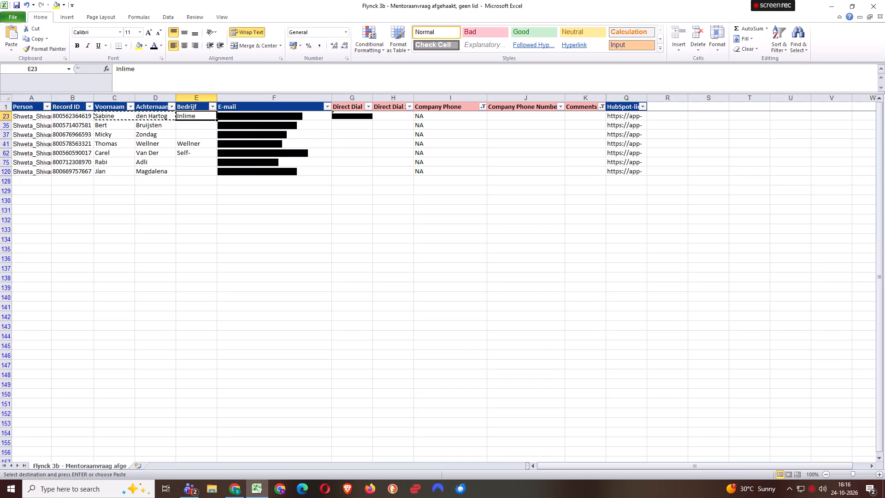
key("alt+Tab")
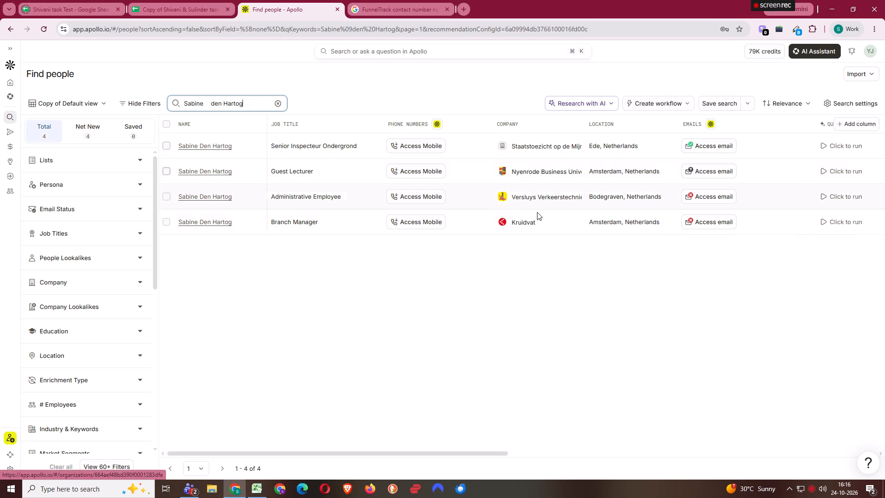
key("alt+Tab")
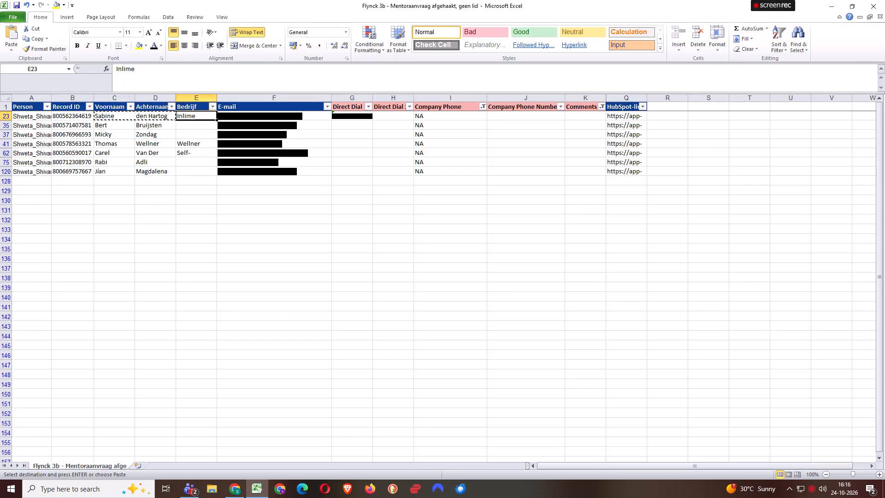
key("alt+Tab")
Remove "den" from the surname in the Apollo people search and run it again.
double_click(217, 104)
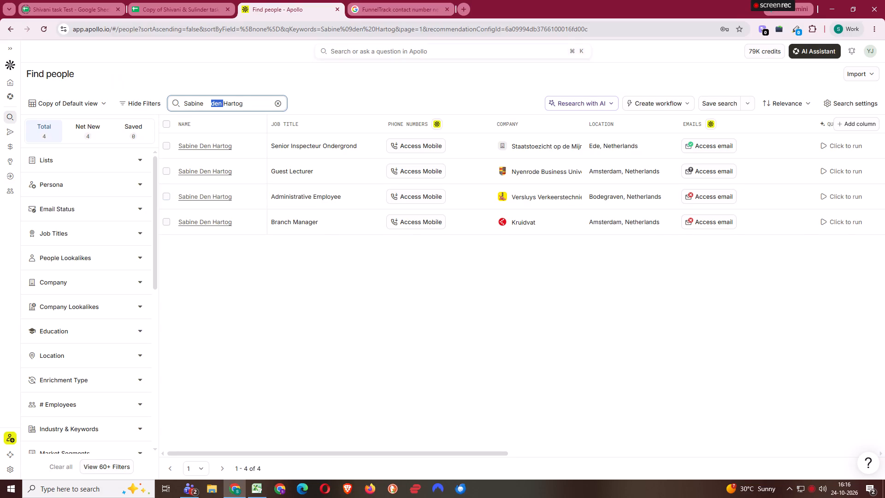
key("BackSpace")
key("Return")
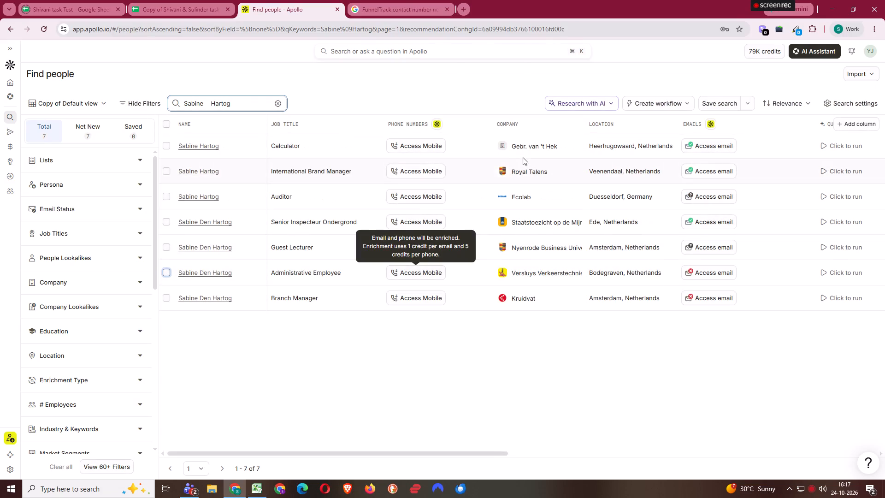
In Excel, clear row 23's Direct Dial through Company Phone cells and enter Done in its Comments cell.
key("alt+Tab")
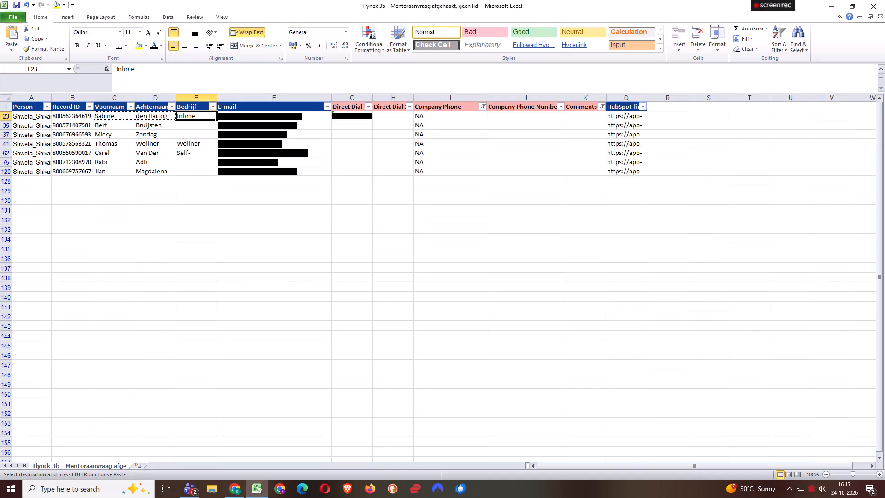
left_click_drag(354, 118, 428, 118)
key("Delete")
left_click(590, 115)
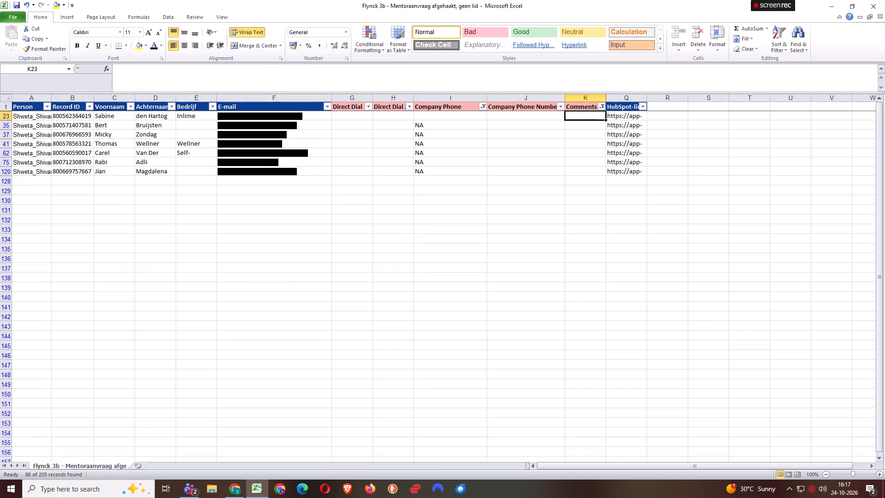
key("d")
left_click(572, 181)
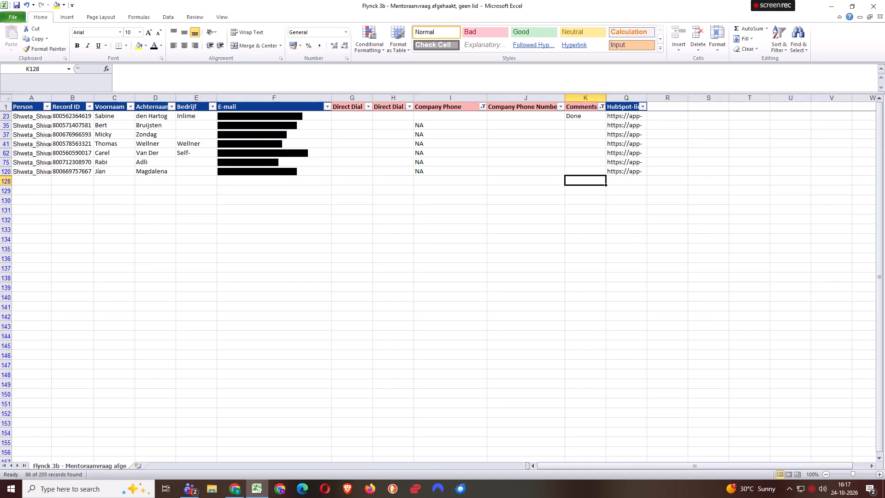
left_click(405, 207)
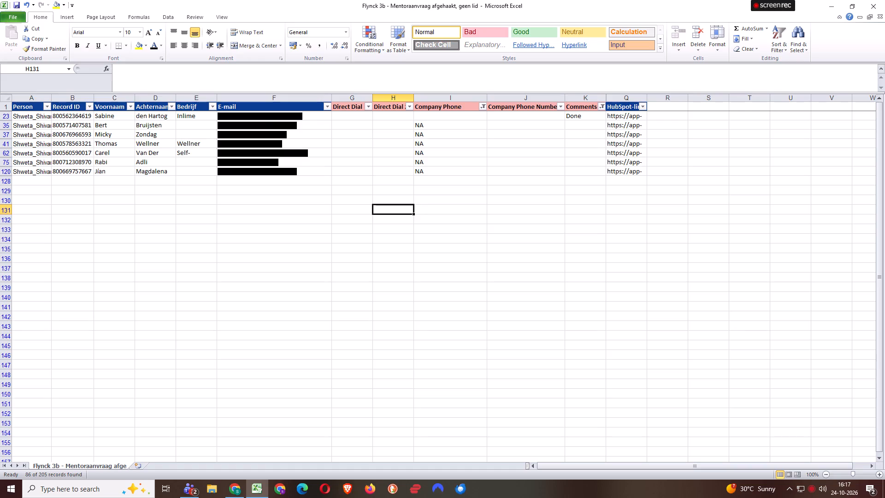
Copy the row 41 contact's first and last name from Excel and search for it in Apollo people.
left_click_drag(150, 142, 121, 142)
key("ctrl+c")
key("alt+Tab")
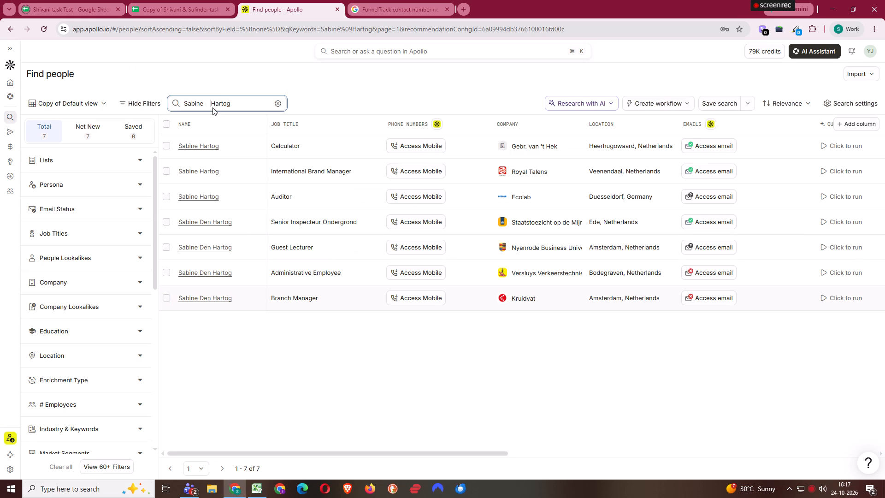
triple_click(212, 103)
key("ctrl+v")
key("ctrl+a")
key("ctrl+v")
key("Return")
key("alt+Tab")
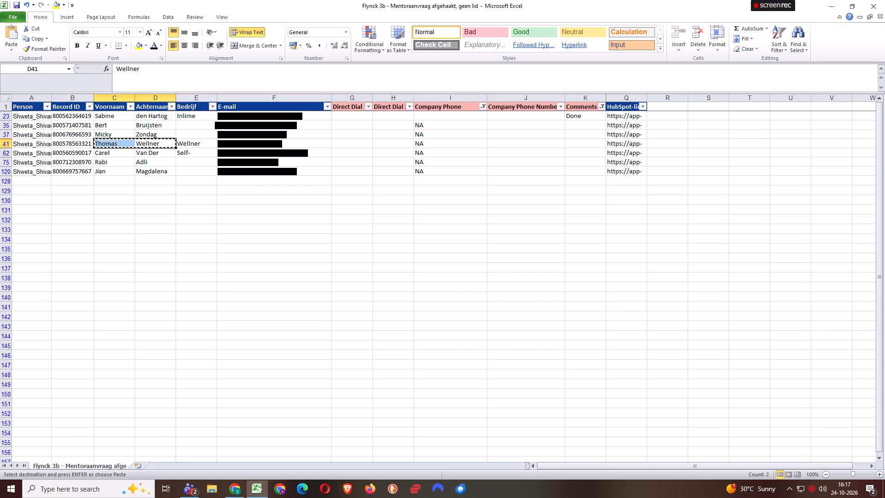
Clear the NA entries from the Company Phone cells of visible rows 35 to 120 by filling down row 23's blank cell.
left_click_drag(203, 121, 358, 123)
left_click_drag(366, 123, 383, 123)
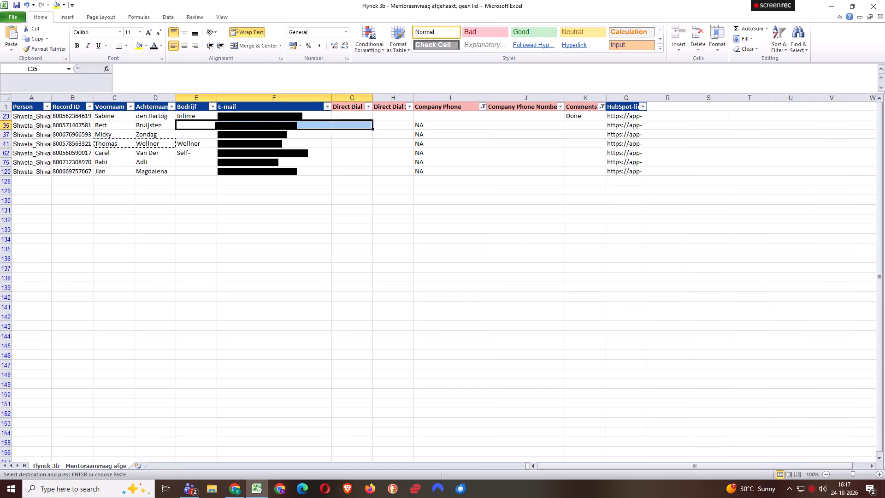
left_click_drag(383, 123, 414, 123)
left_click_drag(450, 116, 444, 154)
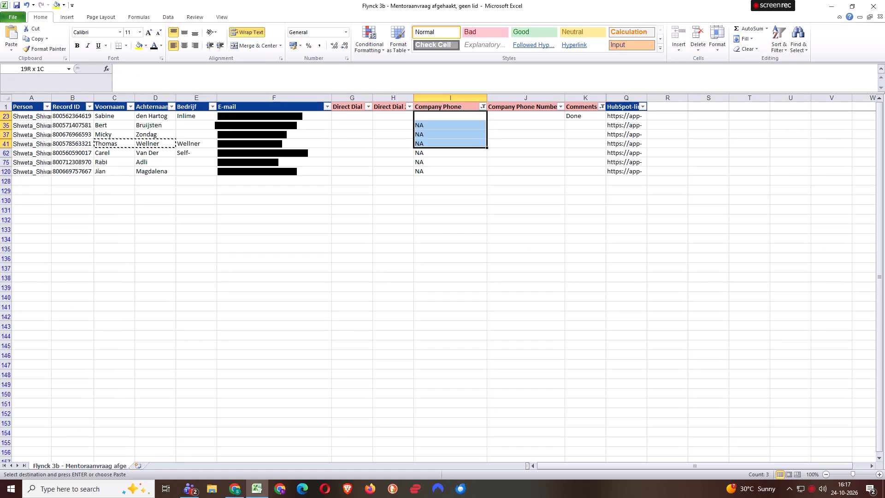
left_click_drag(444, 154, 444, 172)
key("ctrl+d")
left_click(445, 208)
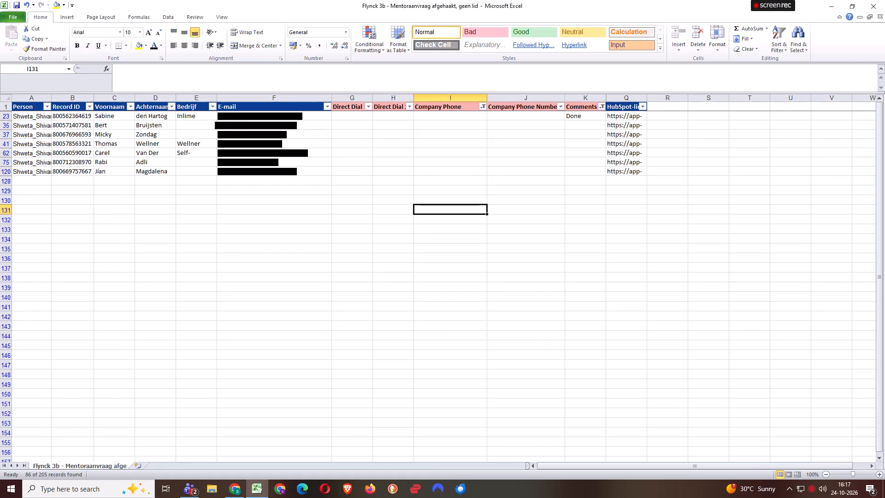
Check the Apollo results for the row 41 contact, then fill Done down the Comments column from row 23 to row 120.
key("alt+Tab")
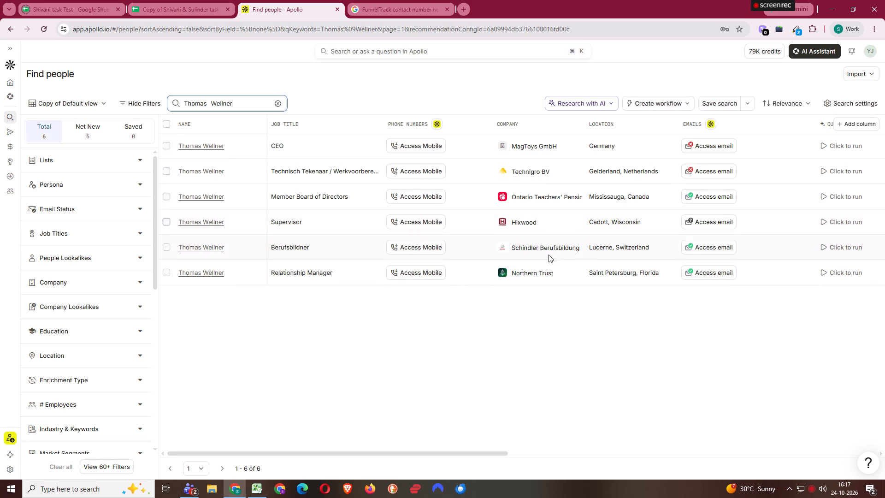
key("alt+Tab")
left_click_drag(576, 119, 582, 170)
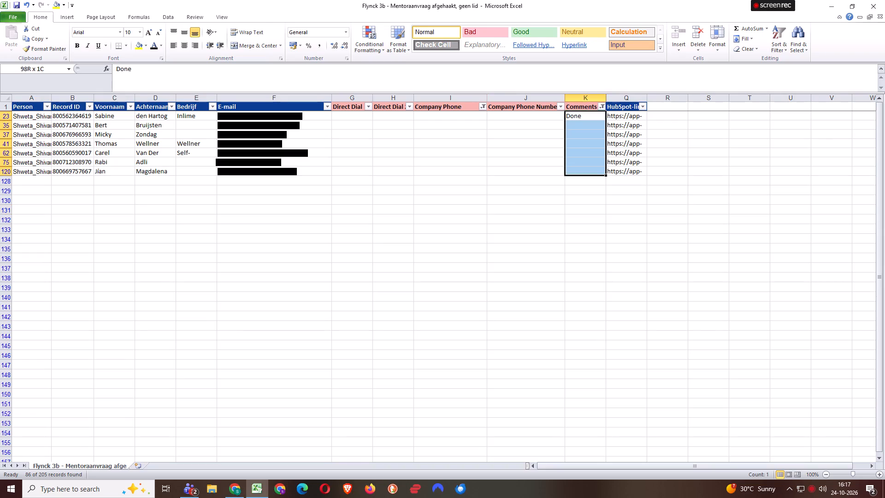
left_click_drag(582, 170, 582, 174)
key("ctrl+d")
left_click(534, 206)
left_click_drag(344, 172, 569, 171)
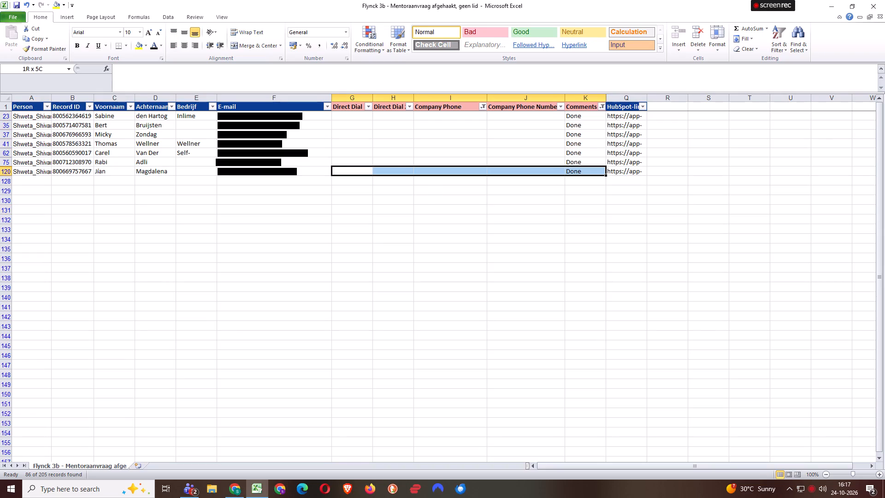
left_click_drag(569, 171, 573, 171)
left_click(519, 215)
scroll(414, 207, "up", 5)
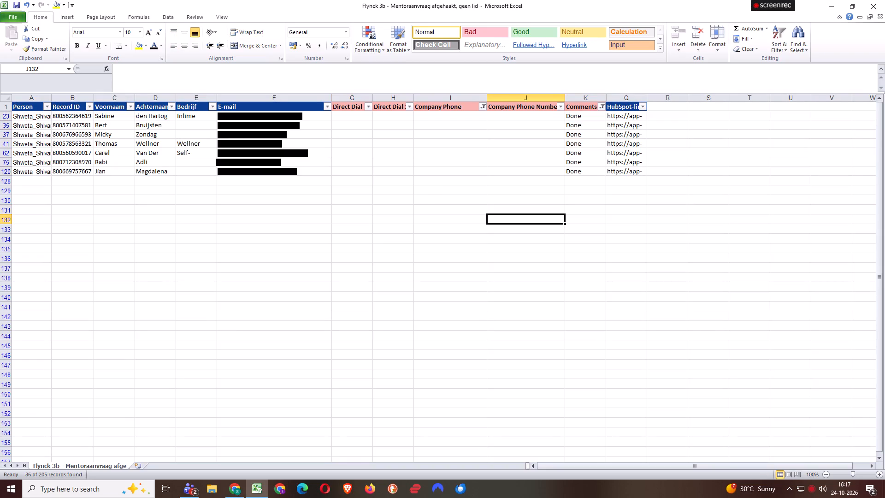
Enter Not Found in row 23's Comments cell and fill it down through the visible rows to row 120.
left_click(584, 117)
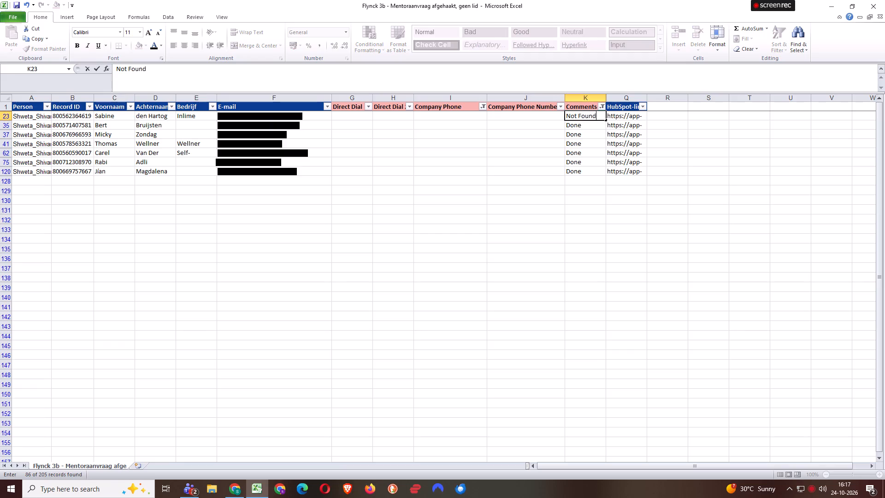
left_click(572, 152)
left_click_drag(579, 114, 584, 170)
key("ctrl+d")
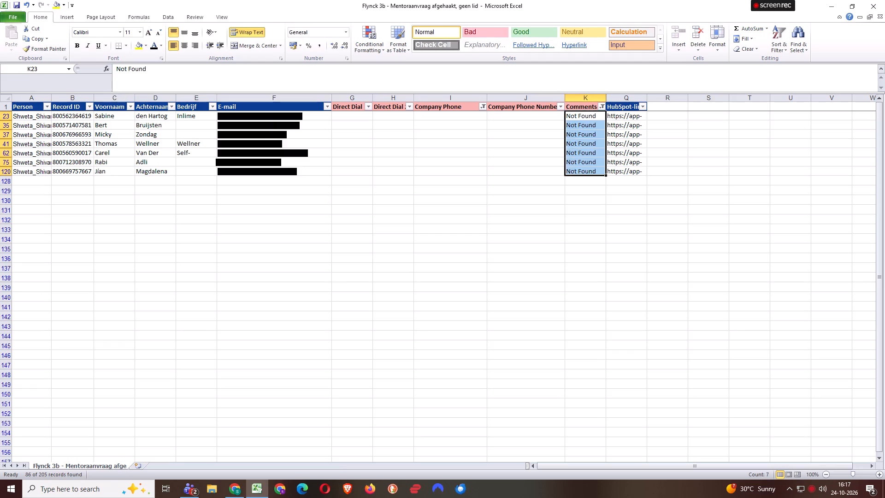
left_click(471, 219)
scroll(467, 219, "up", 6)
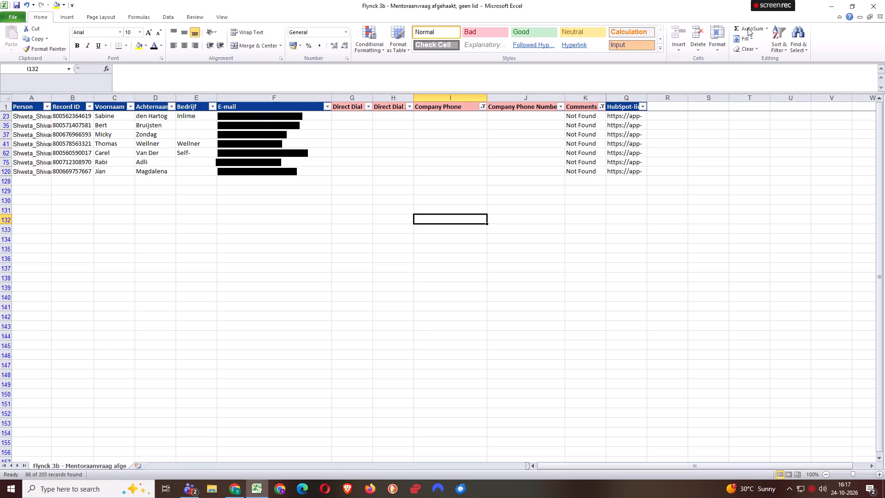
Remove the existing filters, select the whole sheet and turn filtering back on for the header row.
left_click(782, 46)
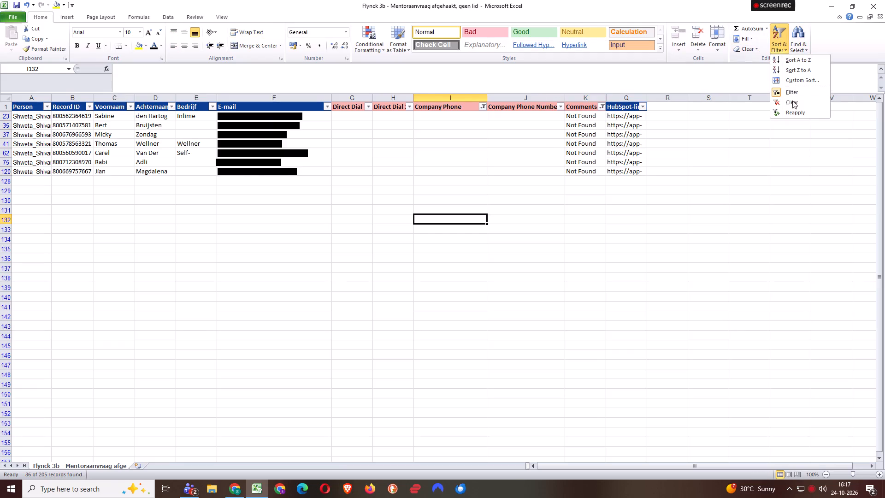
left_click(792, 91)
left_click(5, 96)
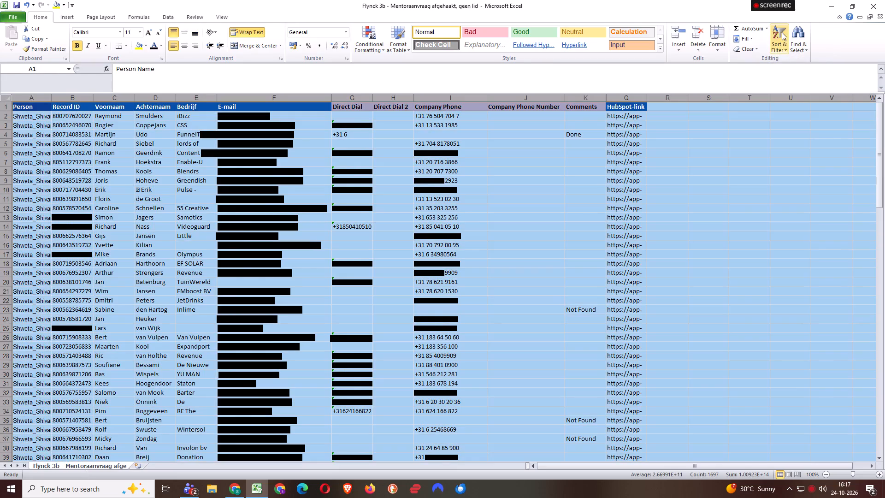
left_click(781, 30)
left_click(795, 91)
left_click(496, 183)
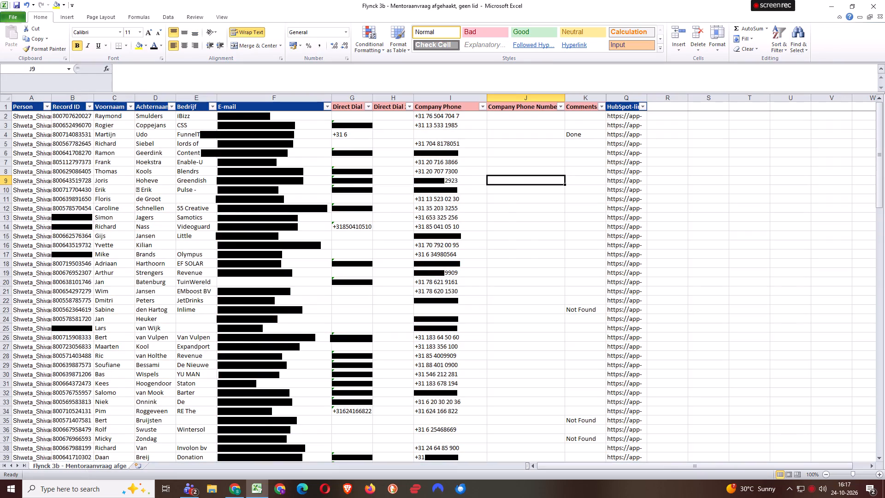
Filter the Comments column to show only Done rows, excluding Not Found and blanks.
left_click(482, 105)
left_click(600, 106)
left_click(600, 106)
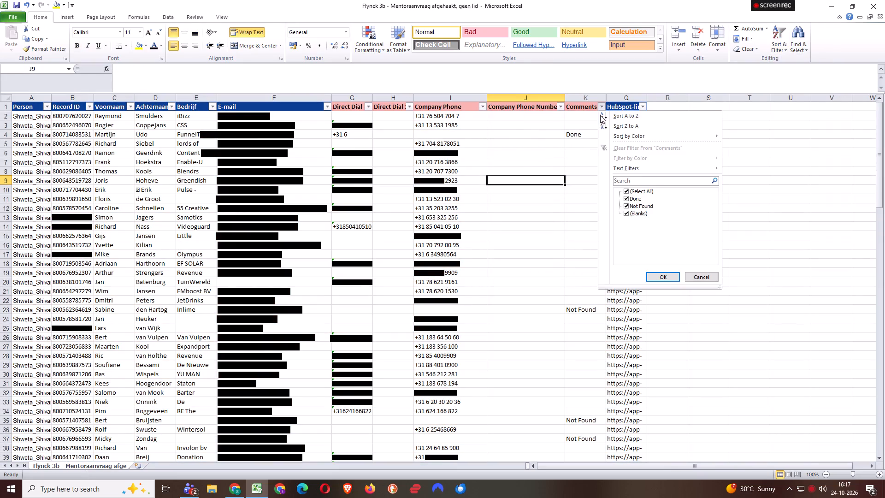
left_click(636, 203)
left_click(667, 278)
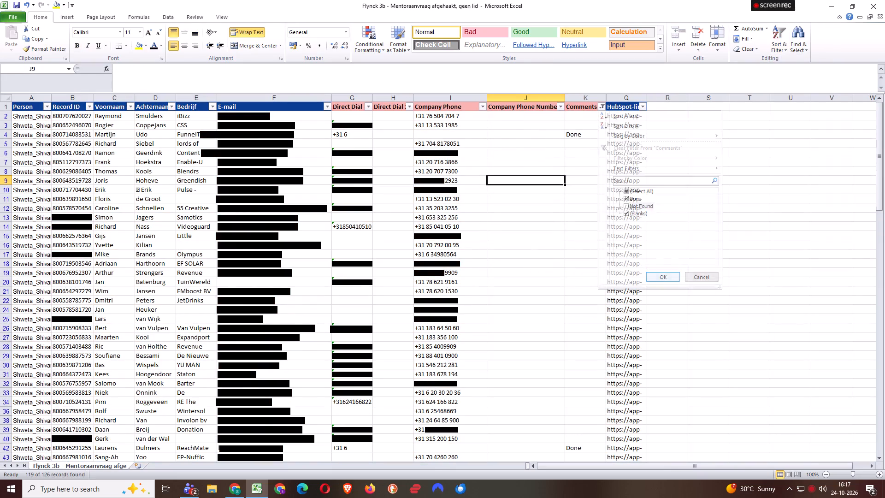
left_click(602, 106)
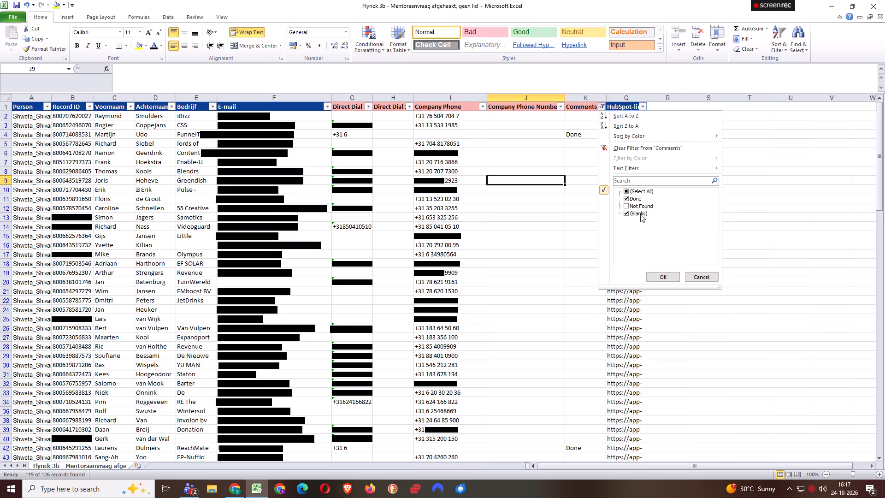
left_click(640, 214)
left_click(665, 277)
left_click(544, 223)
scroll(417, 188, "up", 4)
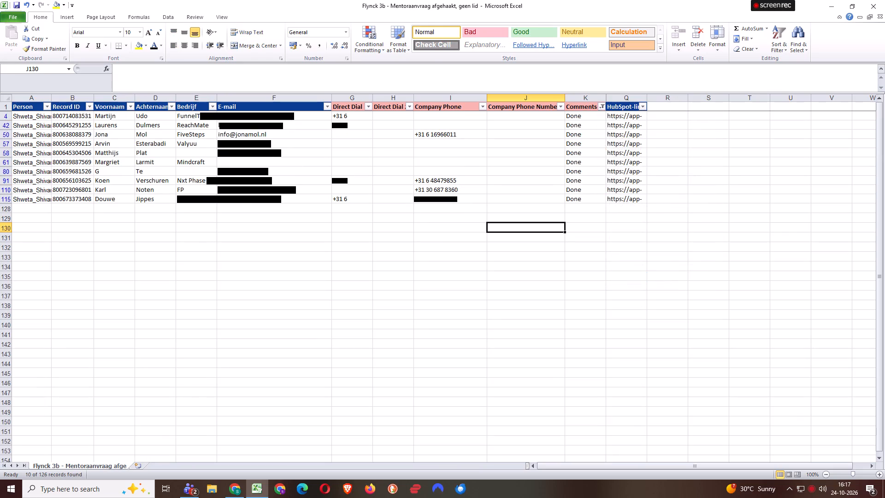
Replace row 4's Comments entry with "Company Phone number not found".
left_click(584, 113)
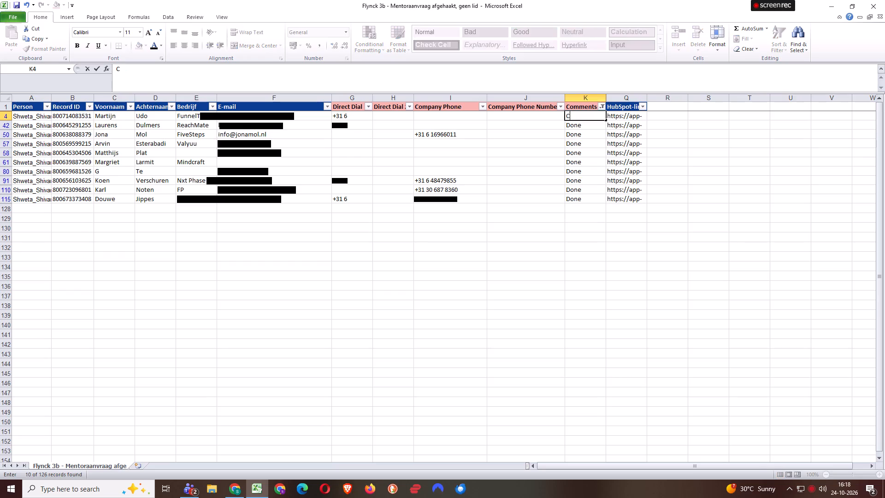
key("BackSpace")
key("BackSpace")
key("BackSpace")
key("c")
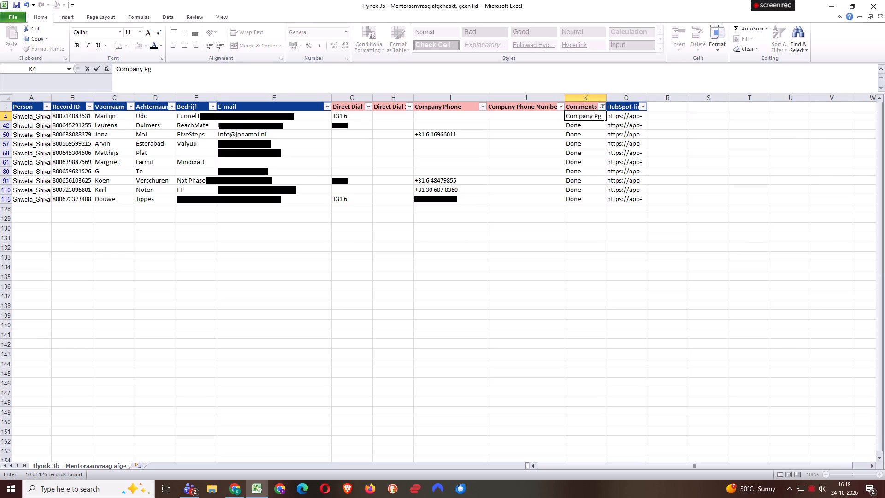
key("h")
key("BackSpace")
key("BackSpace")
type("hone number not found")
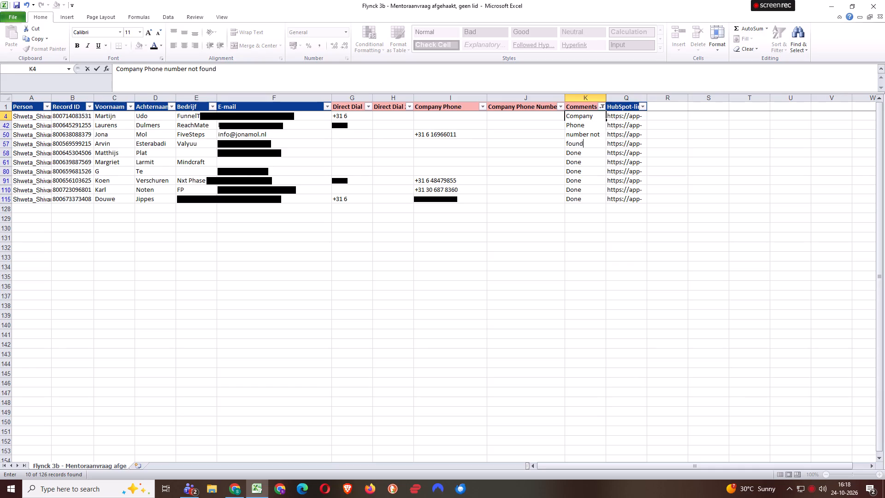
left_click(612, 213)
left_click(581, 117)
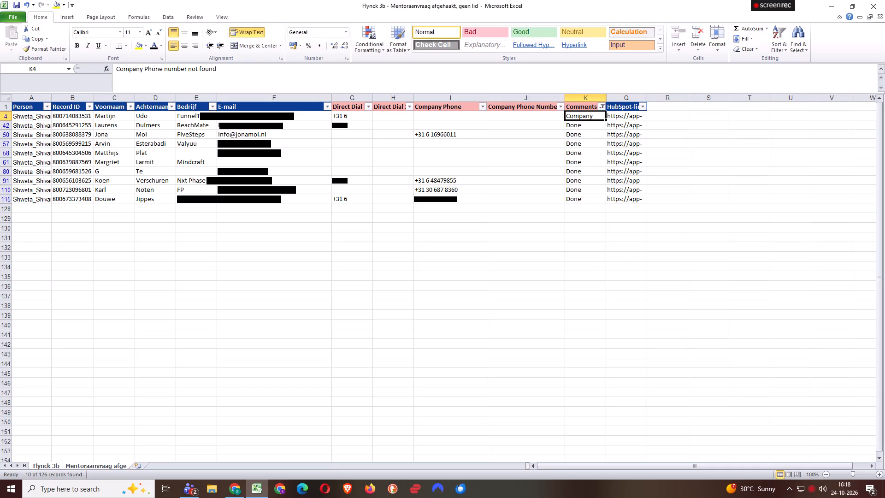
Fill row 4's comment "Company Phone number not found" down into row 42's Comments cell.
left_click_drag(472, 135, 570, 136)
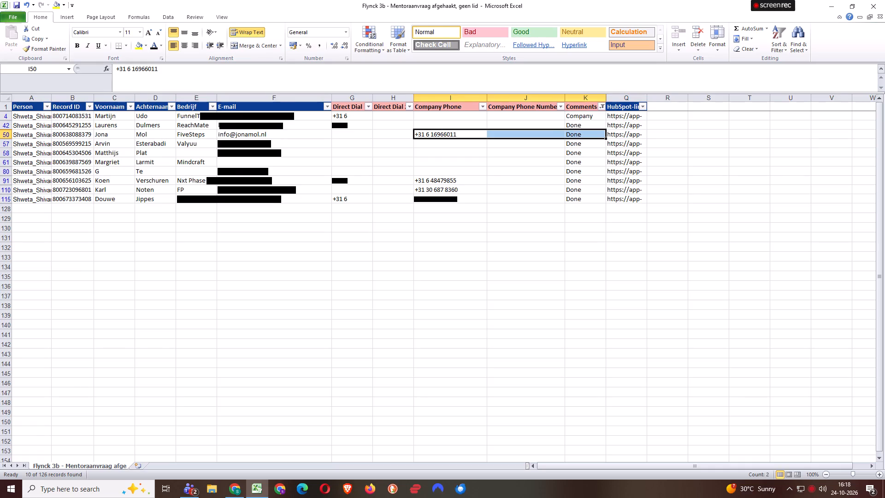
left_click(575, 136)
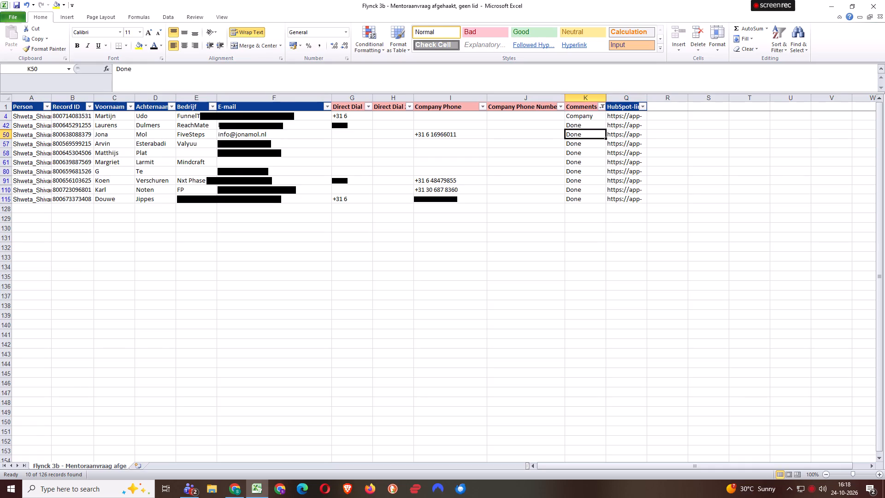
left_click(579, 210)
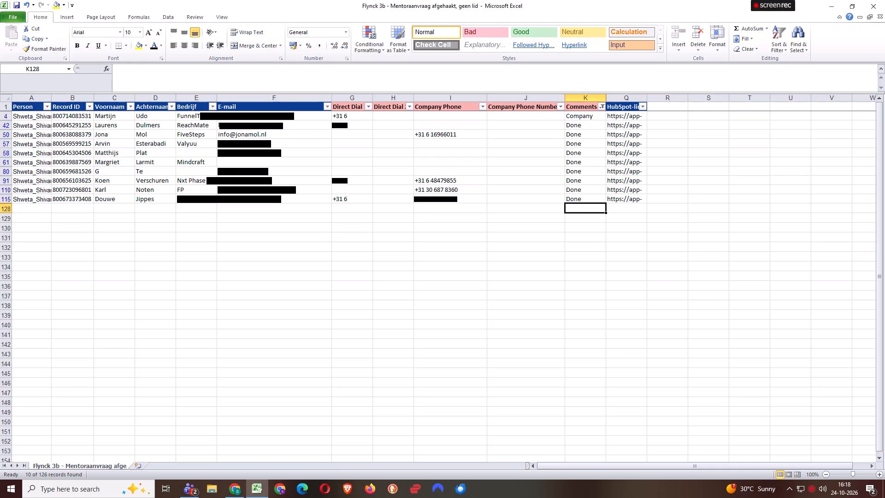
left_click(585, 116)
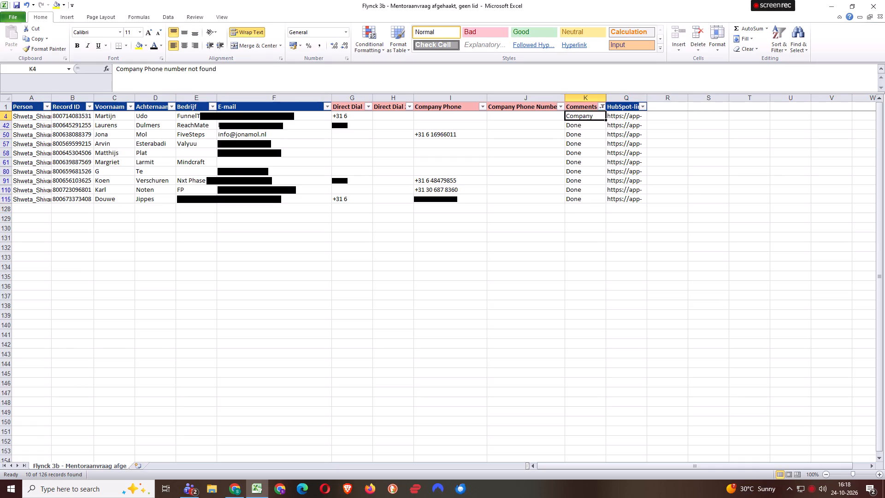
left_click_drag(585, 115, 587, 123)
key("ctrl+d")
Set row 57's Comments entry to "Not Found" and fill it down through the visible rows to row 80.
left_click(587, 124)
key("ctrl+c")
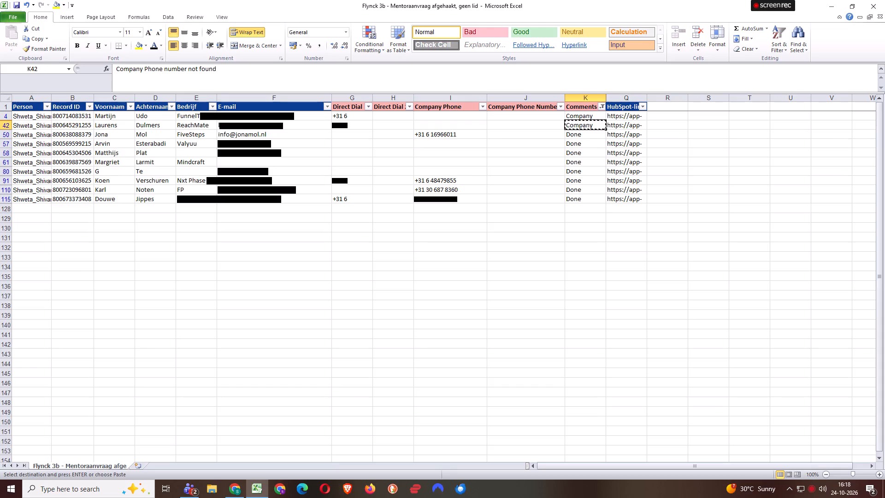
left_click_drag(468, 142, 573, 145)
left_click(573, 145)
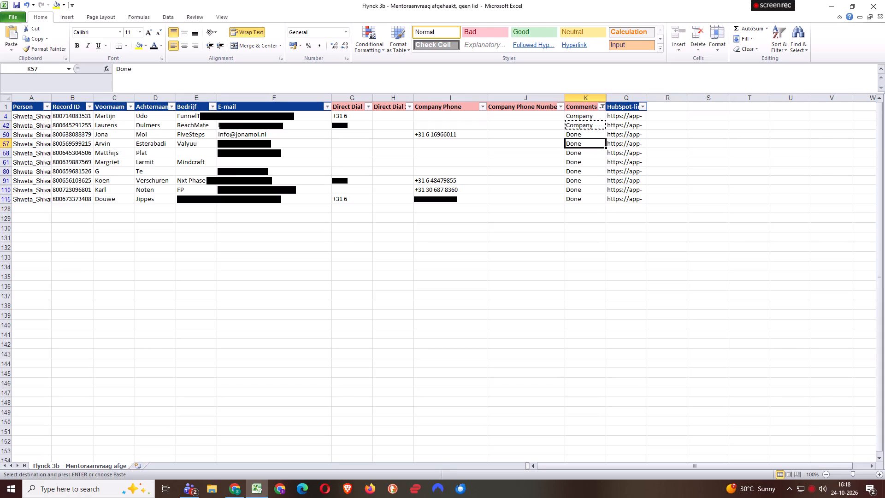
key("n")
left_click(578, 254)
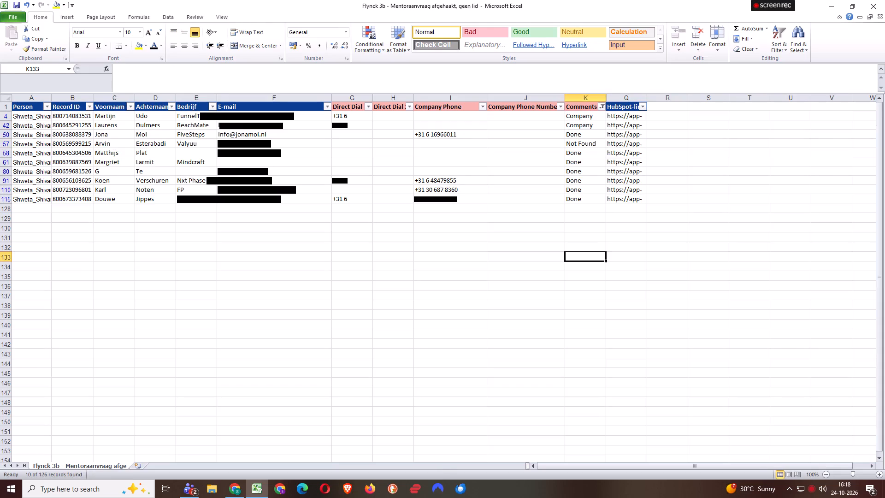
left_click_drag(467, 143, 579, 166)
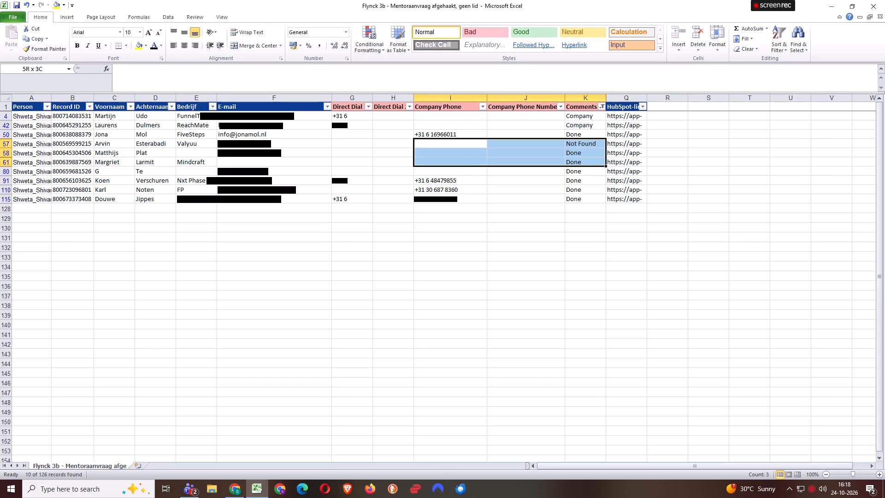
left_click_drag(579, 166, 579, 170)
left_click_drag(579, 170, 583, 144)
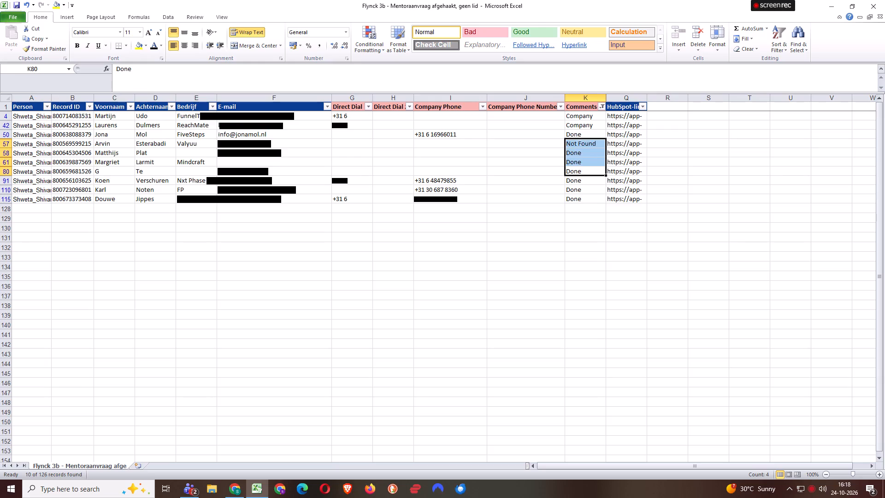
key("ctrl+d")
left_click_drag(353, 142, 429, 172)
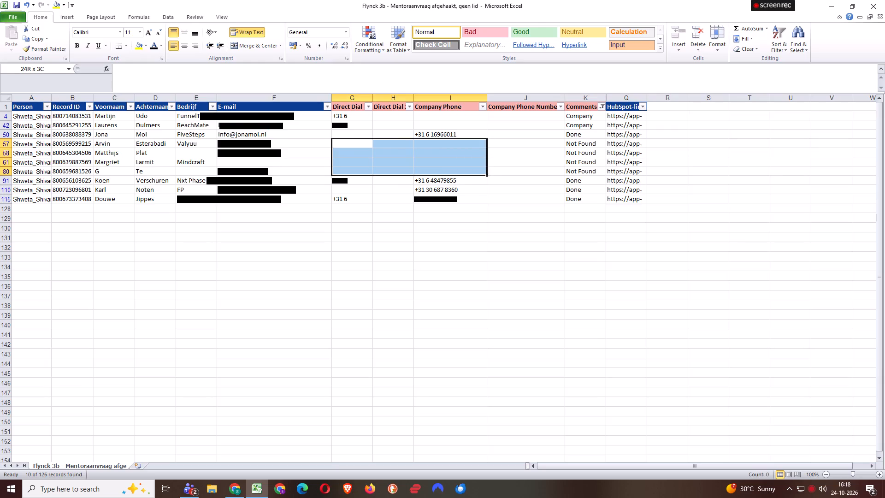
left_click_drag(429, 172, 578, 172)
left_click(578, 172)
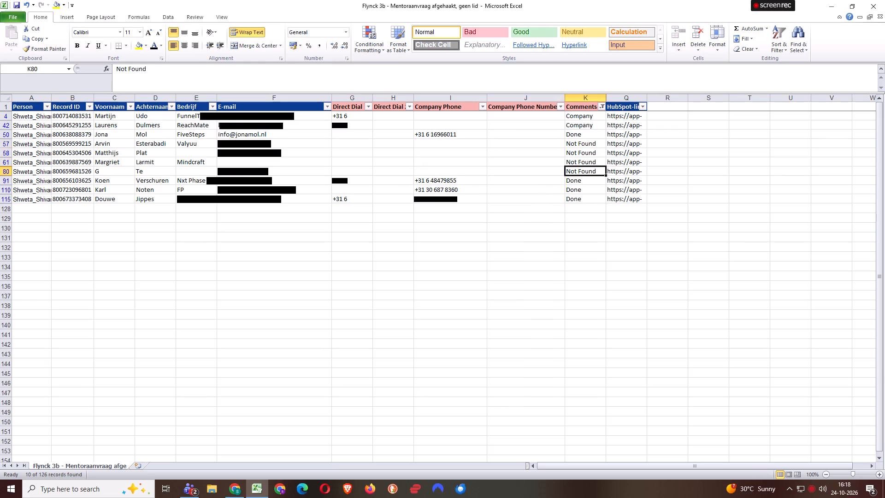
Copy row 42's comment "Company Phone number not found" into row 110's Comments cell.
left_click_drag(421, 191, 560, 191)
left_click(583, 188)
key("ctrl+v")
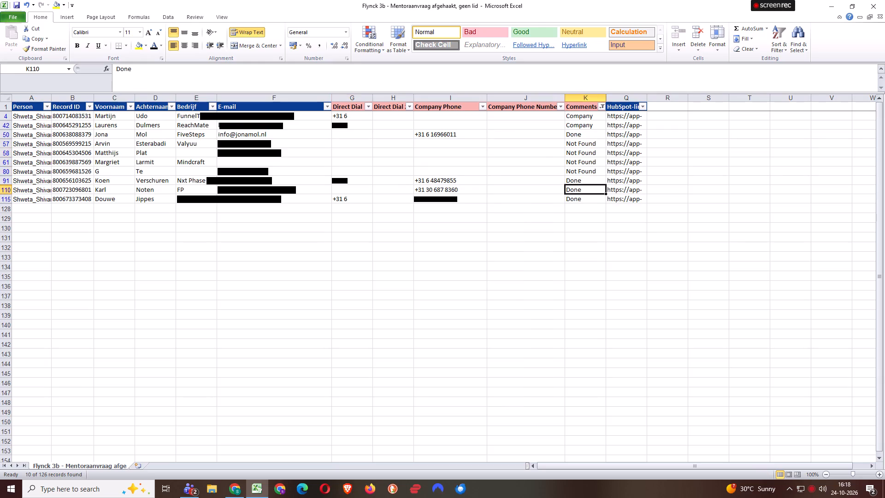
left_click(596, 122)
key("ctrl+c")
left_click(584, 188)
key("ctrl+v")
left_click(561, 239)
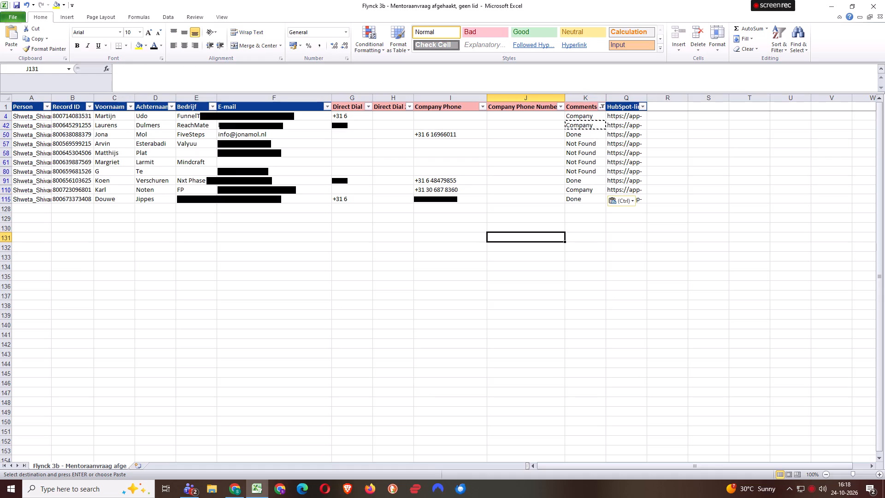
Save the workbook.
key("ctrl+s")
key("ctrl+s")
key("ctrl+s")
left_click(516, 159)
scroll(512, 166, "up", 5)
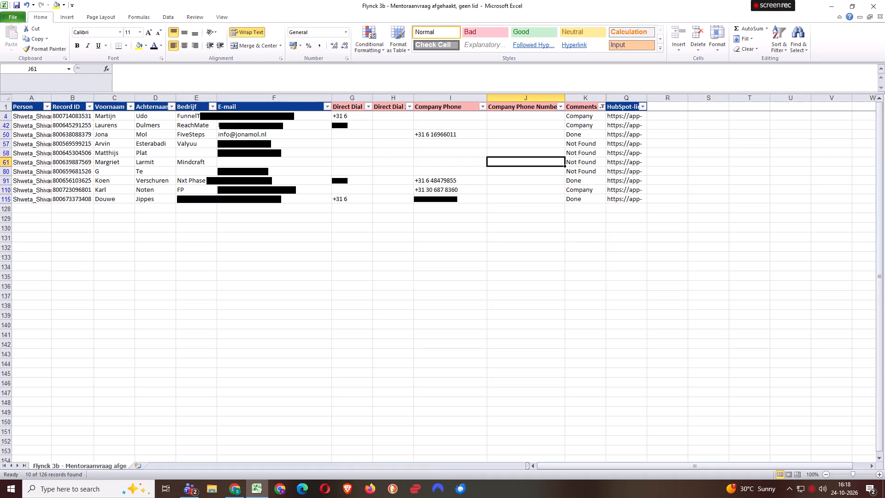
Reset the Comments filter to show all entries, and refilter it to blank comments only.
left_click(592, 115)
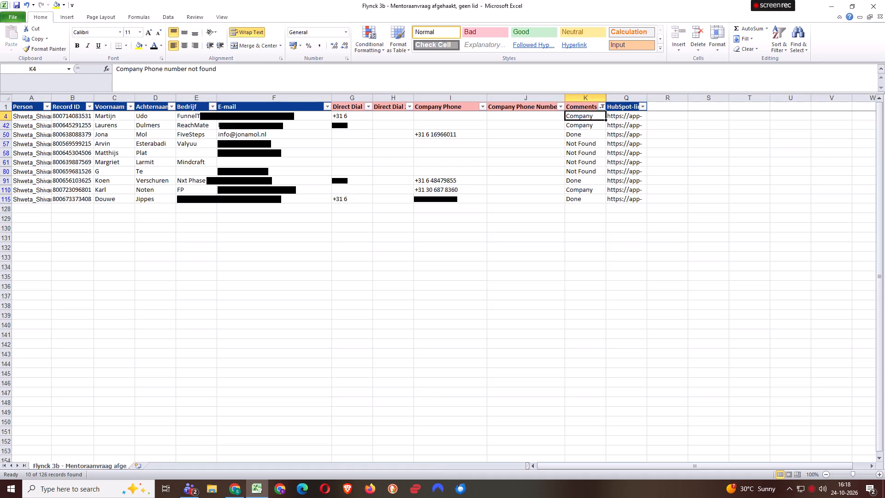
left_click(600, 102)
left_click(632, 193)
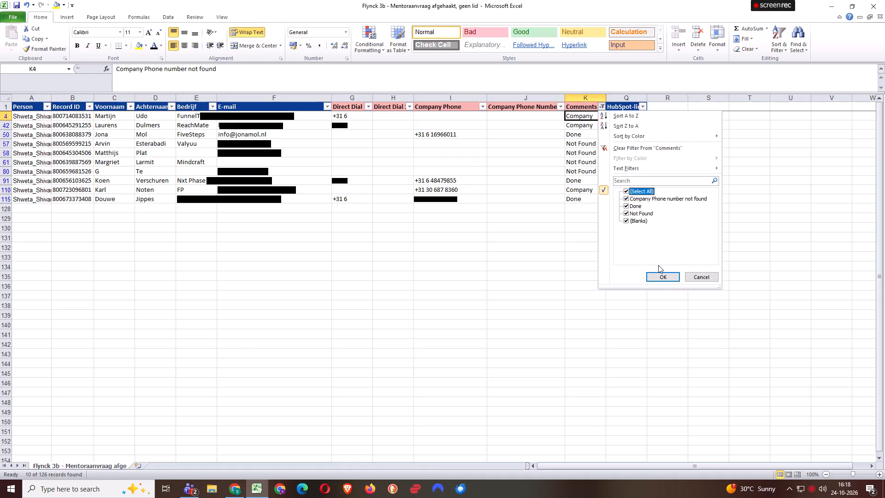
left_click(660, 281)
left_click(604, 109)
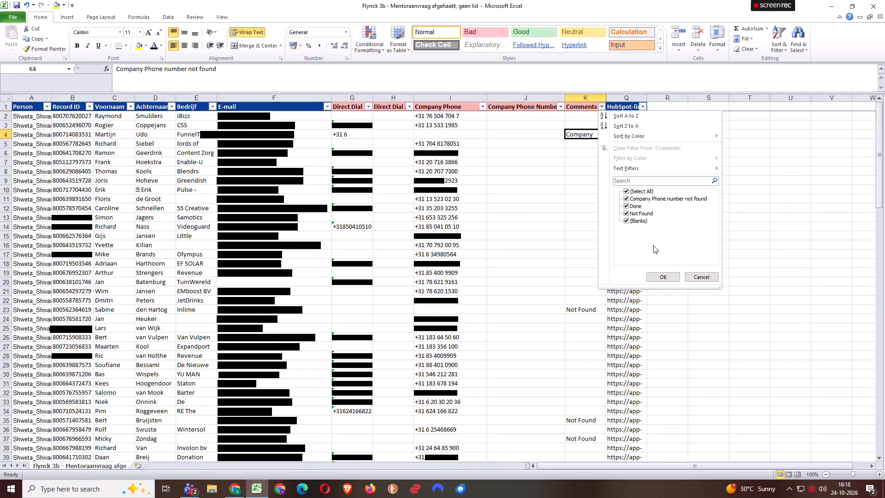
left_click(641, 194)
left_click(642, 221)
left_click(668, 274)
left_click(582, 273)
scroll(484, 194, "up", 4)
scroll(484, 194, "down", 2)
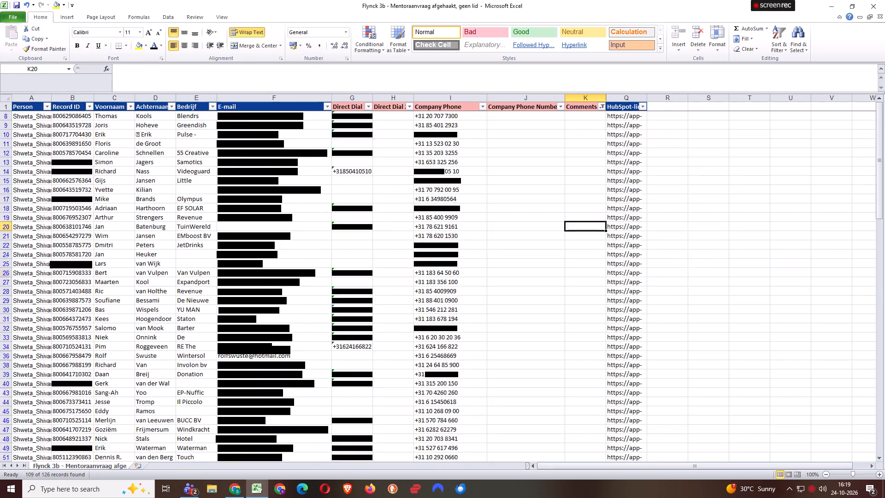
scroll(484, 194, "down", 20)
scroll(484, 194, "down", 14)
scroll(465, 164, "up", 10)
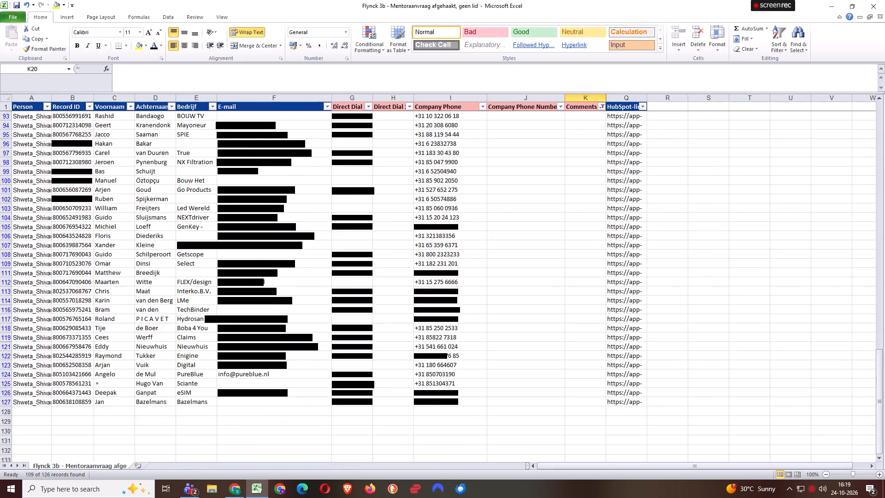
scroll(465, 163, "up", 20)
scroll(465, 163, "up", 20)
scroll(465, 163, "up", 2)
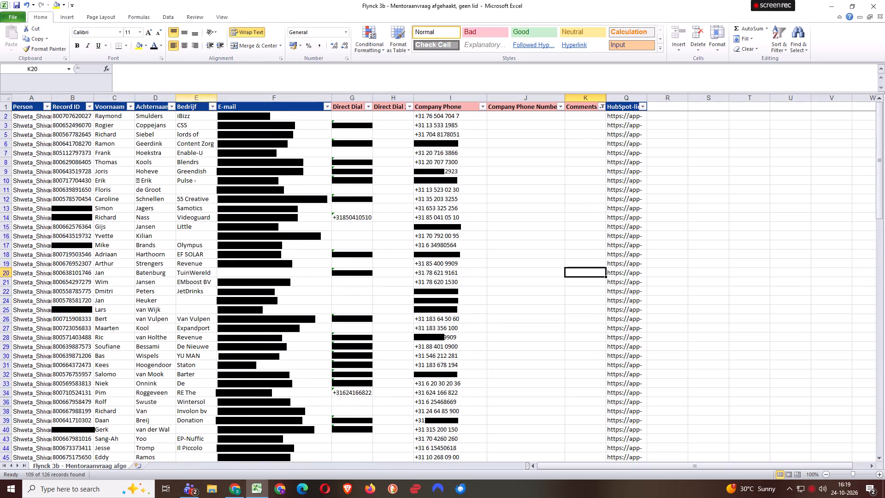
Filter the Bedrijf column to show only rows with a blank company name.
left_click(165, 99)
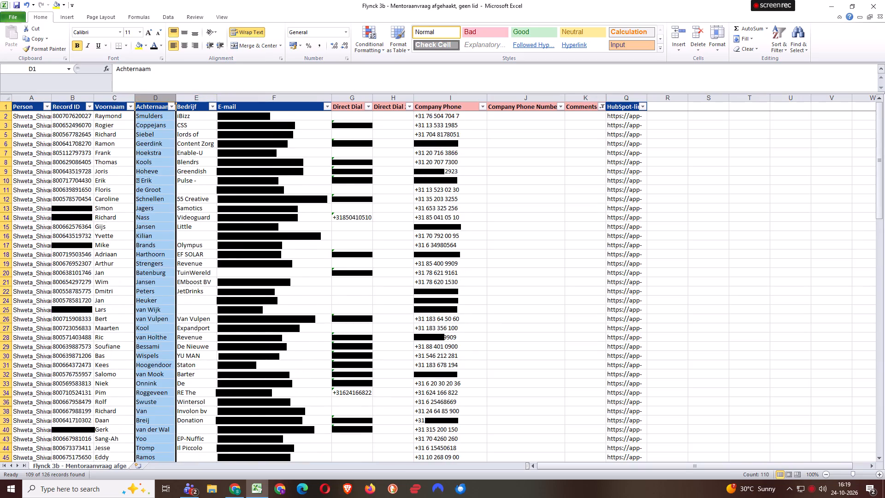
left_click(494, 177)
scroll(394, 195, "up", 5)
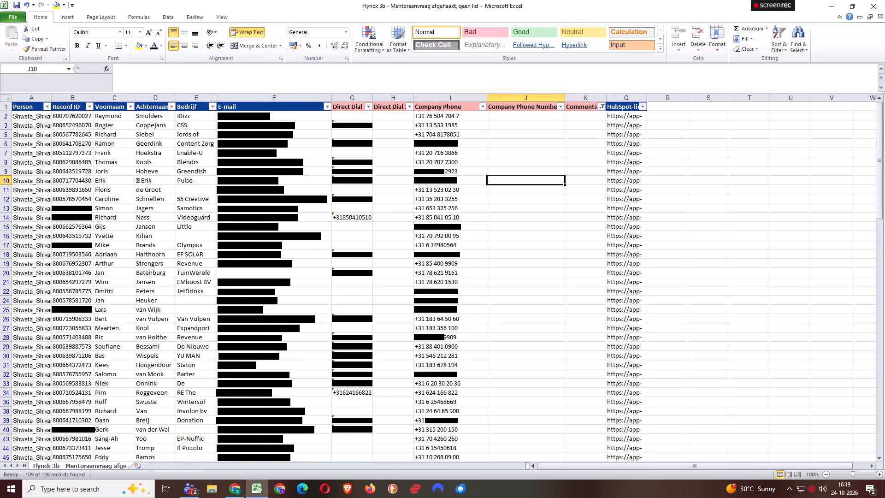
left_click(212, 107)
left_click(246, 192)
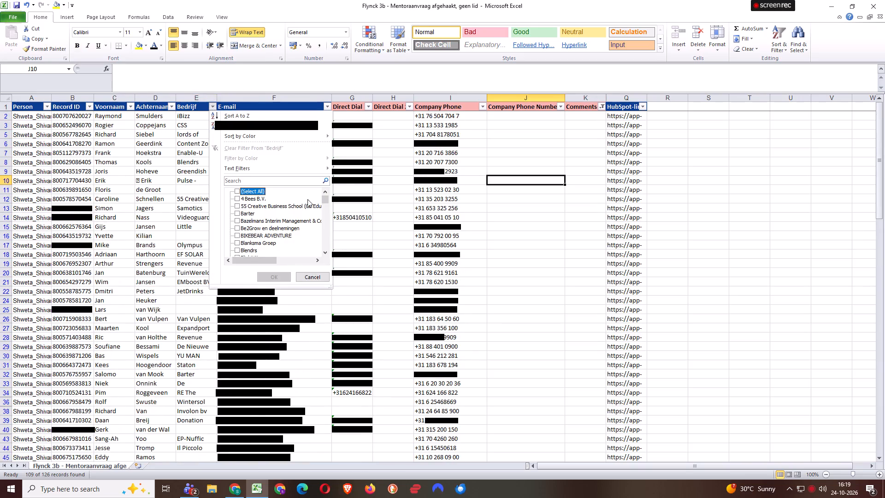
left_click_drag(325, 201, 325, 249)
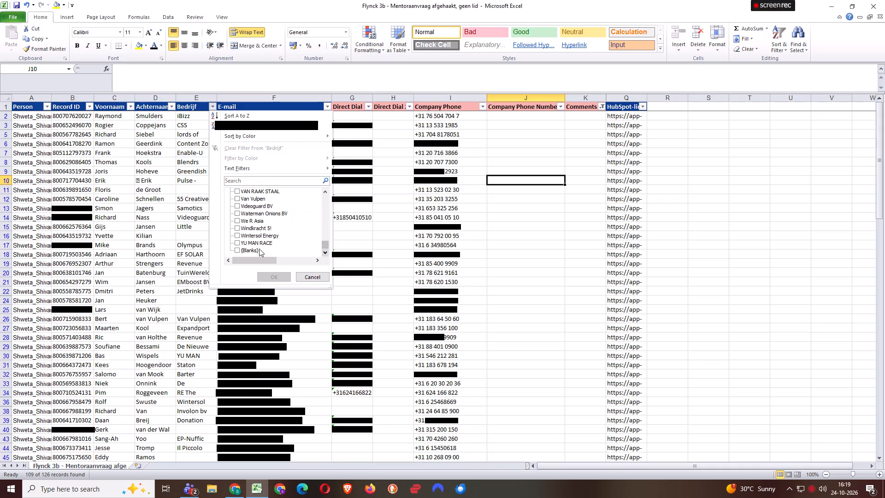
left_click(256, 249)
left_click(267, 275)
left_click(205, 250)
scroll(183, 243, "up", 5)
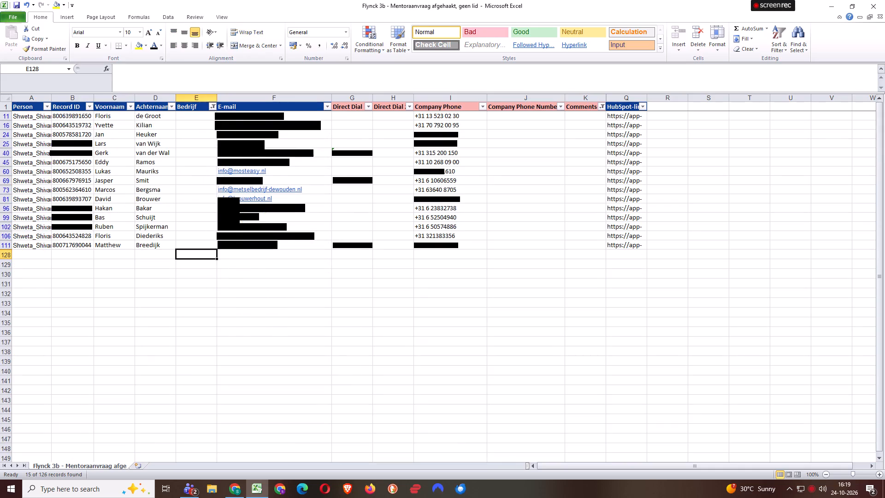
scroll(160, 223, "up", 2)
left_click(168, 160)
scroll(171, 177, "up", 3)
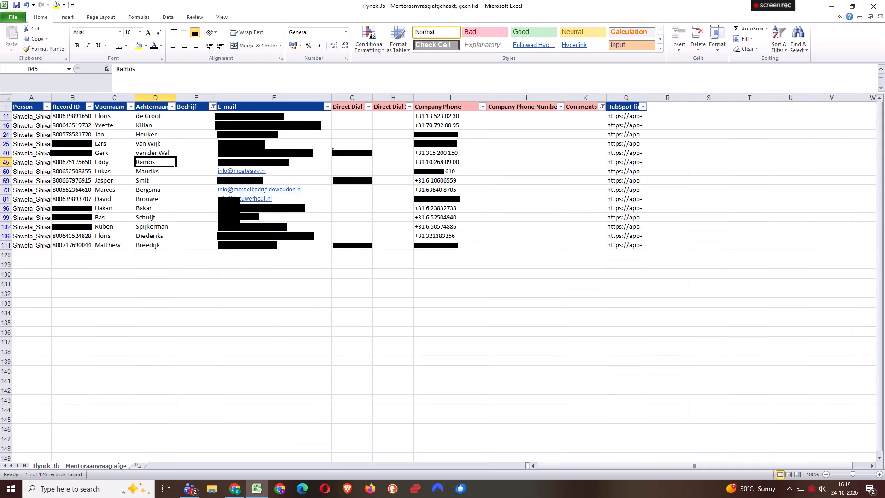
Clear the first Direct Dial column's entries in all visible filtered rows, from row 11 to row 111.
left_click_drag(360, 115, 360, 140)
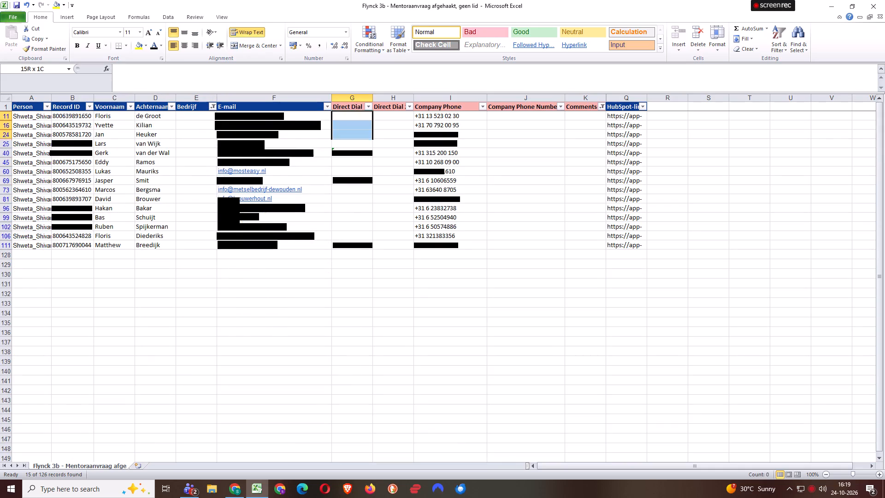
left_click_drag(360, 140, 360, 243)
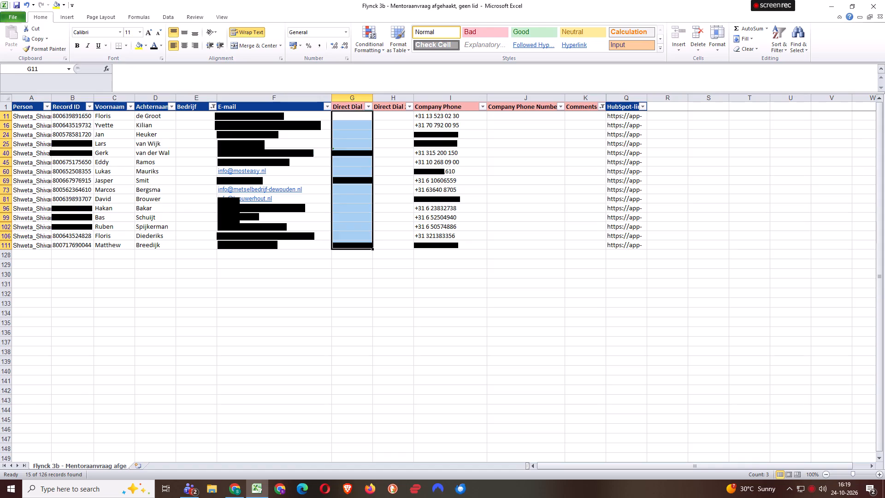
key("Delete")
left_click(373, 294)
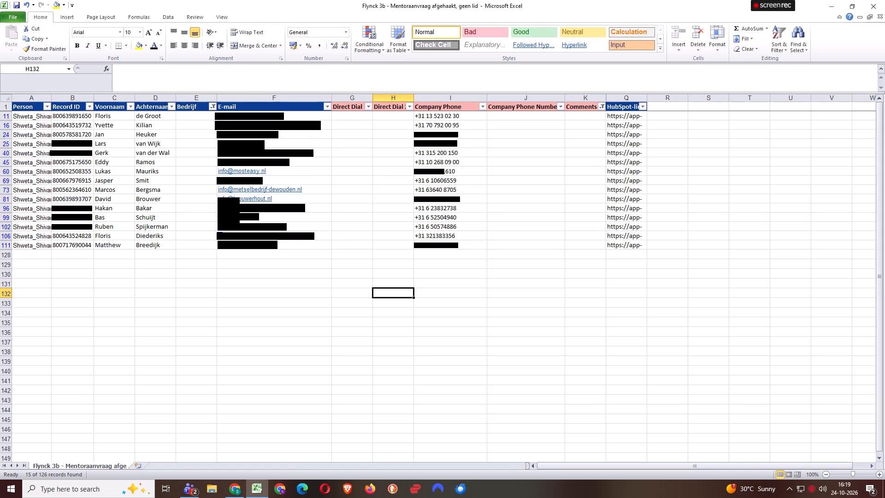
Copy the first and last name from row 11 and search for that person in Apollo's people finder.
left_click_drag(117, 117, 149, 116)
key("ctrl+c")
key("alt+Tab")
triple_click(226, 103)
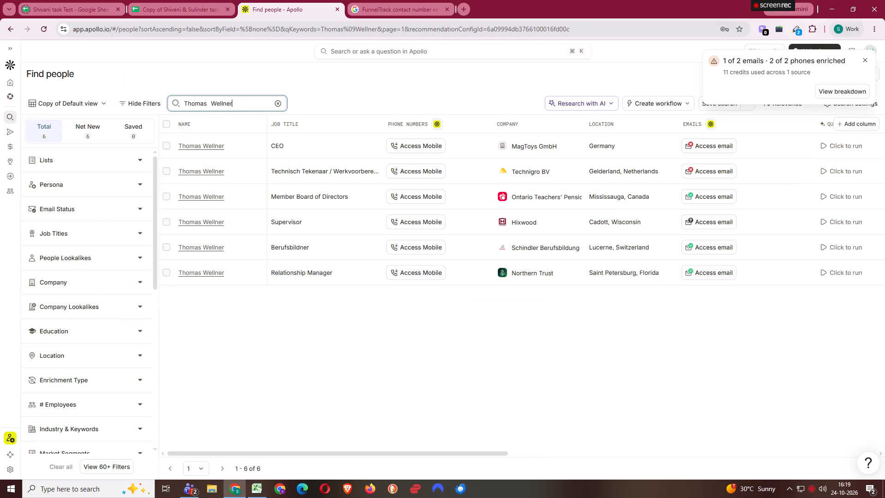
left_click(226, 103)
key("ctrl+v")
key("Return")
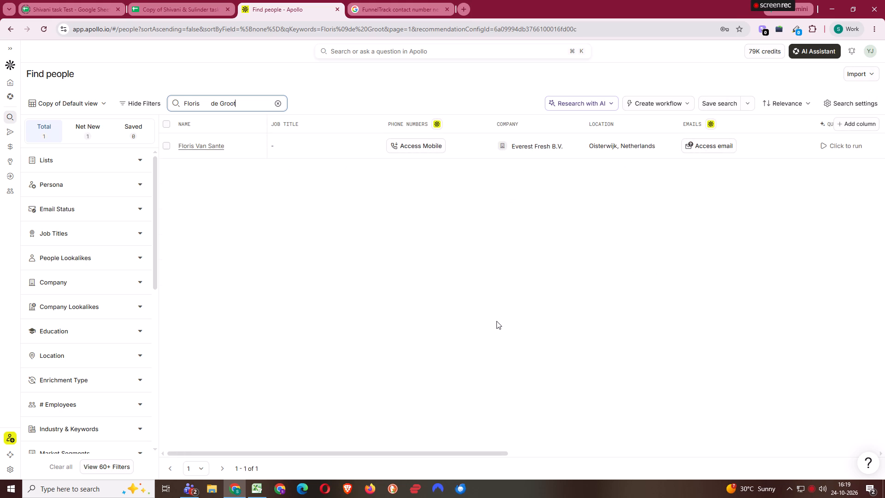
Request mobile number access for the Everest Fresh B.V. contact in the search results.
left_click(434, 148)
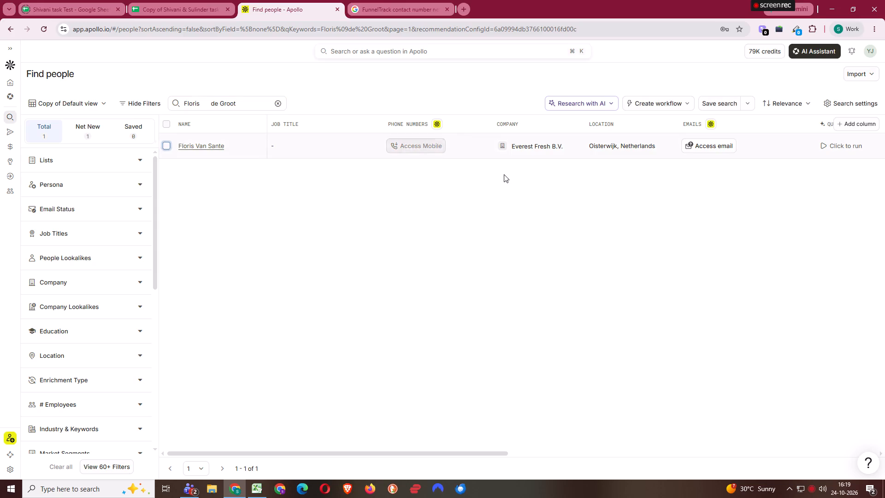
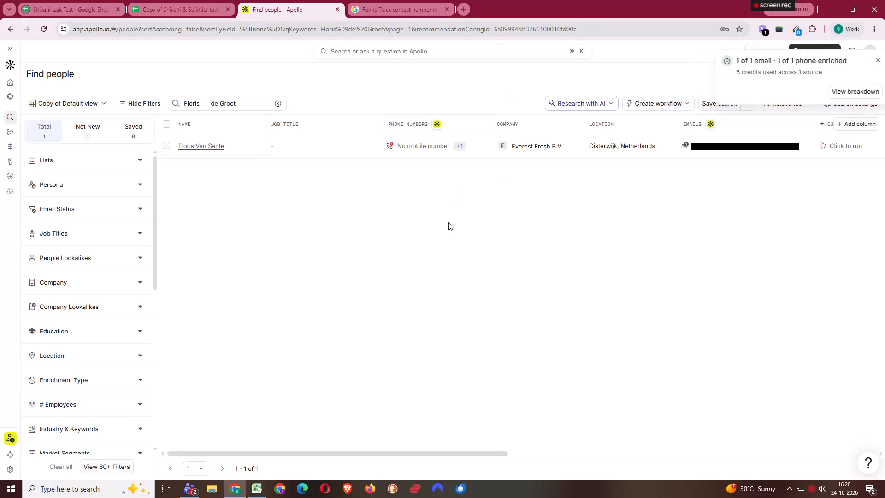
Open the phone numbers of the Everest Fresh B.V. contact and copy the corporate phone number.
left_click(464, 141)
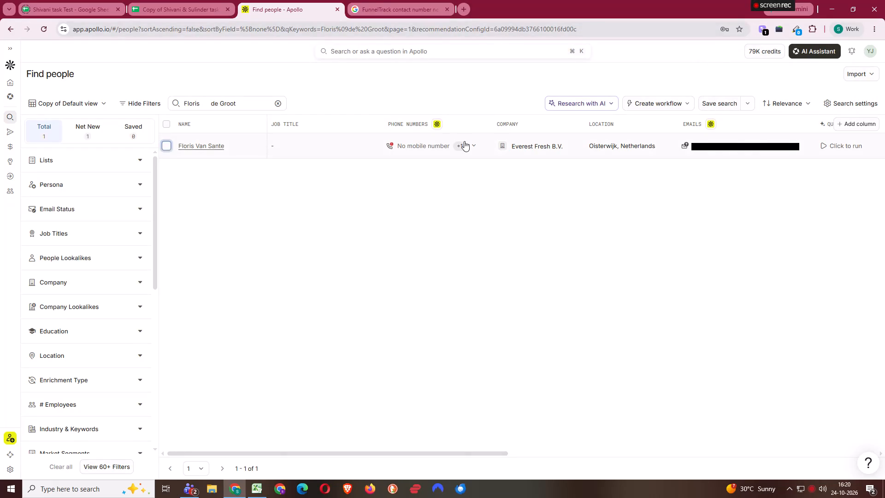
left_click(439, 191)
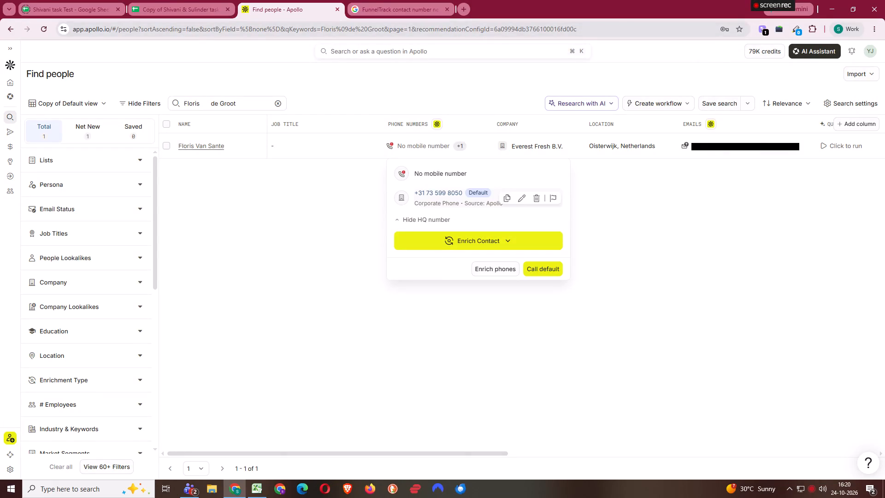
left_click(505, 197)
In Excel, enter Done in the Comments column for row 11 and reapply the blanks-only Comments filter.
key("alt+Tab")
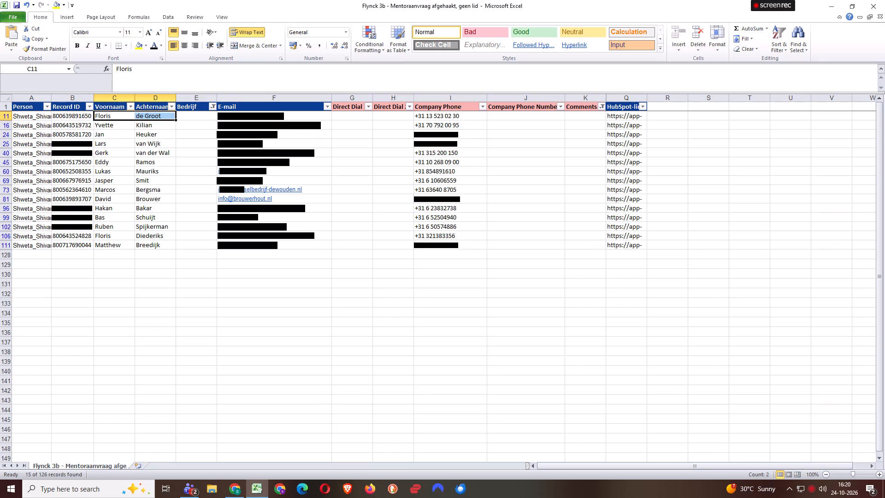
left_click(542, 166)
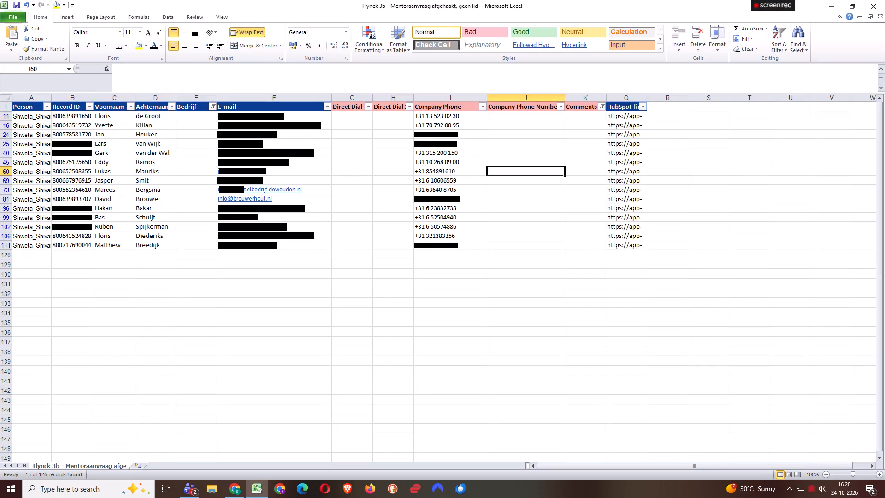
left_click(569, 116)
key("d")
left_click(563, 134)
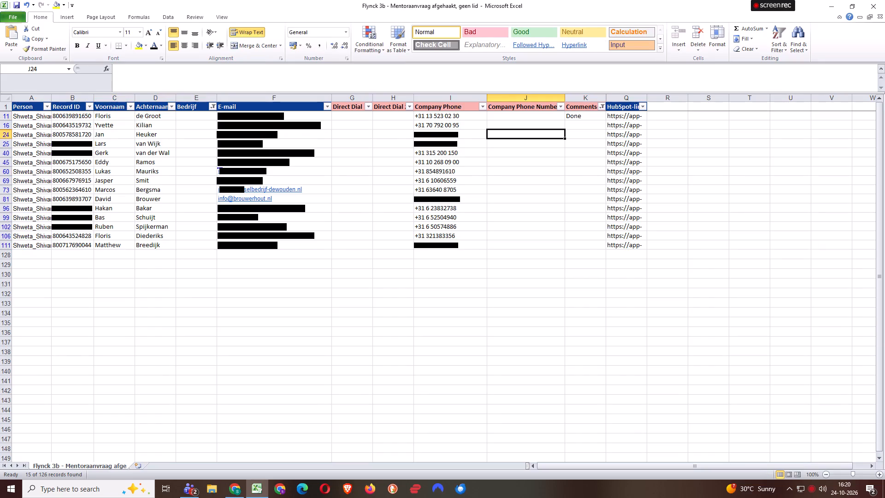
left_click(586, 117)
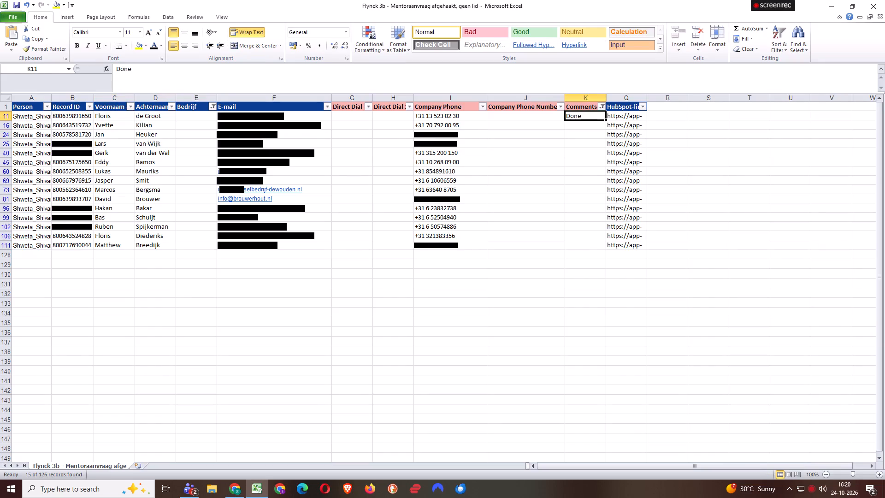
left_click(560, 200)
left_click(605, 110)
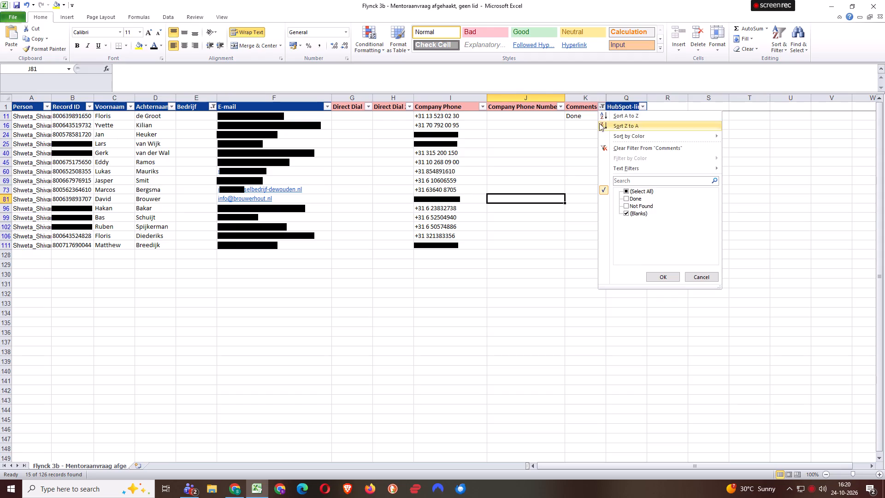
left_click(668, 279)
left_click(527, 269)
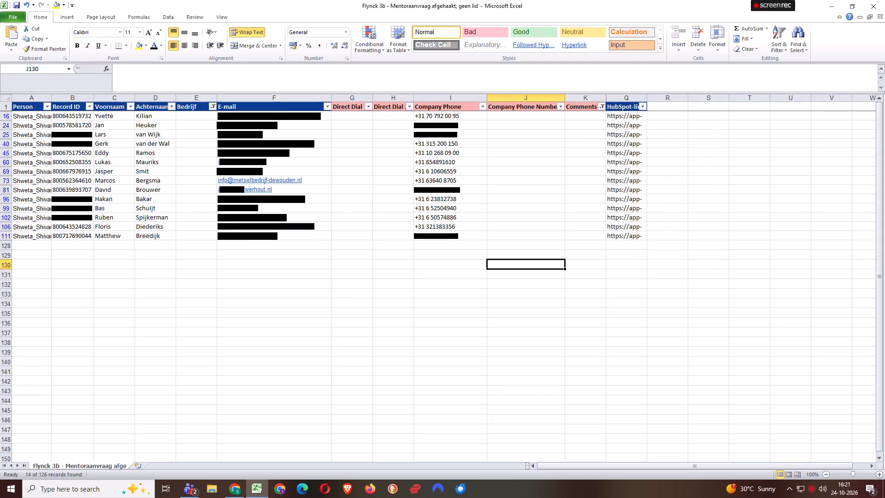
Copy the first and last name from row 16 and search for that person in Apollo's people finder.
left_click_drag(147, 116, 104, 117)
key("ctrl+c")
key("alt+Tab")
triple_click(203, 101)
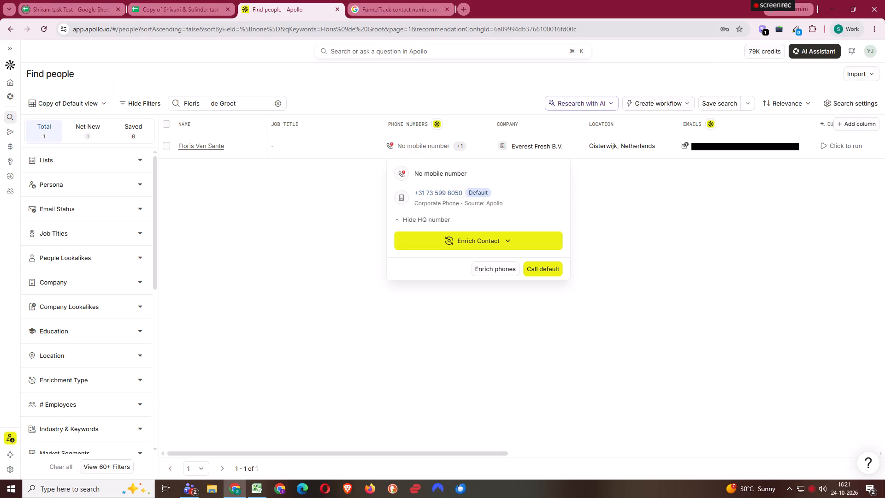
left_click(203, 101)
key("ctrl+v")
key("Return")
key("Return")
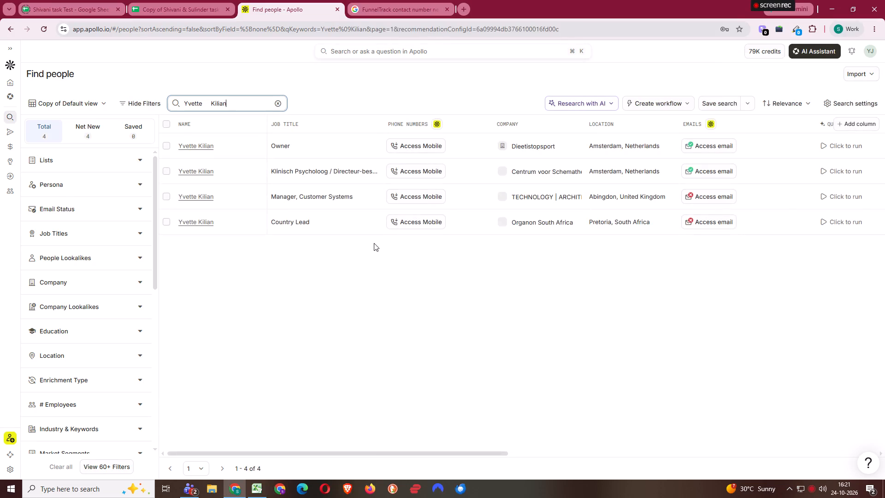
Compare the results with row 16 in Excel and request mobile number access for the Klinisch Psycholoog contact in Amsterdam.
key("alt+Tab")
key("alt+Tab")
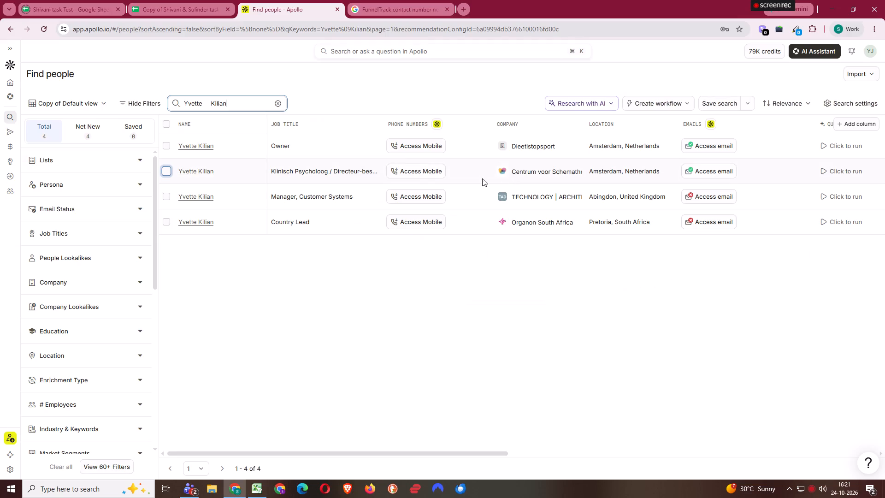
key("alt+Tab")
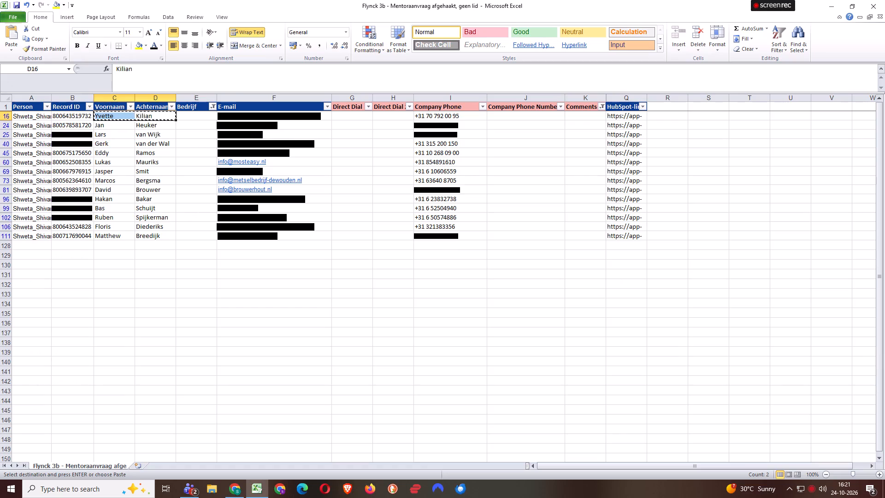
key("alt+Tab")
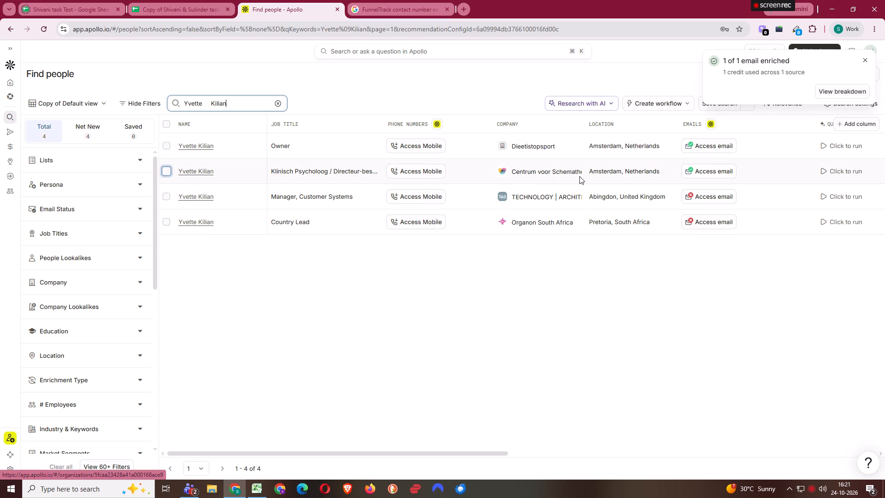
key("alt+Tab")
key("alt+Tab")
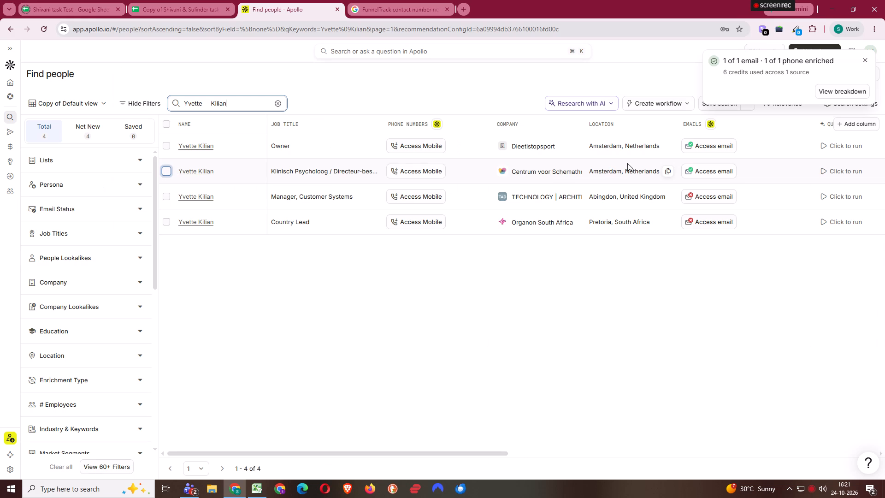
left_click(428, 170)
key("alt+Tab")
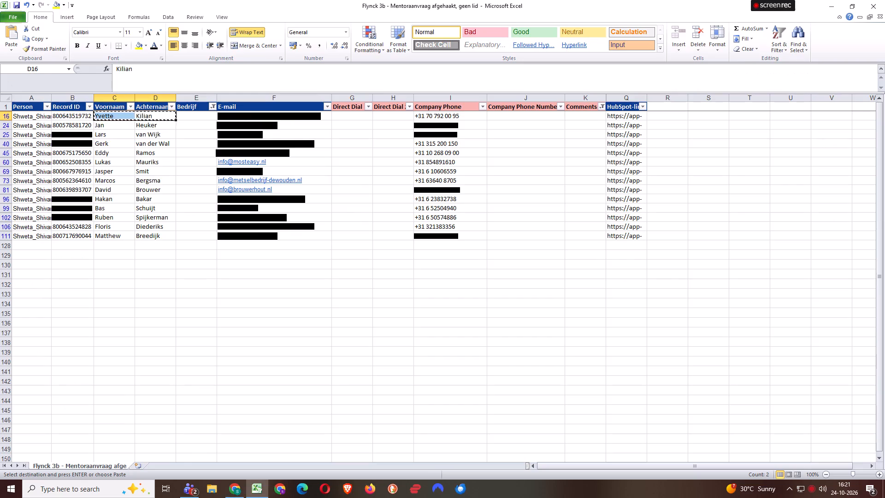
key("alt+Tab")
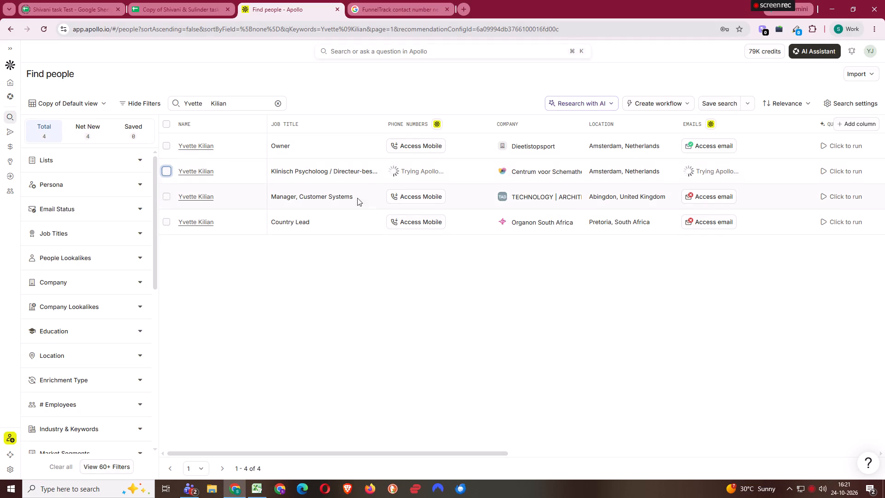
key("alt+Tab")
key("alt+Tab")
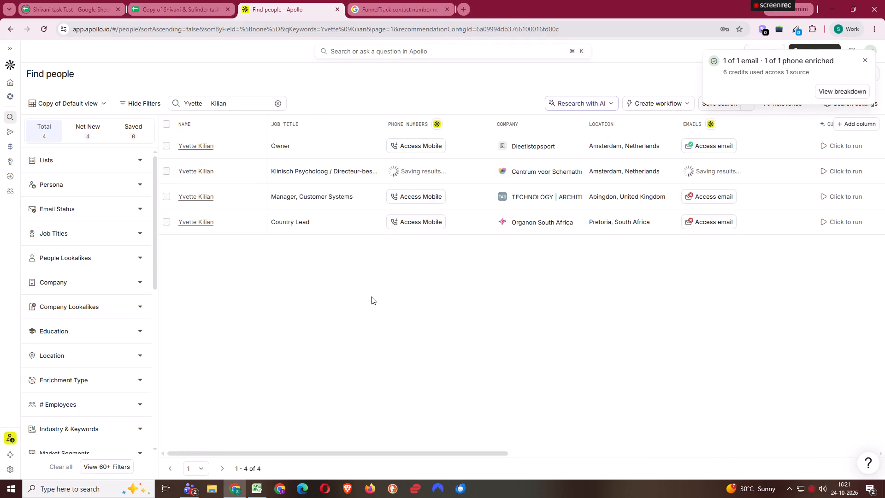
Copy the Klinisch Psycholoog contact's mobile number into the first Direct Dial column of row 16 in Excel.
left_click(861, 56)
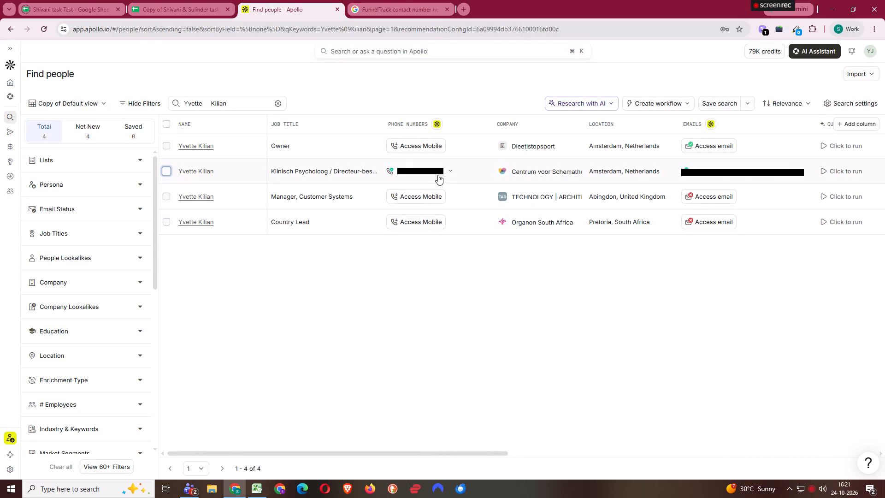
left_click(451, 175)
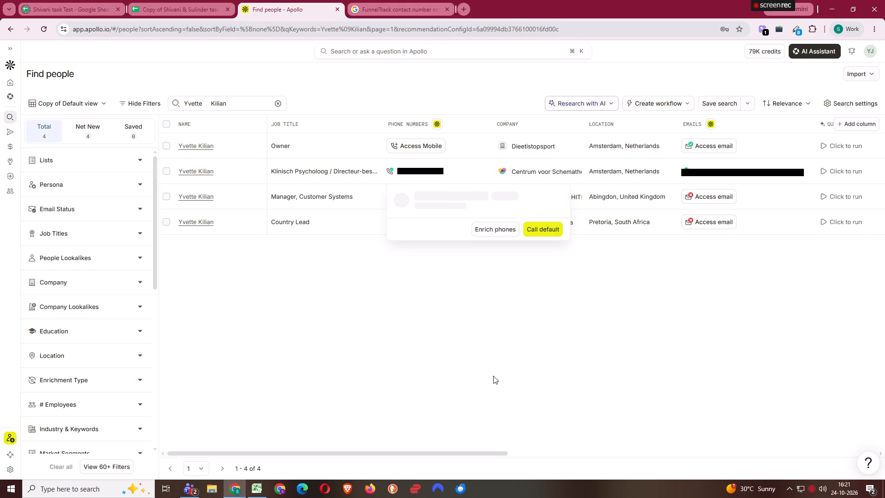
left_click(503, 202)
key("alt+Tab")
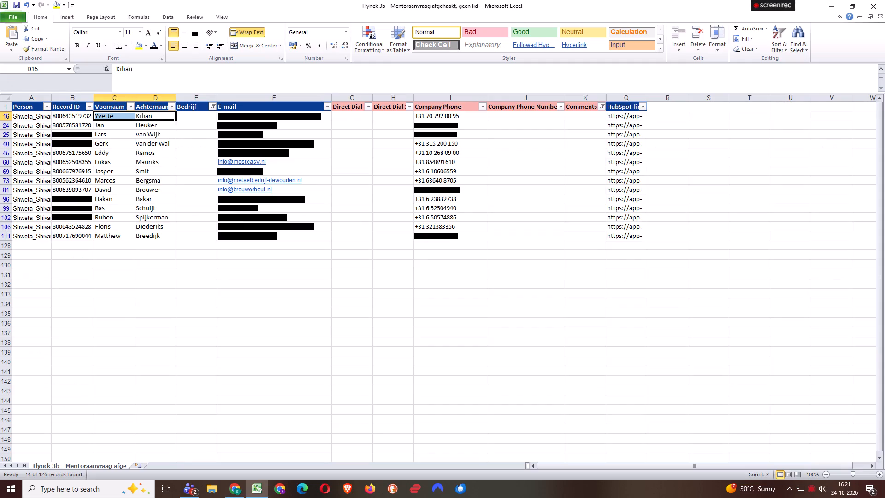
left_click(346, 116)
key("ctrl+v")
Copy the first and last name from row 24 and search for that person in Apollo's people finder.
left_click_drag(130, 126, 146, 126)
key("ctrl+c")
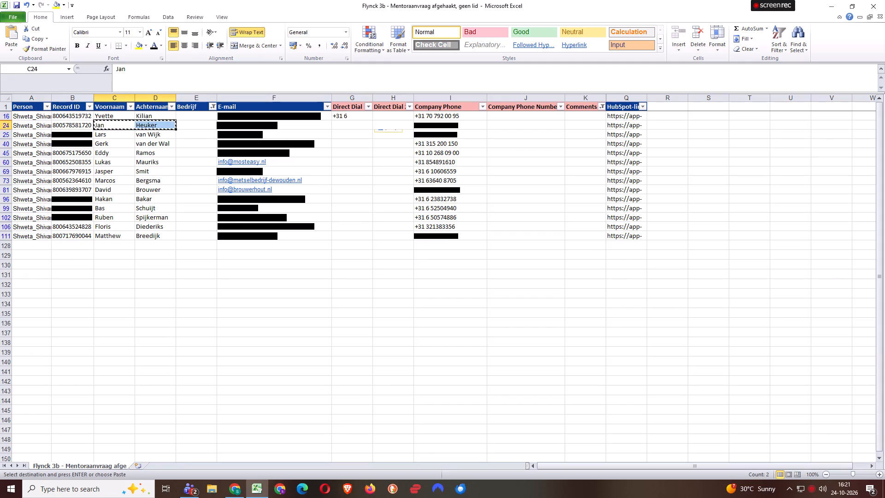
key("alt+Tab")
triple_click(210, 105)
key("ctrl+v")
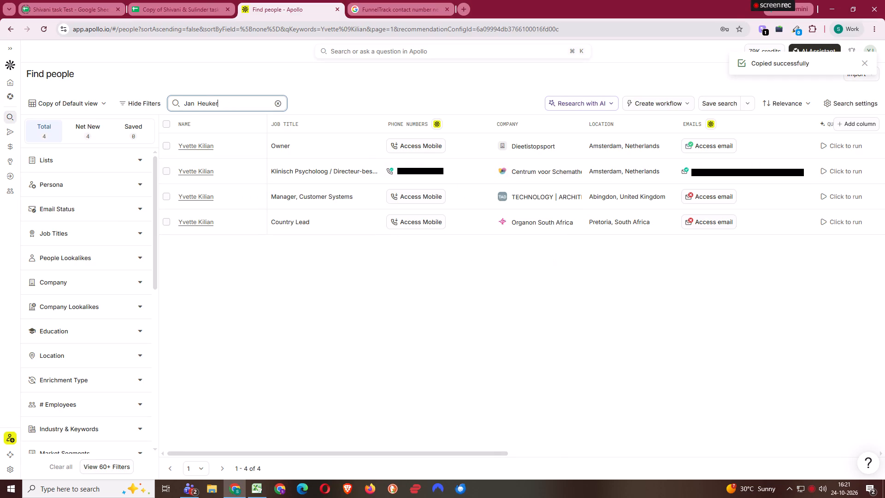
key("Return")
key("Return")
In Excel, enter Done in the Comments column for row 16 and reapply the blanks-only Comments filter.
key("alt+Tab")
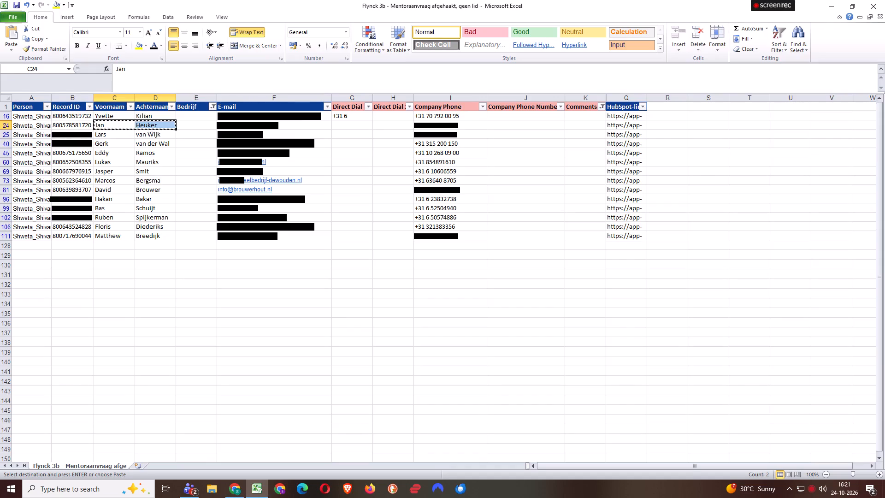
left_click(581, 115)
key("d")
left_click(589, 158)
left_click(602, 106)
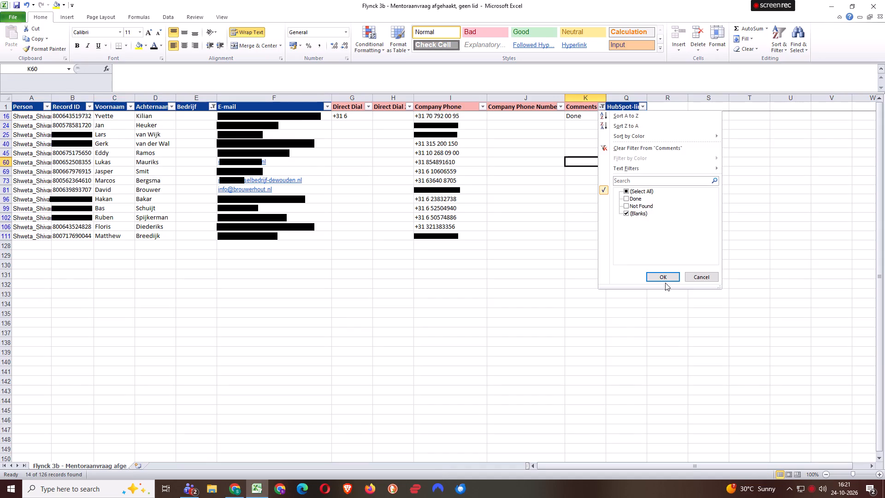
left_click(668, 274)
Check the Apollo results against row 24, enter Done in its Comments cell and reapply the blanks-only Comments filter.
key("alt+Tab")
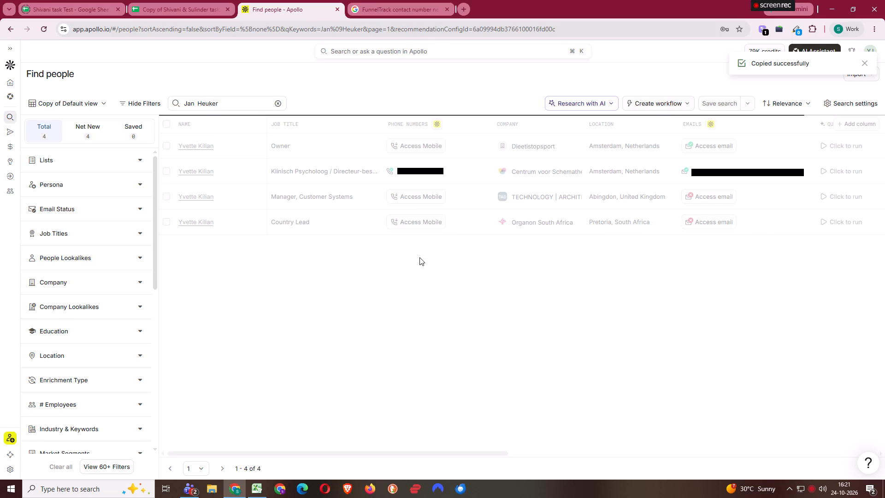
key("alt+Tab")
key("alt+Tab")
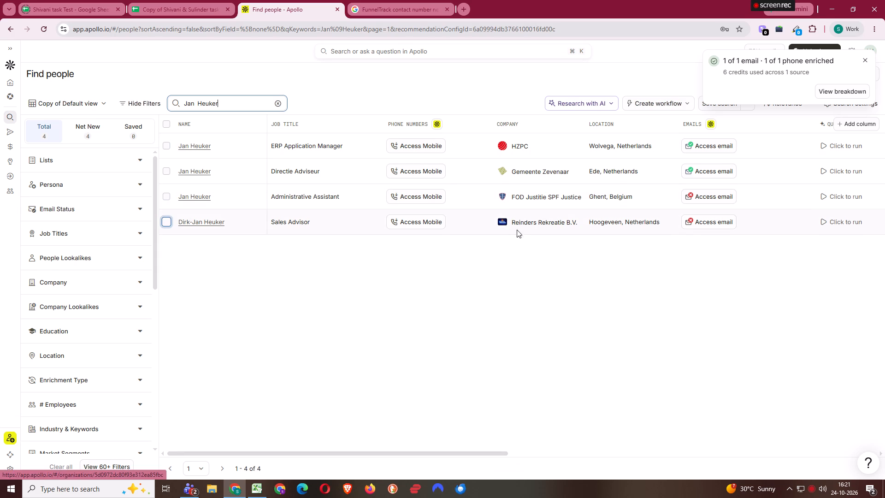
key("alt+Tab")
left_click(584, 111)
key("d")
left_click(531, 148)
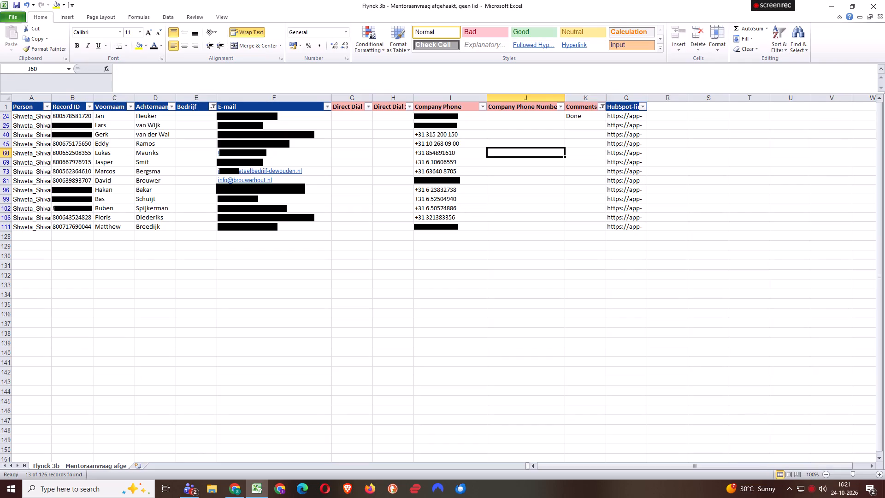
left_click(605, 106)
left_click(659, 276)
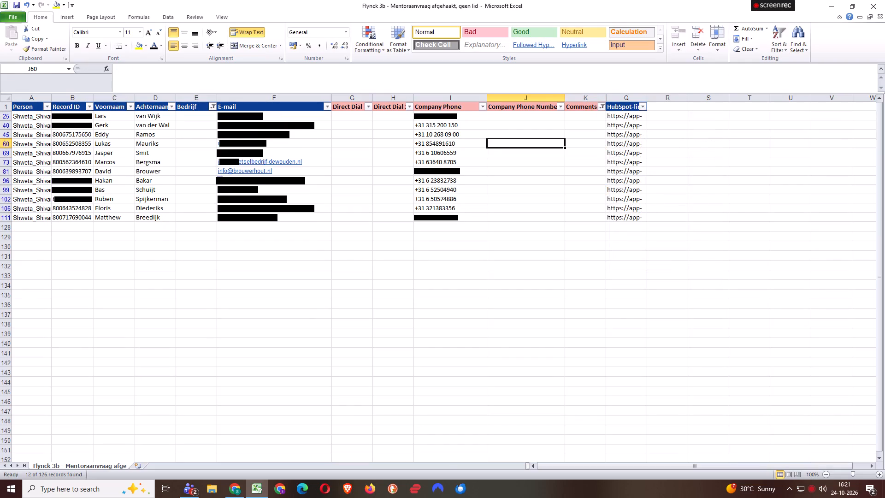
Copy the first and last name from row 25 and search for that person in Apollo's people finder.
left_click_drag(162, 113, 116, 113)
key("ctrl+c")
key("alt+Tab")
triple_click(199, 101)
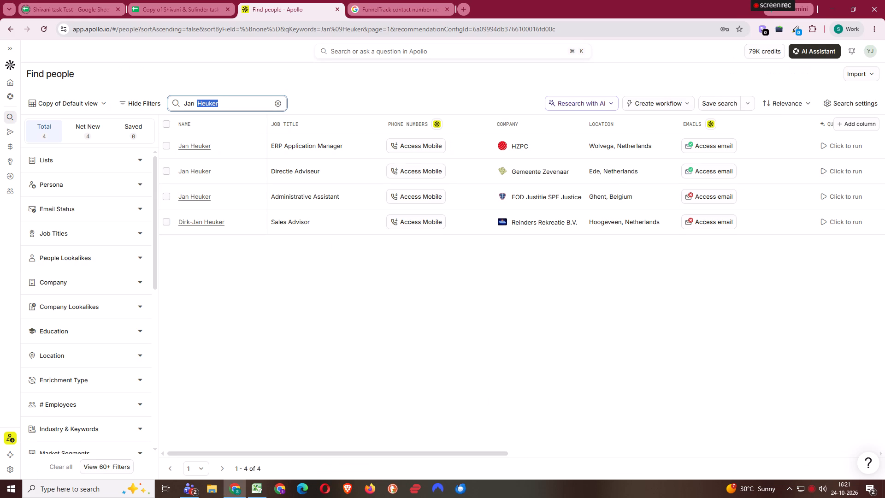
key("ctrl+v")
key("Return")
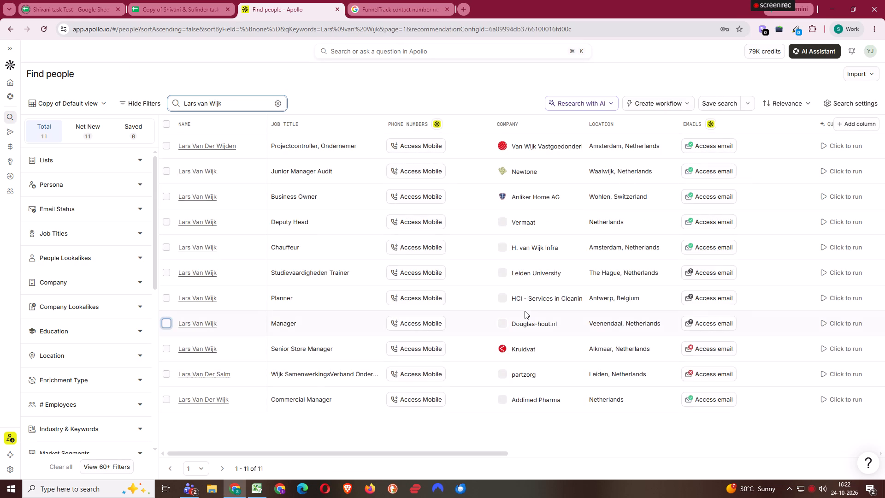
key("alt+Tab")
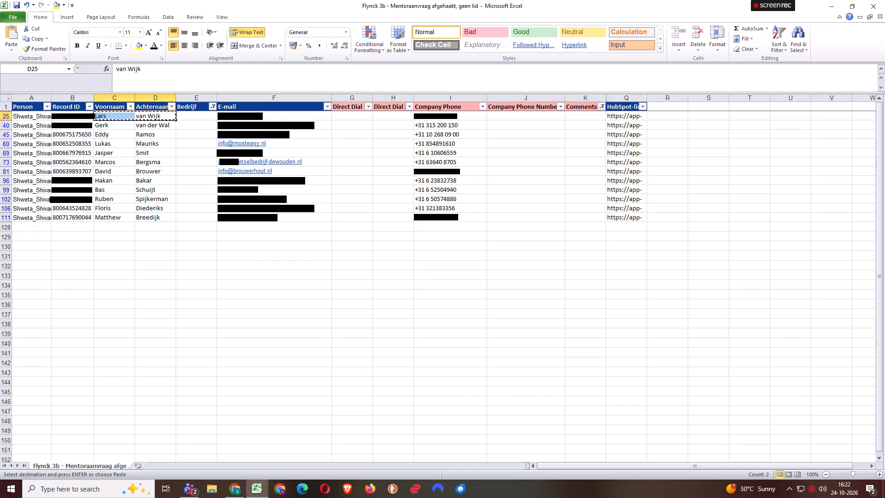
key("alt+Tab")
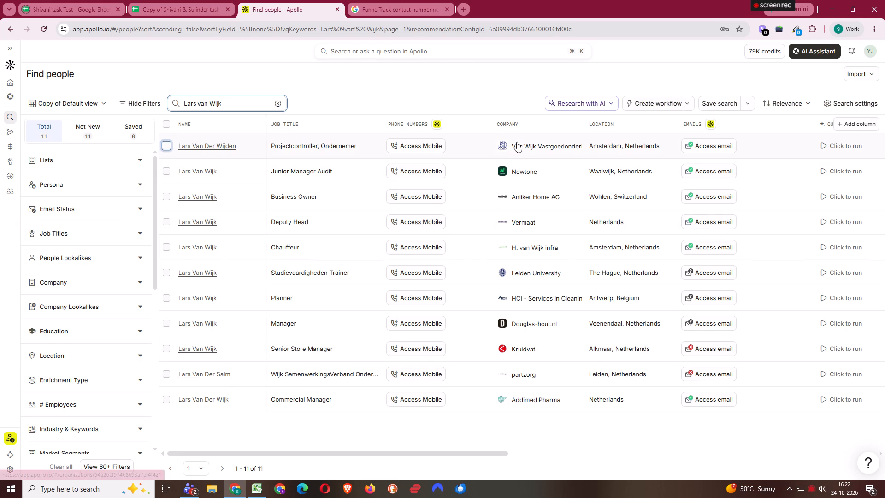
left_click(412, 244)
key("alt+Tab")
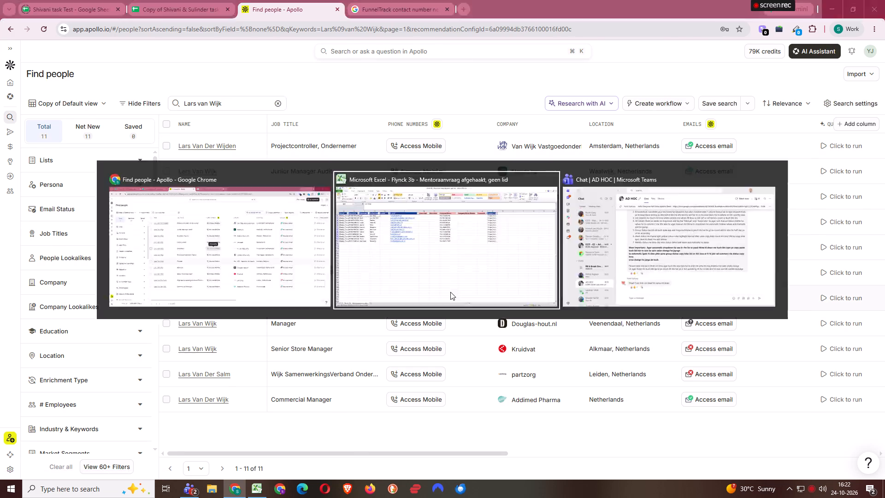
key("alt+Tab")
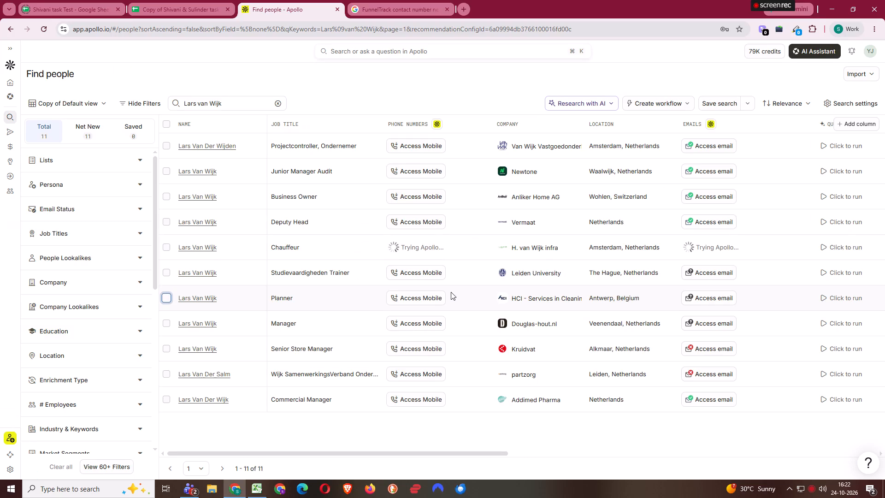
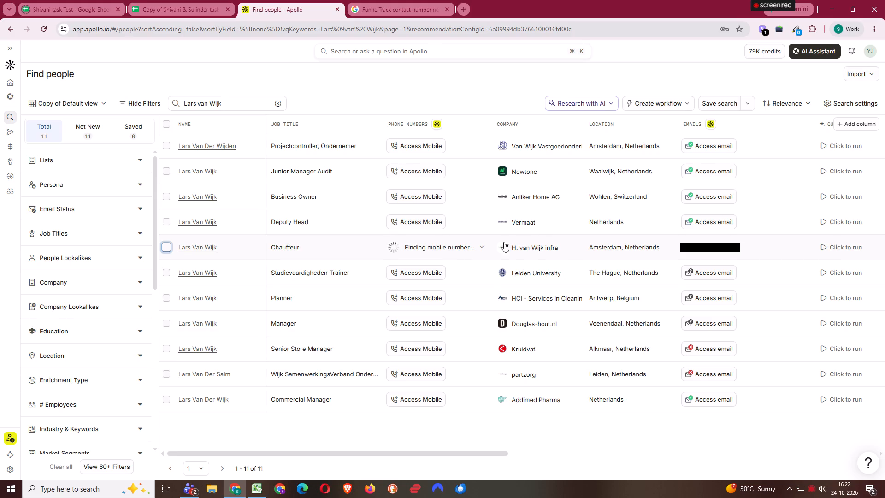
key("alt+Tab")
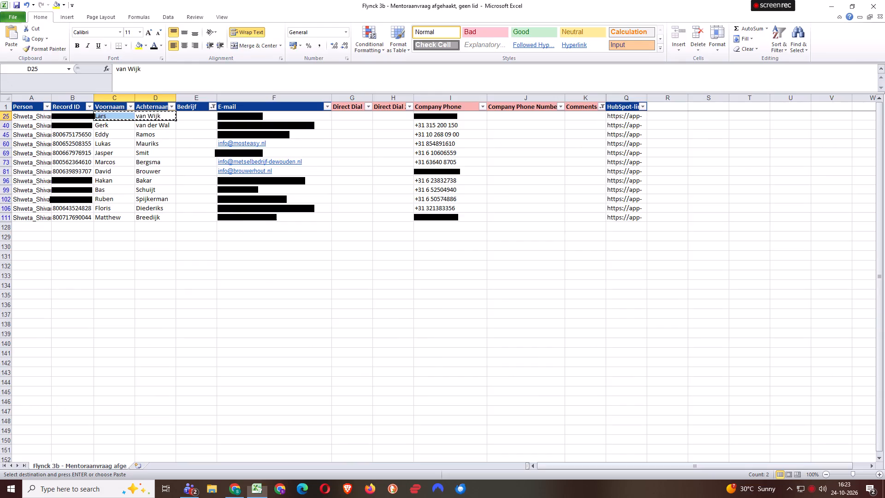
key("alt+Tab")
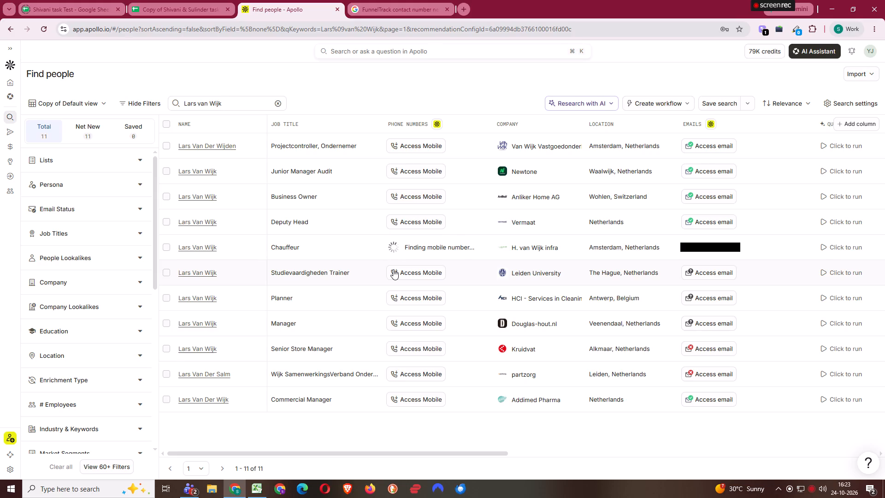
left_click(475, 248)
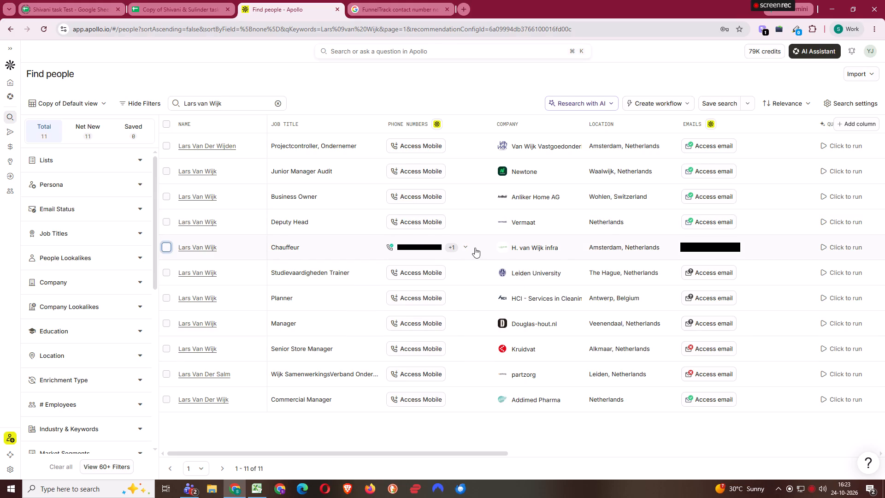
left_click(475, 248)
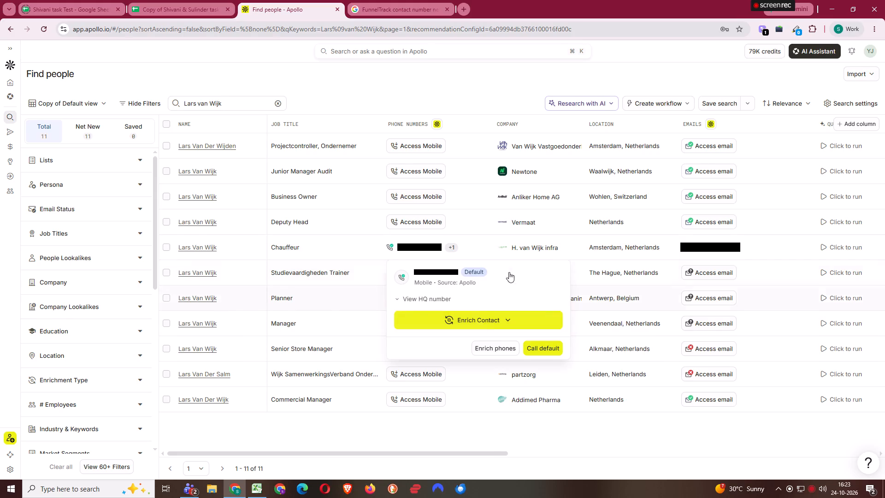
left_click(509, 281)
key("alt+Tab")
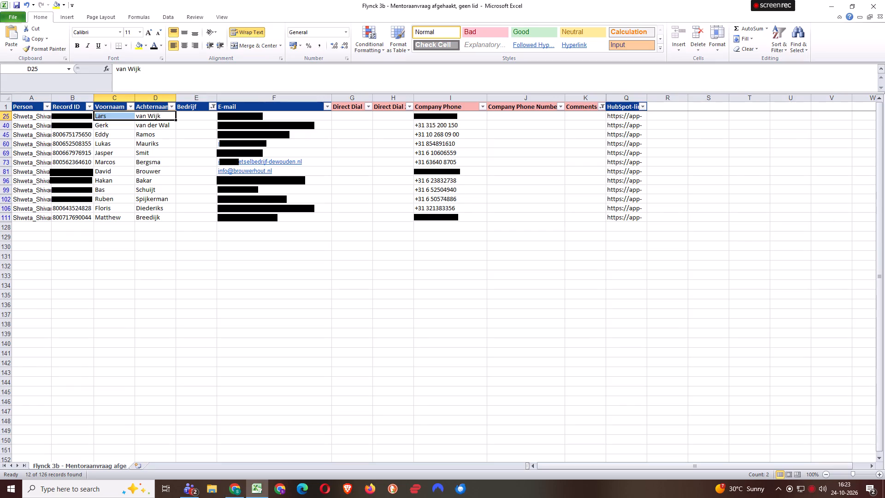
left_click(362, 115)
key("ctrl+v")
left_click(395, 204)
Enter Done in row 25's Comments cell and reapply the blanks-only Comments filter.
left_click(597, 115)
key("d")
left_click(595, 179)
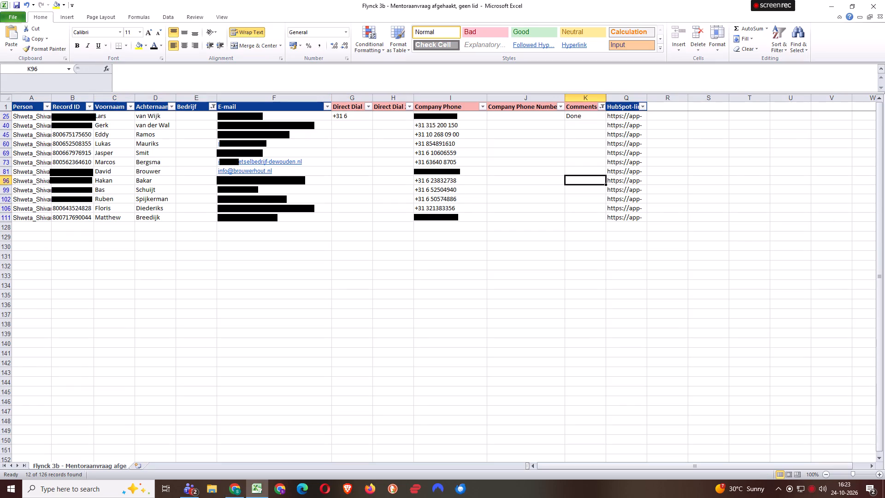
left_click(604, 105)
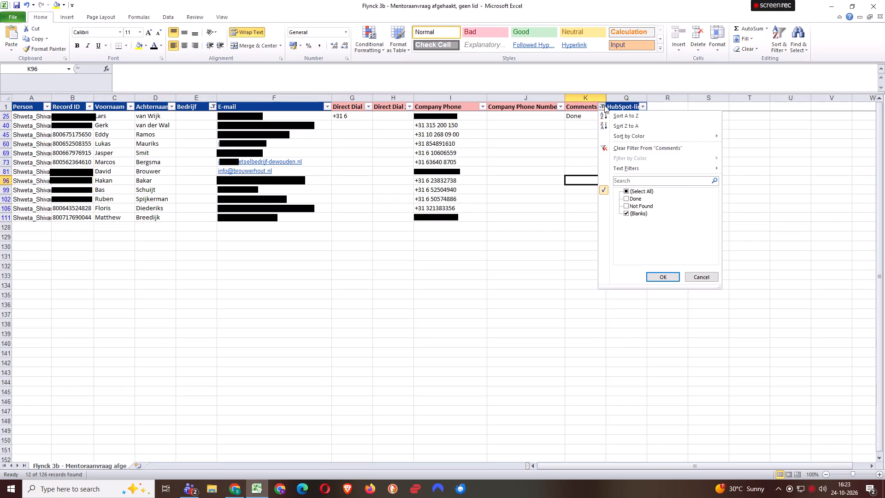
left_click(659, 280)
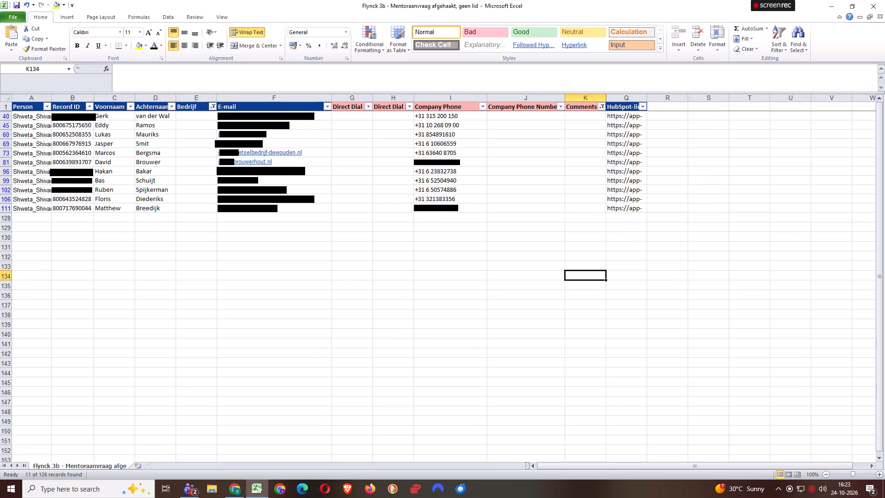
left_click(590, 278)
scroll(545, 235, "up", 1)
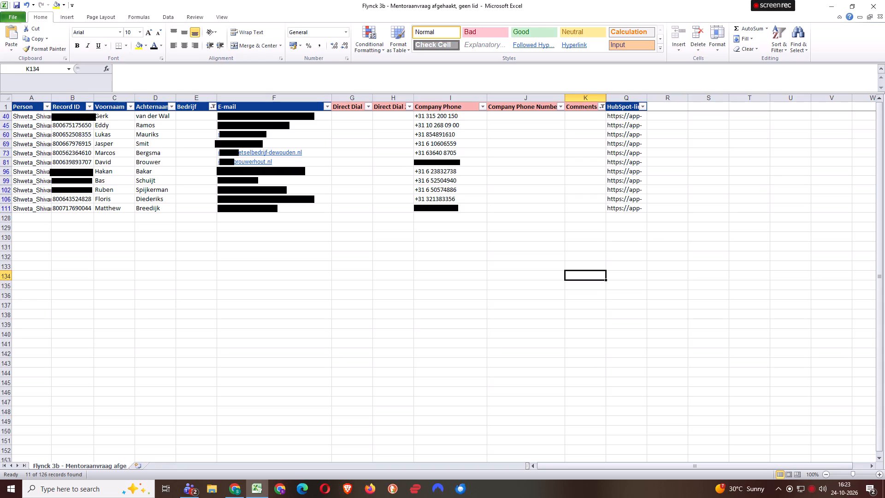
Copy the first and last name from row 40 and search for that person in Apollo's people finder.
left_click_drag(118, 117, 145, 117)
key("ctrl+c")
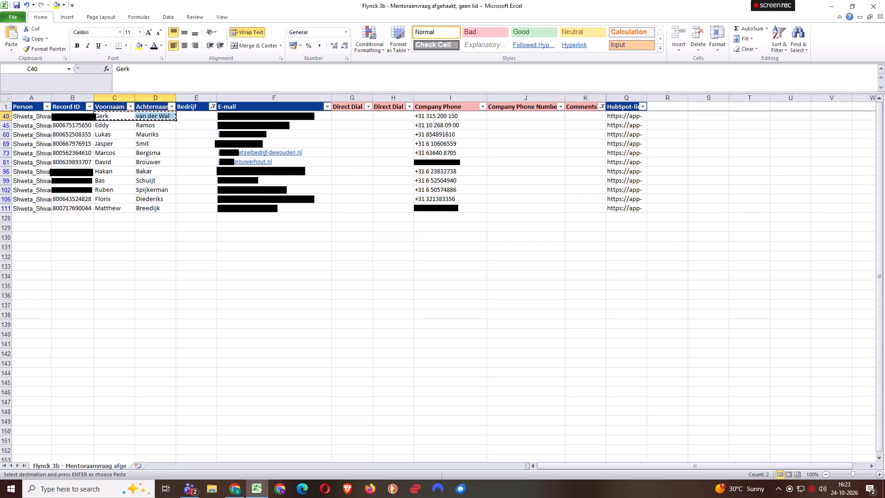
key("alt+Tab")
triple_click(212, 106)
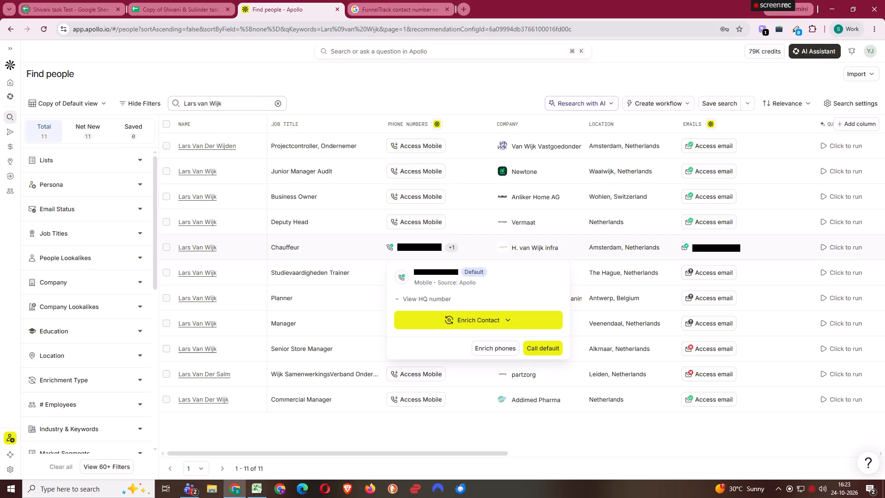
left_click(212, 106)
key("ctrl+v")
key("Return")
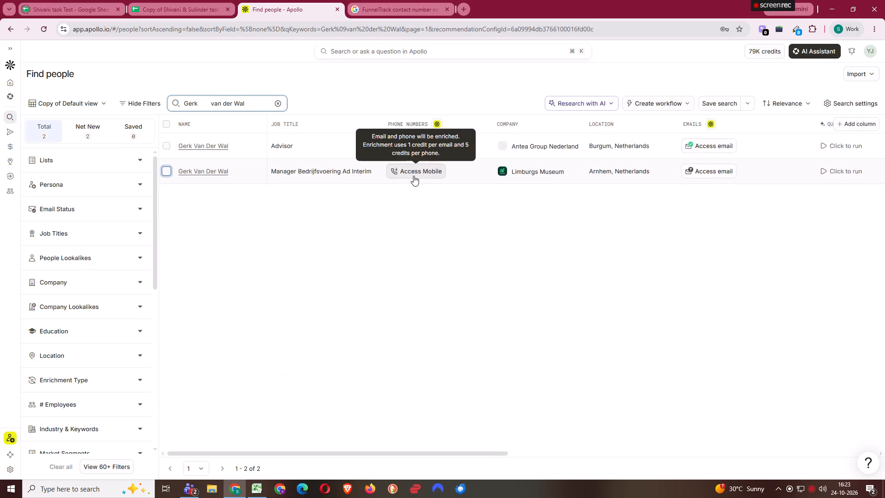
Compare the Apollo results with row 40 in Excel and enter Done in its Comments cell.
key("alt+Tab")
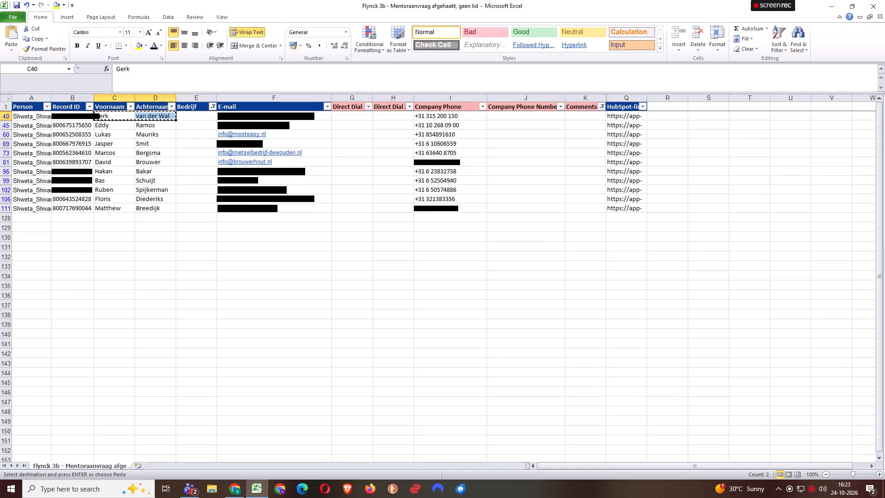
key("alt+Tab")
key("alt+Tab")
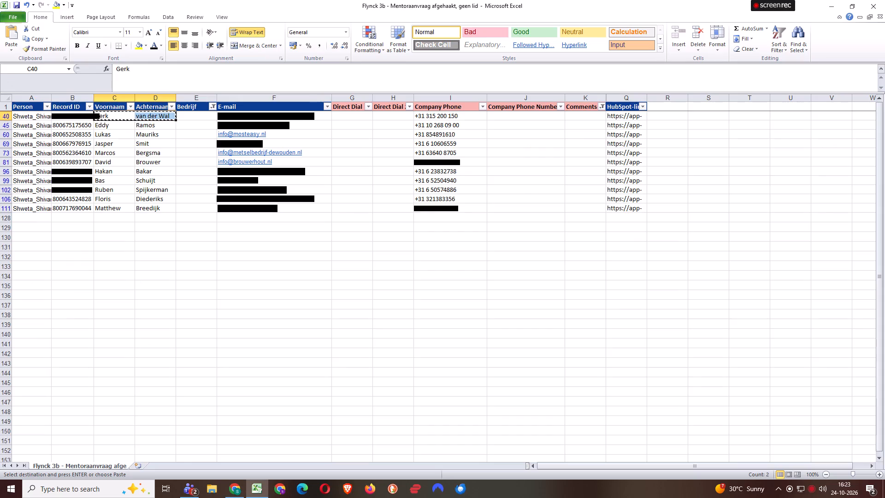
left_click(586, 117)
key("d")
Copy the first and last name from row 45 and search for that person in Apollo's people finder.
left_click_drag(141, 122, 128, 122)
key("ctrl+c")
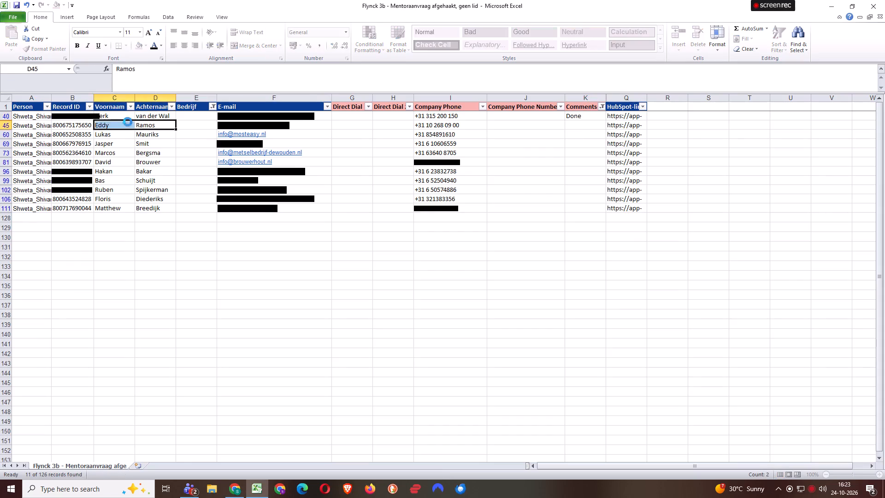
key("alt+Tab")
triple_click(235, 100)
key("ctrl+v")
key("Return")
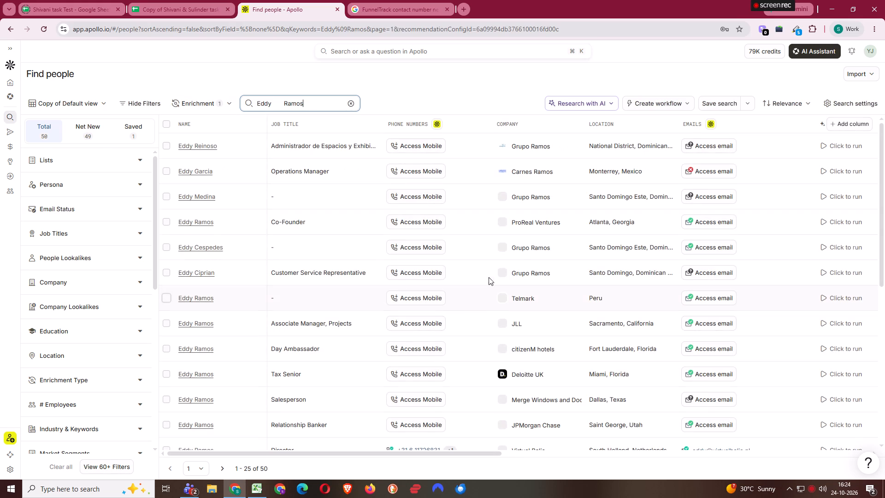
Check the Apollo results against row 45, fill Done down into its Comments cell and reapply the blanks-only Comments filter.
key("alt+Tab")
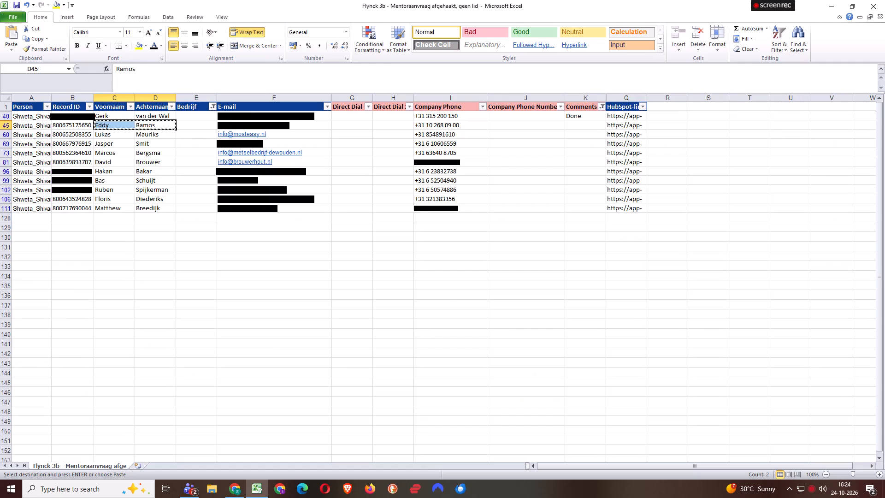
key("alt+Tab")
scroll(543, 169, "down", 2)
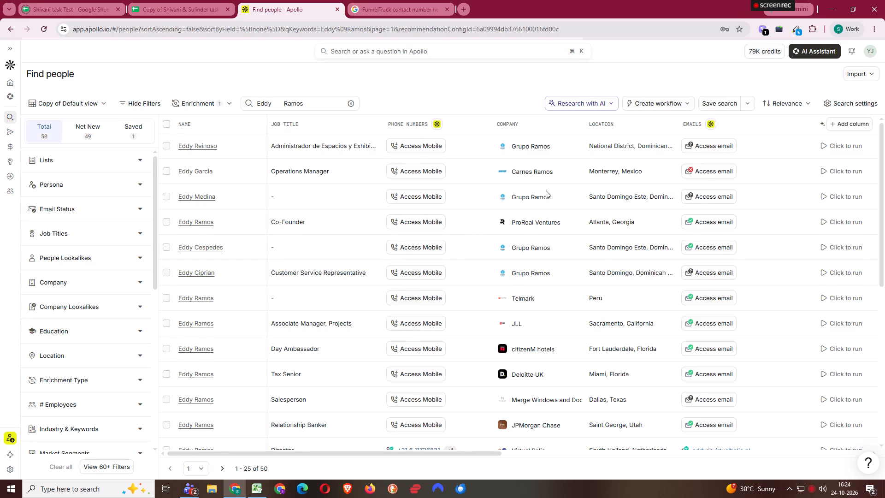
scroll(548, 232, "down", 7)
key("alt+Tab")
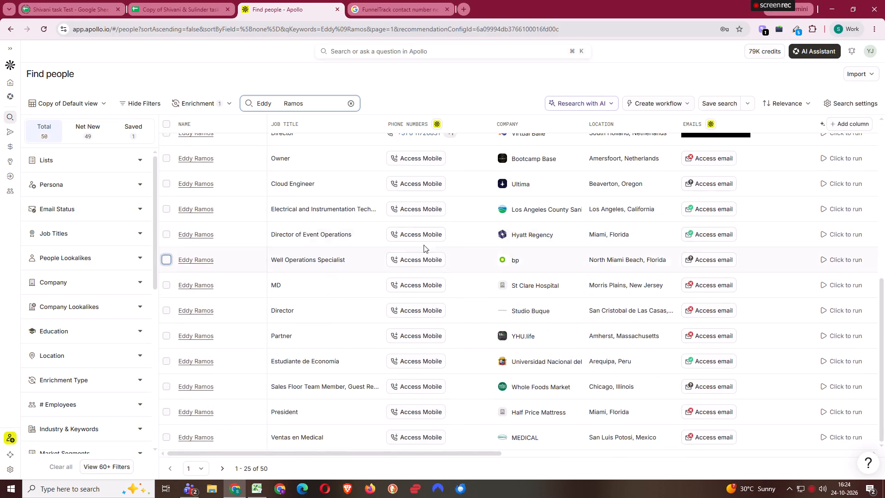
key("alt+Tab")
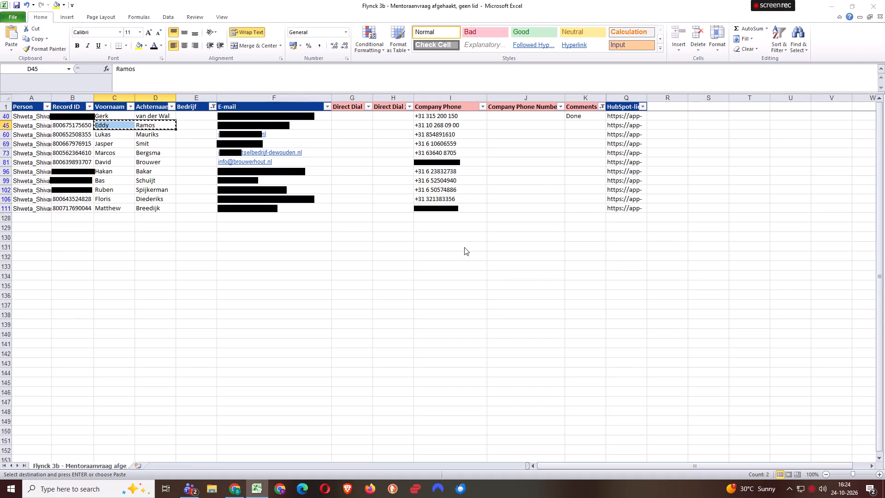
key("alt+Tab")
left_click(592, 123)
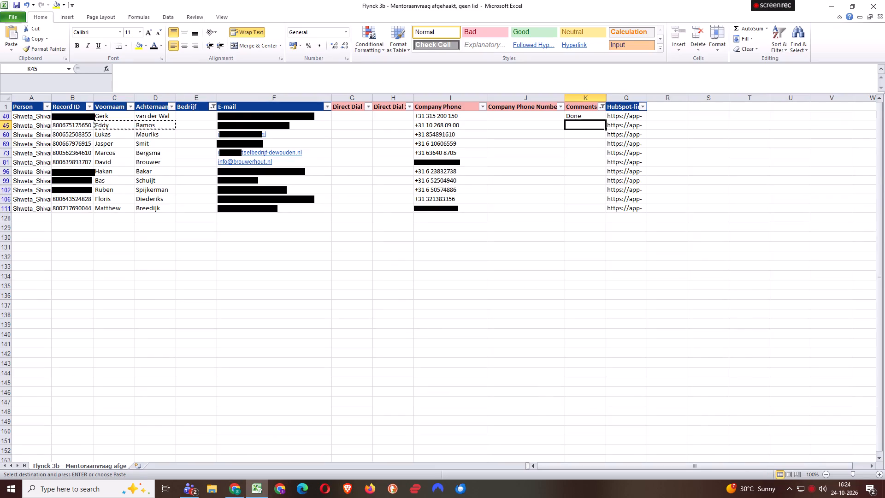
key("ctrl+d")
left_click(603, 105)
left_click(668, 278)
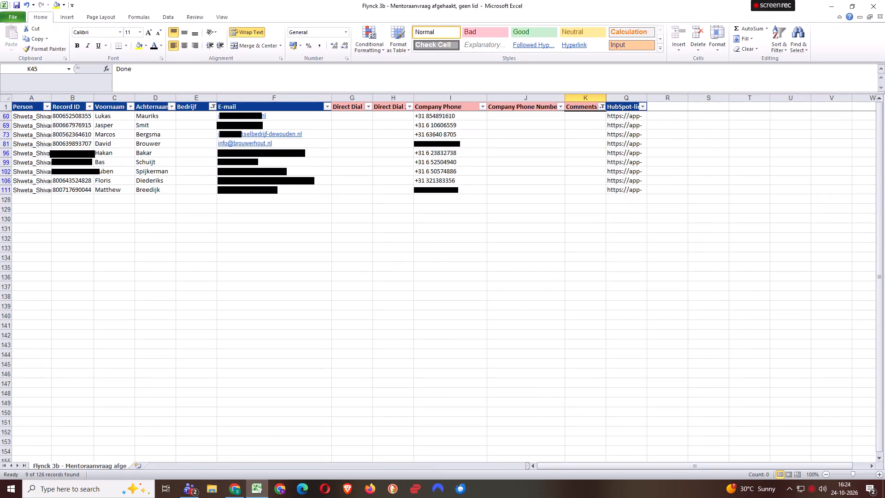
Copy the first and last name from row 60 and search for that person in Apollo's people finder.
left_click(149, 209)
left_click(135, 118)
key("ctrl+c")
key("alt+Tab")
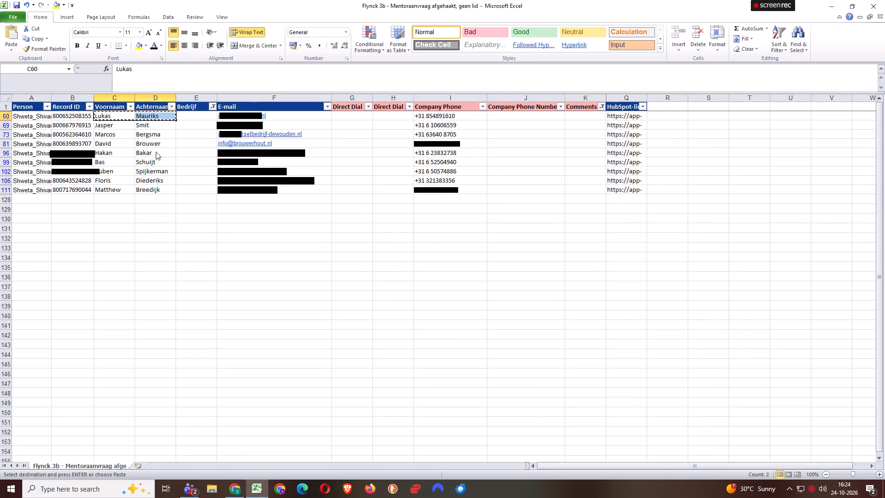
triple_click(266, 103)
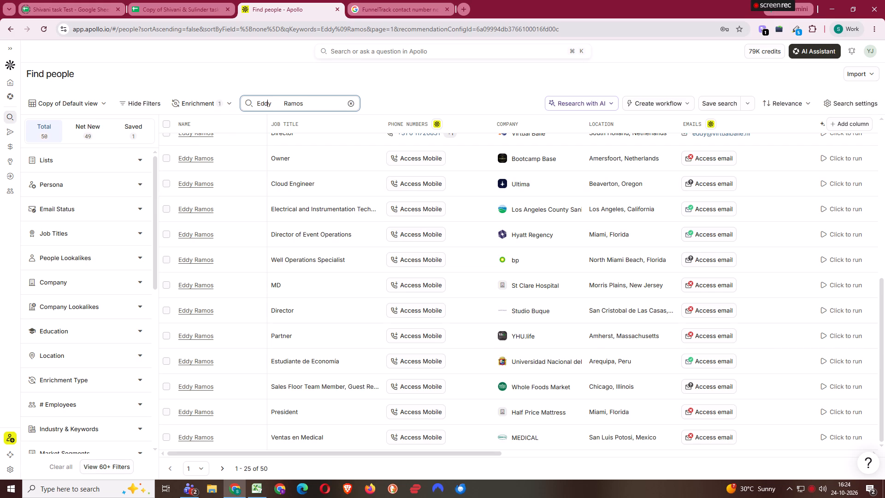
key("ctrl+v")
key("Return")
key("Return")
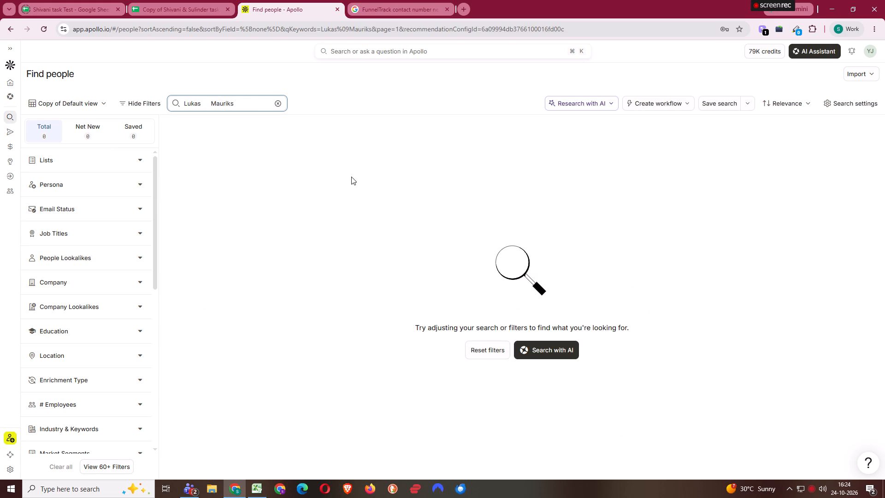
Back in Excel, enter Done in the Comments column for row 60.
key("alt+Tab")
left_click(583, 113)
key("d")
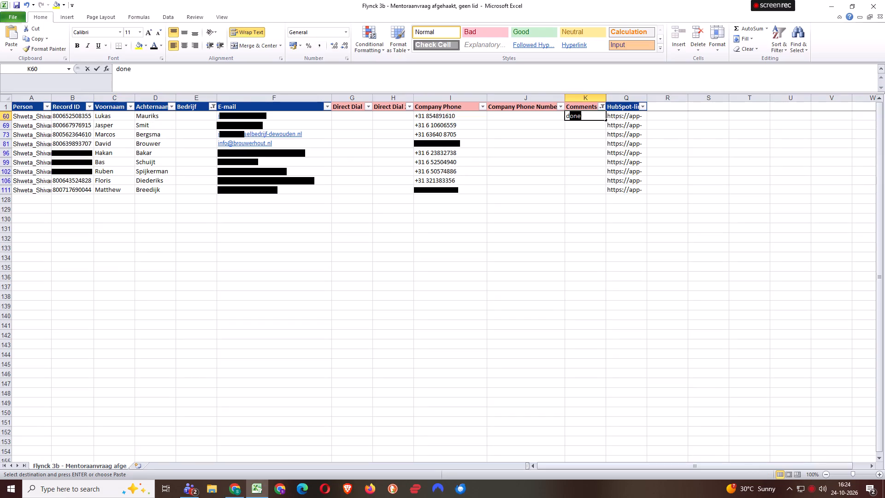
left_click(586, 170)
Copy the first and last name from row 69 and search for that person in Apollo's people finder.
left_click_drag(153, 124, 125, 124)
key("ctrl+c")
key("alt+Tab")
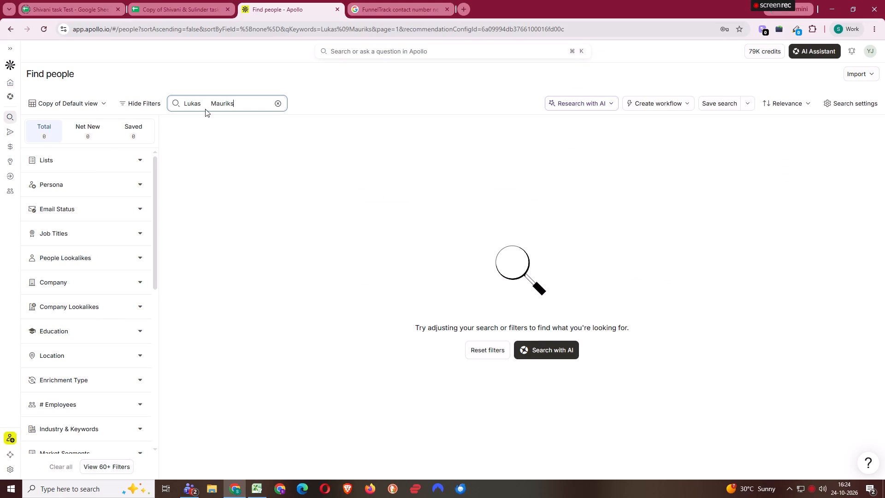
triple_click(218, 101)
key("ctrl+v")
key("Return")
key("Return")
key("Return")
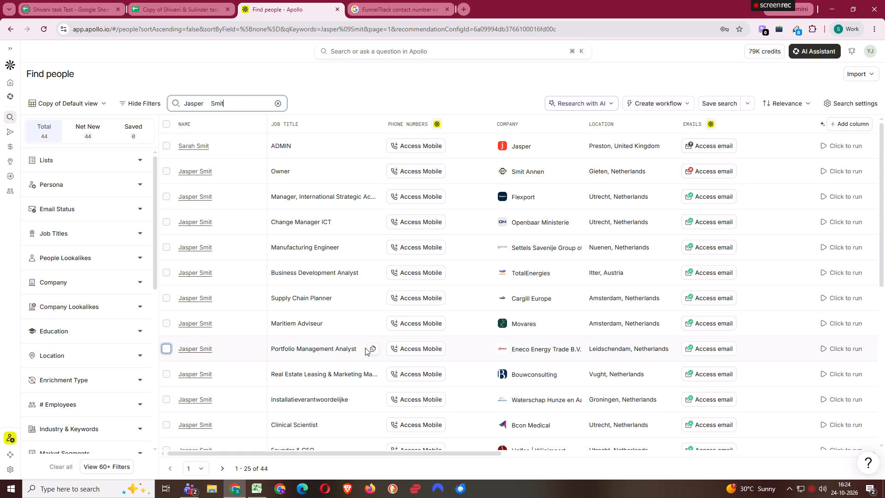
Check the Apollo results against row 69, fill Done down into its Comments cell and reapply the blanks-only Comments filter.
key("alt+Tab")
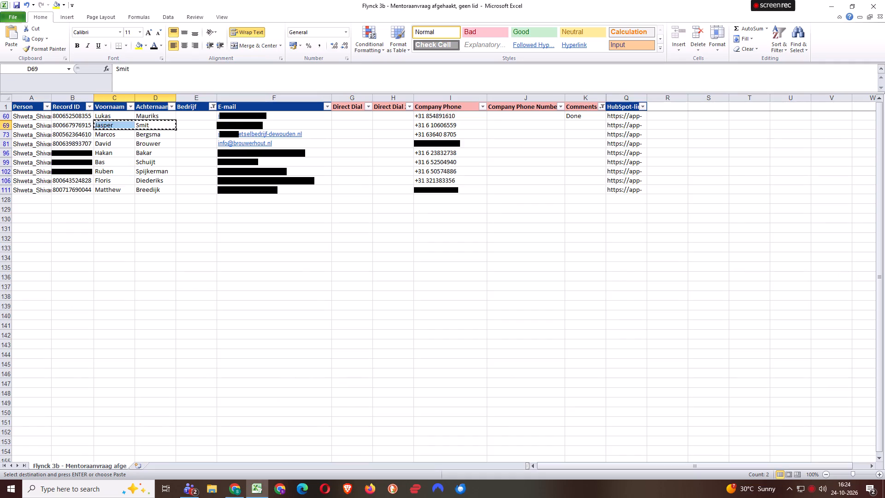
key("alt+Tab")
key("alt+Tab")
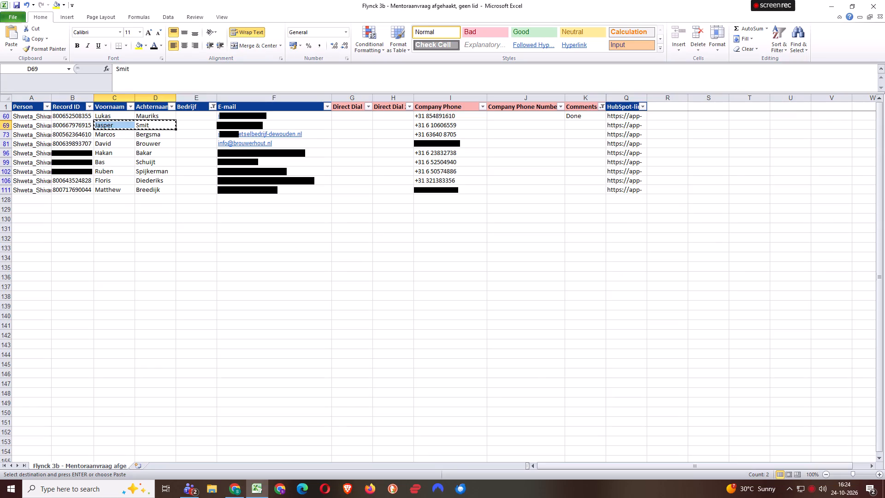
key("alt+Tab")
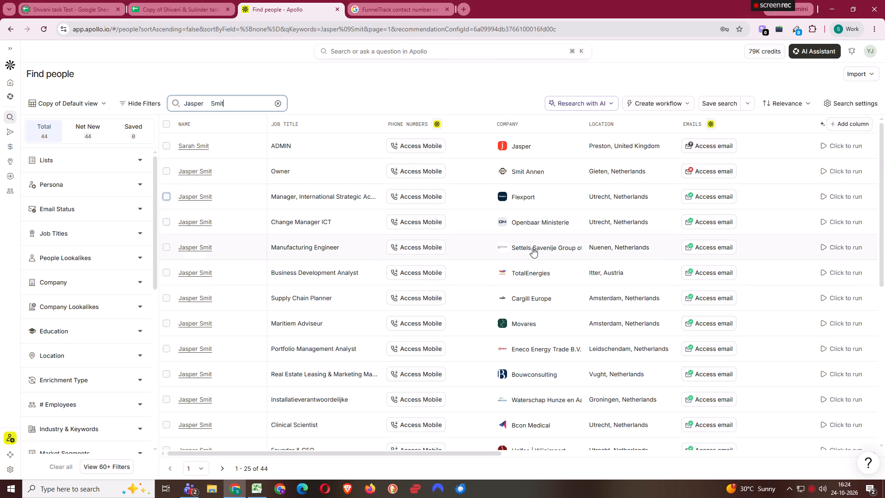
scroll(533, 257, "down", 2)
scroll(534, 258, "up", 1)
scroll(534, 259, "down", 5)
key("alt+Tab")
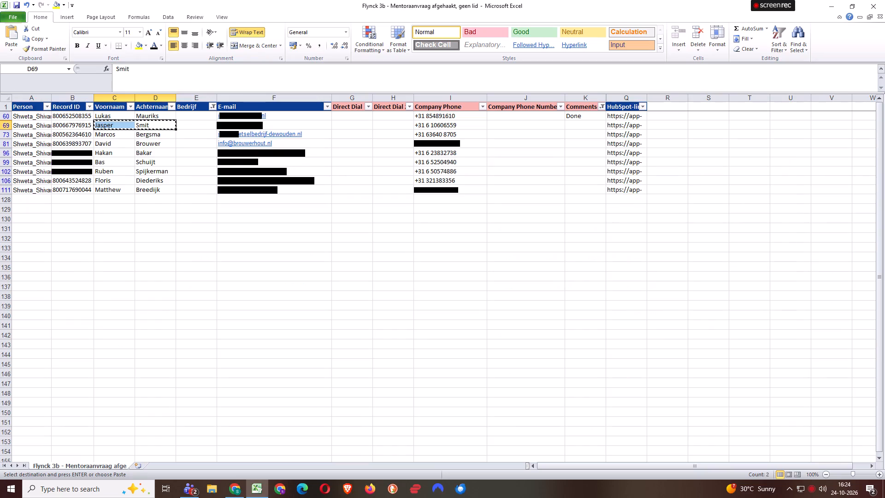
left_click_drag(583, 119, 584, 123)
key("ctrl+d")
left_click(606, 107)
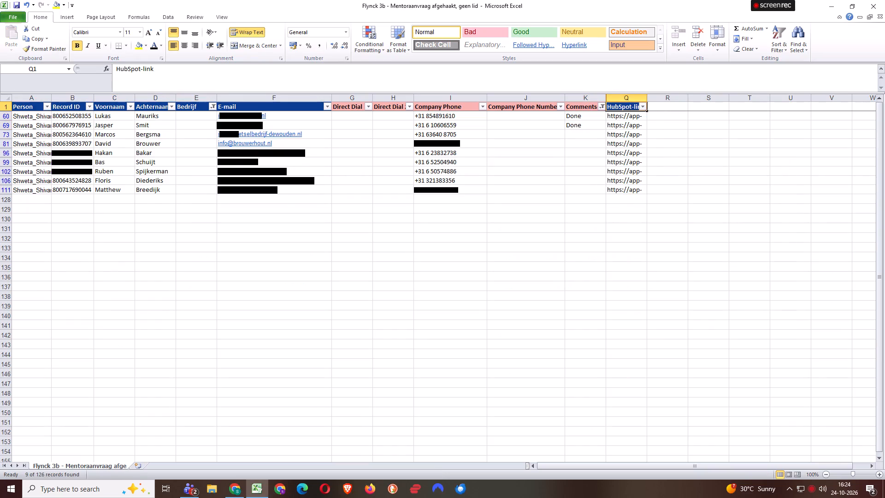
left_click(602, 104)
left_click(673, 282)
left_click(672, 277)
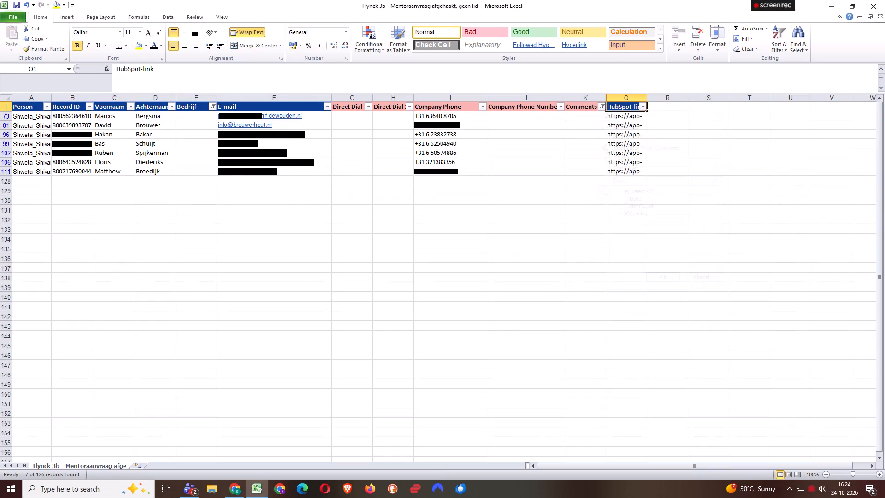
Copy the first and last name from row 73 and search for that person in Apollo's people finder.
left_click_drag(154, 113, 124, 113)
key("ctrl+c")
key("alt+Tab")
triple_click(217, 101)
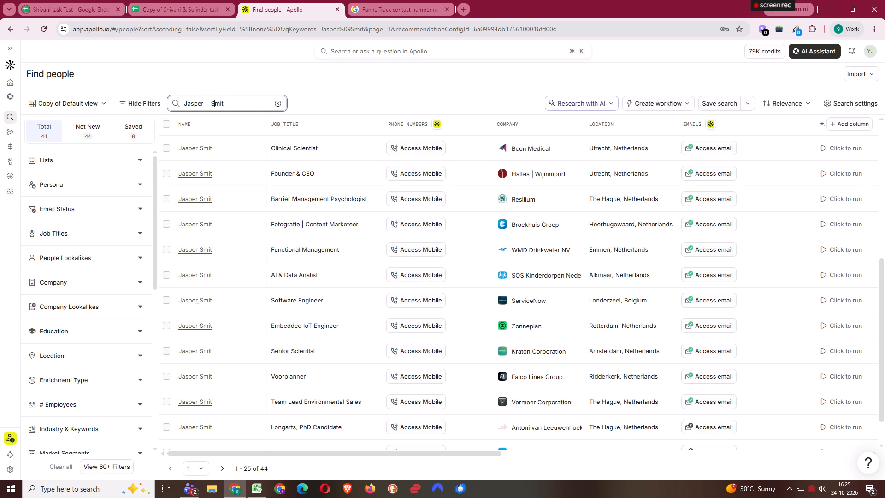
key("ctrl+v")
key("Return")
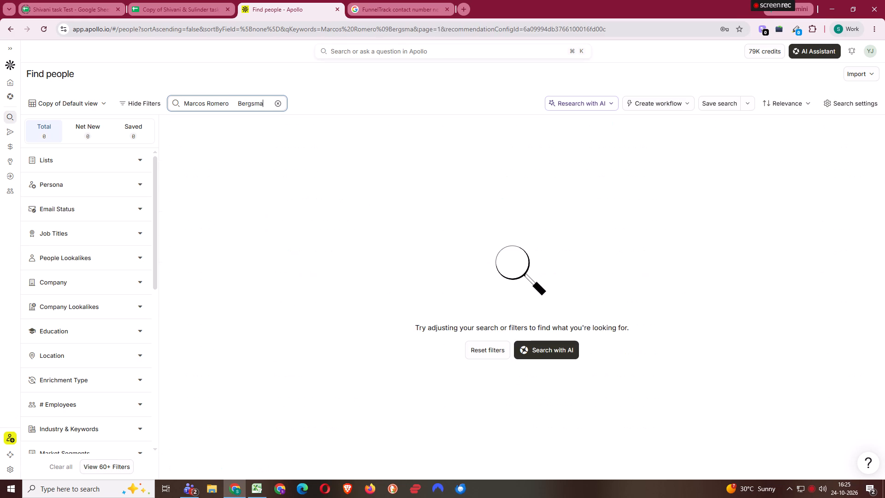
Recheck the name in row 73, remove the middle name from the Apollo search and run it again.
key("alt+Tab")
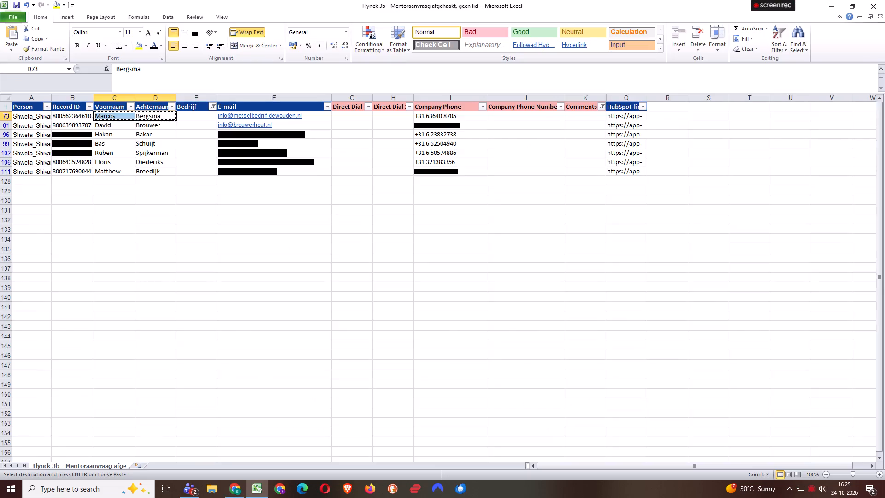
key("alt+Tab")
double_click(211, 103)
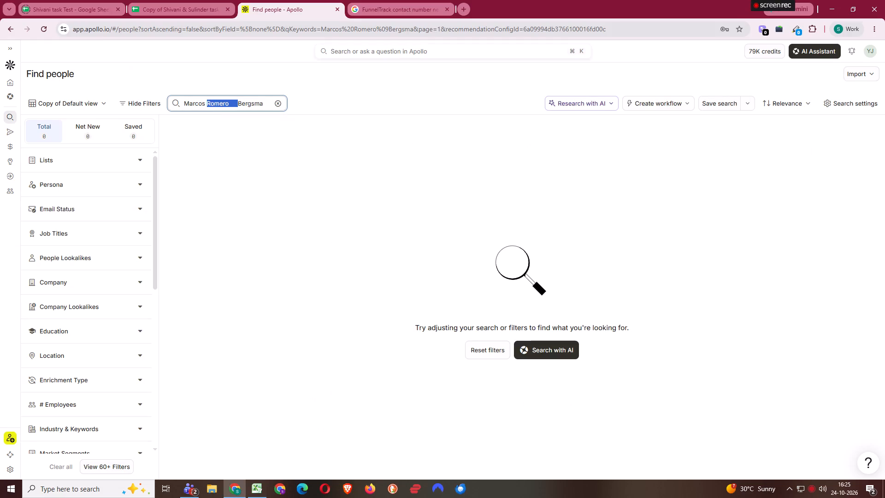
key("BackSpace")
key("Return")
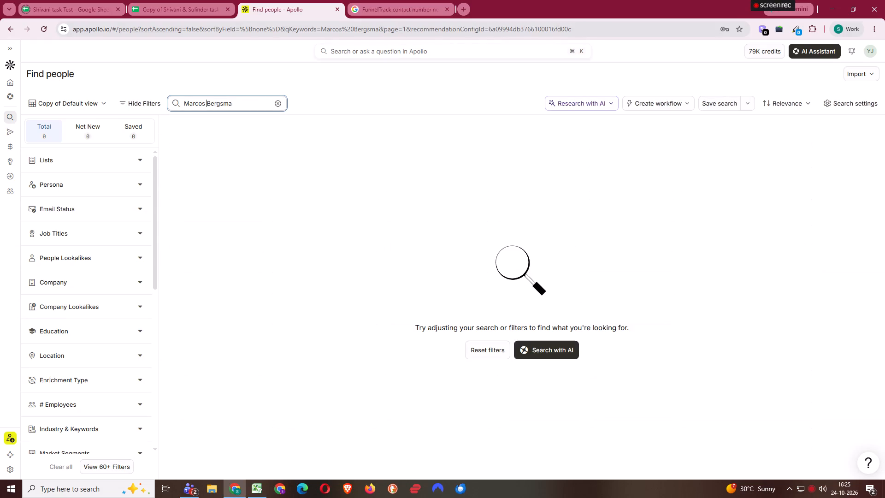
Back in Excel, enter Done in row 73's Comments cell and reapply the blanks-only Comments filter.
key("alt+Tab")
scroll(390, 216, "down", 1)
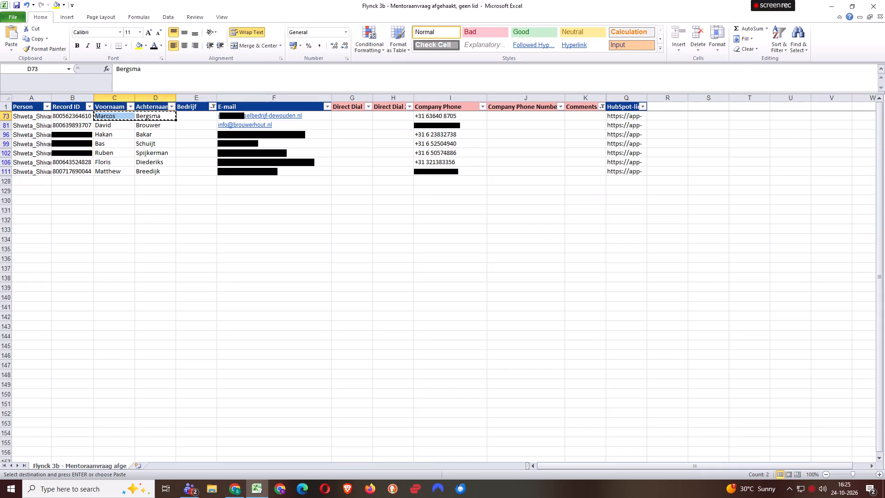
left_click(602, 119)
key("d")
left_click(581, 214)
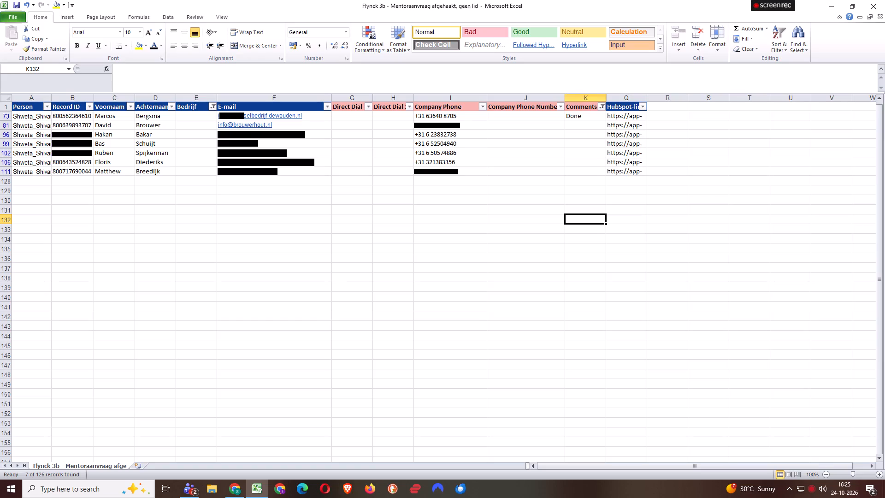
double_click(603, 102)
left_click(651, 275)
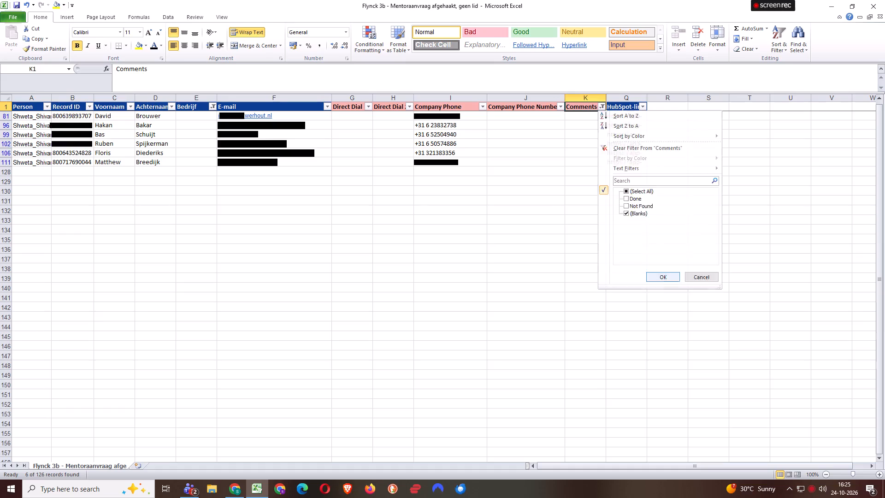
Copy the first and last name from row 81 and search for that person in Apollo's people finder.
left_click_drag(161, 113, 112, 113)
key("ctrl+c")
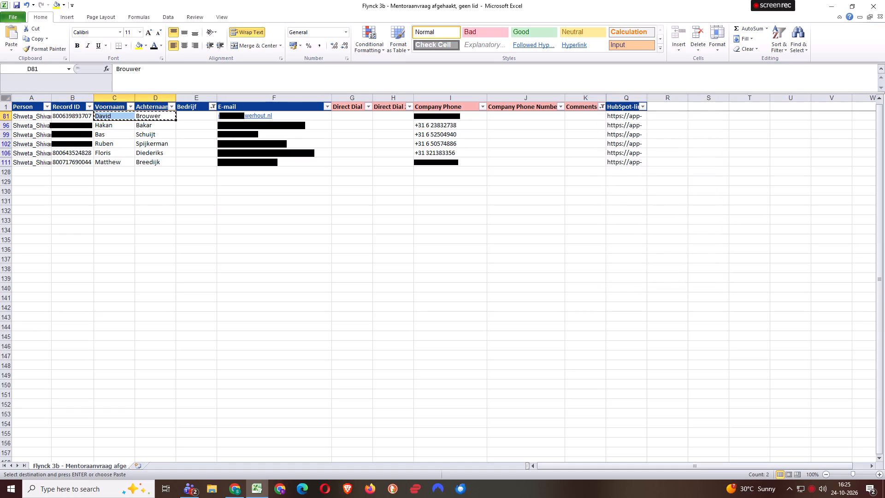
key("alt+Tab")
triple_click(218, 107)
left_click(217, 106)
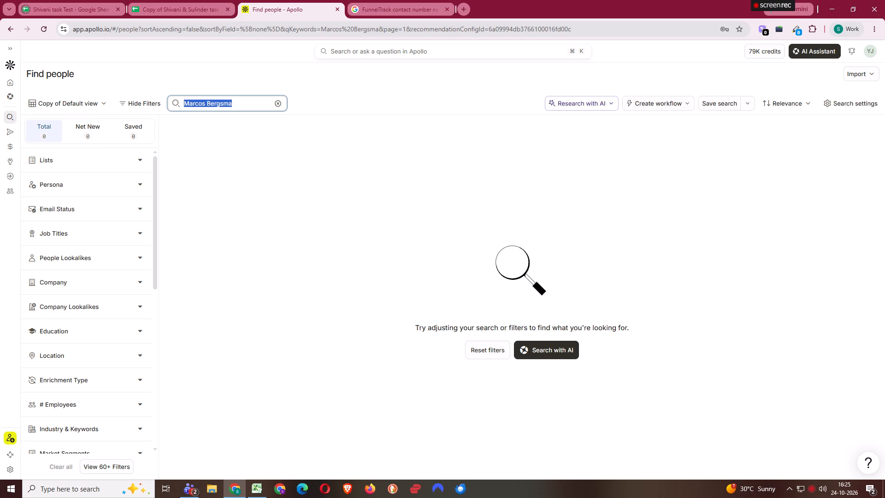
key("ctrl+v")
key("Return")
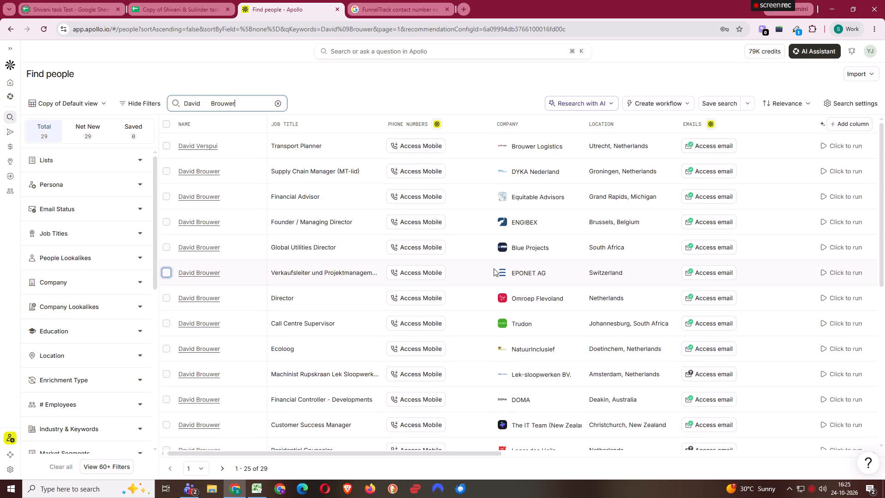
Check the Apollo results against row 81, enter Done in its Comments cell and reapply the blanks-only Comments filter.
key("alt+Tab")
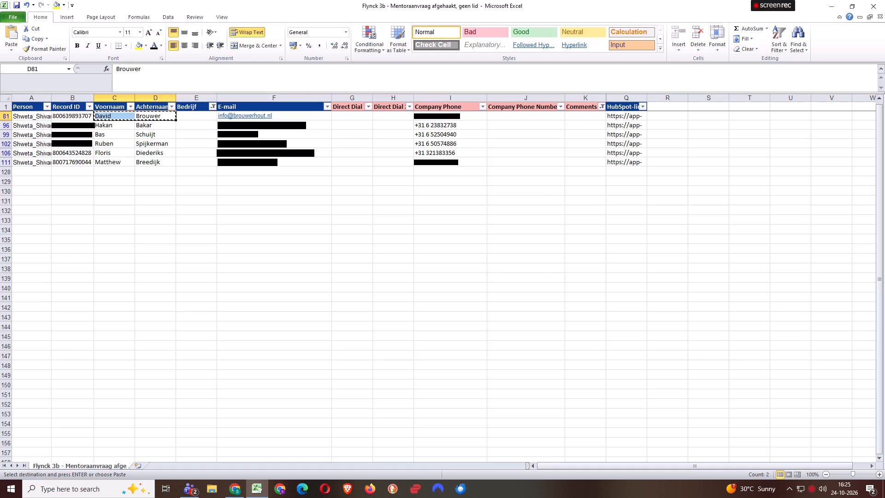
key("alt+Tab")
key("alt+Tab")
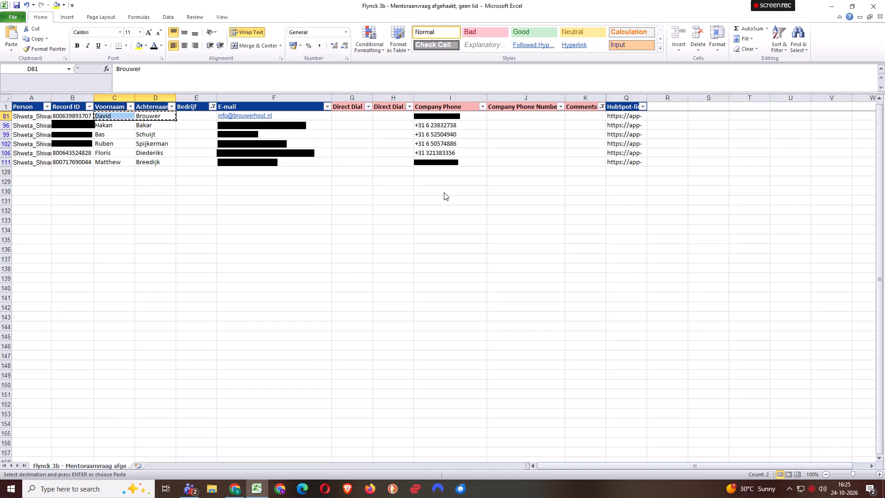
key("alt+Tab")
scroll(511, 195, "down", 11)
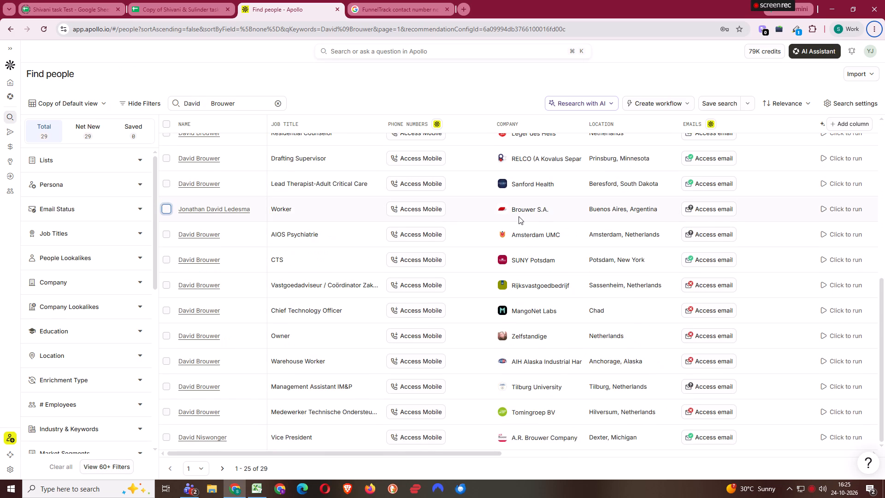
key("alt+Tab")
left_click(575, 118)
key("d")
left_click(570, 172)
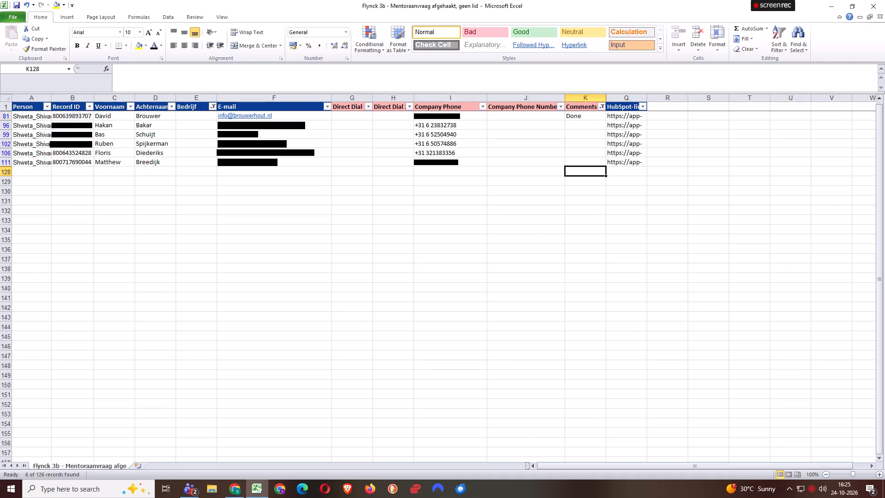
left_click(604, 108)
left_click(657, 277)
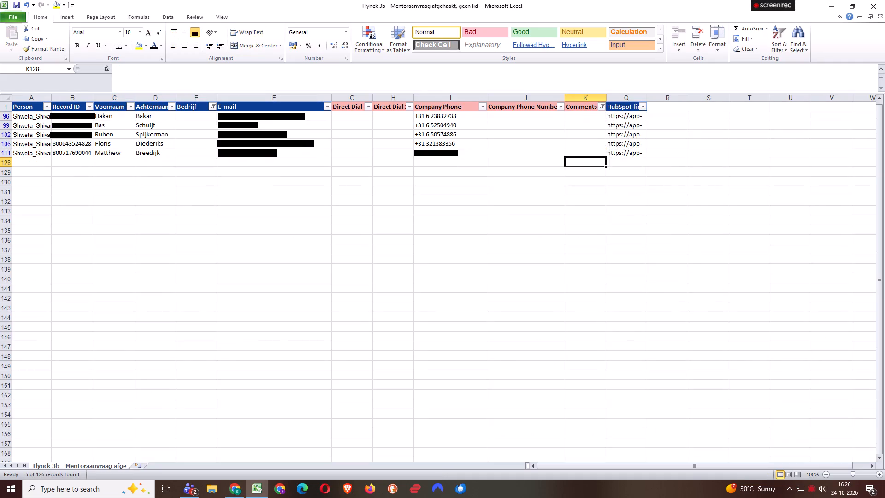
Copy the first and last name from row 96 and search for that person in Apollo's people finder.
left_click_drag(159, 117, 121, 114)
key("ctrl+c")
key("alt+Tab")
triple_click(219, 102)
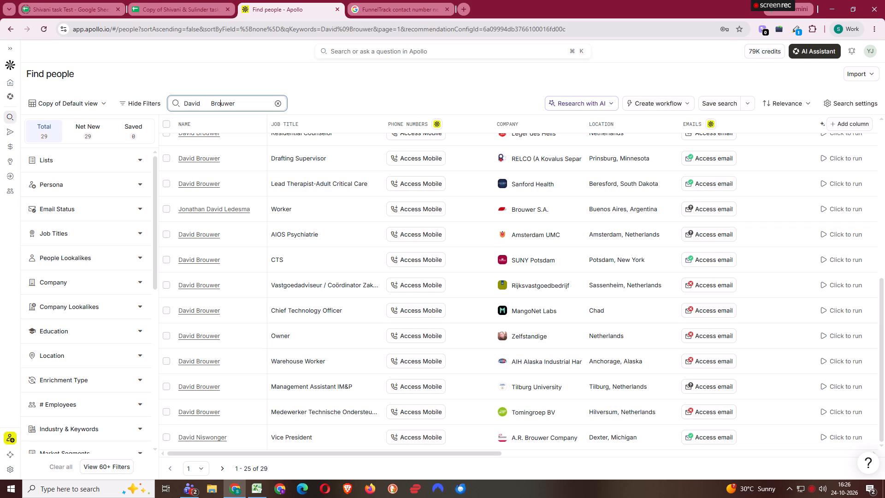
left_click(219, 102)
key("ctrl+v")
key("Return")
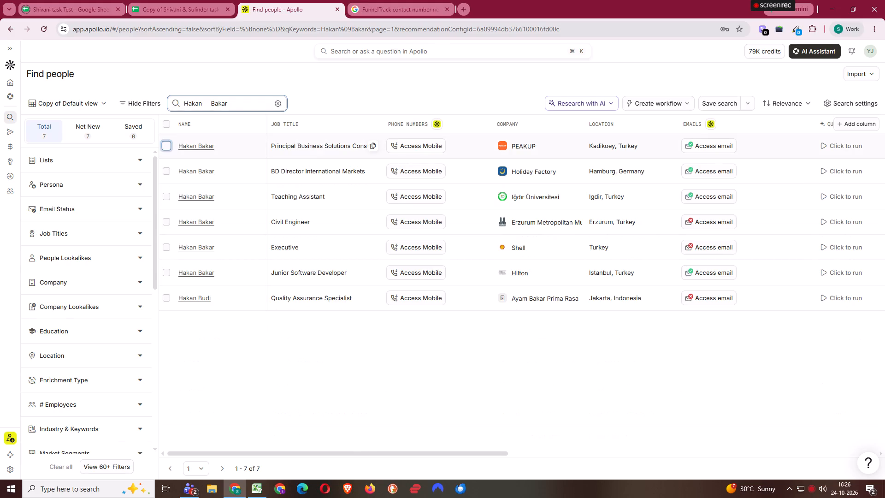
Check the Apollo results against row 96, enter Done in its Comments cell and reapply the blanks-only Comments filter.
key("alt+Tab")
key("alt+Tab")
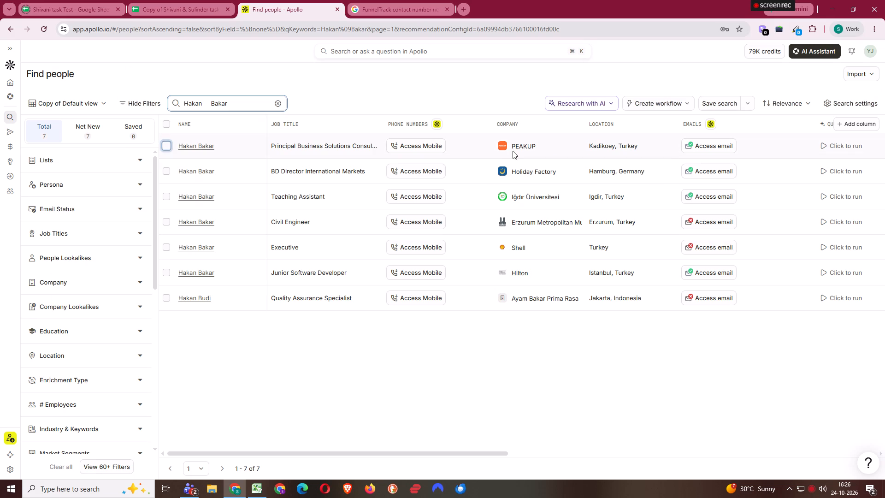
key("alt+Tab")
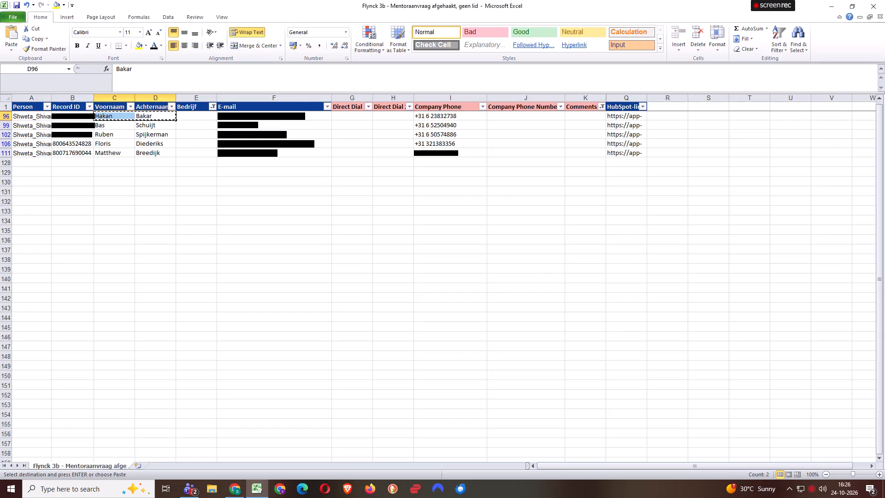
key("alt+Tab")
key("alt+Tab")
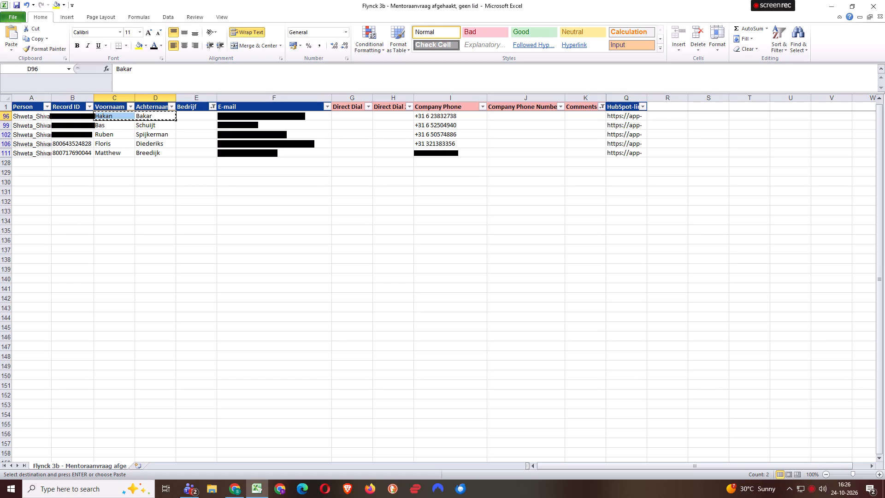
left_click(570, 115)
key("d")
left_click(581, 209)
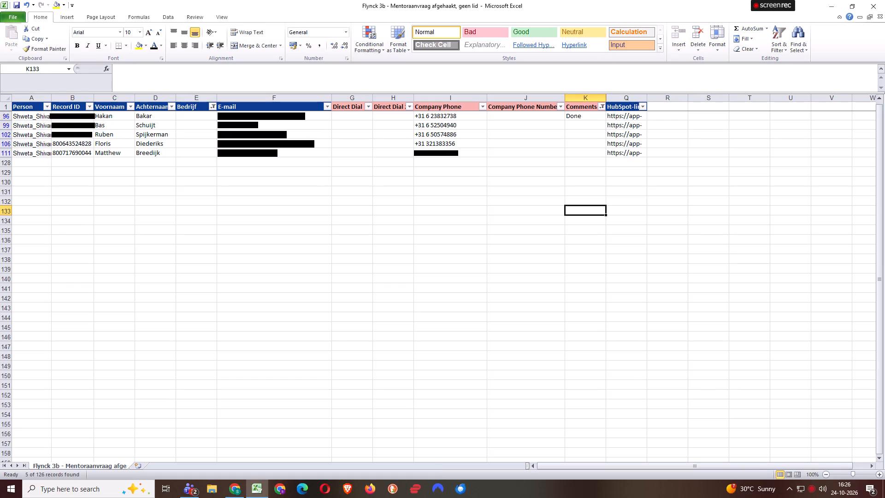
left_click(597, 107)
left_click(601, 106)
left_click(662, 275)
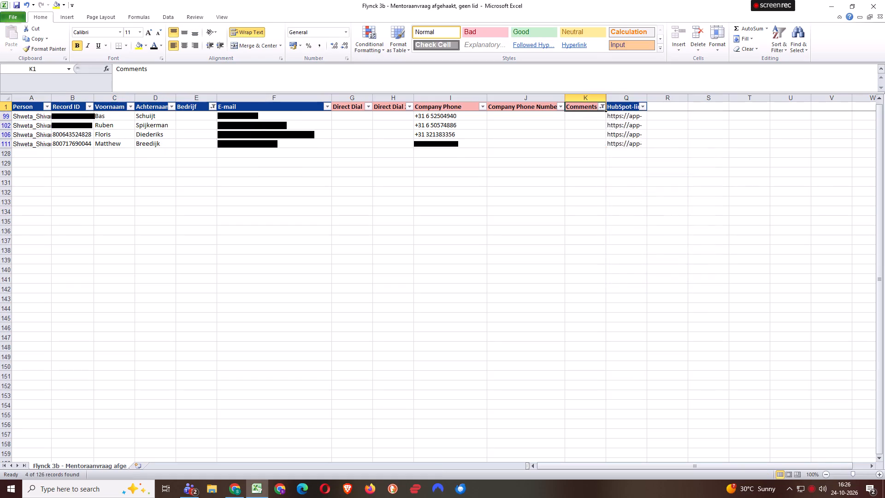
Copy the first and last name from row 99 and search for that person in Apollo's people finder.
left_click_drag(153, 118, 132, 116)
key("ctrl+c")
key("alt+Tab")
triple_click(247, 103)
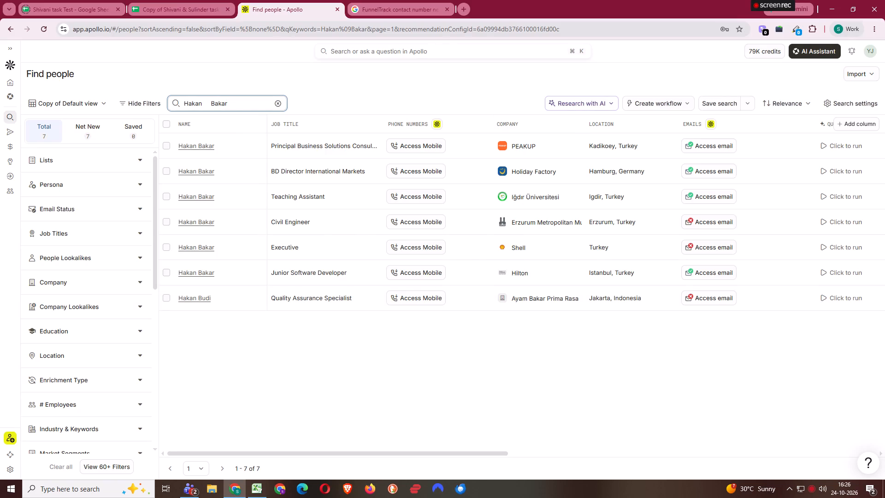
key("ctrl+v")
key("Return")
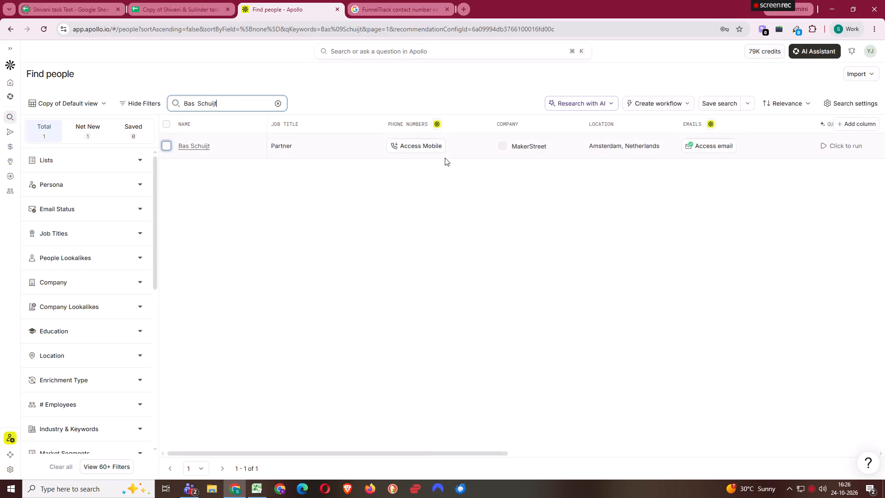
Back in Excel, enter Done in the Comments column for row 99.
key("alt+Tab")
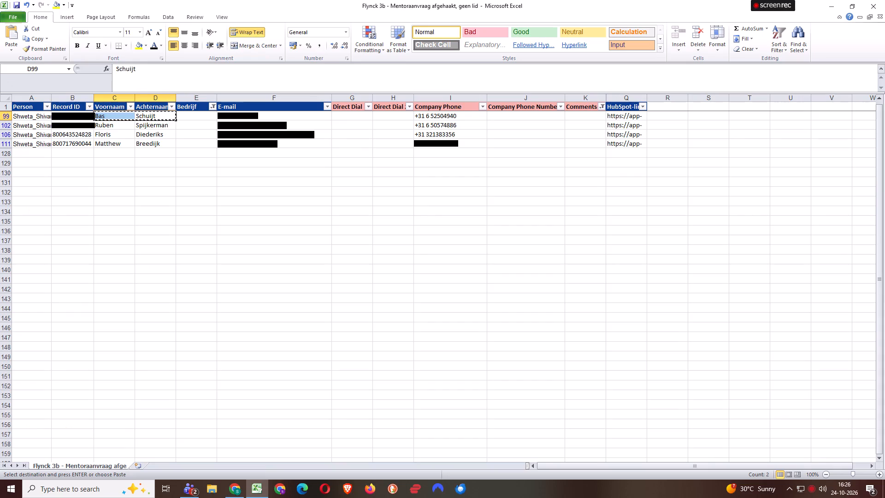
left_click(579, 117)
key("d")
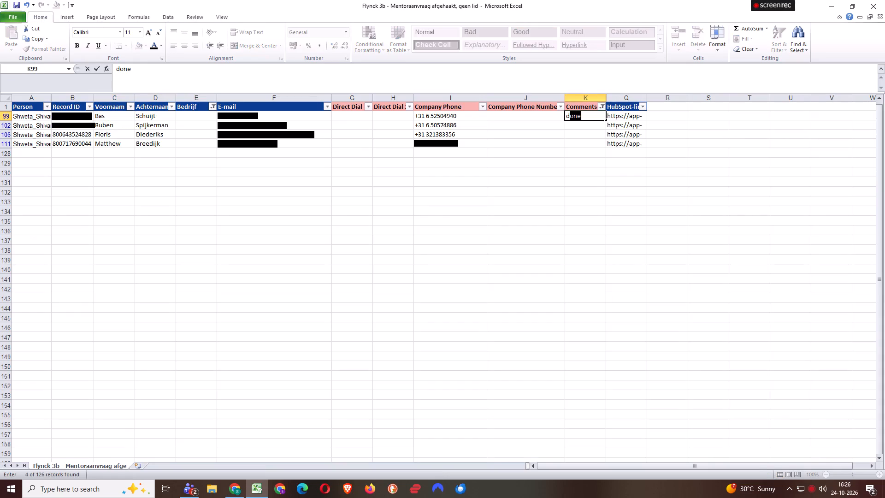
Copy the first and last name from row 102 and search for that person in Apollo's people finder.
left_click_drag(164, 124, 122, 124)
key("ctrl+c")
key("alt+Tab")
triple_click(228, 104)
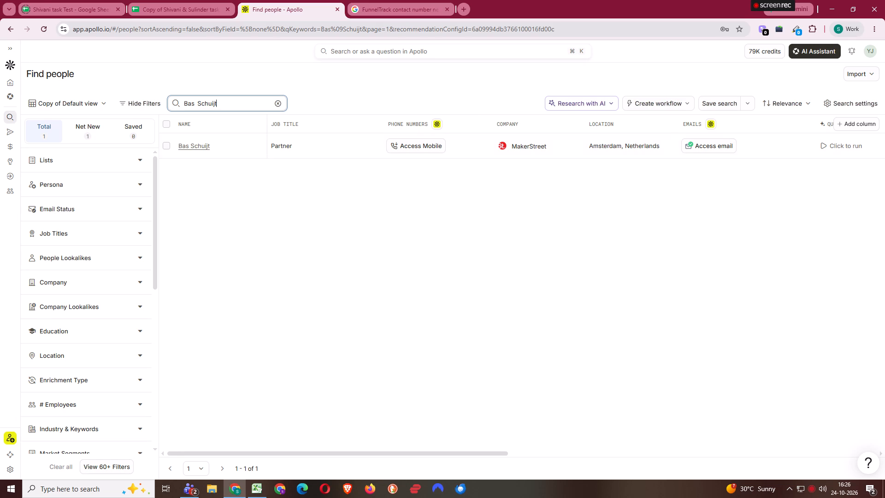
key("ctrl+v")
key("Return")
key("Return")
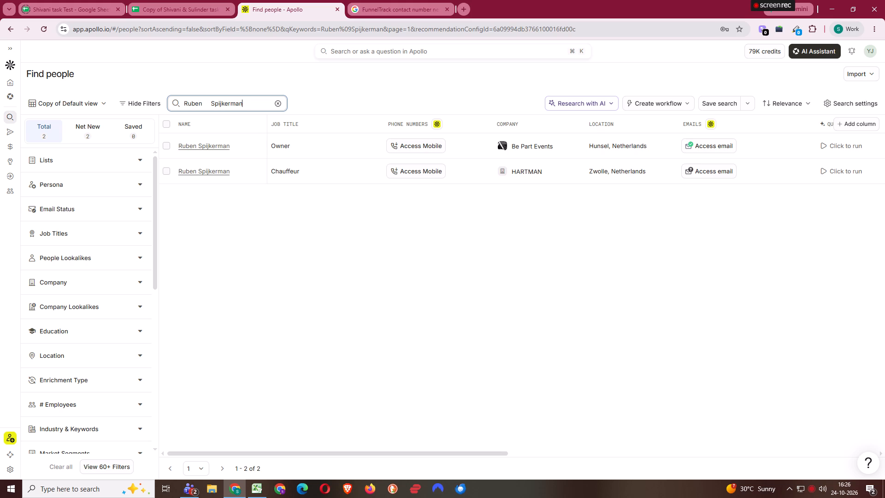
Compare the Apollo results with row 102 and reveal the mobile number of the Owner at Be Part Events.
key("alt+Tab")
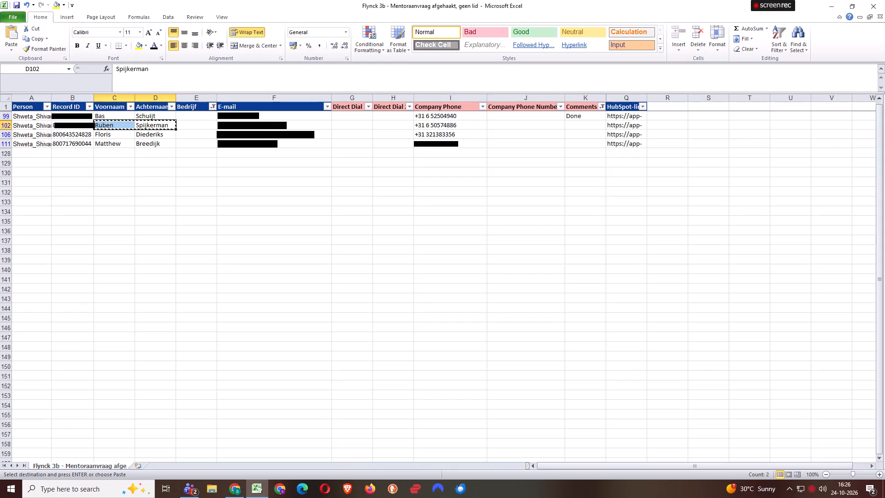
key("alt+Tab")
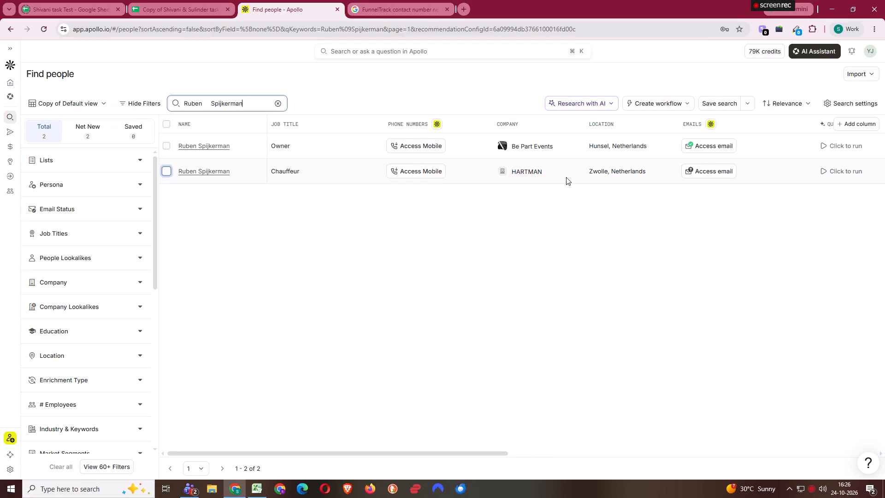
key("alt+Tab")
key("alt+Tab")
left_click(429, 146)
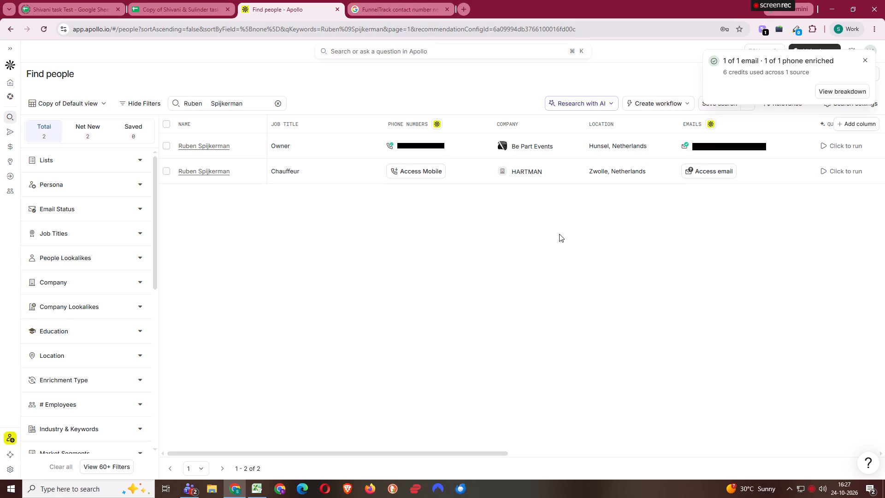
Copy the revealed mobile number of the Be Part Events Owner and paste it into row 99's Direct Dial cell in Excel.
left_click(447, 148)
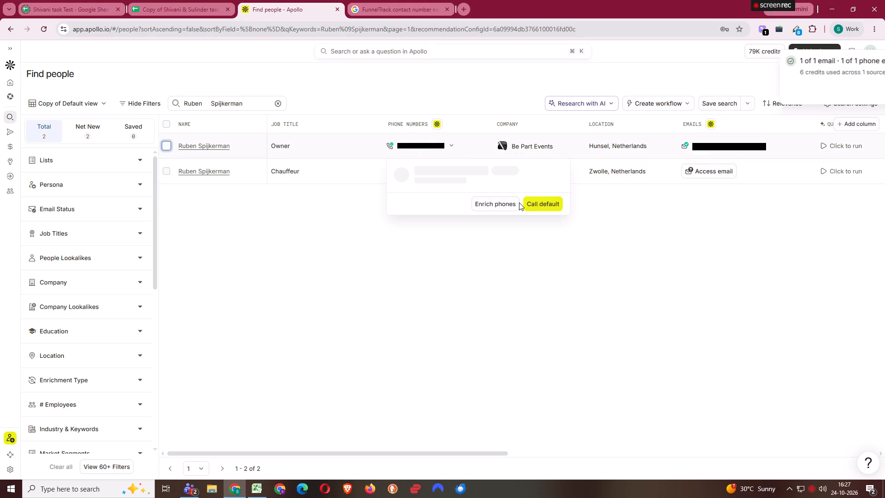
left_click(502, 175)
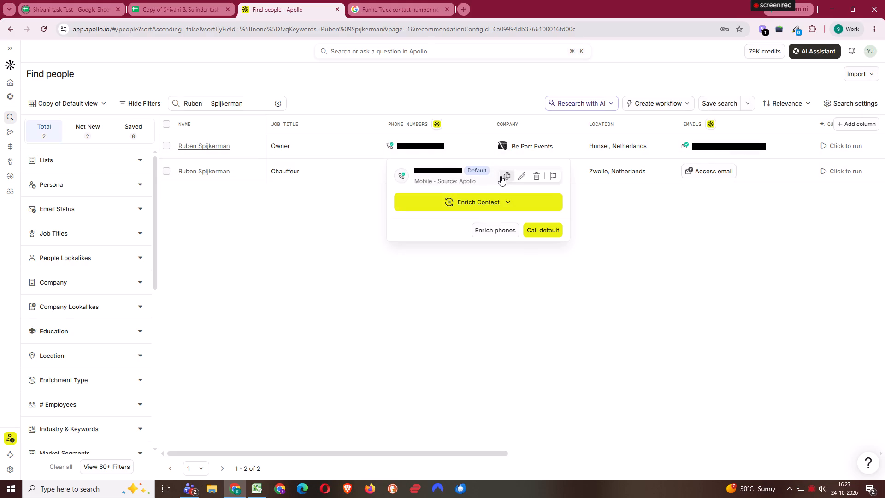
key("alt+Tab")
left_click(348, 117)
key("ctrl+v")
left_click(437, 199)
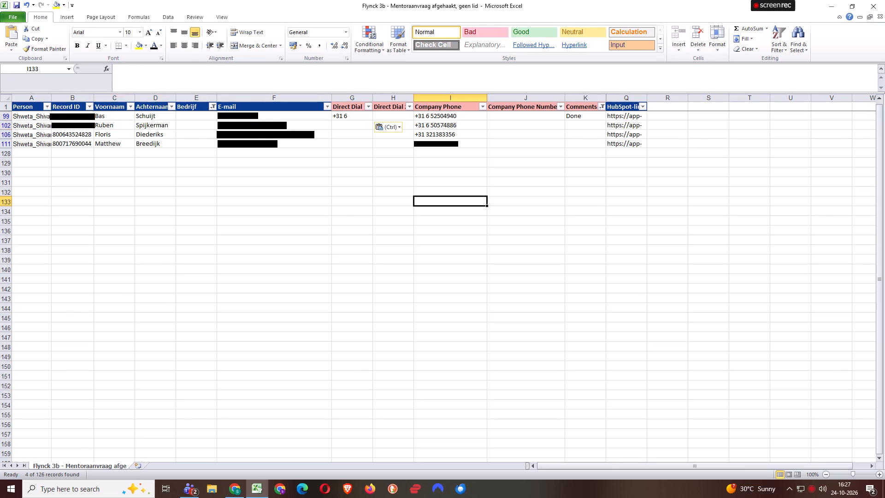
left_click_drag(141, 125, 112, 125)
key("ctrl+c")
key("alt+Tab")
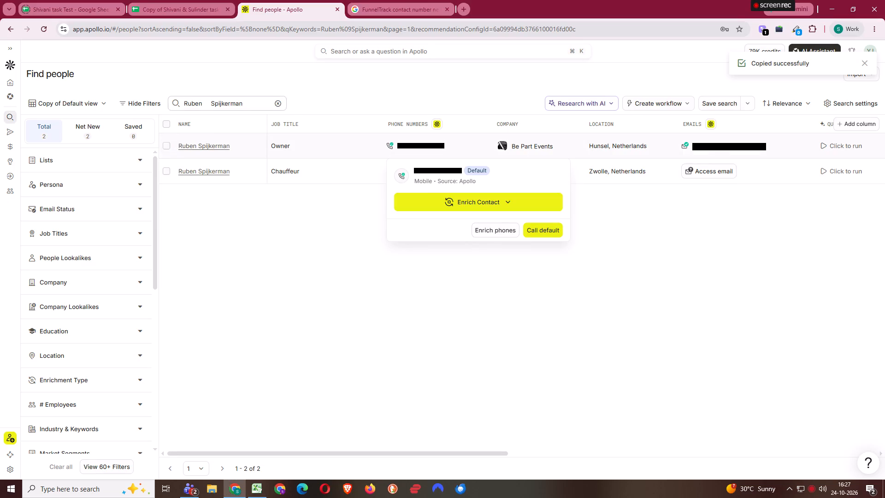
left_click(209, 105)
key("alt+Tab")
Fill the Direct Dial number from row 99 down into row 102, and clear it from row 99.
left_click_drag(363, 116, 363, 123)
key("ctrl+d")
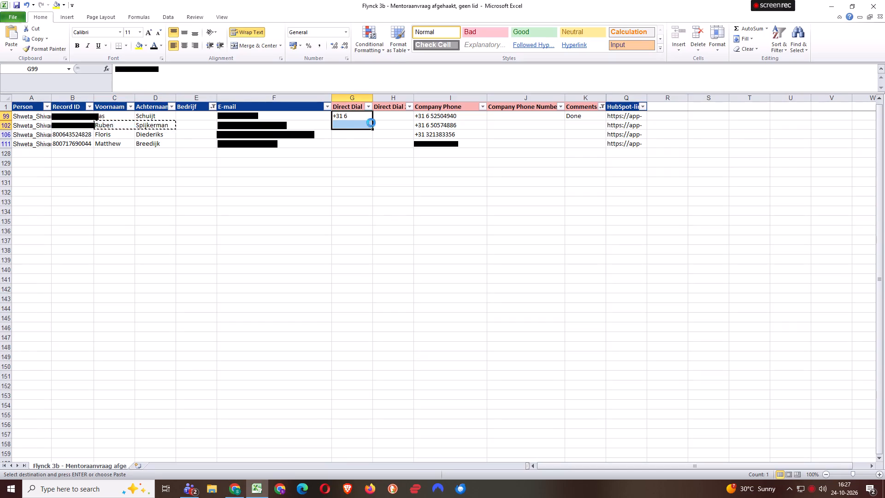
left_click(357, 117)
key("Delete")
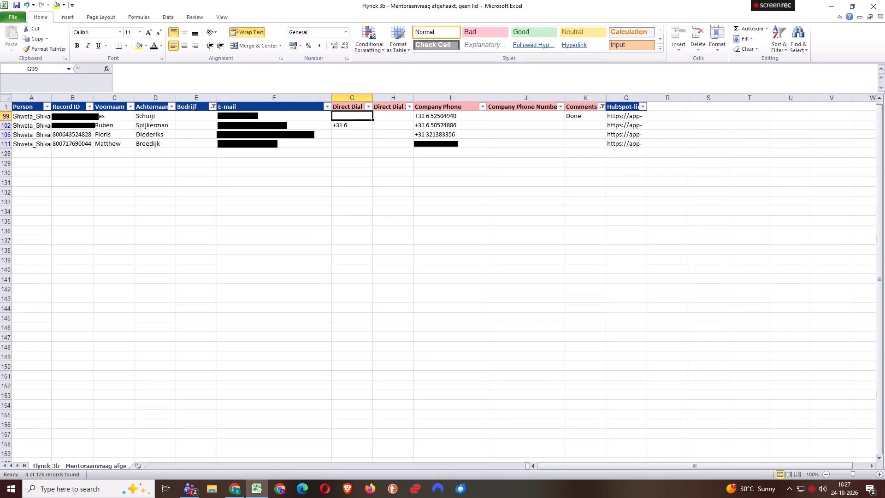
Fill Done down from row 99 into the Comments cell of row 102.
left_click_drag(594, 111, 590, 117)
left_click(590, 117)
key("ctrl+d")
left_click(589, 137)
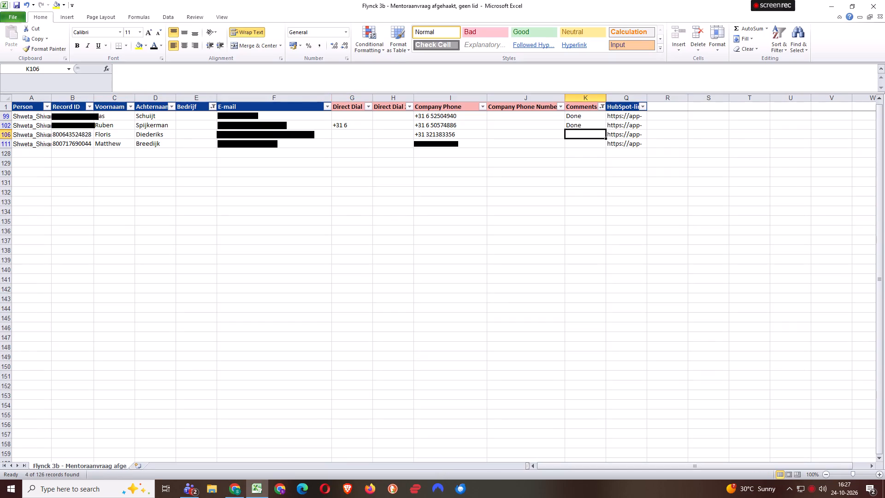
Reapply the Comments filter to hide the rows already marked Done.
left_click(601, 109)
left_click(669, 278)
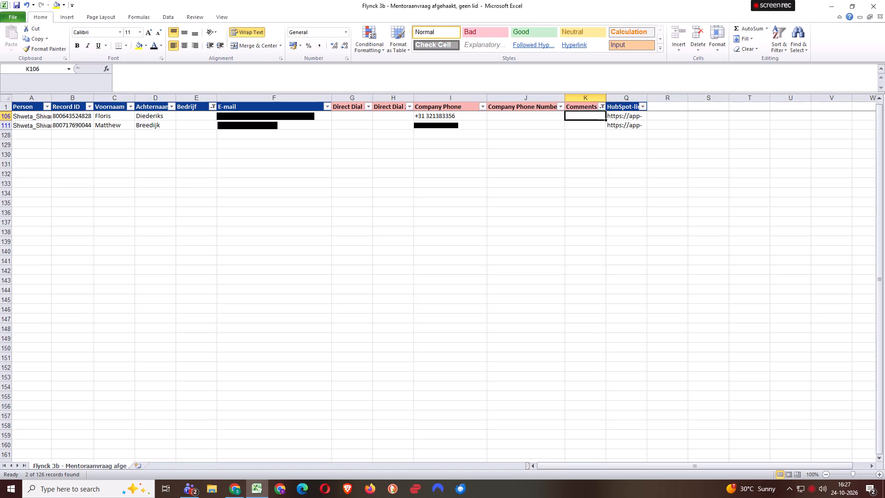
Copy the first and last name from row 106 and search for that person in Apollo's people finder.
left_click_drag(142, 116, 129, 116)
key("ctrl+c")
key("alt+Tab")
left_click(207, 107)
double_click(206, 99)
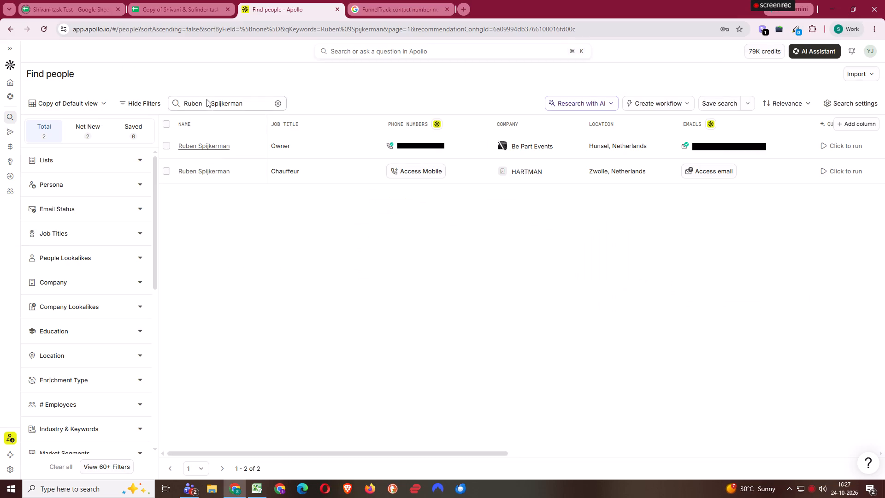
triple_click(206, 103)
key("ctrl+v")
key("Return")
key("Return")
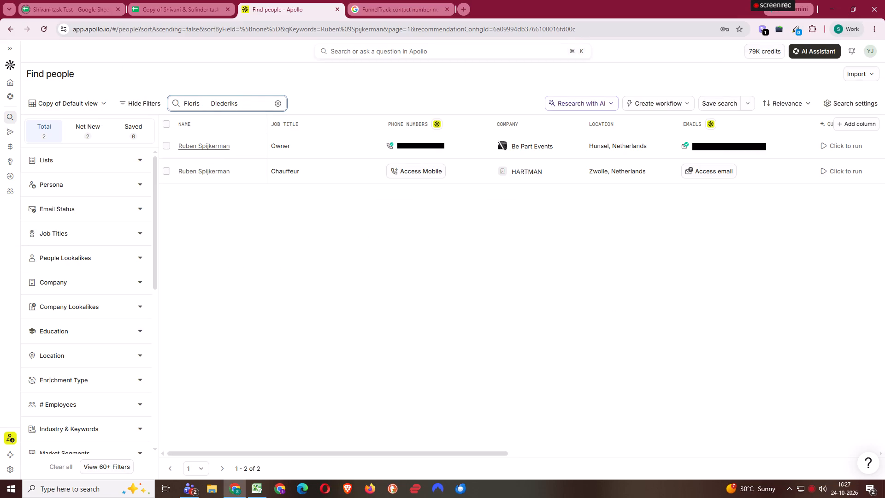
key("Return")
key("Return")
key("Return")
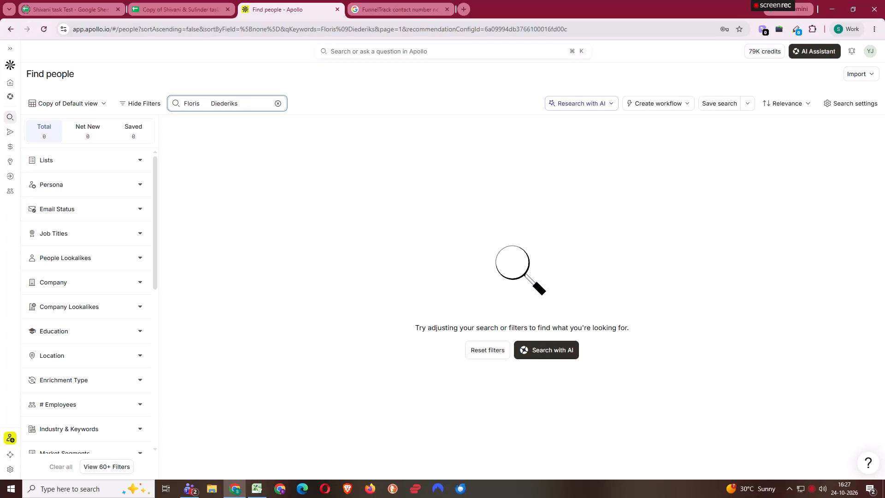
Back in Excel, enter Done in the Comments column for row 106.
key("alt+Tab")
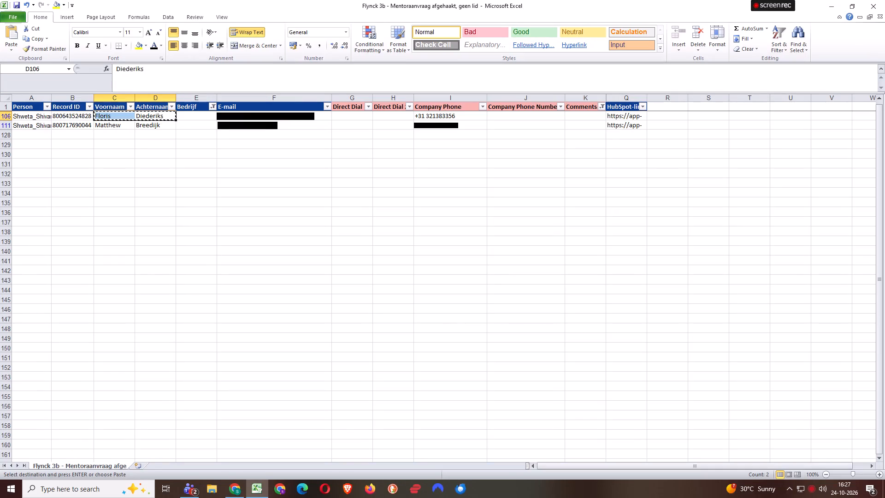
left_click(590, 115)
key("d")
left_click(584, 161)
Copy the first and last name from row 111 and search for that person in Apollo's people finder.
left_click_drag(148, 123, 122, 125)
key("ctrl+c")
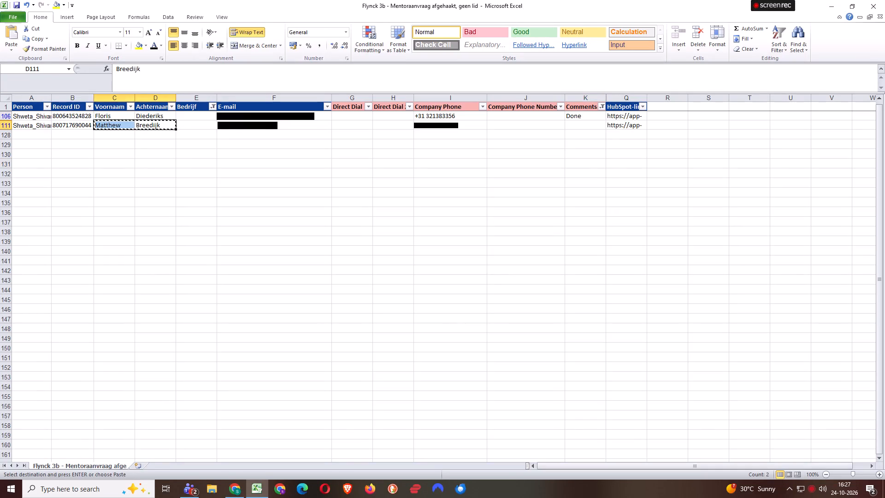
key("alt+Tab")
triple_click(220, 106)
key("ctrl+v")
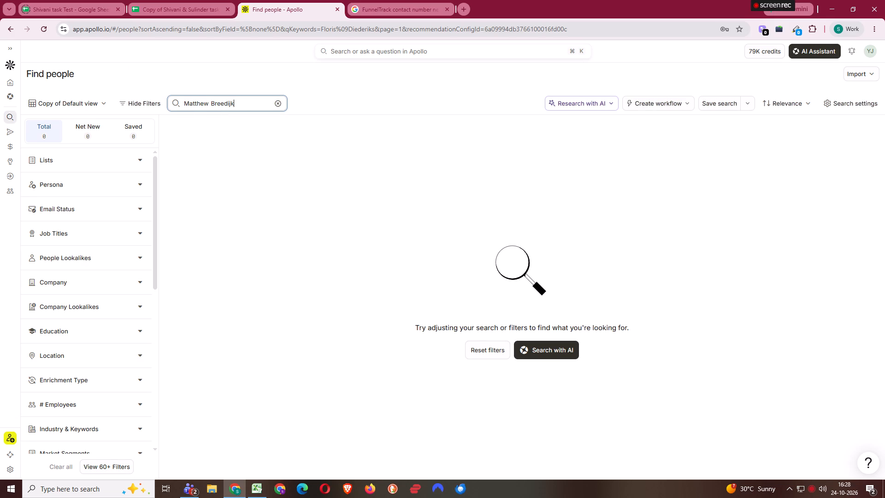
key("Return")
key("Return")
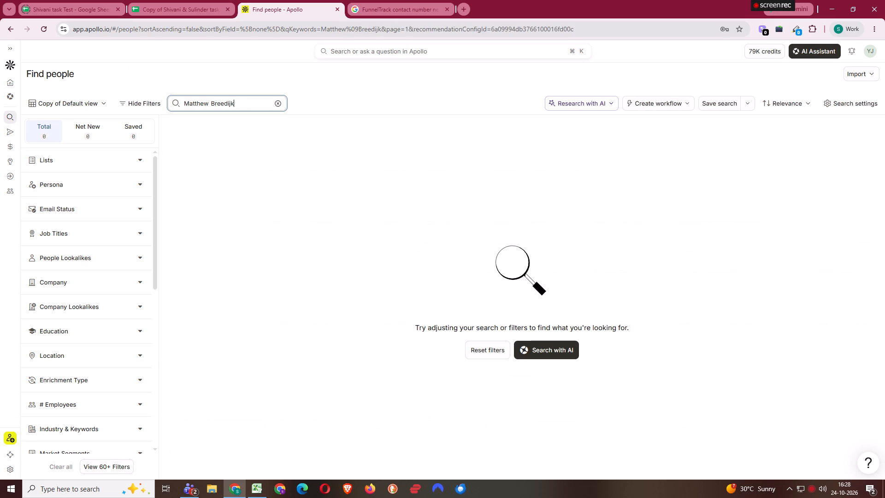
Back in Excel, fill Done down from row 106 into the Comments cell of row 111.
key("alt+Tab")
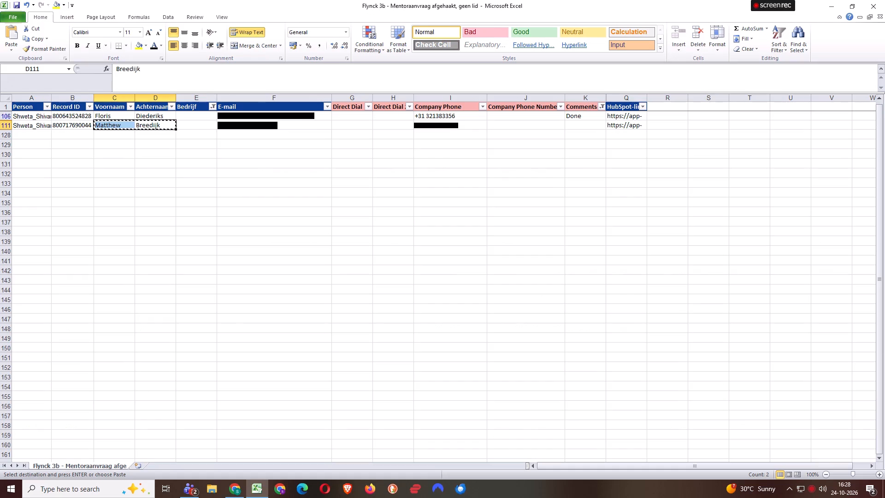
left_click_drag(580, 115, 584, 128)
key("ctrl+d")
left_click(596, 179)
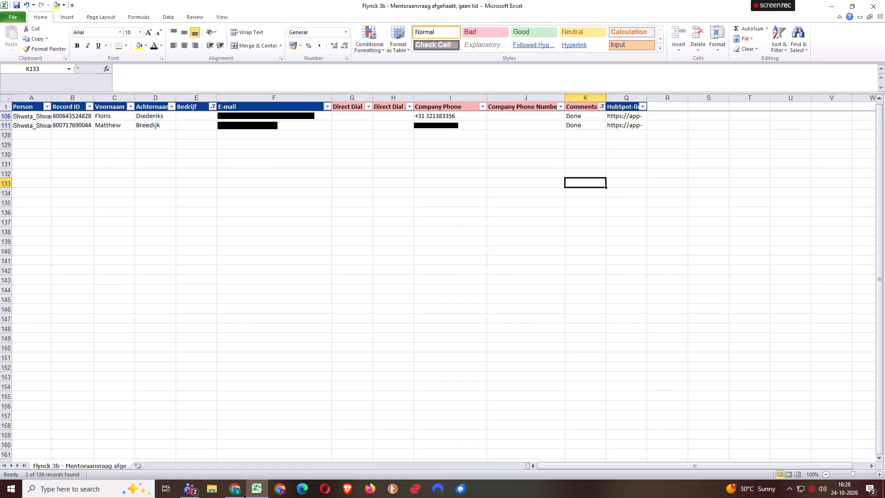
Save the workbook.
key("ctrl+s")
key("ctrl+s")
key("ctrl+s")
Remove the existing filters to show all rows, and add a fresh filter across the whole sheet.
left_click_drag(606, 150, 612, 148)
scroll(197, 187, "up", 4)
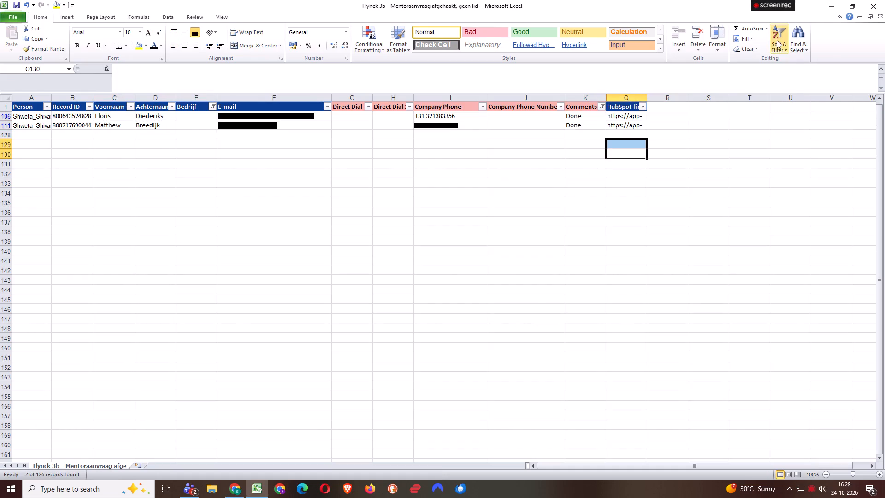
left_click(777, 40)
left_click(808, 87)
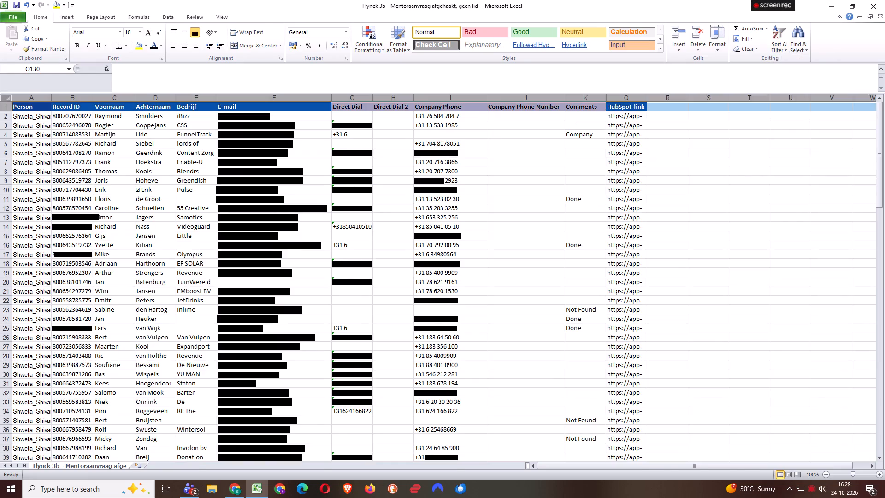
left_click(3, 98)
left_click(794, 40)
left_click(777, 42)
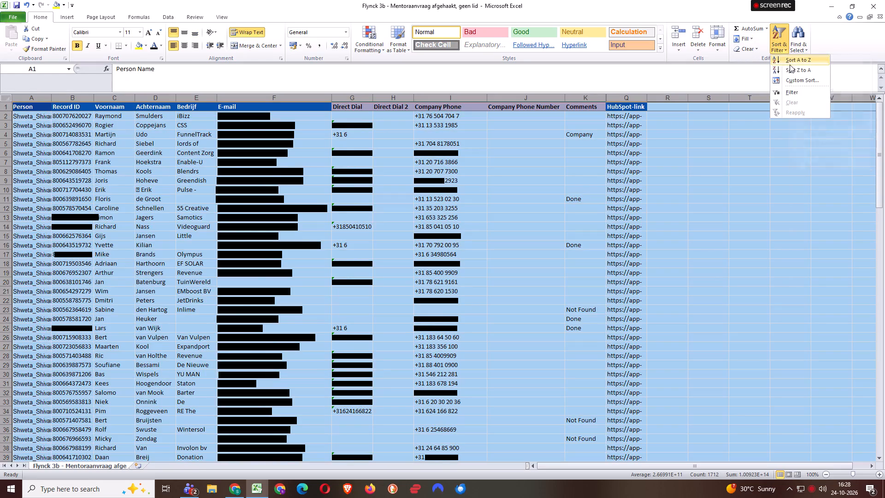
left_click(795, 89)
left_click(742, 188)
Filter the Comments column to show only rows marked Company Phone number not found.
left_click(601, 105)
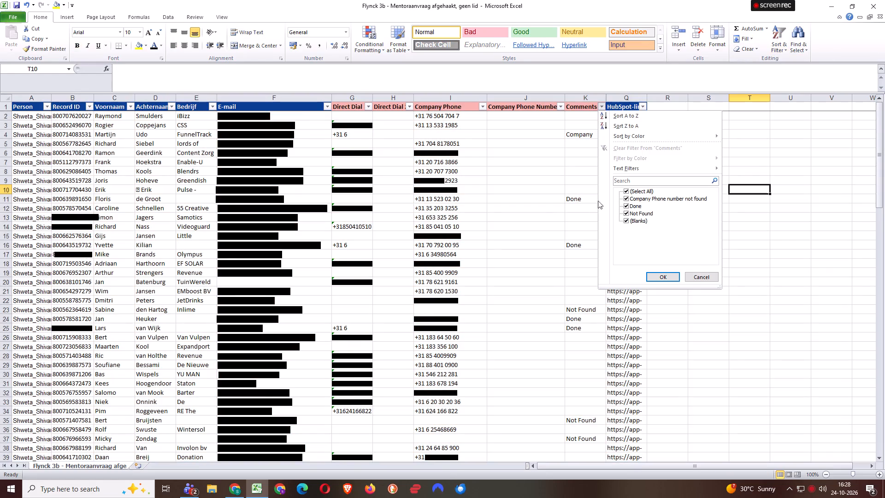
left_click(637, 188)
left_click(643, 196)
left_click(669, 277)
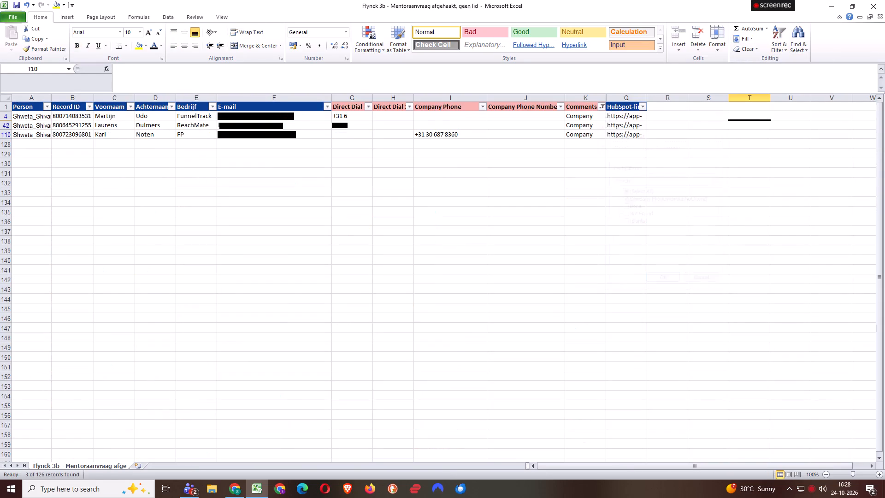
left_click(549, 215)
scroll(442, 167, "up", 4)
Replace the comment in row 110 with Done.
left_click(579, 133)
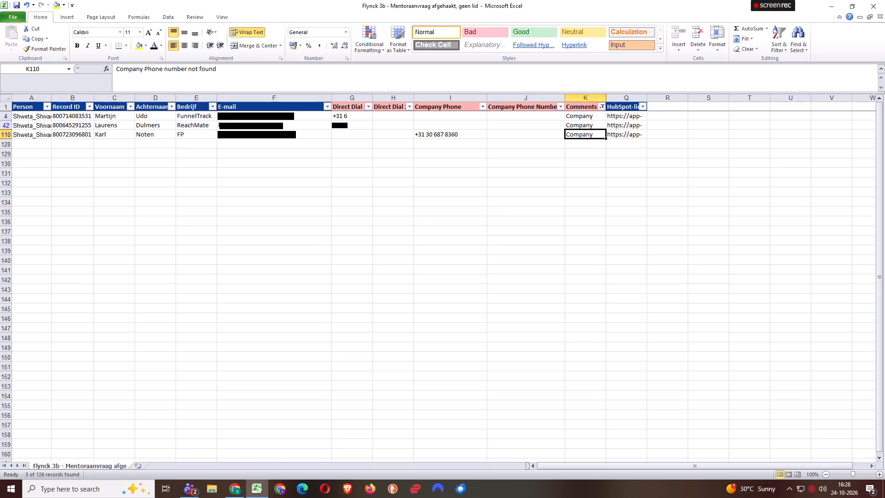
key("d")
left_click(583, 175)
Filter the Comments column to show only the Not Found rows.
left_click(599, 105)
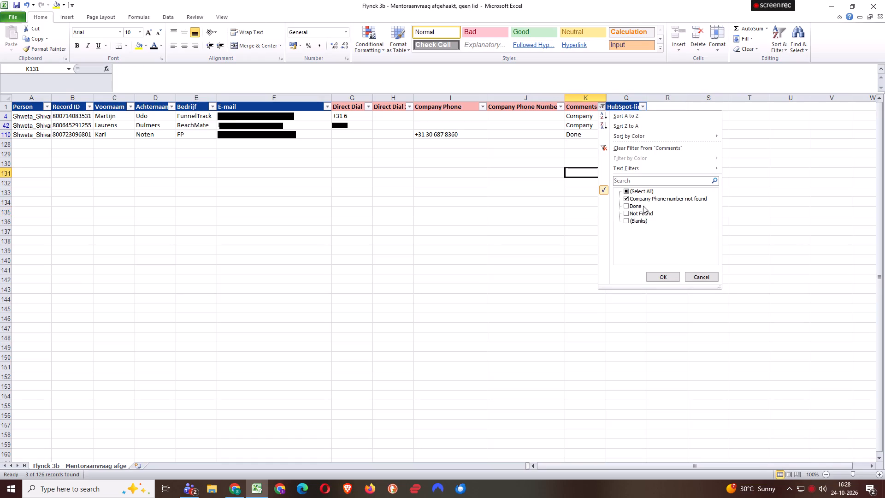
left_click(648, 196)
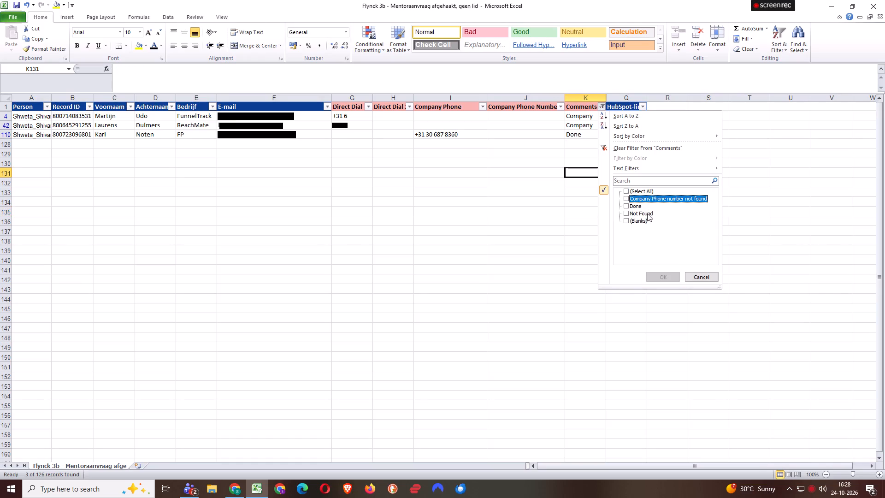
left_click(647, 212)
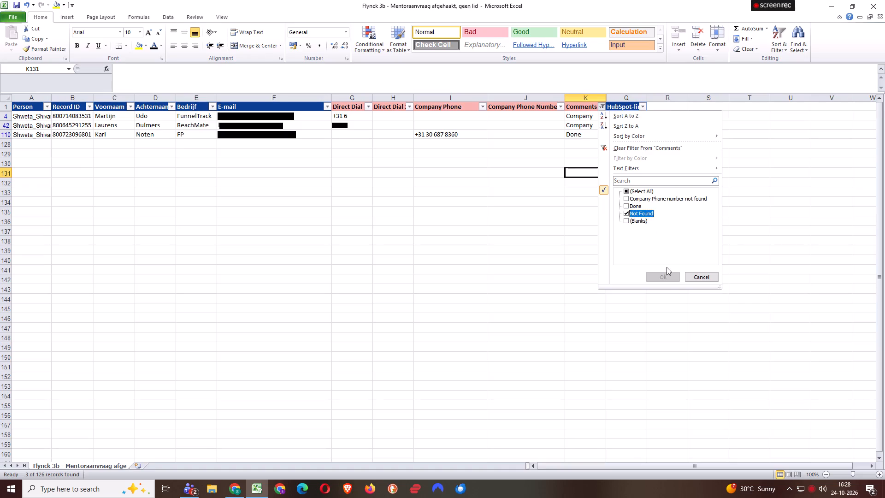
left_click(669, 281)
left_click(603, 267)
Filter the Comments column to show only the Done rows and look over them.
left_click(603, 110)
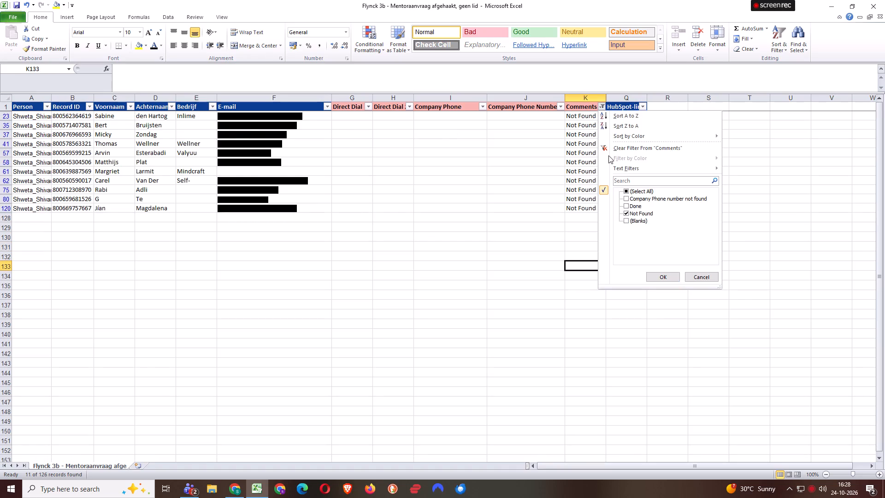
left_click(637, 210)
left_click(633, 202)
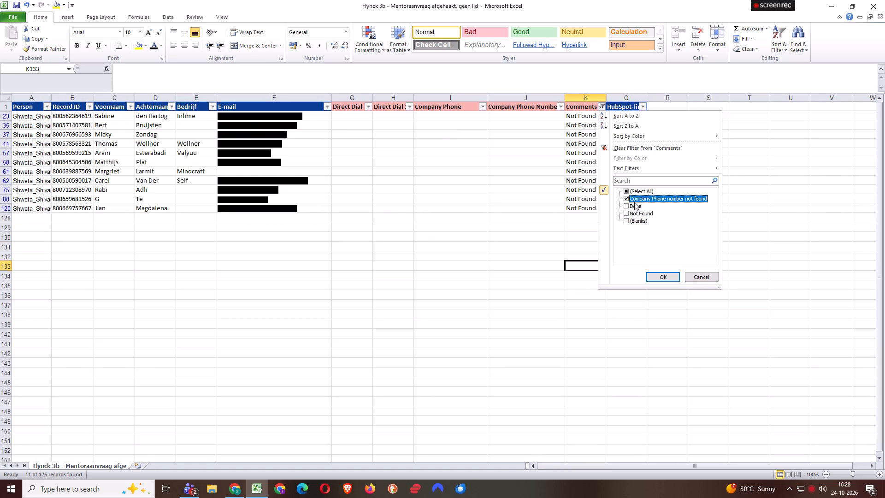
left_click(637, 204)
left_click(636, 200)
left_click(659, 275)
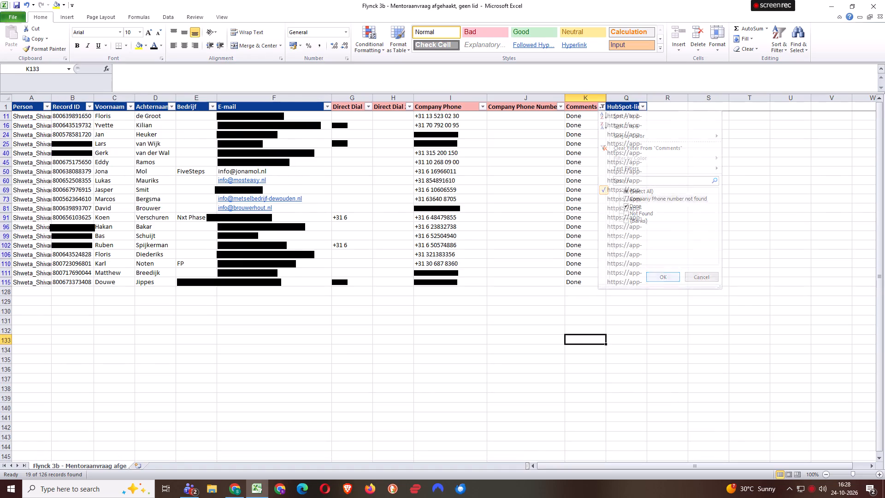
left_click(502, 297)
scroll(501, 229, "up", 4)
scroll(547, 184, "up", 2)
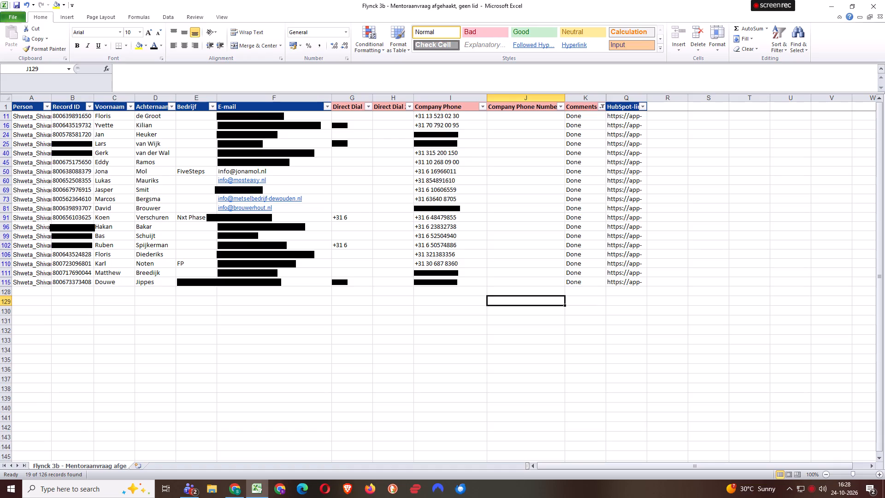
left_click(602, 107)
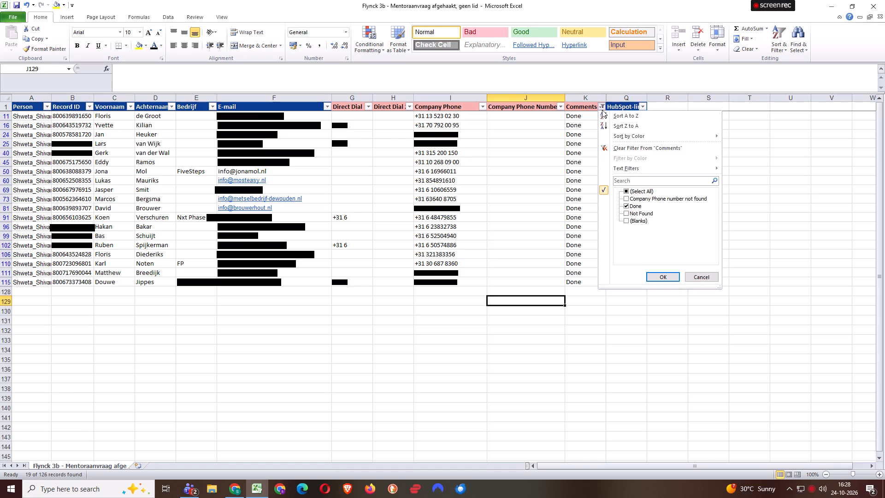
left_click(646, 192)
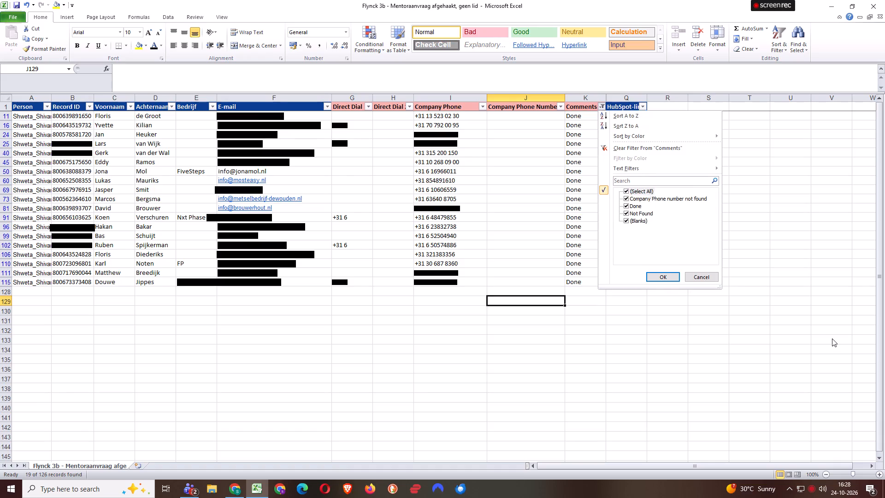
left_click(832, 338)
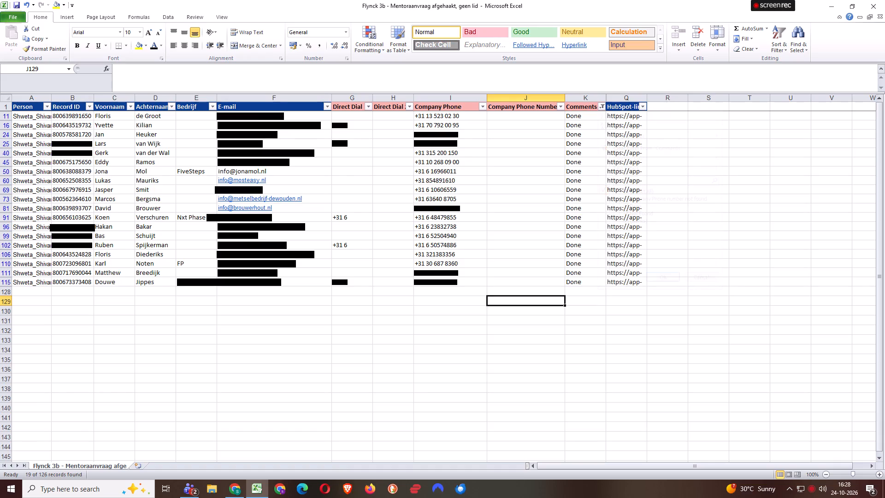
Filter the Comments column to show only rows with blank comments.
left_click(603, 104)
double_click(634, 191)
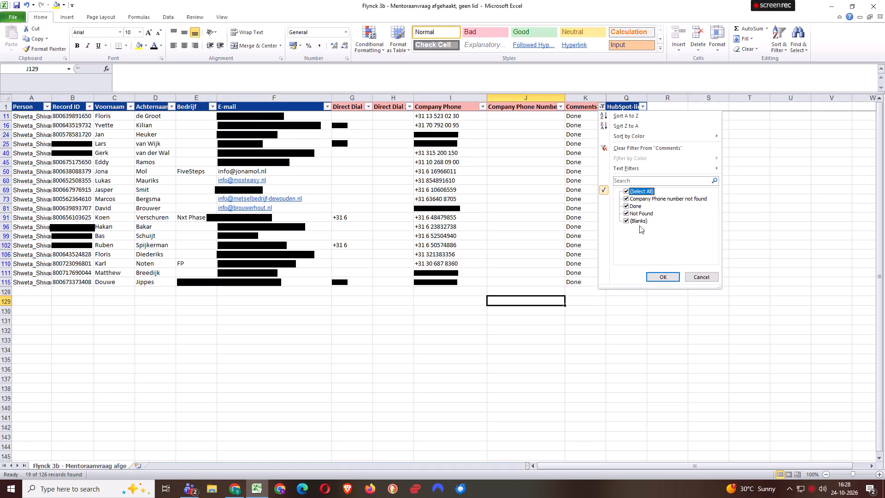
left_click(636, 189)
left_click(638, 219)
left_click(662, 284)
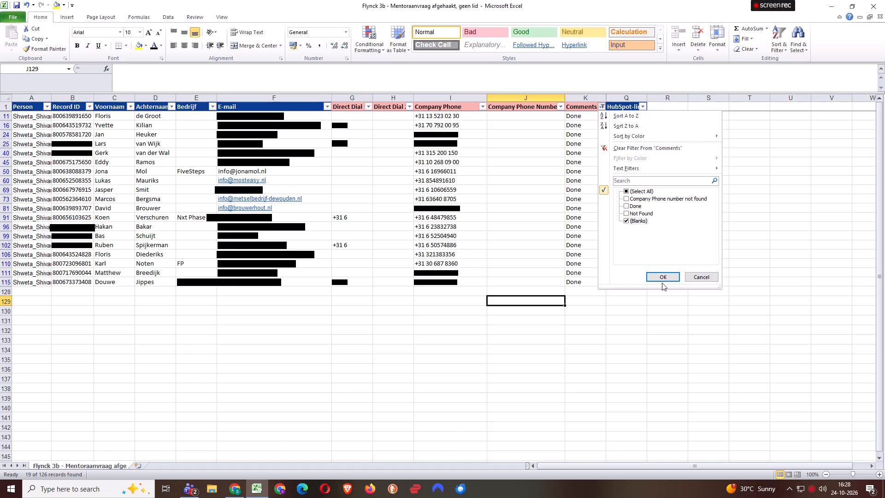
Apply the blanks-only filter to the Comments column and look through the uncommented rows.
left_click(662, 281)
left_click(537, 338)
scroll(479, 276, "up", 8)
scroll(475, 227, "down", 5)
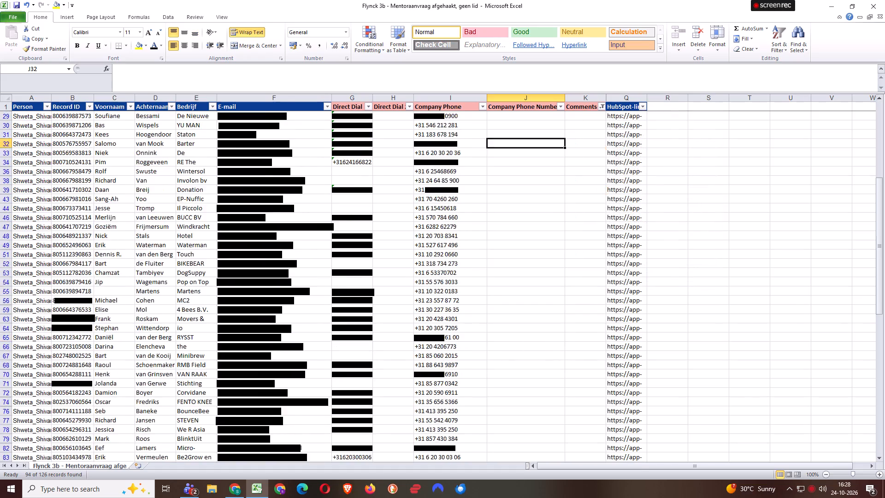
scroll(475, 236, "down", 20)
scroll(475, 236, "down", 6)
scroll(443, 160, "up", 20)
scroll(443, 160, "up", 5)
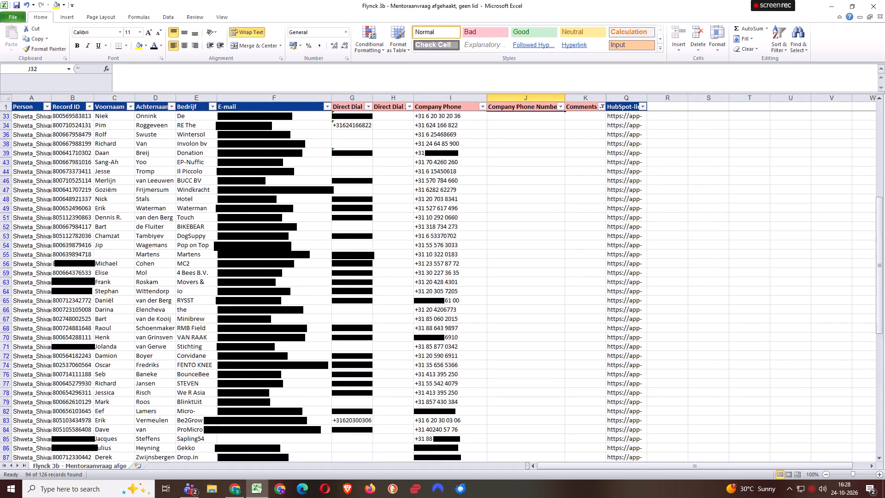
scroll(443, 160, "up", 4)
scroll(382, 149, "up", 10)
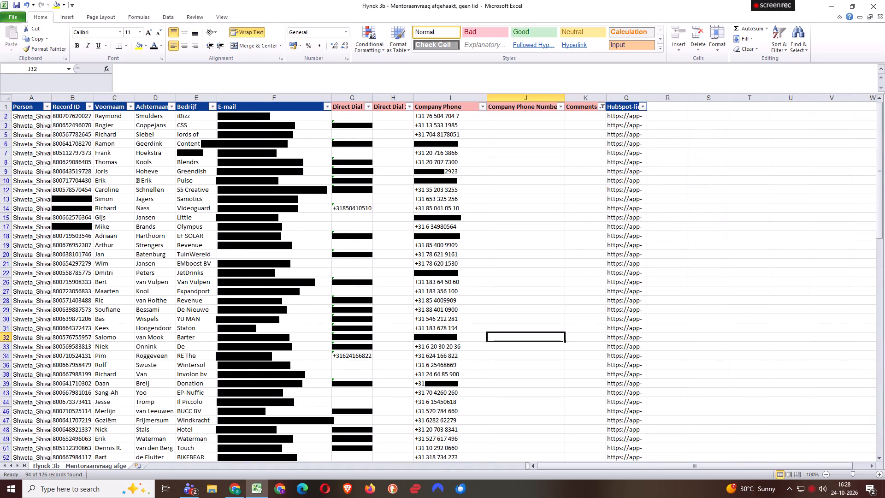
Filter the first Direct Dial column to show only rows with blank values.
left_click(371, 106)
left_click(411, 190)
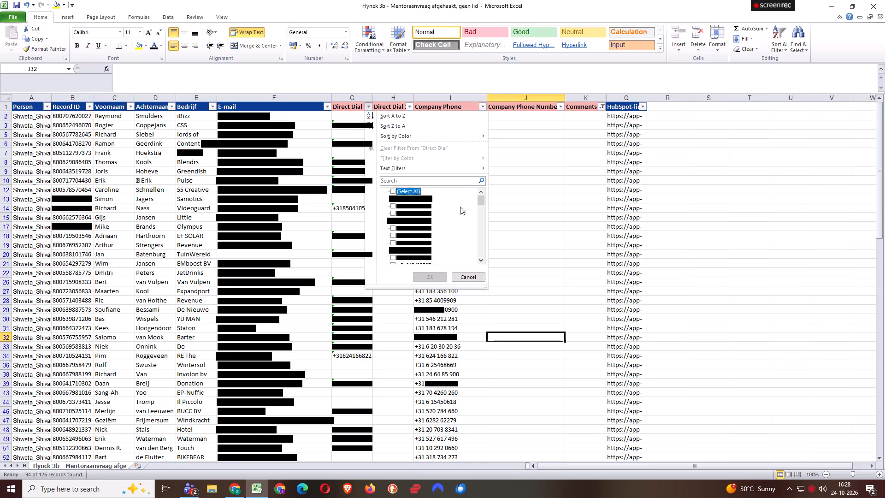
left_click_drag(478, 200, 483, 256)
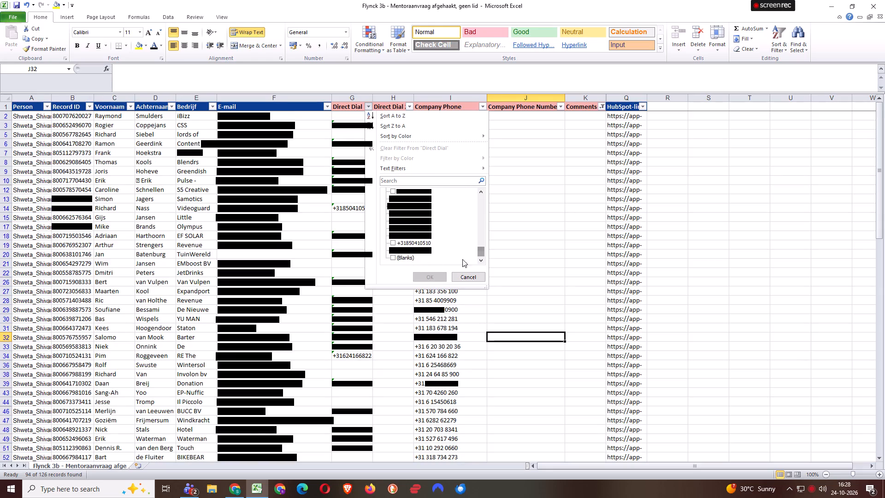
left_click(409, 258)
left_click(425, 277)
left_click(331, 249)
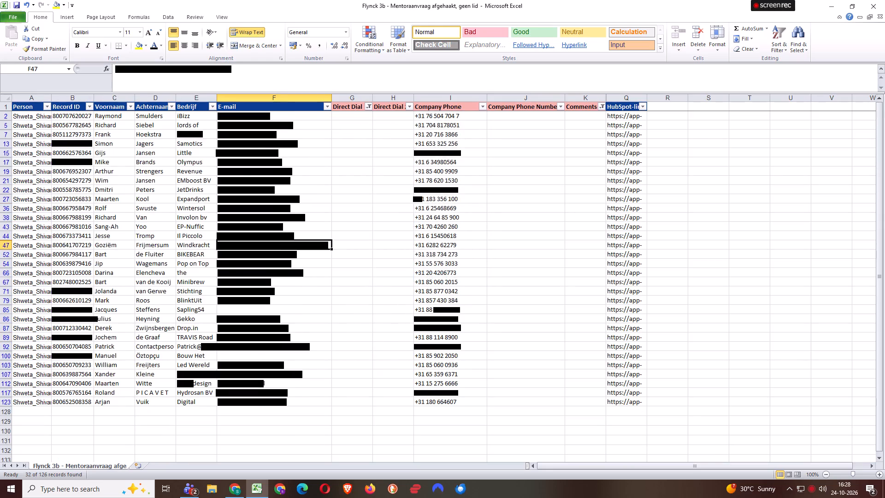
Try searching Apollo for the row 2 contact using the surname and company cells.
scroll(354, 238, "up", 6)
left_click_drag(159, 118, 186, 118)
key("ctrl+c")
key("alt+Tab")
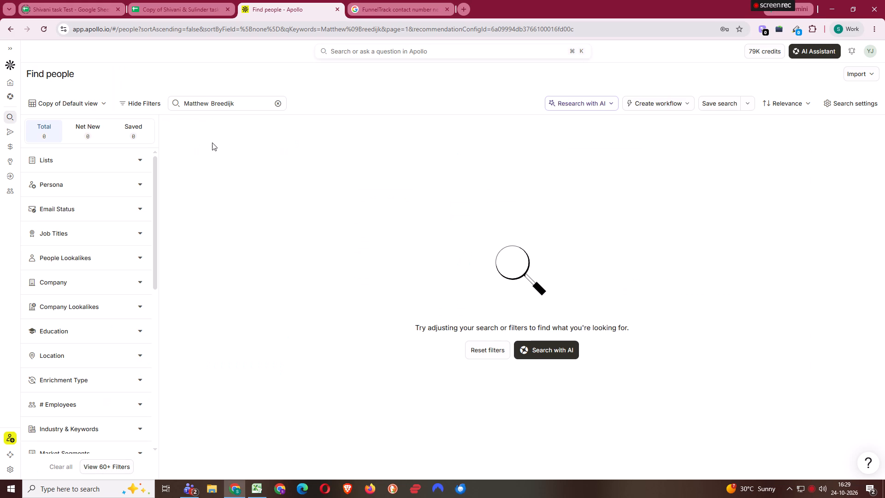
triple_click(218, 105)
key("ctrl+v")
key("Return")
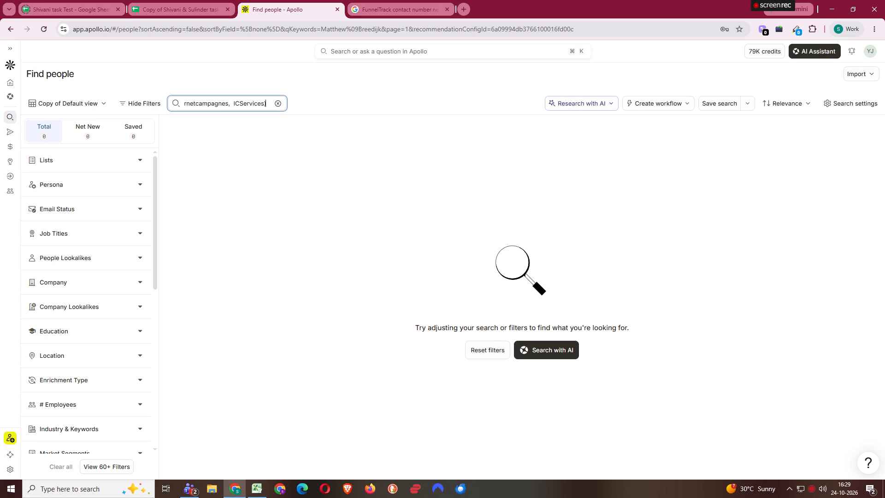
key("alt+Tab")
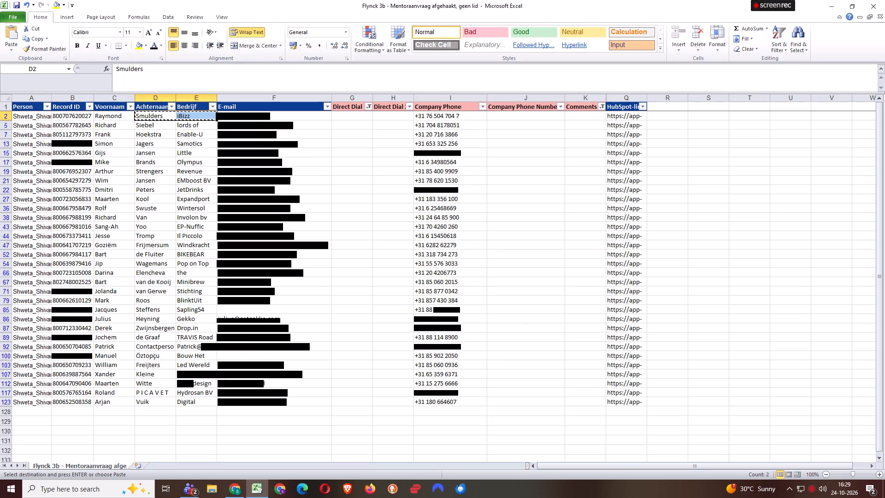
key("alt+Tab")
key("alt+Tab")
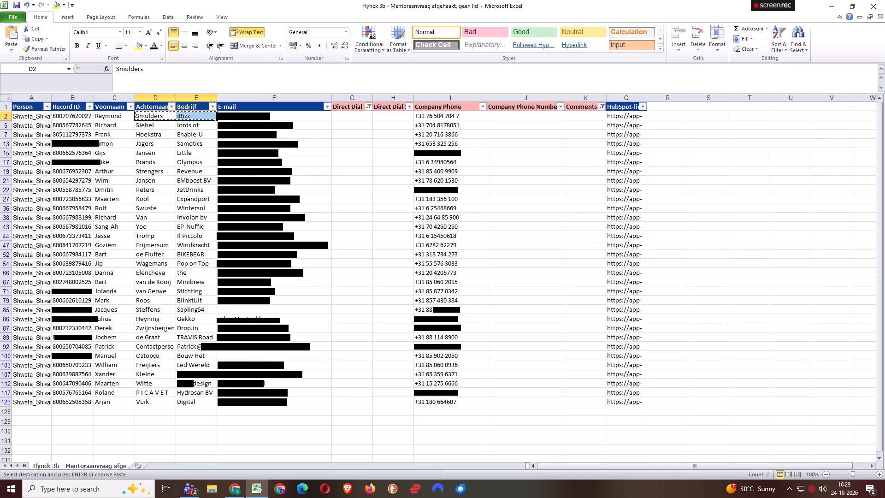
Search Apollo for the row 2 contact by first and last name and request the phone number of the ibizz owner.
left_click_drag(124, 117, 158, 123)
left_click_drag(155, 113, 125, 113)
key("ctrl+c")
key("alt+Tab")
triple_click(210, 104)
key("ctrl+v")
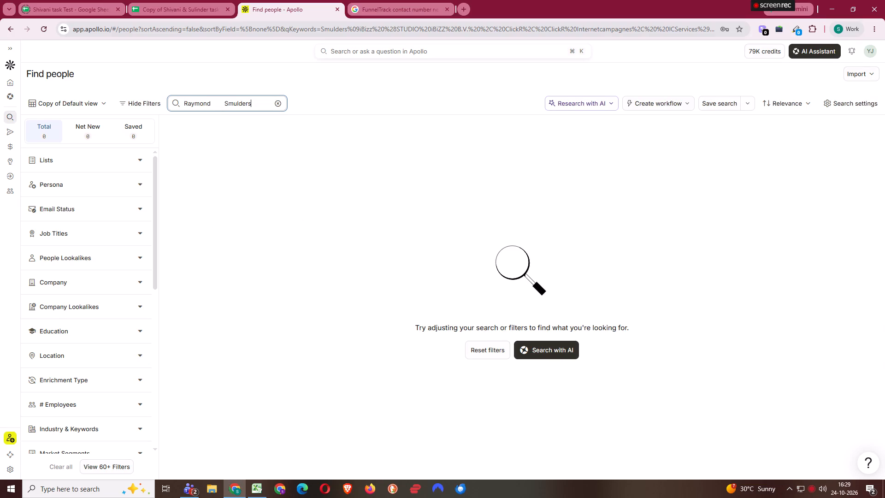
key("Return")
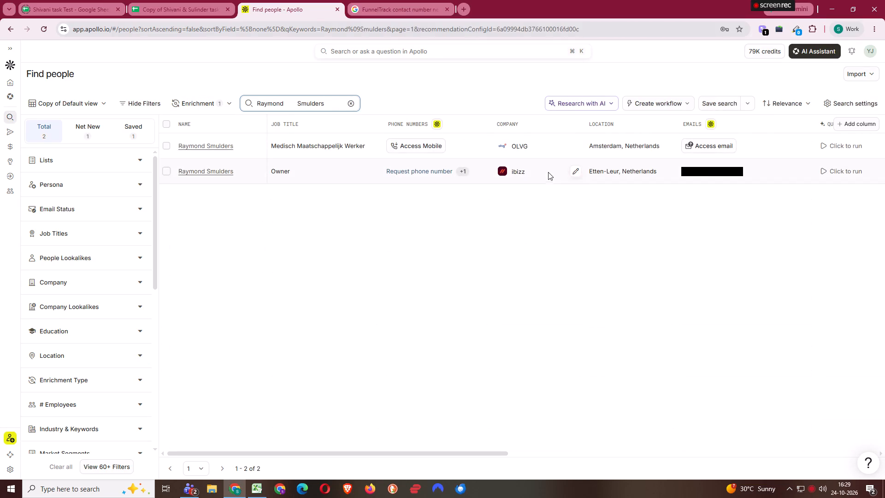
left_click(446, 171)
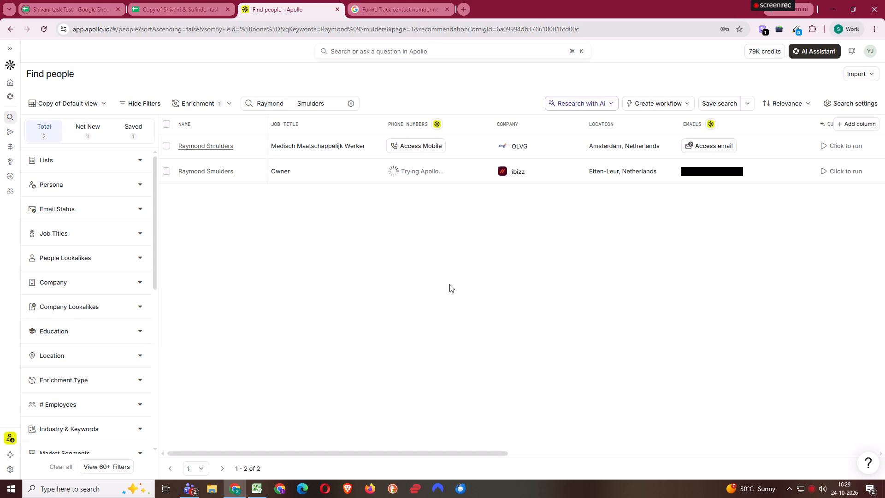
key("alt+Tab")
key("alt+Tab")
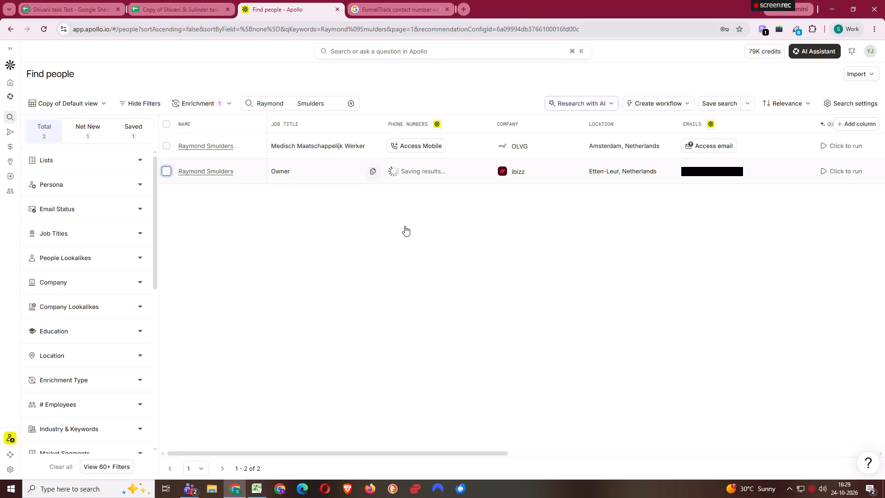
Copy the first and last name from row 5 in Excel and search for that contact in Apollo.
key("alt+Tab")
left_click_drag(136, 125, 131, 125)
key("ctrl+c")
key("alt+Tab")
key("alt+Tab")
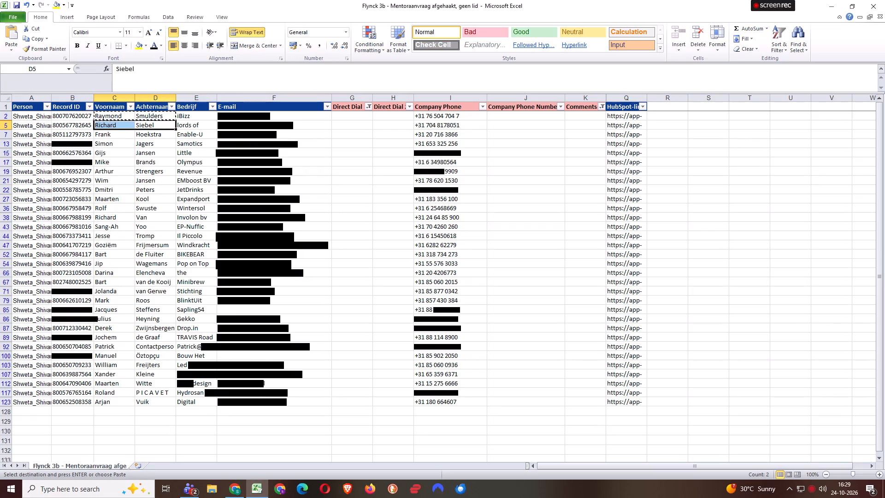
key("ctrl+c")
key("alt+Tab")
left_click(261, 98)
triple_click(265, 105)
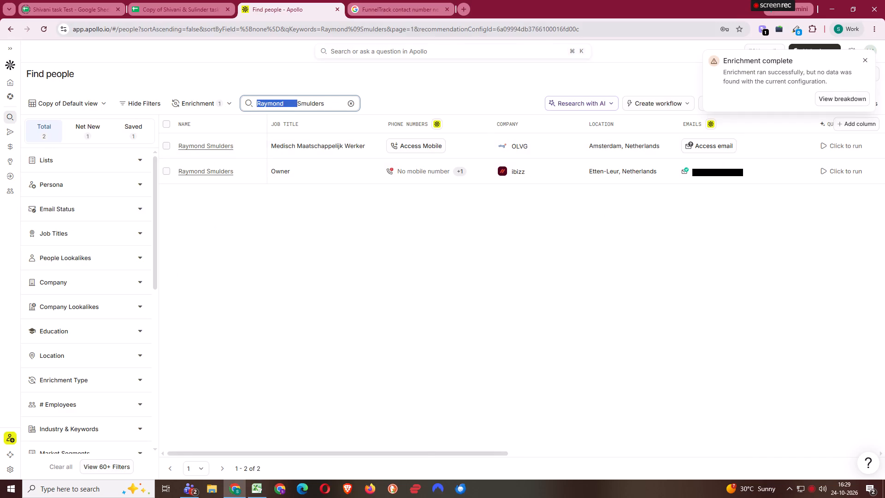
key("ctrl+v")
key("Return")
Enter Done in the Comments cell of row 2 in Excel and reapply the blank-comments filter.
key("alt+Tab")
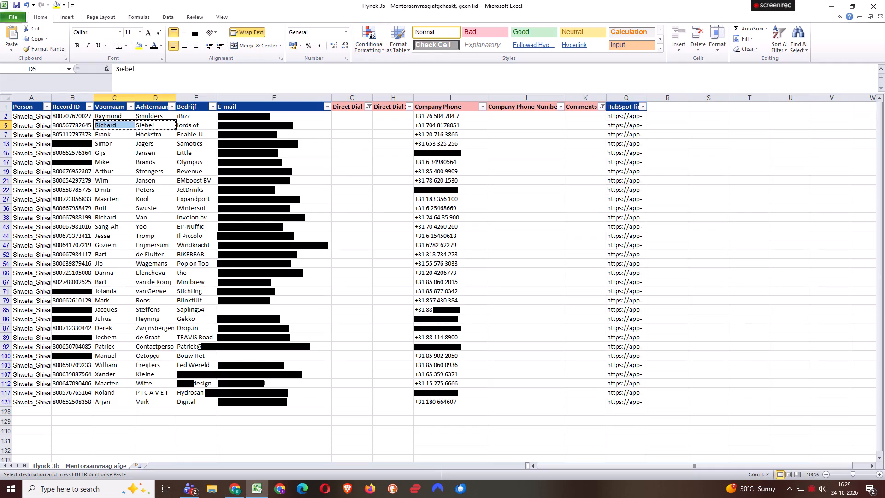
left_click(585, 111)
key("d")
left_click(601, 107)
left_click(655, 274)
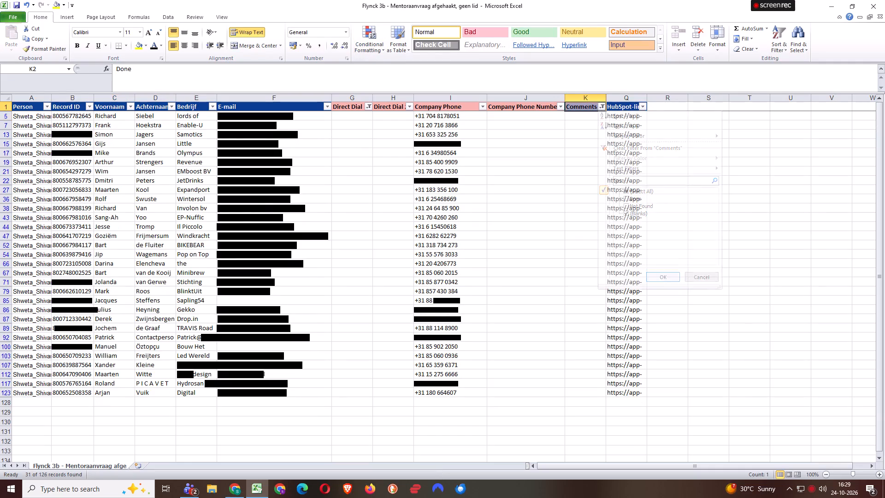
left_click(543, 215)
Find the row 5 contact at lords of harlech in the Apollo results and request access to the mobile number.
key("alt+Tab")
key("alt+Tab")
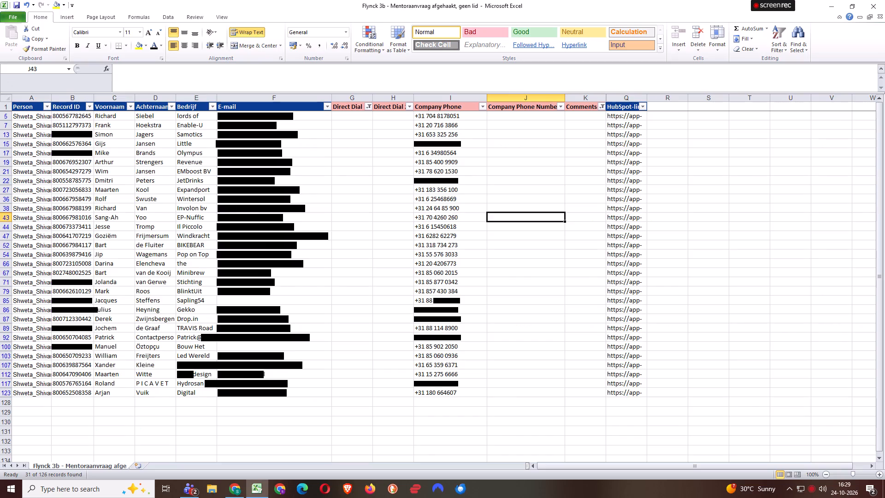
key("alt+Tab")
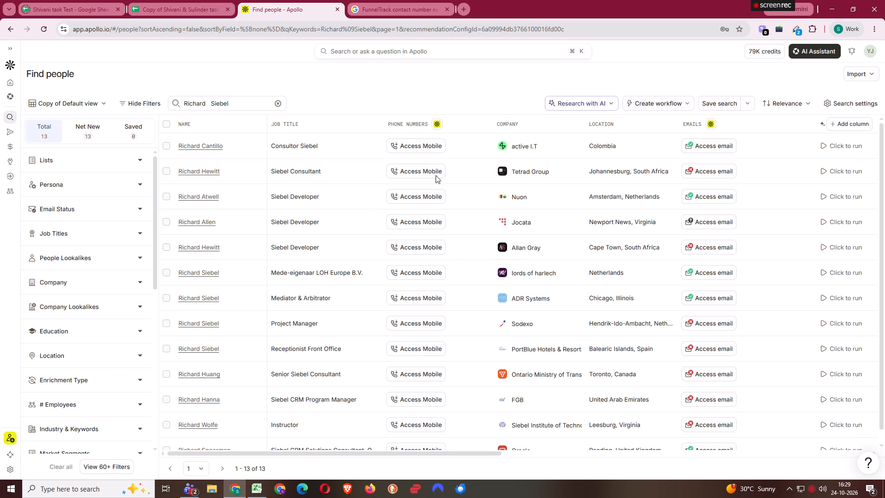
scroll(520, 188, "down", 5)
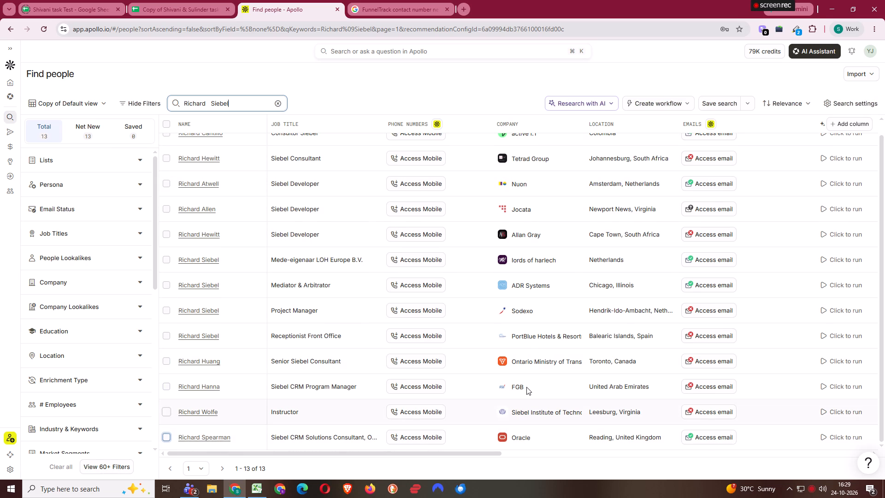
scroll(531, 336, "up", 2)
left_click(404, 276)
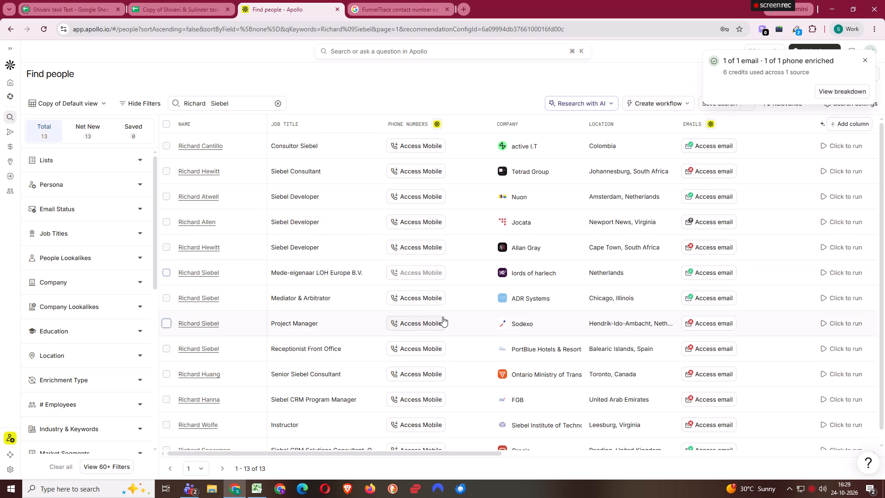
Copy the first and last name from row 7 in Excel and search for that contact in Apollo.
key("alt+Tab")
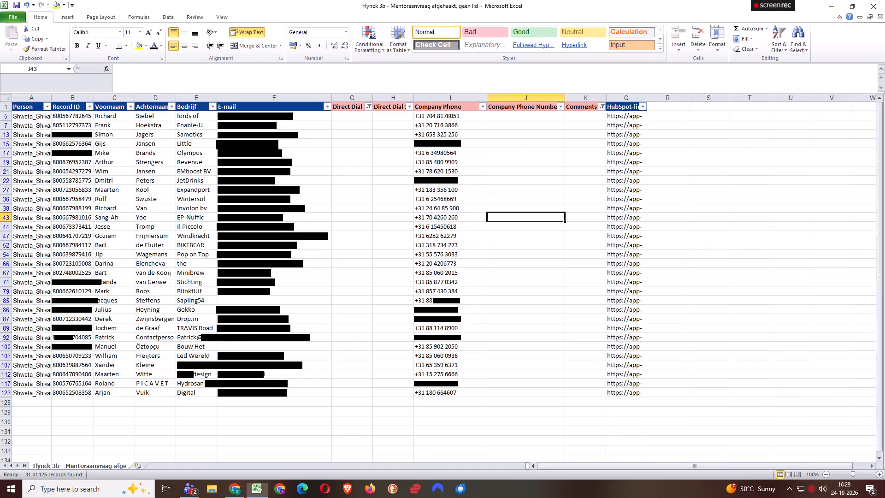
left_click_drag(147, 123, 127, 123)
key("ctrl+c")
key("alt+Tab")
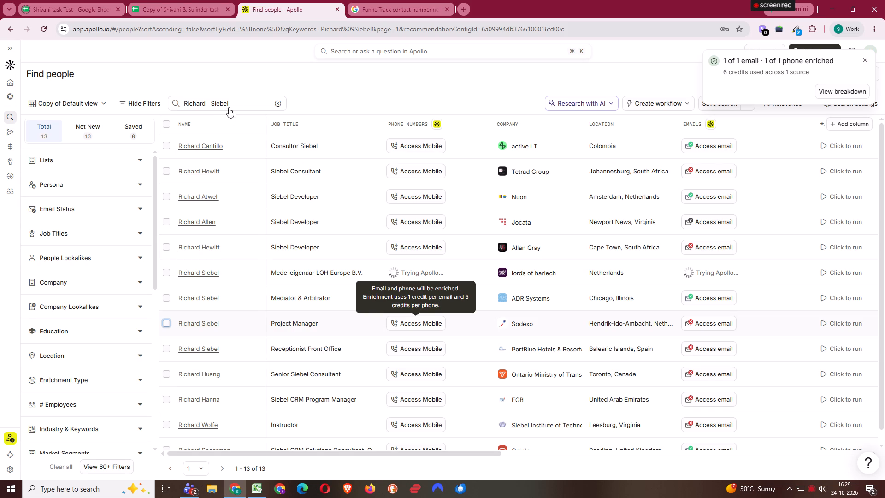
triple_click(225, 101)
left_click(225, 101)
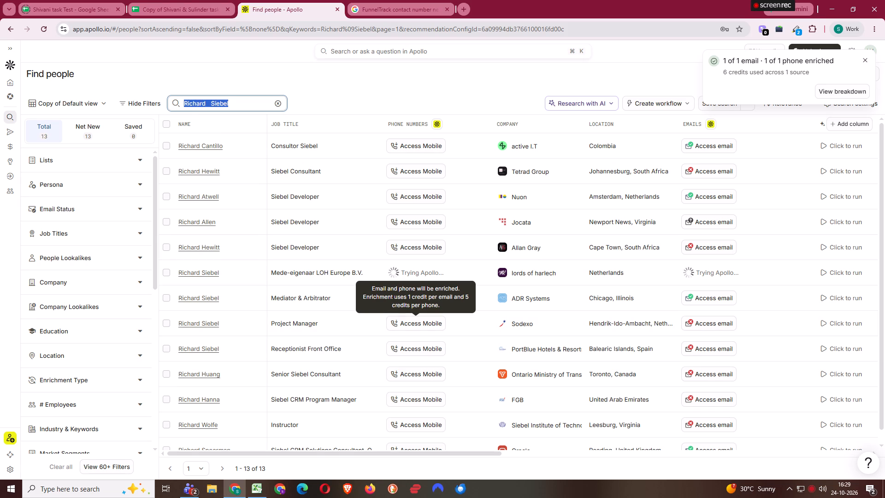
key("ctrl+v")
key("Return")
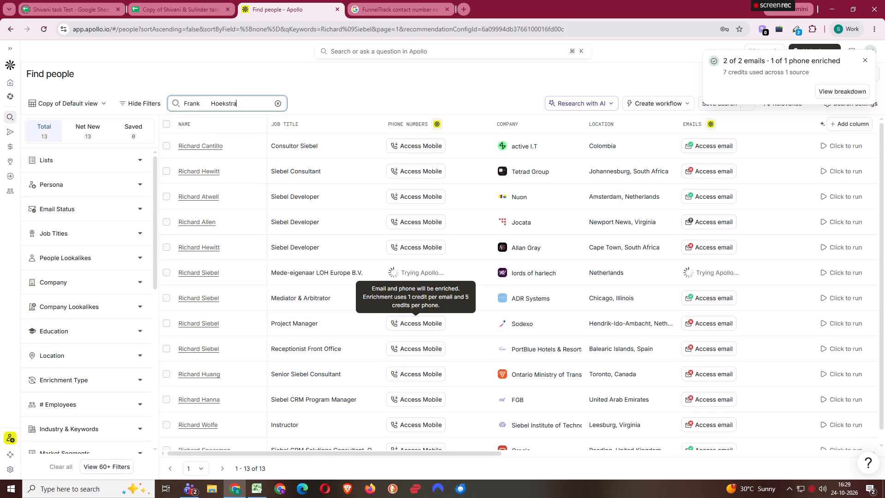
Examine the Apollo results for the row 7 contact, comparing their companies with Enable-U.
key("alt+Tab")
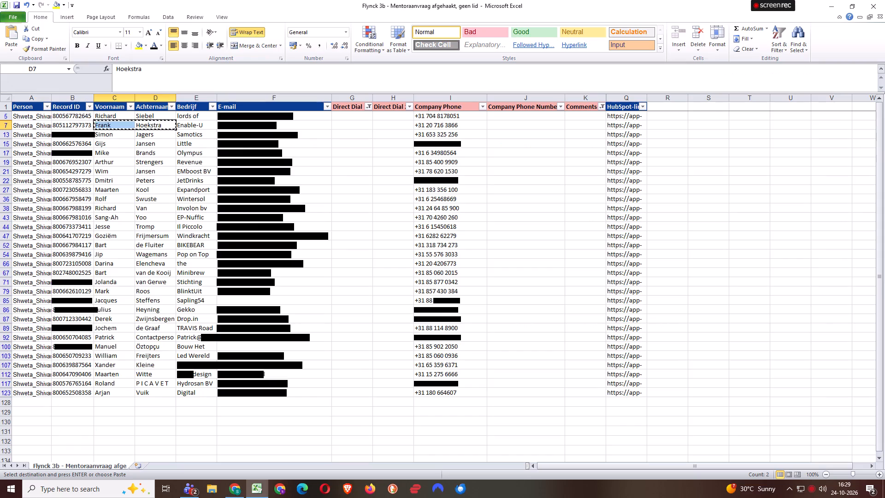
key("alt+Tab")
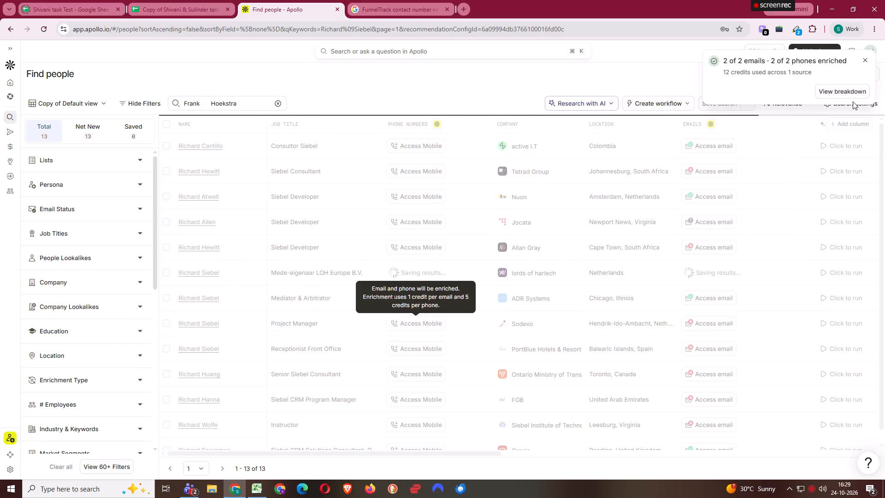
left_click(867, 62)
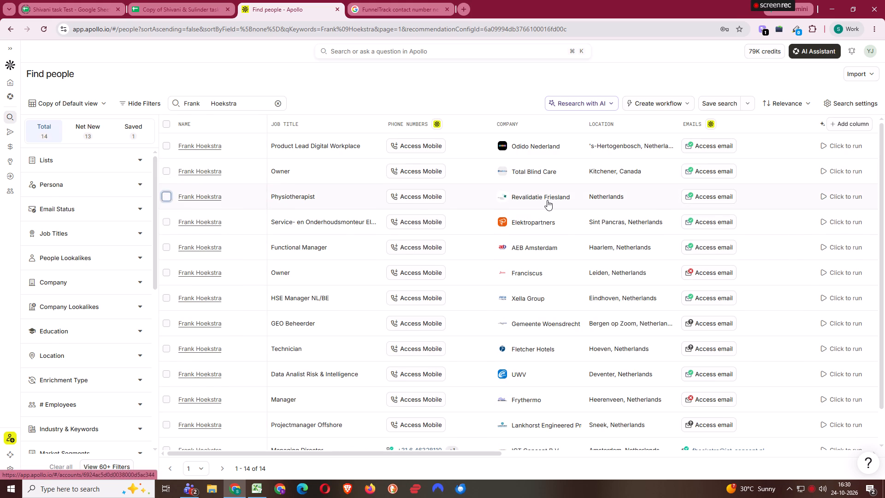
key("alt+Tab")
key("alt+Tab")
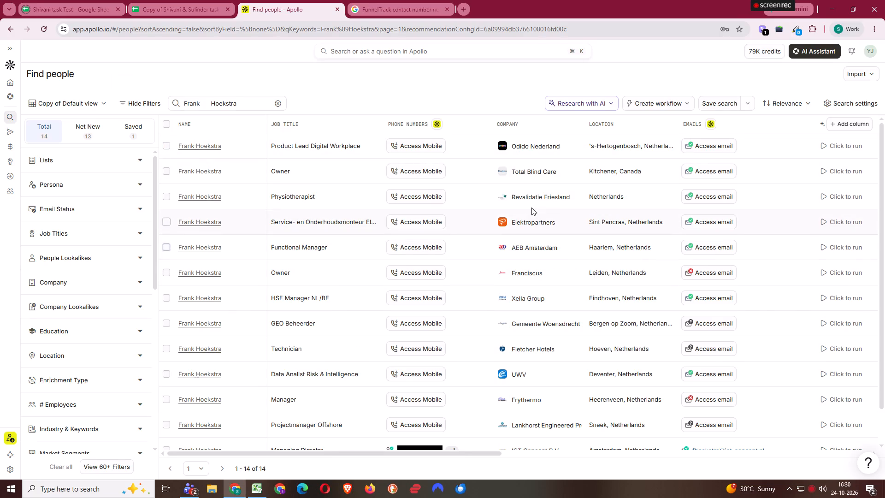
scroll(533, 287, "down", 3)
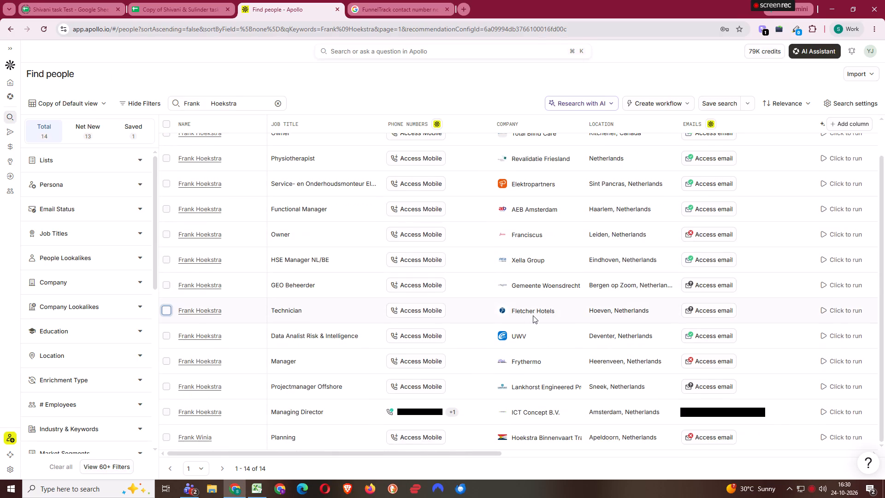
scroll(459, 340, "up", 5)
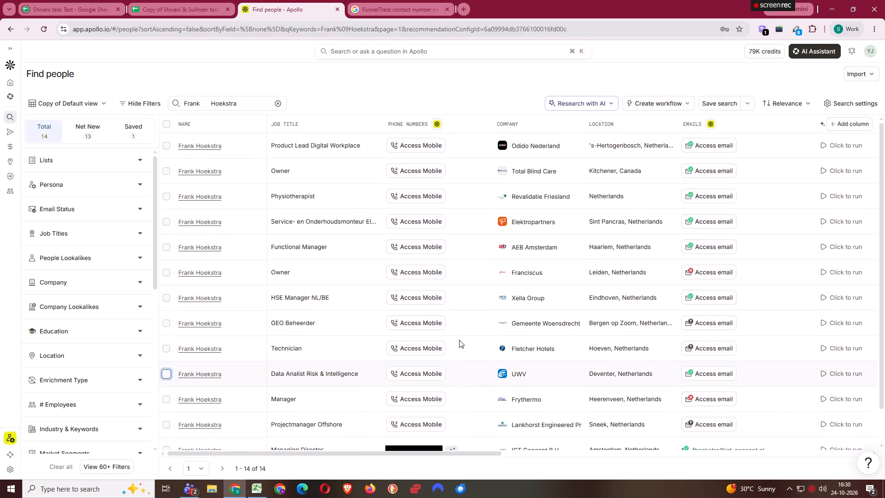
Enter Done in the Comments cell of row 7 in Excel.
key("alt+Tab")
left_click(590, 125)
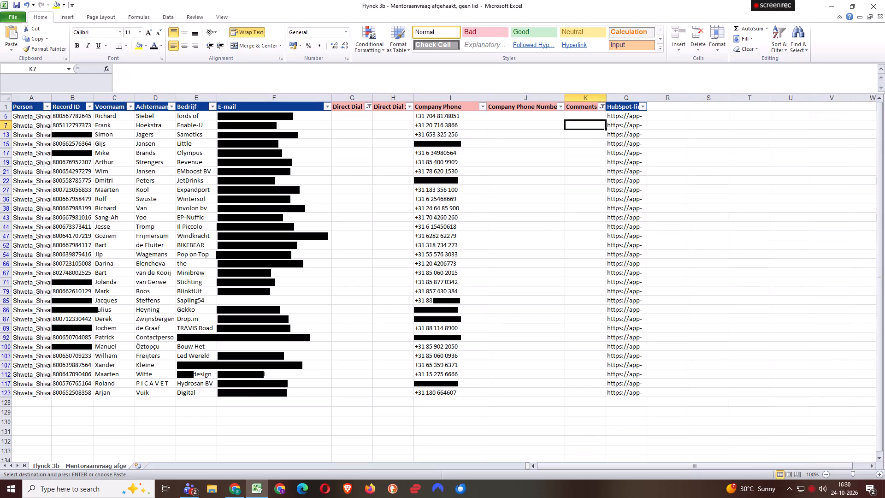
key("d")
left_click(569, 185)
Copy the first and last name from row 5 in Excel and search for that contact in Apollo.
left_click_drag(148, 113, 130, 113)
key("ctrl+c")
key("alt+Tab")
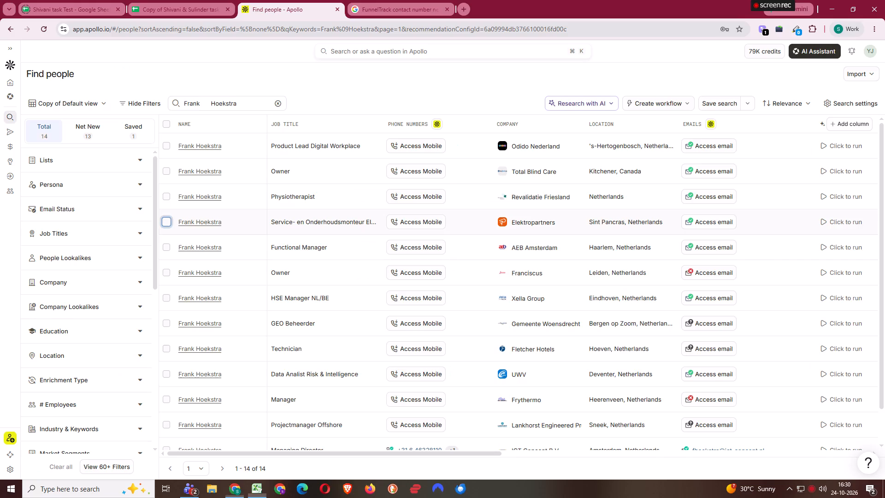
triple_click(227, 107)
double_click(226, 102)
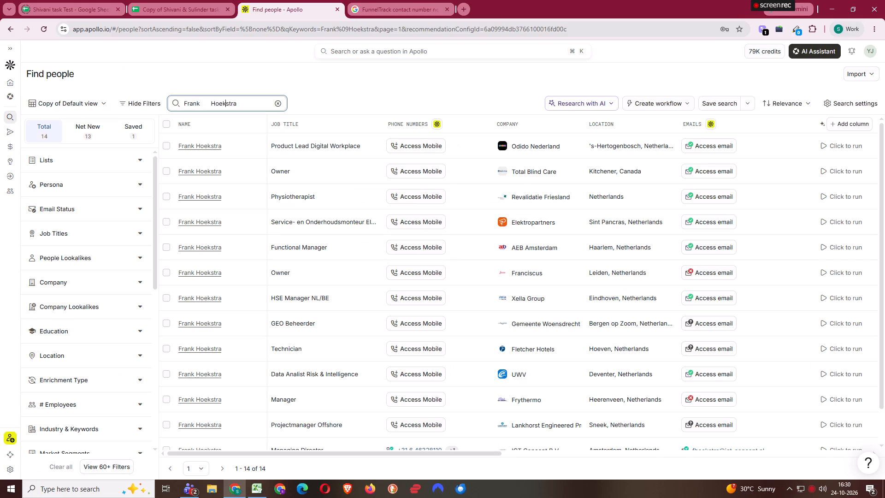
key("ctrl+a")
key("ctrl+v")
key("Return")
key("Return")
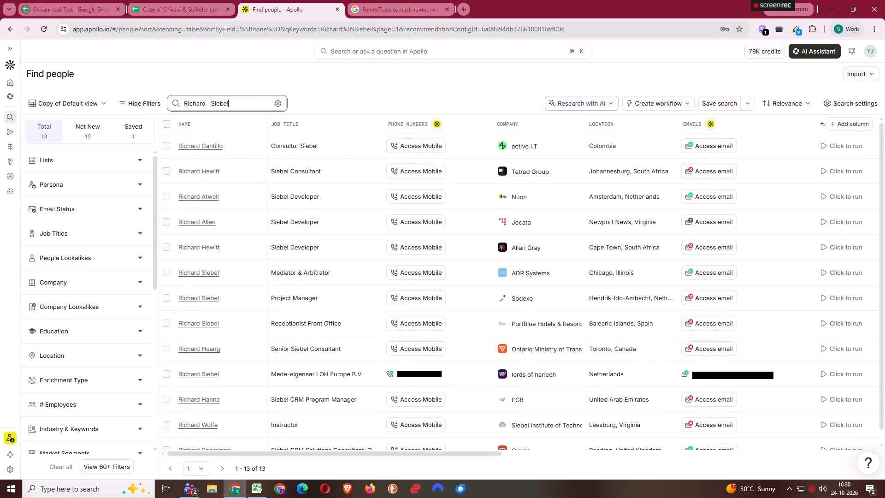
Copy the mobile number of the lords of harlech contact from Apollo into the first Direct Dial cell of row 5 in Excel.
key("alt+Tab")
key("alt+Tab")
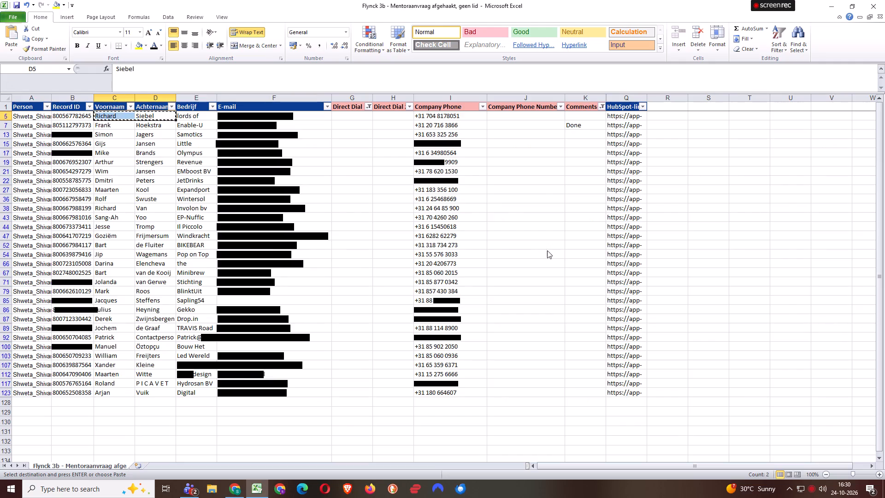
scroll(534, 267, "down", 5)
left_click(455, 362)
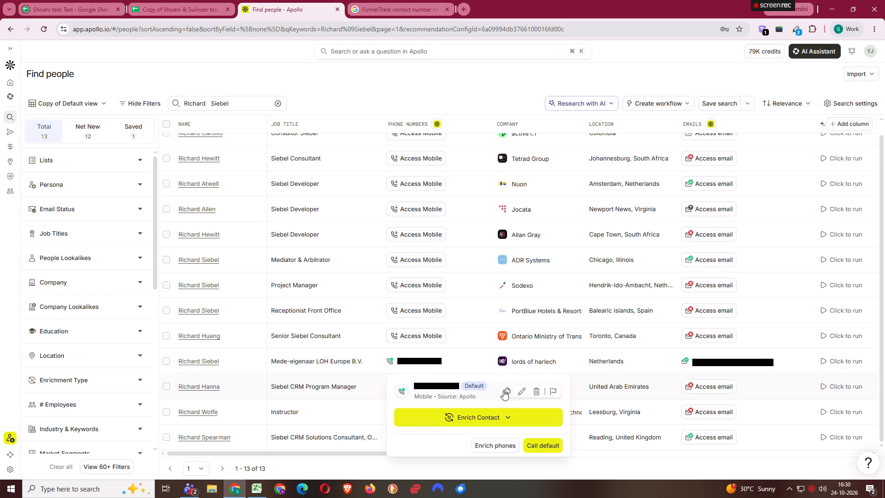
left_click(503, 390)
key("alt+Tab")
left_click(349, 118)
key("ctrl+v")
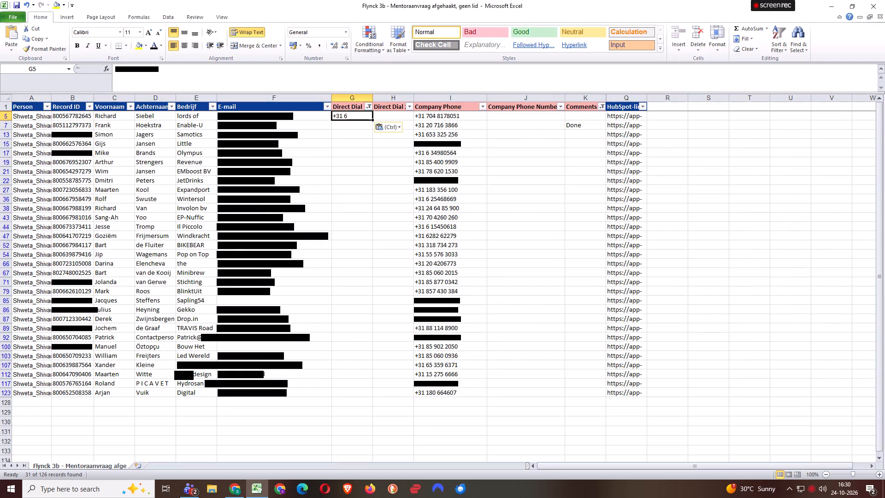
Enter Done in the Comments cell of row 5 and reapply the Comments filter for blanks.
left_click(592, 111)
left_click(594, 116)
key("d")
left_click(603, 102)
left_click(602, 108)
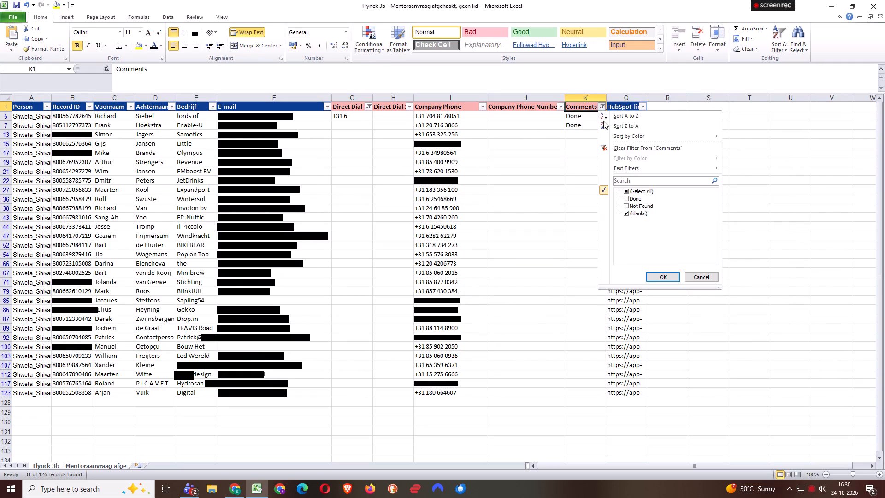
left_click(671, 272)
left_click(569, 283)
Copy the first and last name from row 13 in Excel and search for that contact in Apollo.
left_click_drag(135, 119, 131, 119)
key("ctrl+c")
key("alt+Tab")
triple_click(219, 101)
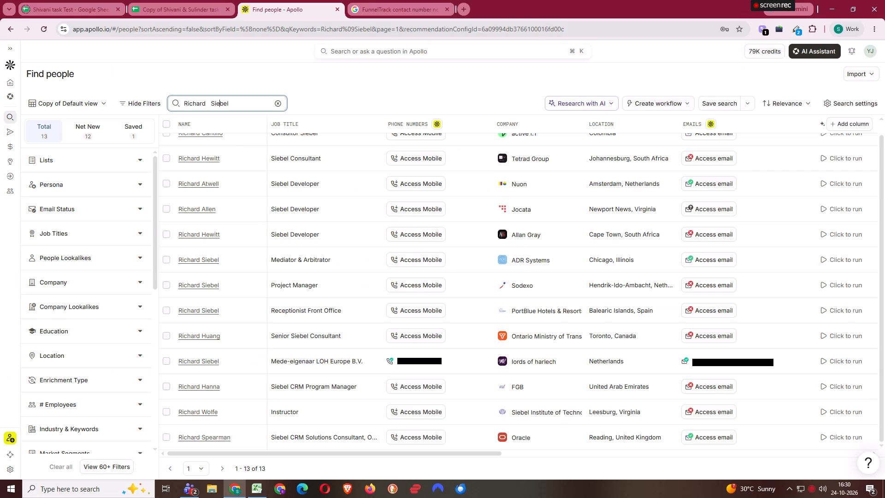
left_click(219, 101)
key("ctrl+v")
key("Return")
key("Return")
key("Return")
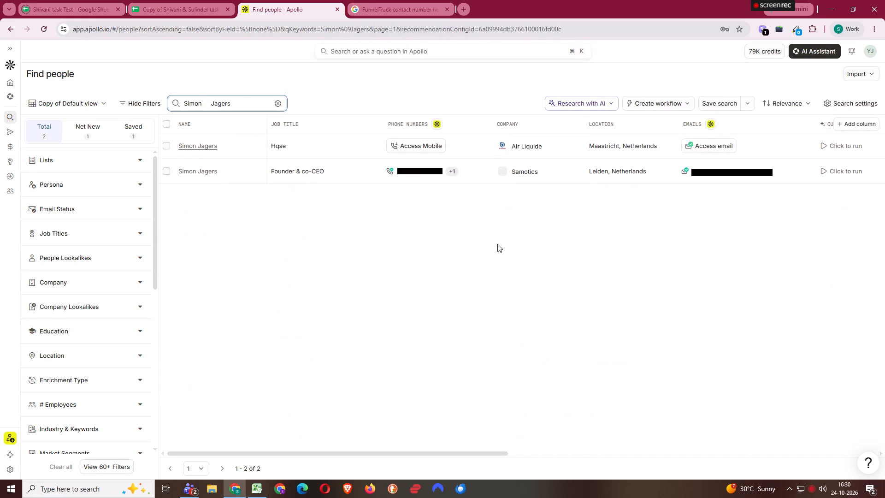
Copy the mobile number of the Samotics contact from Apollo into the first Direct Dial cell of row 13 in Excel.
key("alt+Tab")
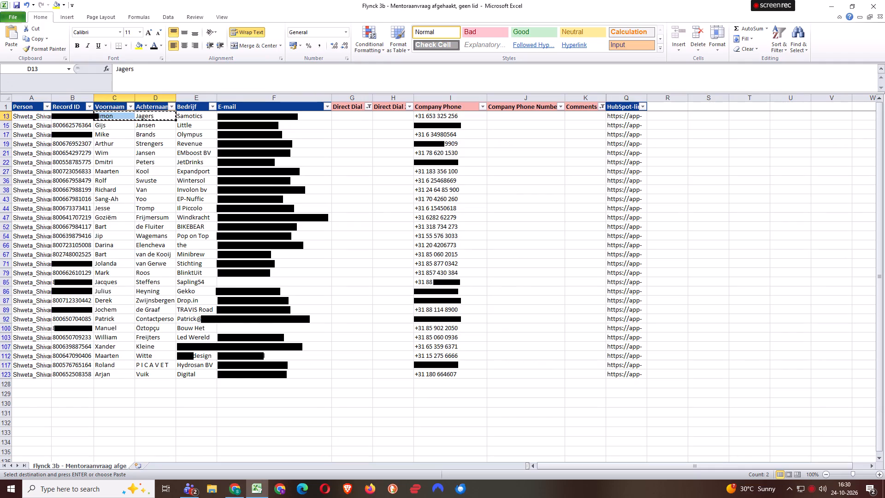
key("alt+Tab")
left_click(464, 165)
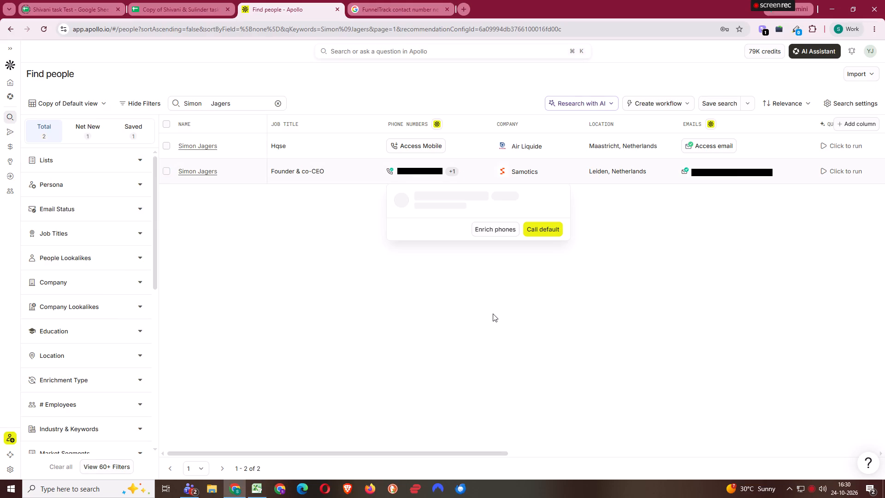
left_click(507, 204)
key("alt+Tab")
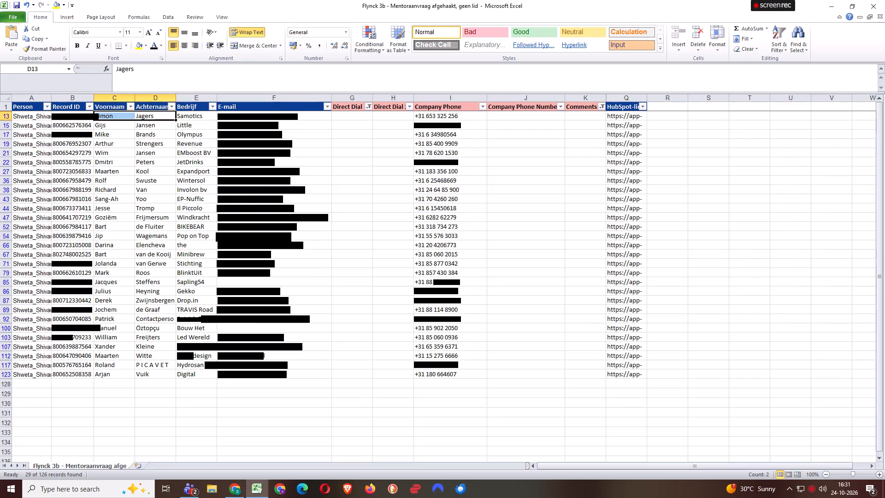
left_click(369, 116)
key("ctrl+v")
left_click(372, 237)
Reveal the HQ number in the Samotics contact's phone details in Apollo.
key("alt+Tab")
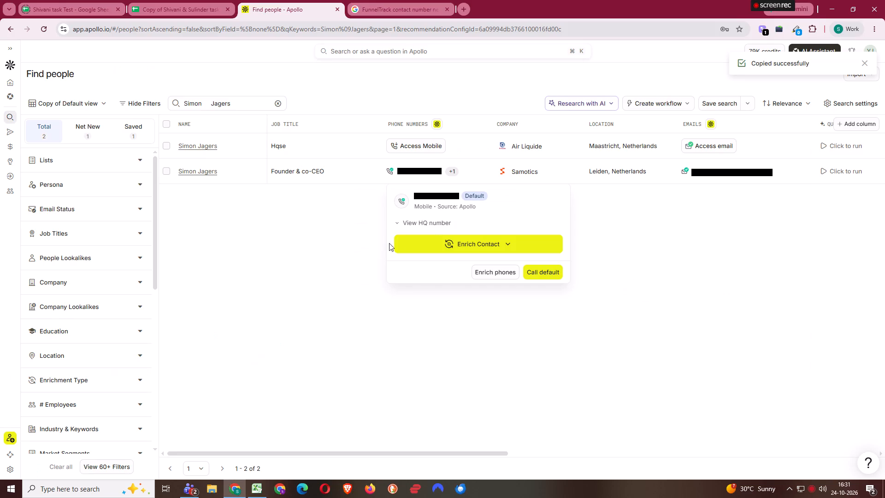
left_click(433, 223)
key("alt+Tab")
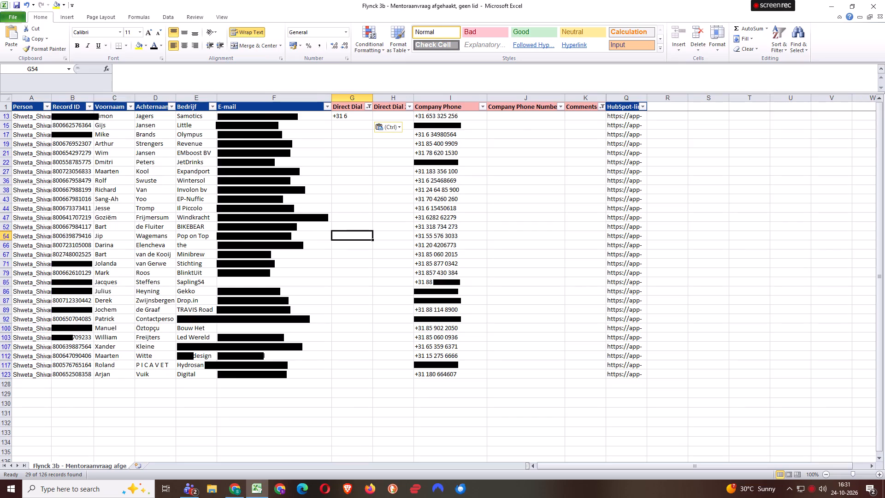
Copy the first and last name from row 15 in Excel and search for that contact in Apollo.
left_click_drag(159, 120, 143, 122)
left_click_drag(116, 128, 140, 128)
key("ctrl+c")
key("alt+Tab")
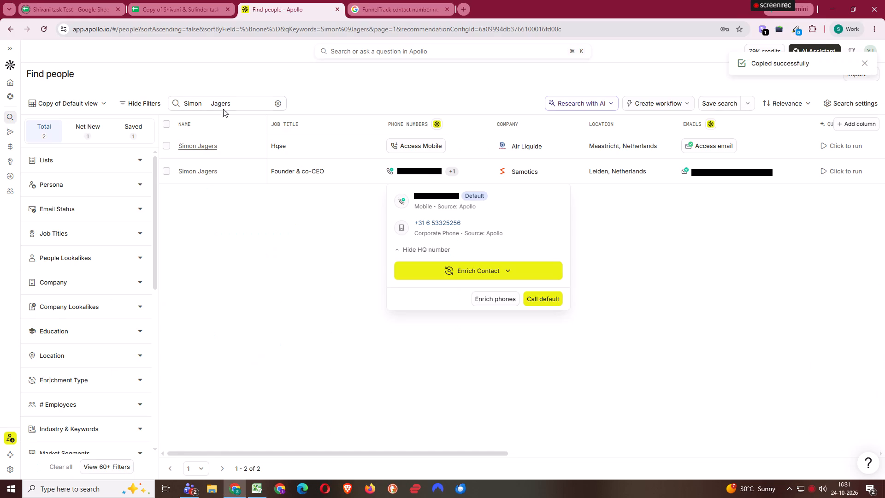
triple_click(221, 103)
key("ctrl+v")
key("Return")
key("Return")
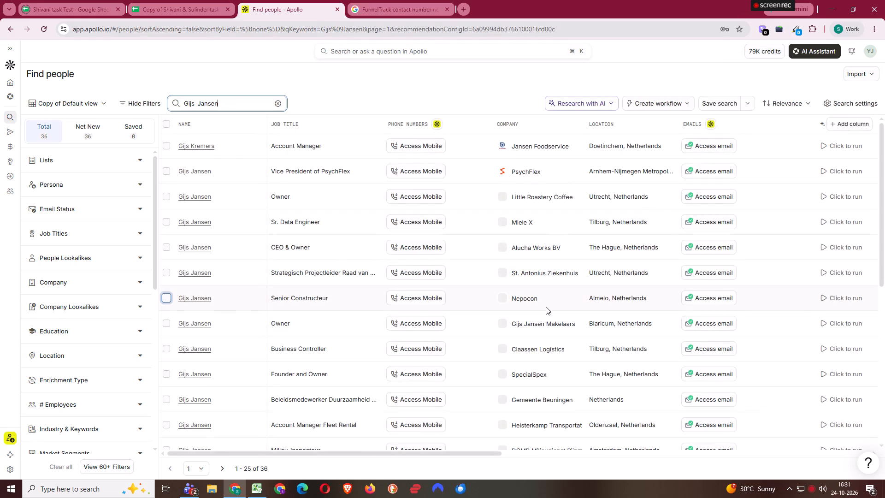
Match the row 15 contact to Little Roastery Coffee in the Apollo results and request access to the mobile number.
key("alt+Tab")
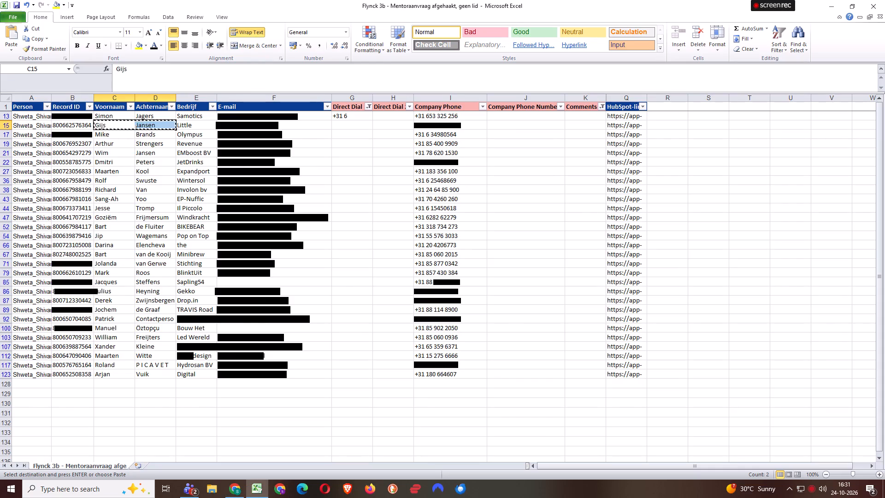
key("alt+Tab")
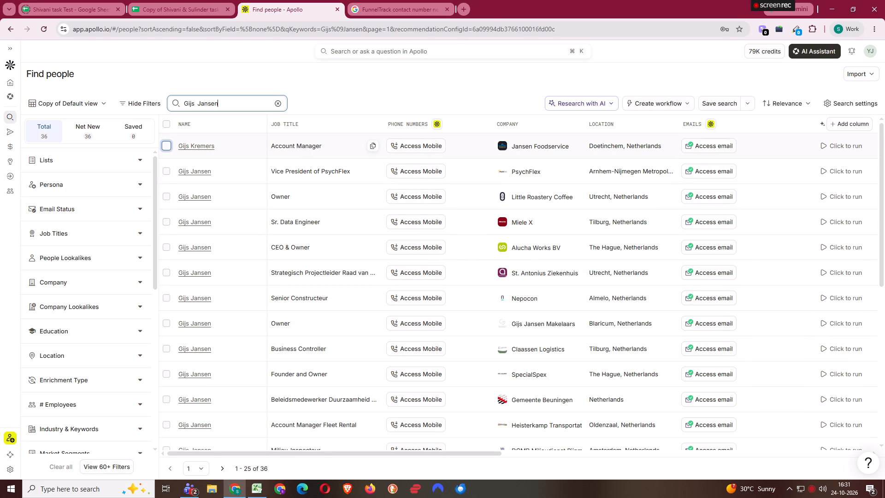
key("alt+Tab")
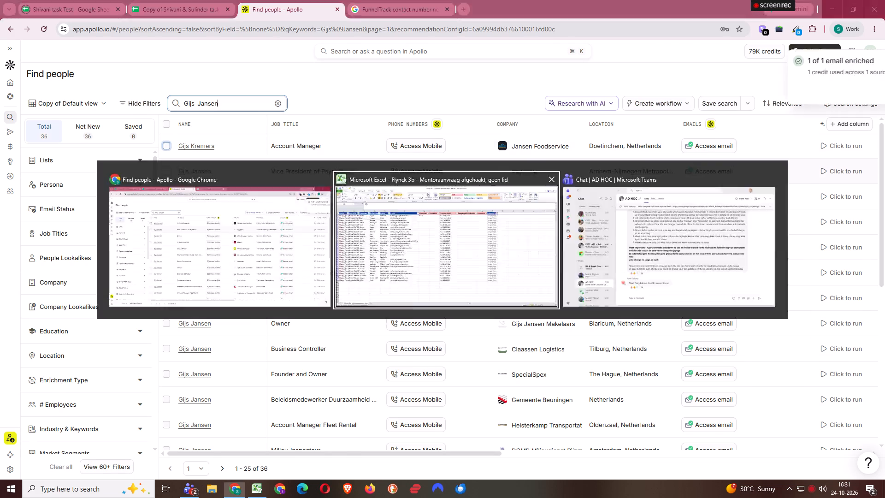
key("alt+Tab")
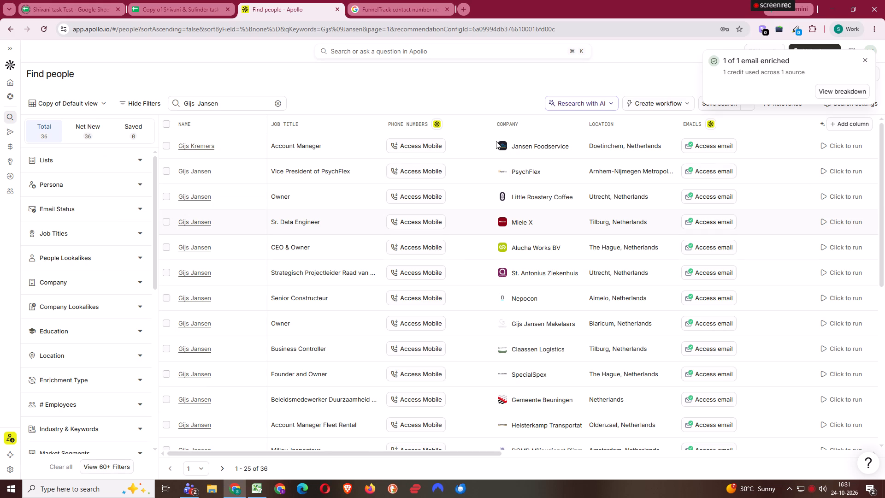
left_click(427, 192)
left_click(424, 196)
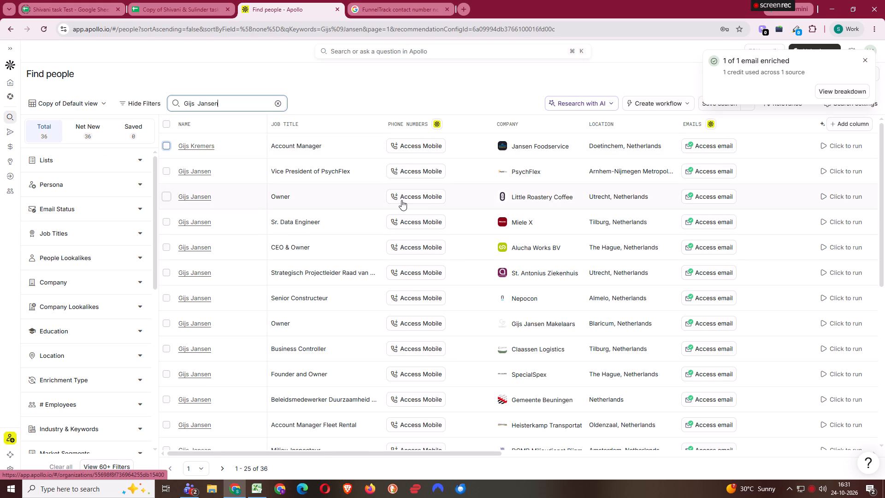
left_click(401, 200)
left_click(863, 60)
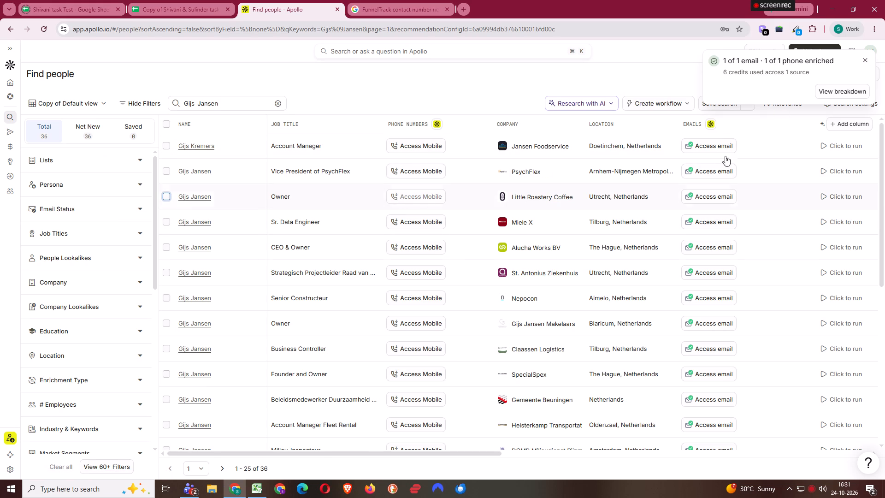
Open the Little Roastery Coffee contact's Apollo profile in a new browser tab.
left_click(202, 198, "ctrl")
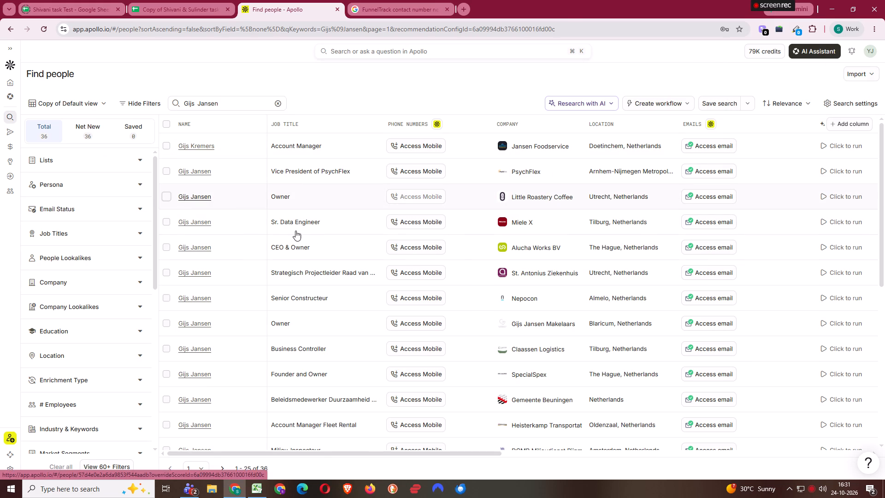
Copy the first and last name from row 17 in Excel and search for that contact in Apollo.
key("alt+Tab")
left_click_drag(147, 137, 146, 137)
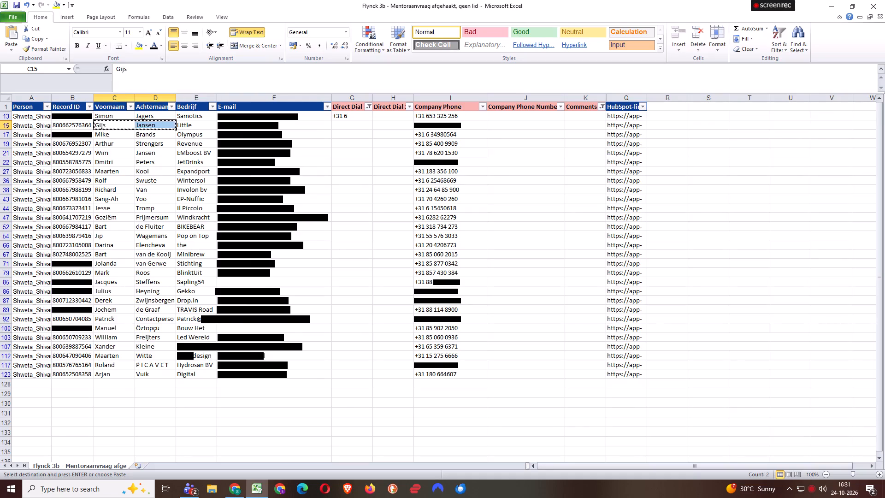
left_click_drag(146, 137, 132, 134)
key("ctrl+c")
key("alt+Tab")
double_click(232, 109)
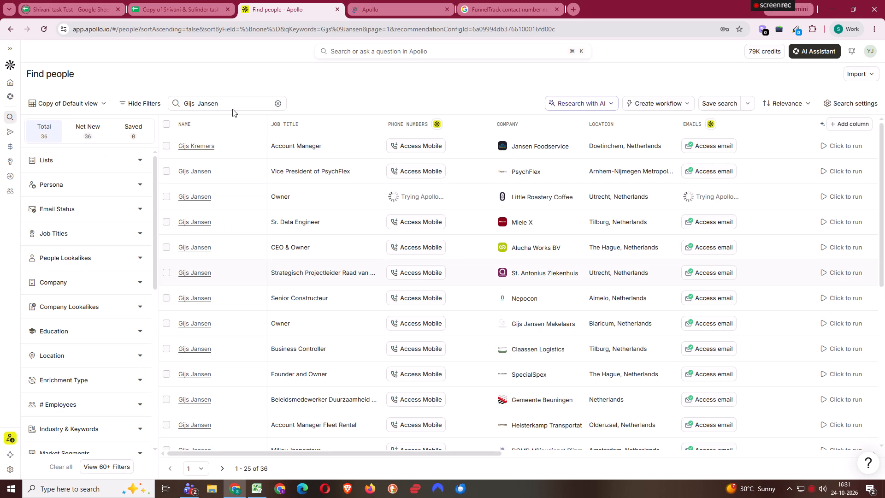
double_click(198, 103)
left_click(214, 102)
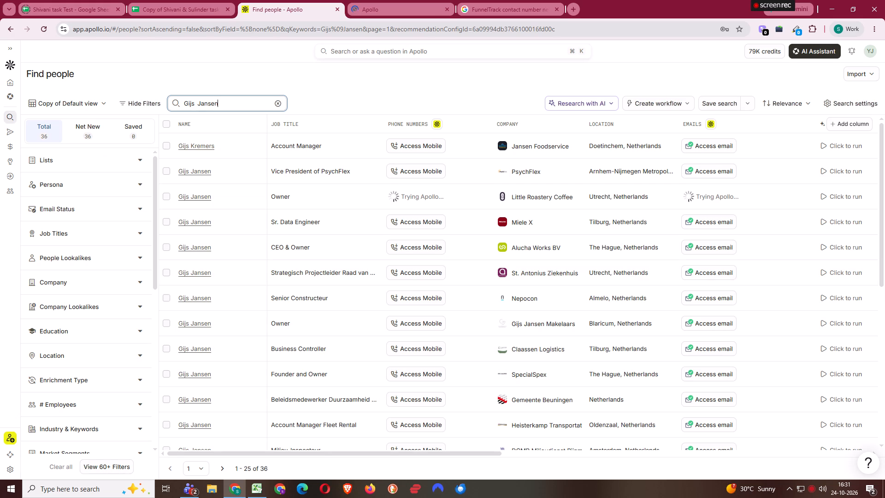
key("ctrl+a")
key("ctrl+v")
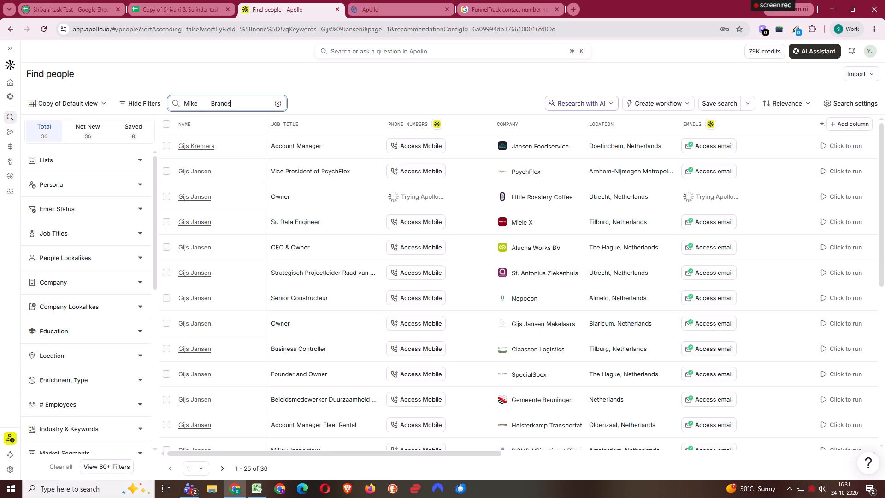
key("Return")
key("Return")
key("Return")
Enter Done in the Comments cell of row 13 in Excel and reapply the Comments filter for blanks.
key("alt+Tab")
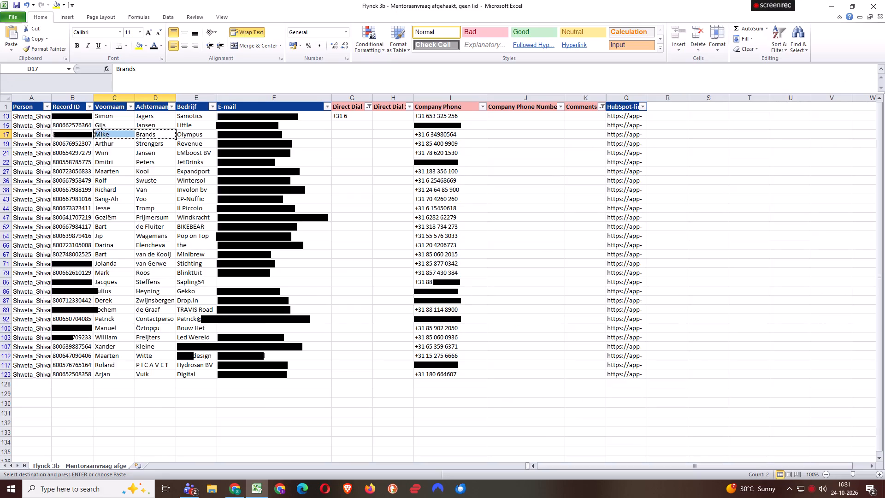
left_click(586, 120)
key("d")
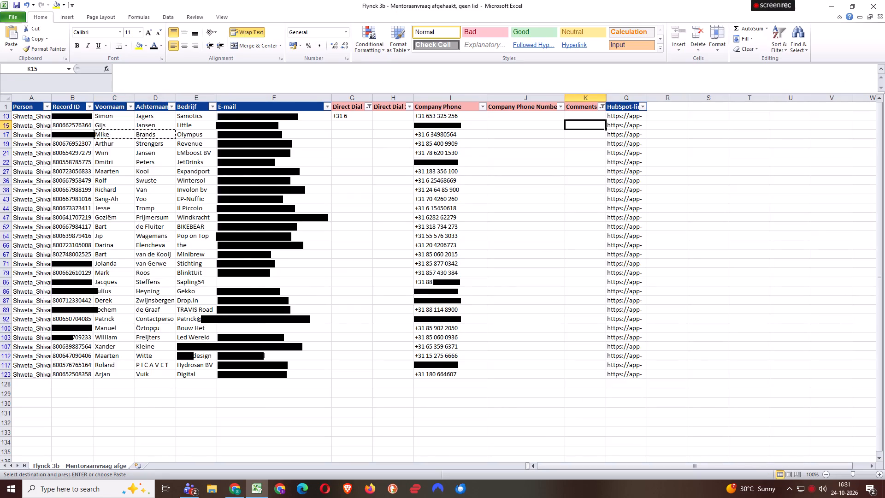
left_click(594, 114)
key("d")
left_click(586, 142)
left_click(599, 108)
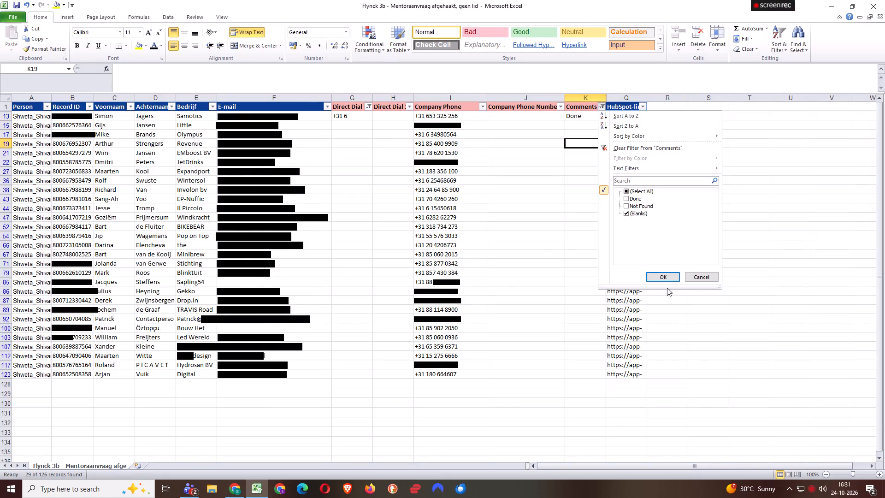
left_click(667, 280)
Return to the Apollo search for the row 17 contact and dismiss the enrichment notification.
key("alt+Tab")
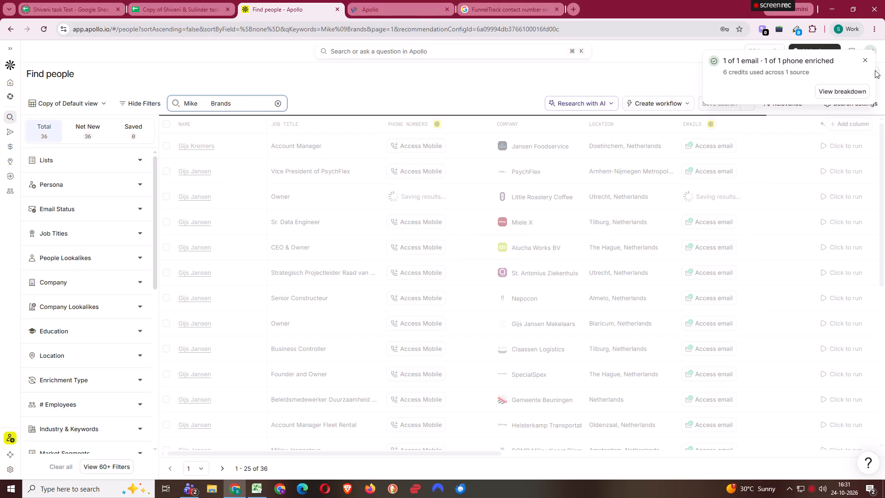
left_click(867, 61)
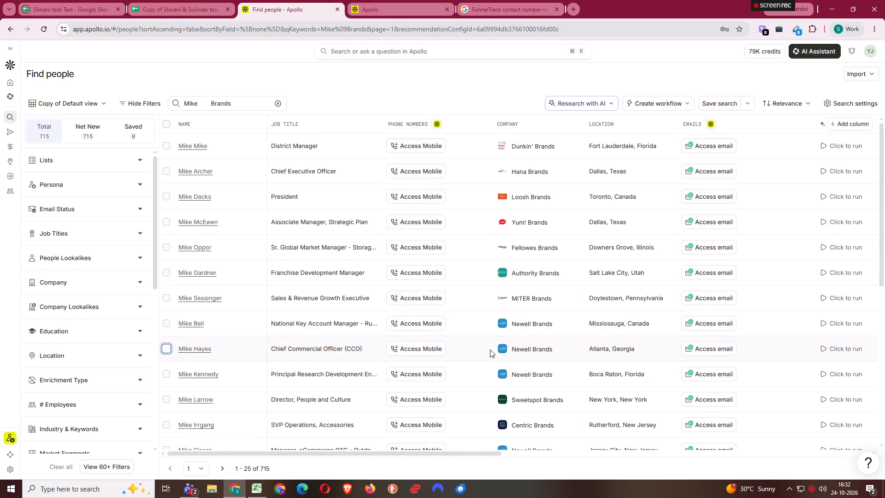
Check the results for the row 17 contact against Excel and add the company name Olympus Schoonmaak, without B.V., to the Apollo search.
key("alt+Tab")
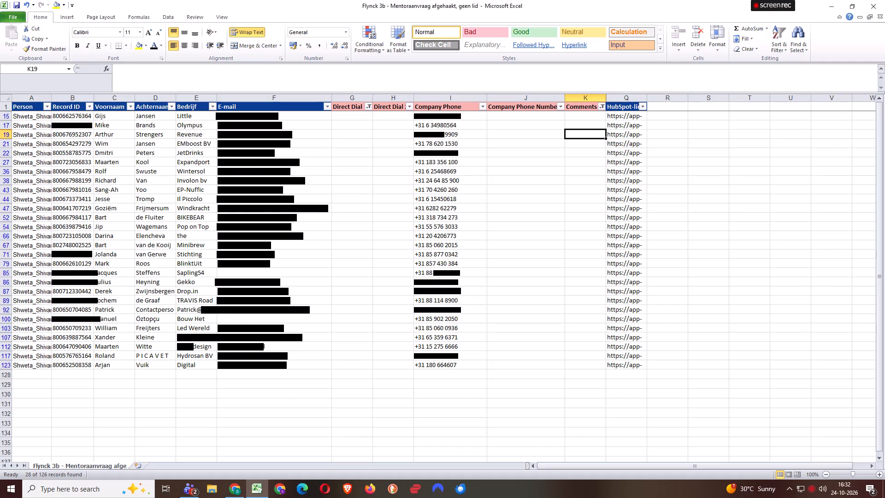
scroll(507, 285, "up", 4)
key("alt+Tab")
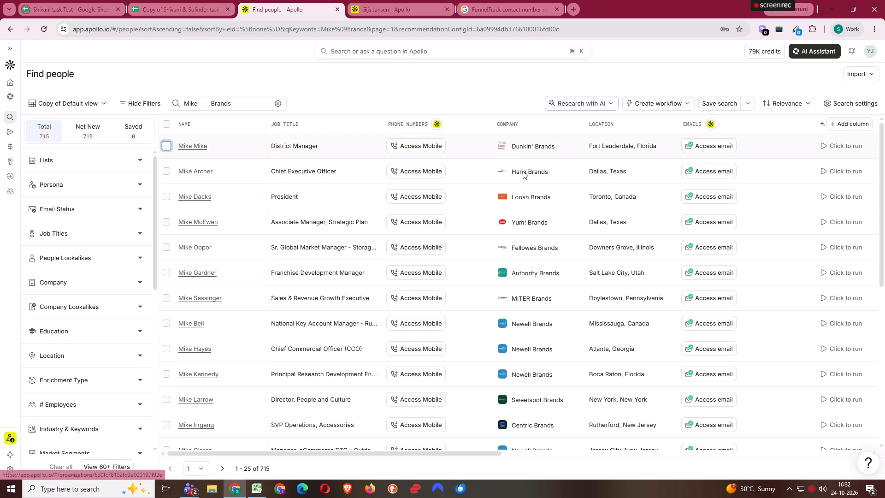
scroll(532, 330, "down", 4)
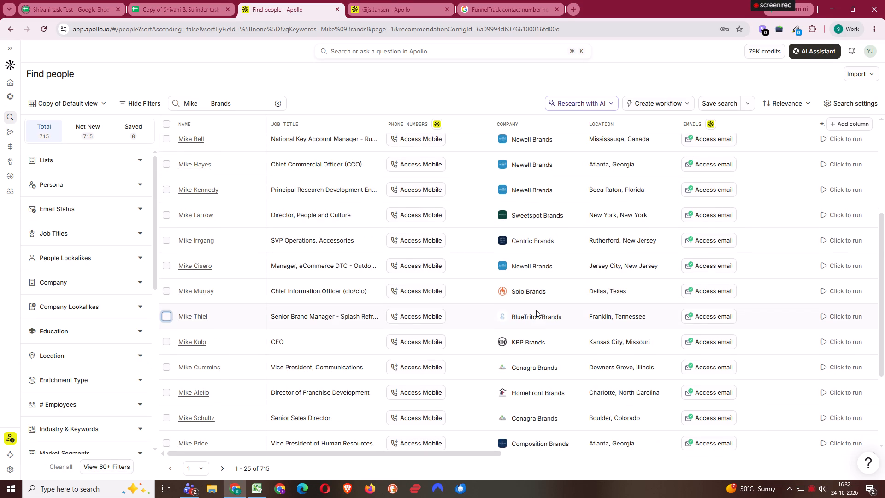
scroll(536, 310, "down", 2)
key("alt+Tab")
left_click(190, 123)
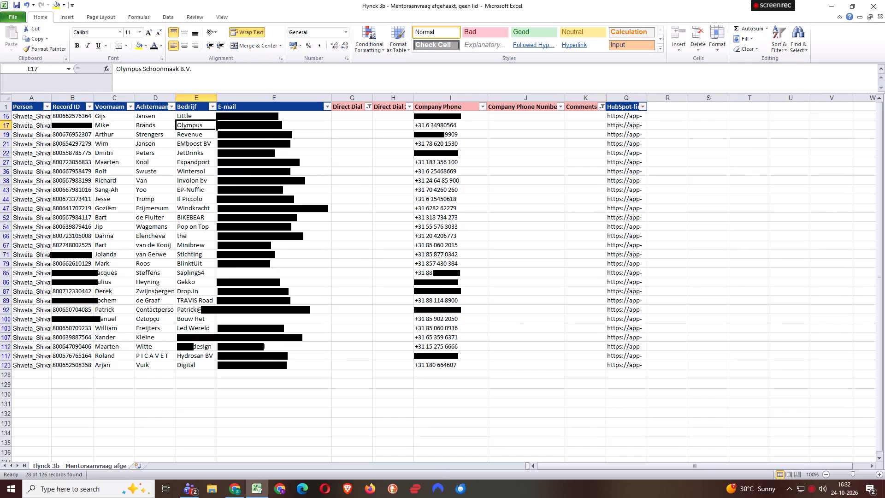
key("ctrl+c")
key("alt+Tab")
left_click(242, 104)
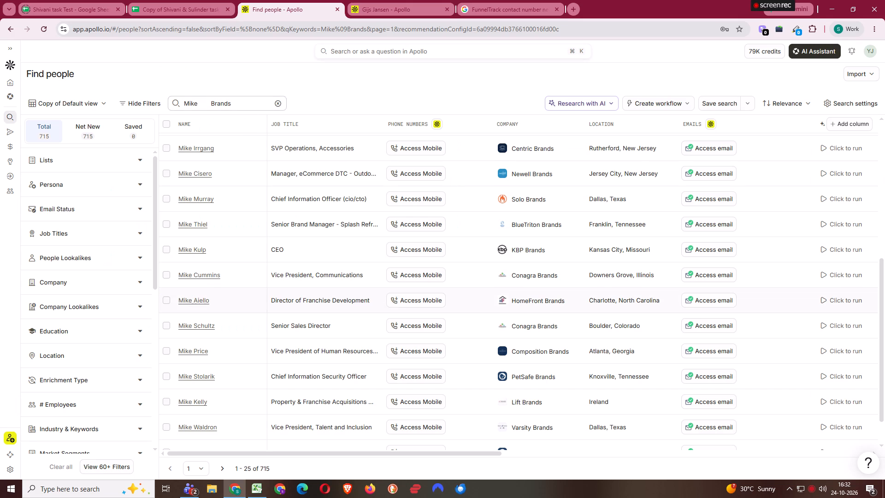
key("space")
key("ctrl+v")
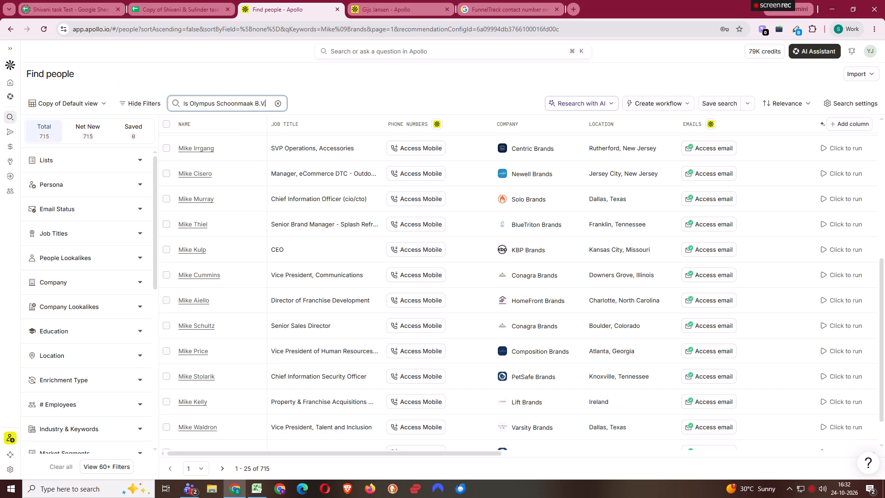
left_click(256, 102)
left_click_drag(254, 102, 265, 103)
key("BackSpace")
key("Return")
Copy the Little Roastery Coffee contact's mobile number from the Apollo profile into the Direct Dial cell of row 15 in Excel.
left_click(379, 0)
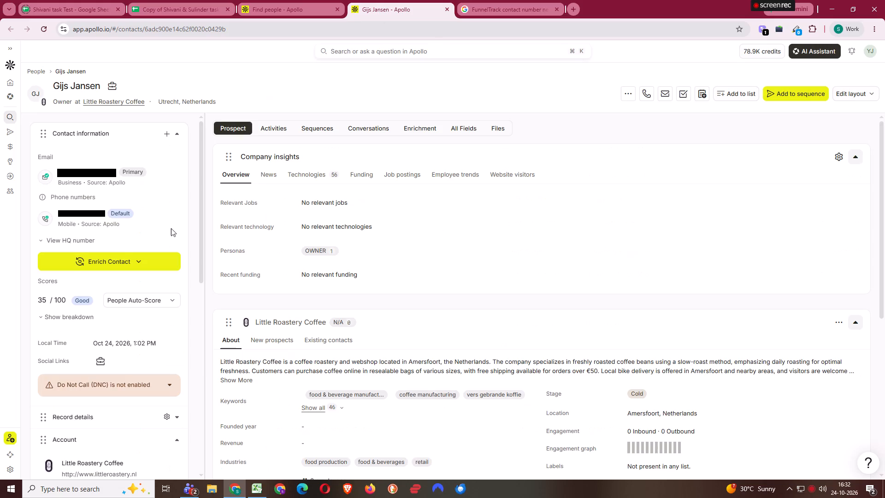
left_click(129, 220)
key("alt+Tab")
left_click(366, 117)
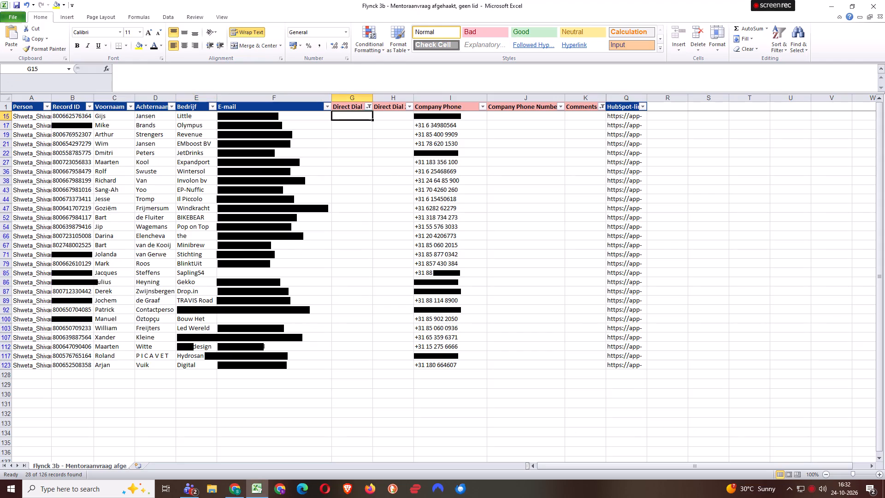
key("ctrl+v")
Enter Done in the Comments cell of row 15 and reapply the Comments filter for blanks.
left_click(594, 122)
left_click(595, 118)
key("d")
left_click(598, 108)
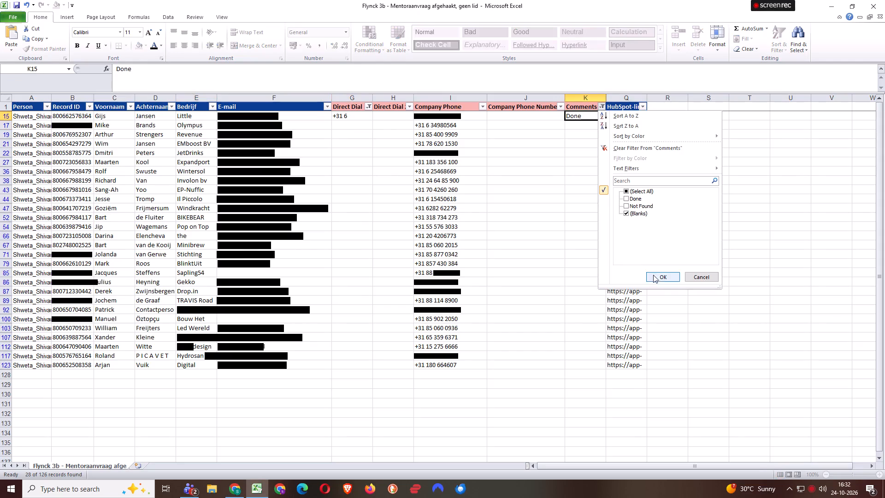
left_click(657, 282)
Close the Little Roastery Coffee contact's profile and shorten the company part of the Apollo search to Olympus.
key("alt+Tab")
key("ctrl+w")
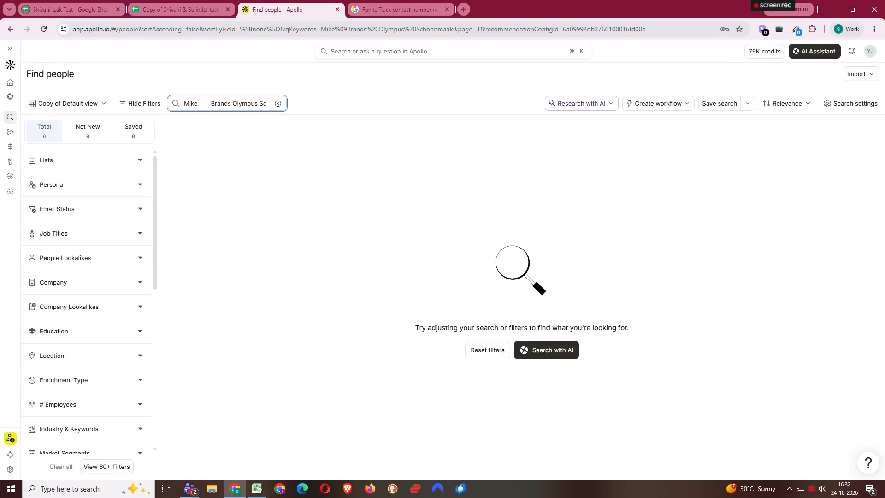
left_click_drag(257, 105, 361, 107)
key("ctrl+x")
key("Return")
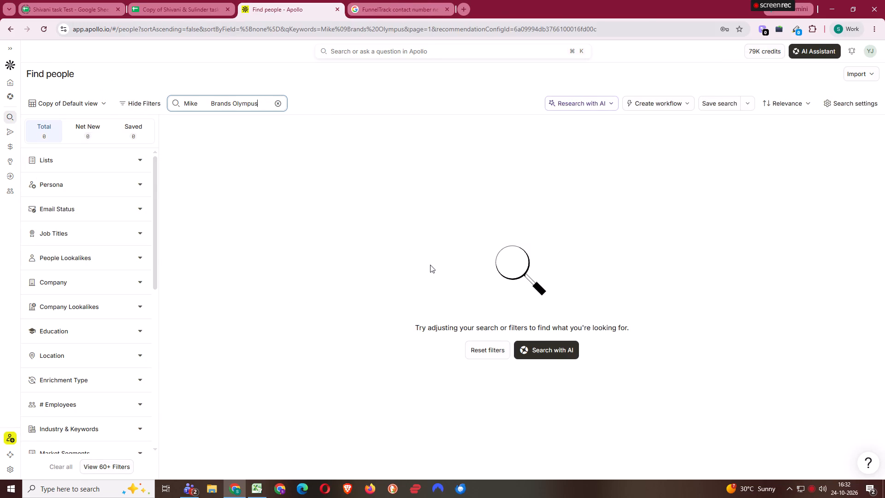
Enter Done in the Comments cell of row 17 in Excel.
key("alt+Tab")
left_click(578, 120)
left_click(580, 114)
key("s")
left_click(567, 188)
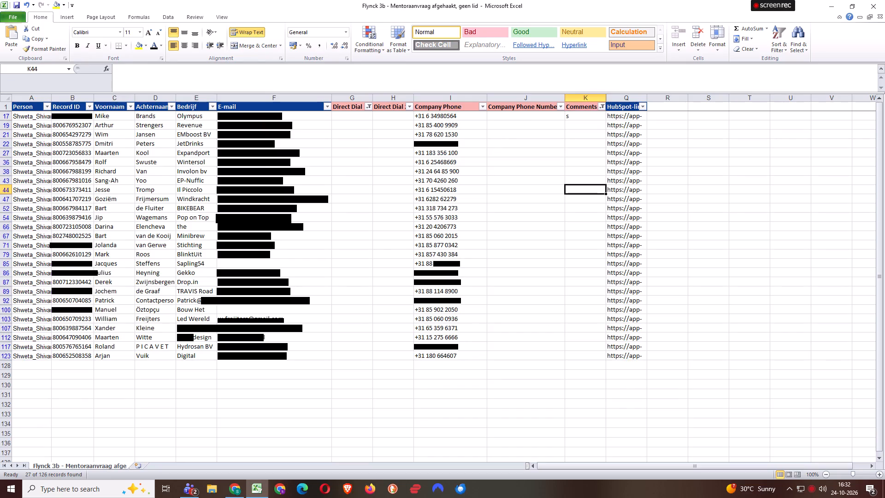
left_click(575, 119)
key("d")
left_click(578, 173)
Copy the first and last name from row 19 in Excel and search for that contact in Apollo.
left_click_drag(141, 123, 140, 124)
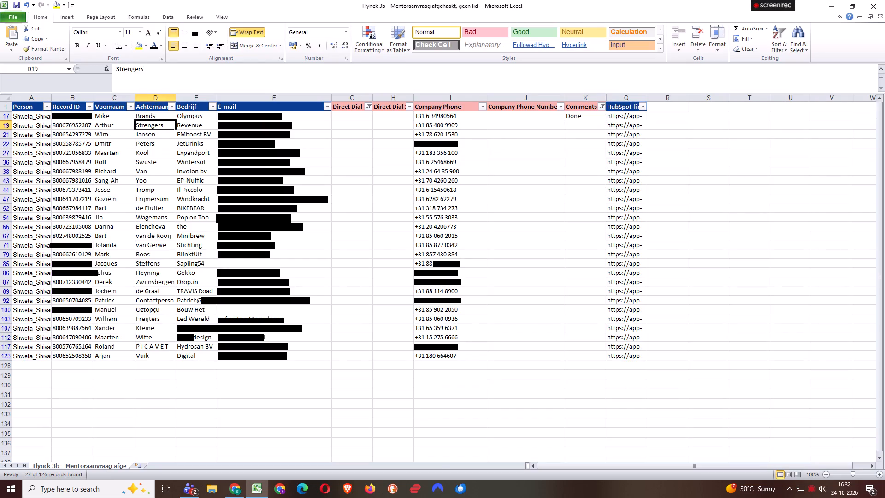
left_click_drag(140, 124, 125, 125)
key("ctrl+c")
key("alt+Tab")
triple_click(234, 104)
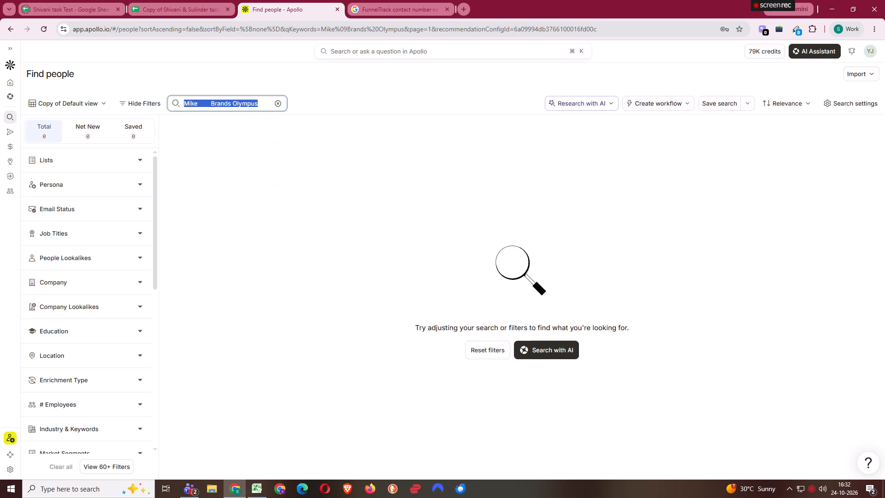
key("ctrl+v")
key("Return")
Reapply the Comments filter for blanks in Excel.
key("alt+Tab")
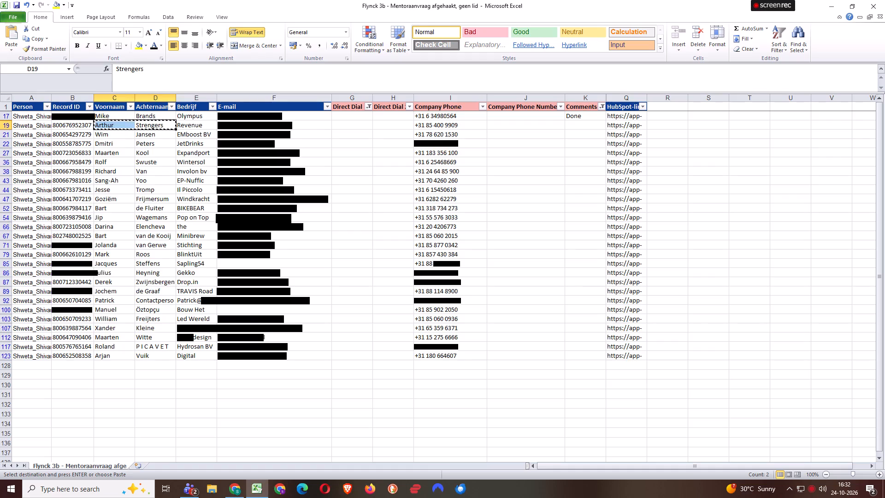
left_click(599, 106)
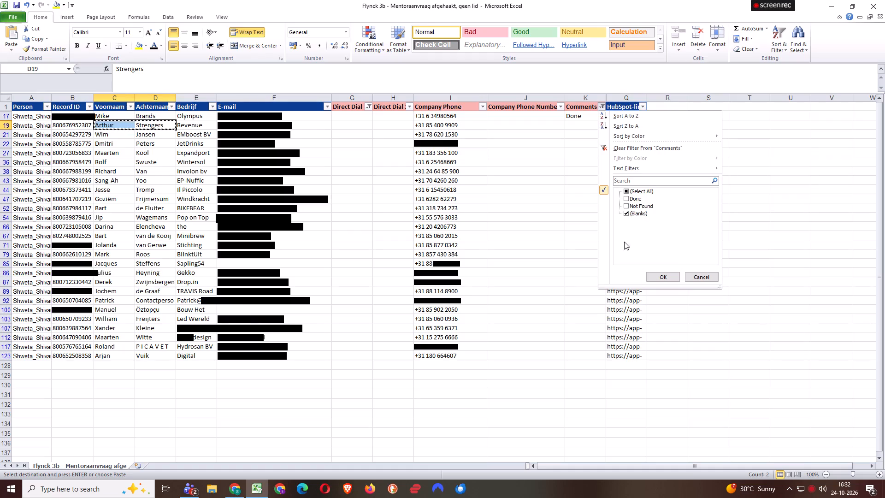
left_click(662, 273)
Request the Revenue Guru contact's mobile number in Apollo and open the contact's profile in a new browser tab.
key("alt+Tab")
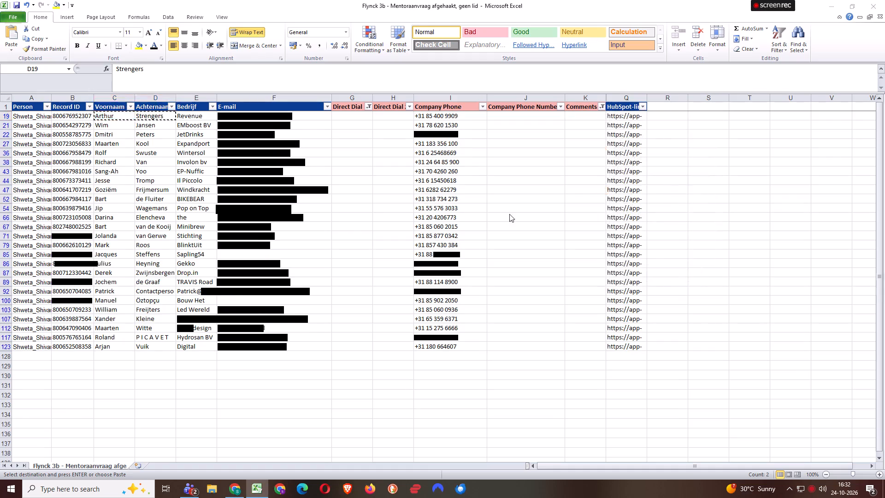
left_click(437, 140)
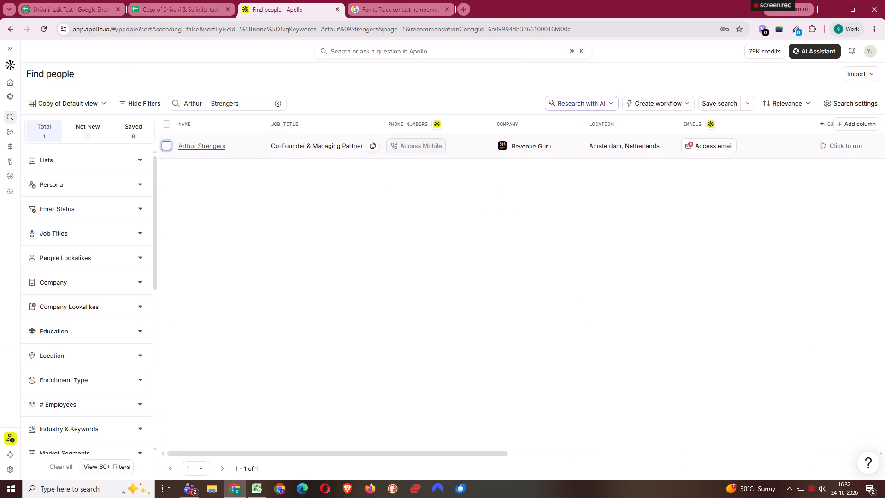
left_click(209, 146, "ctrl")
Copy the first and last name from row 21 in Excel and search for that contact in Apollo.
key("alt+Tab")
left_click_drag(159, 124, 117, 124)
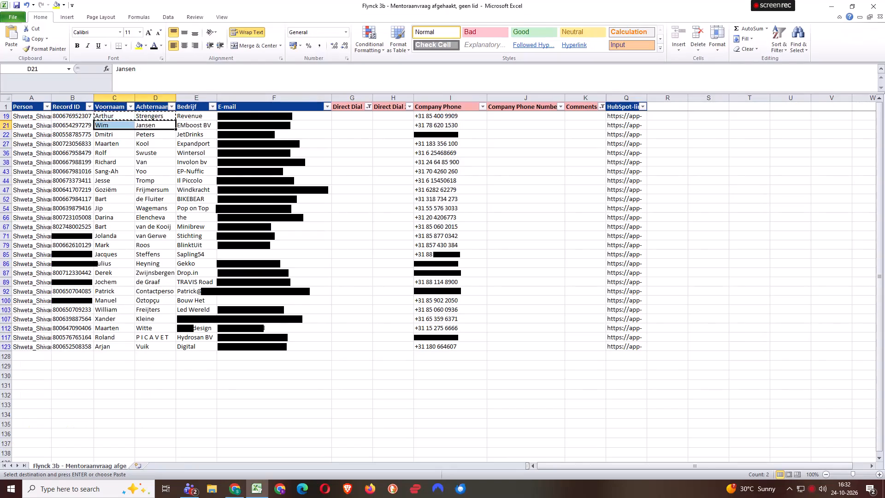
key("ctrl+c")
key("alt+Tab")
triple_click(195, 106)
key("ctrl+v")
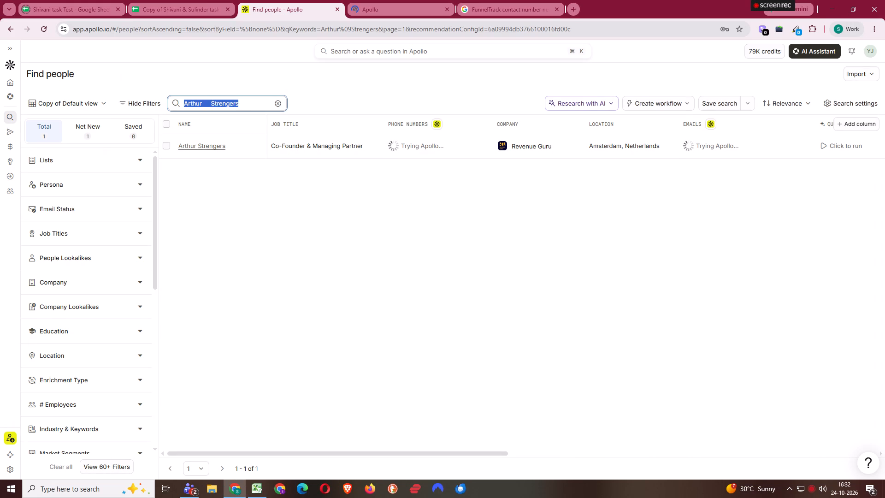
key("Return")
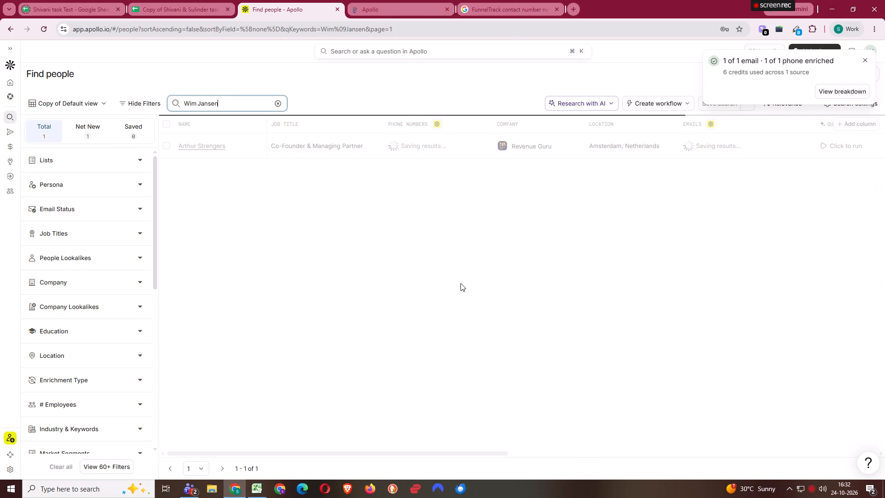
Dismiss the enrichment notification and examine the companies in the search results for the row 21 contact.
key("alt+Tab")
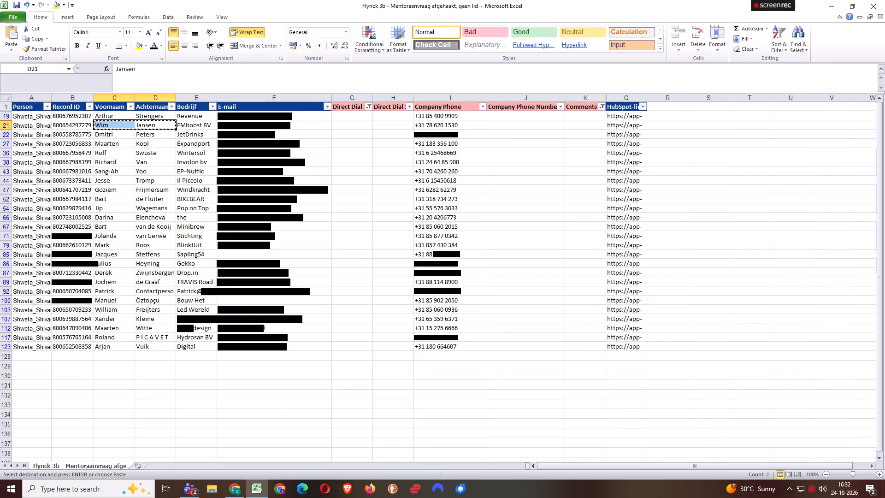
key("alt+Tab")
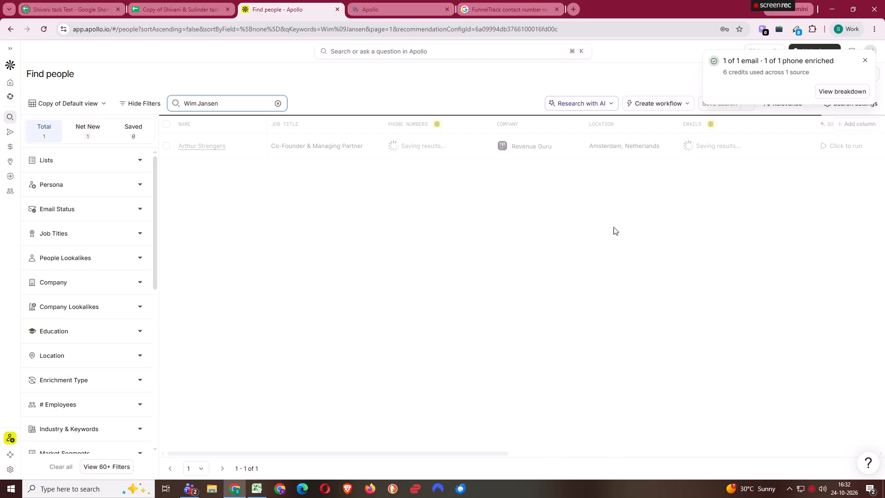
left_click(864, 61)
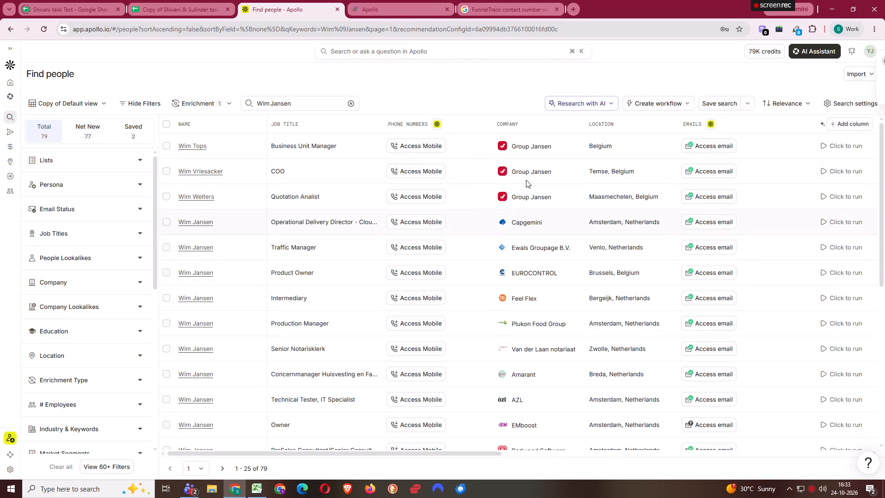
scroll(530, 258, "down", 3)
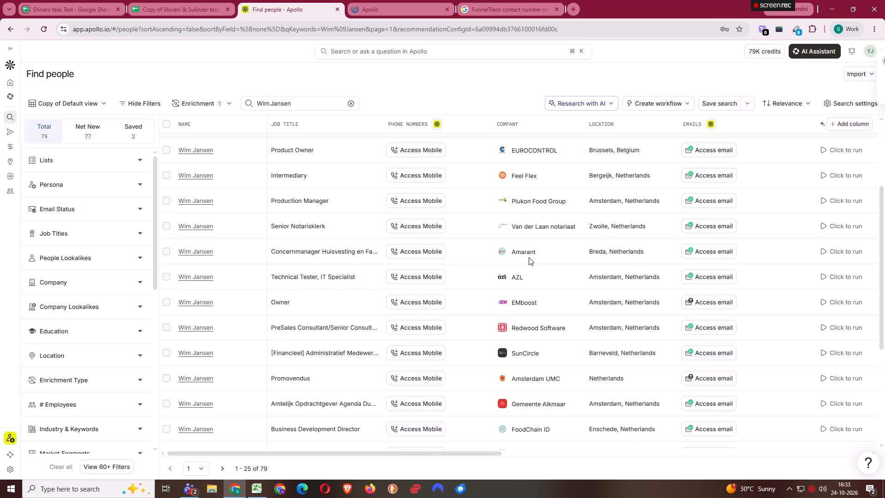
scroll(529, 257, "down", 4)
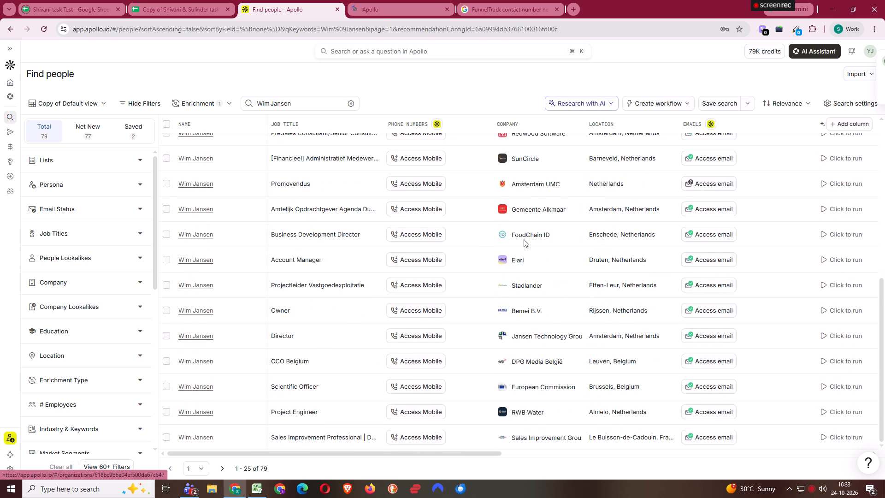
Copy the company name from row 21 in Excel and refine the Apollo search with EMboost, leaving out BV.
key("alt+Tab")
left_click(199, 124)
key("ctrl+c")
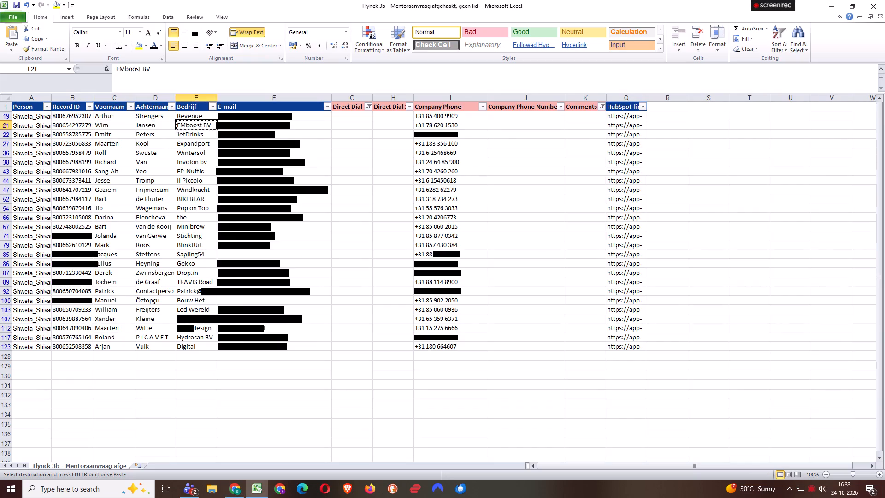
key("alt+Tab")
left_click(296, 106)
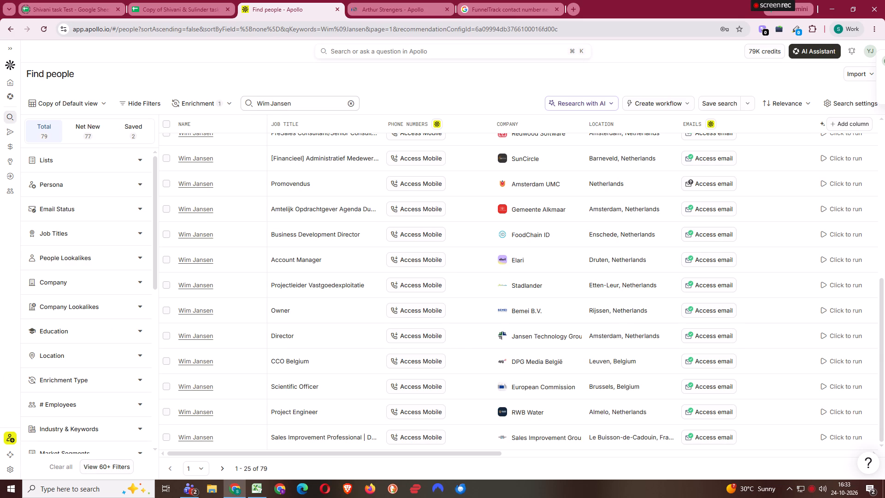
key("space")
key("ctrl+v")
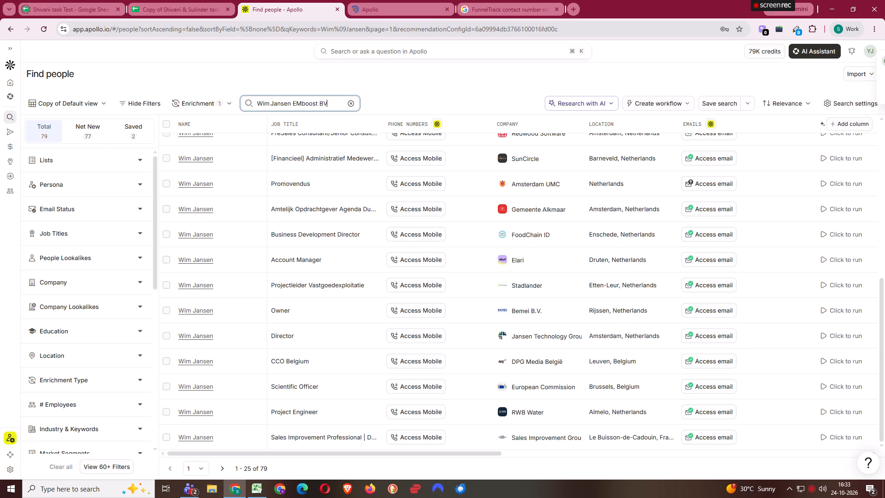
left_click_drag(318, 104, 348, 108)
key("BackSpace")
key("Return")
Copy the Revenue Guru contact's mobile number from the Apollo profile into row 19 of Excel's first Direct Dial column.
left_click(370, 0)
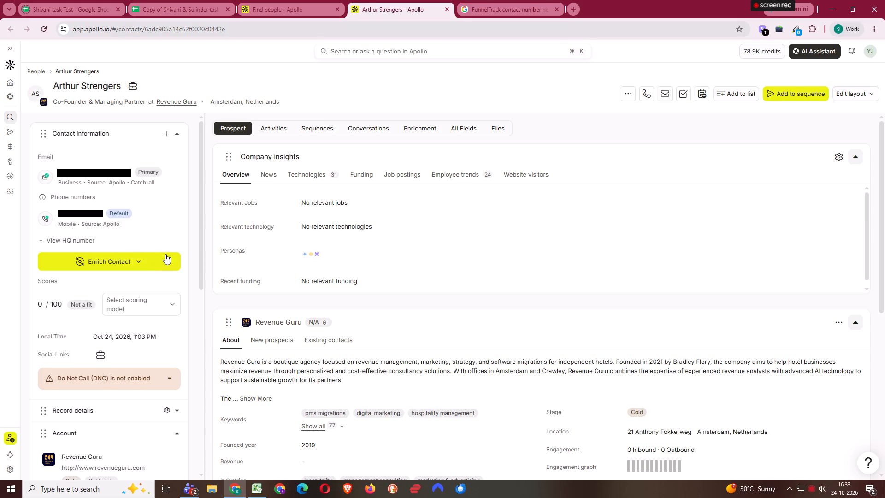
left_click(122, 219)
key("alt+Tab")
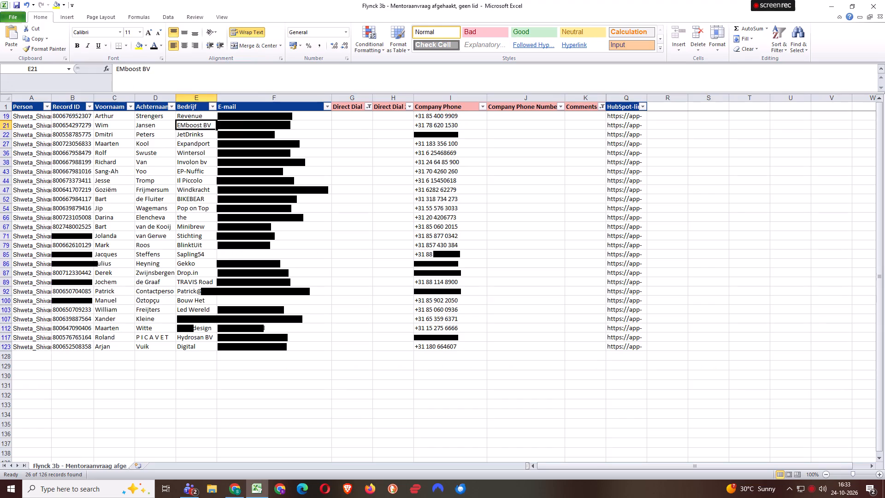
left_click(350, 119)
key("ctrl+v")
Mark row 19 as Done in the Comments column and reapply the blanks-only filter on Comments.
left_click(597, 118)
key("d")
left_click(588, 150)
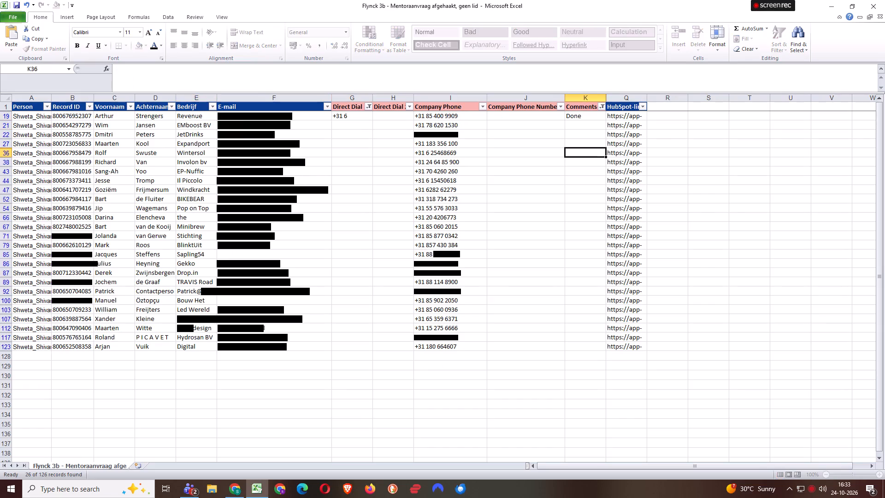
left_click(598, 109)
left_click(655, 278)
Close the Revenue Guru contact's profile, check the EMboost search in Apollo, and mark row 21 as Done in Excel.
key("alt+Tab")
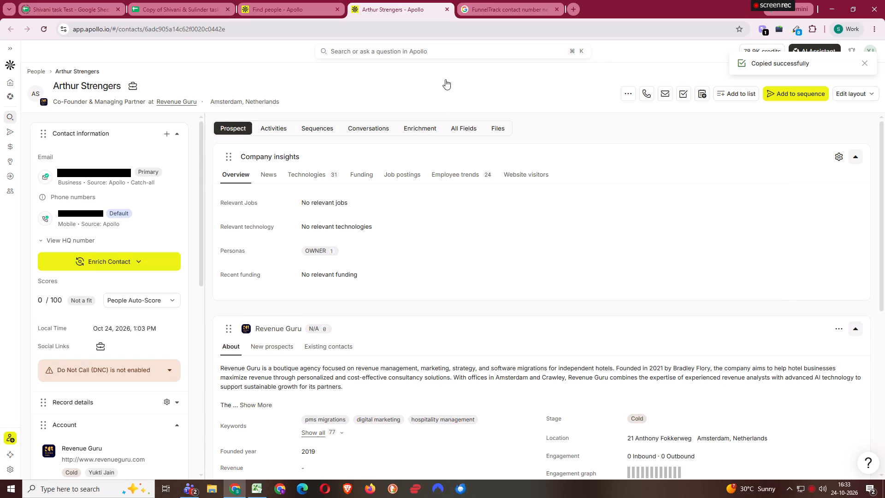
key("ctrl+w")
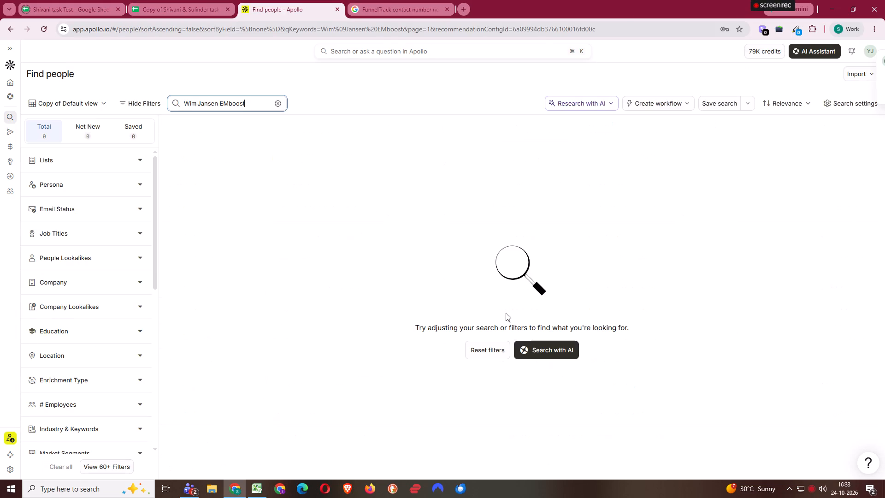
key("alt+Tab")
left_click(578, 116)
key("d")
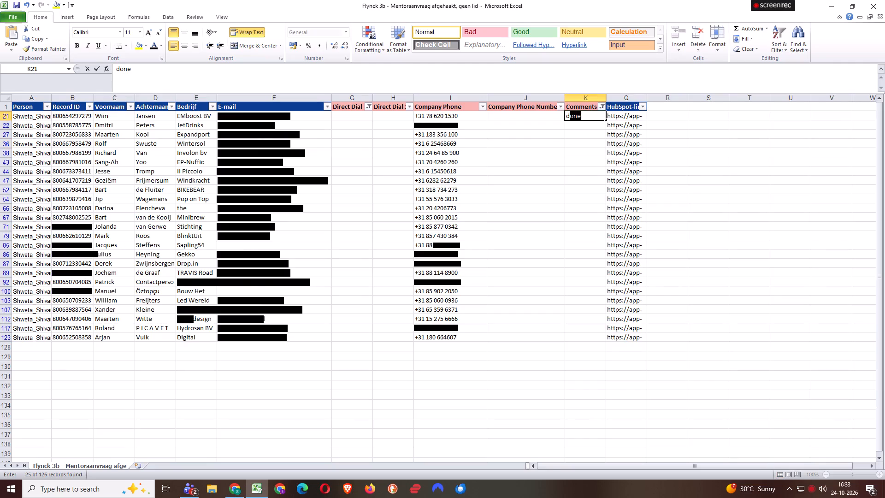
Copy the first and last name from row 22 in Excel and search for that contact in Apollo.
left_click_drag(163, 126, 136, 122)
key("ctrl+c")
left_click_drag(128, 122, 151, 125)
key("ctrl+c")
key("alt+Tab")
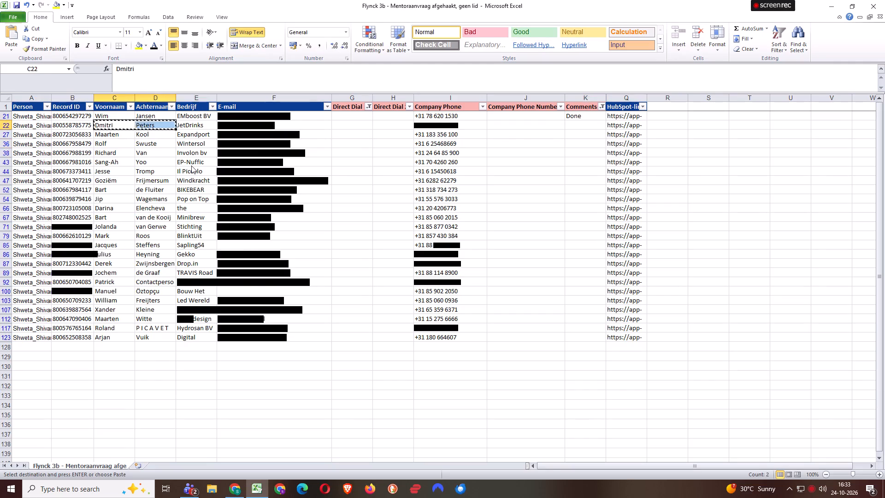
triple_click(232, 101)
key("ctrl+v")
key("Return")
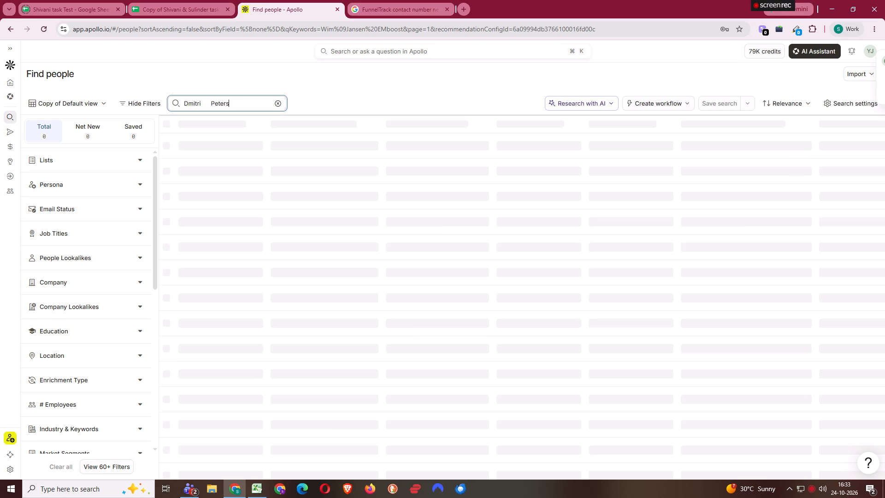
Reapply the blanks-only filter on Excel's Comments column to hide the completed row 21.
key("alt+Tab")
left_click(599, 110)
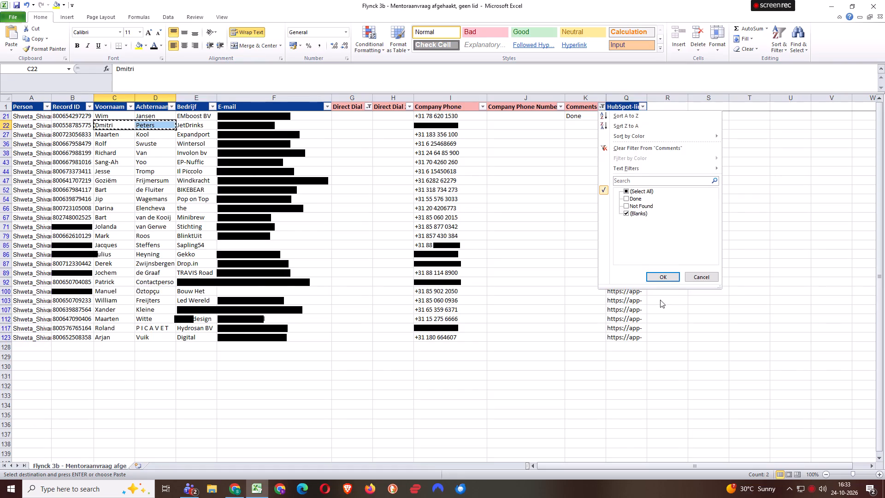
left_click(673, 274)
Check the row 22 contact's company, request the Jetdrinks co-owner's mobile number in Apollo and open the contact's profile in a new browser tab.
key("alt+Tab")
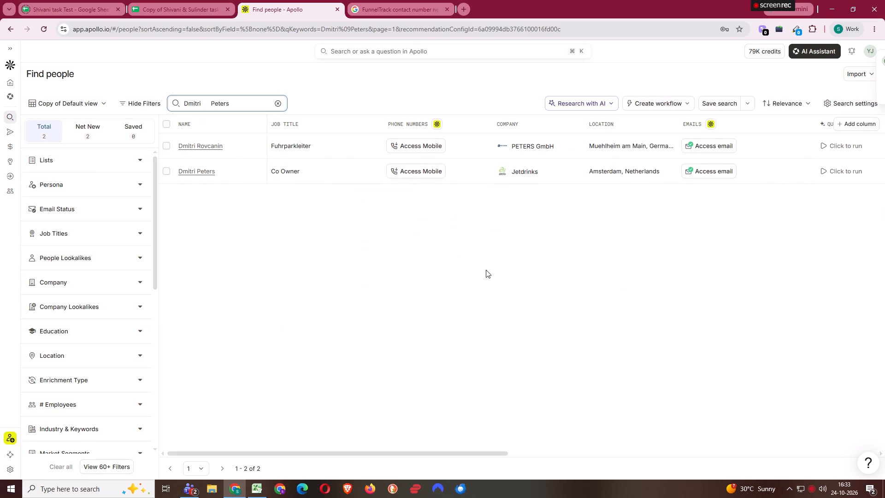
key("alt+Tab")
key("alt+Tab")
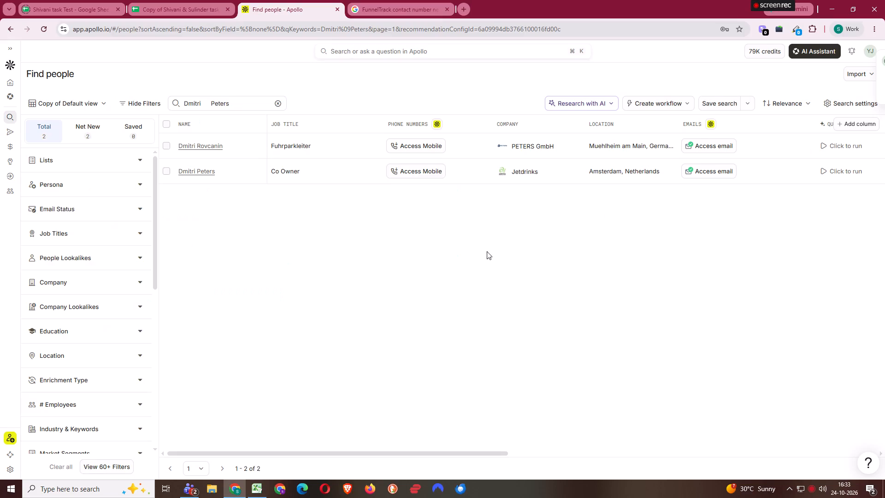
left_click(419, 169)
left_click(212, 173, "ctrl")
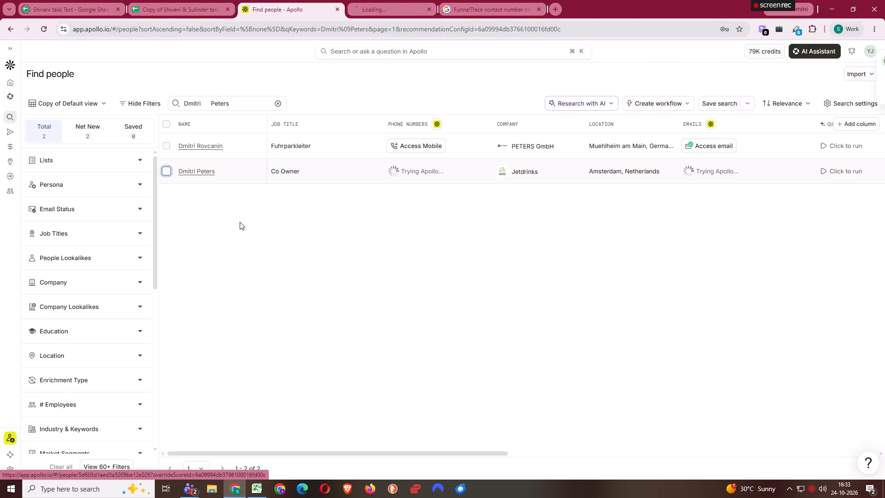
Copy the first and last name from row 27 in Excel and search for that contact in Apollo.
key("alt+Tab")
left_click_drag(122, 125, 138, 125)
key("ctrl+c")
key("alt+Tab")
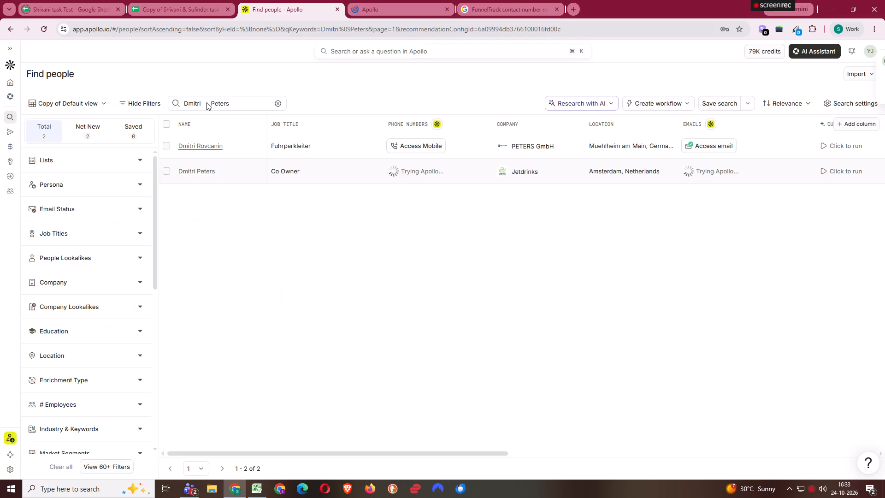
left_click(209, 101)
triple_click(216, 105)
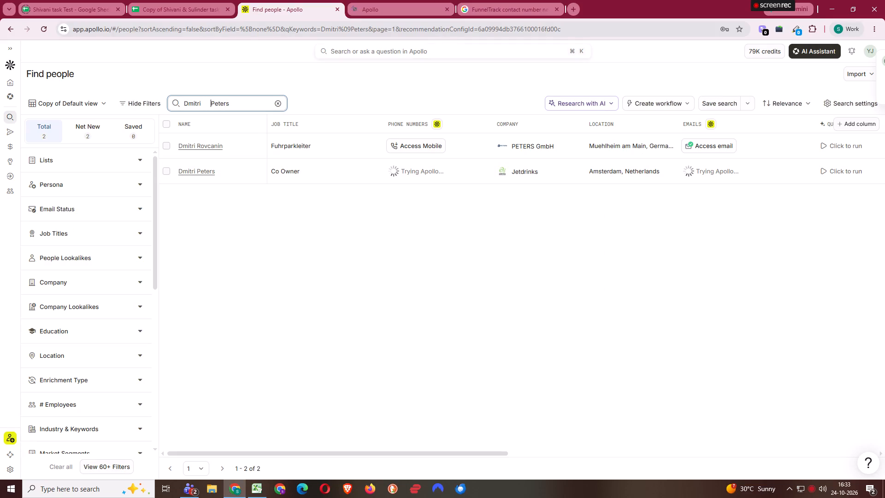
key("ctrl+v")
key("Return")
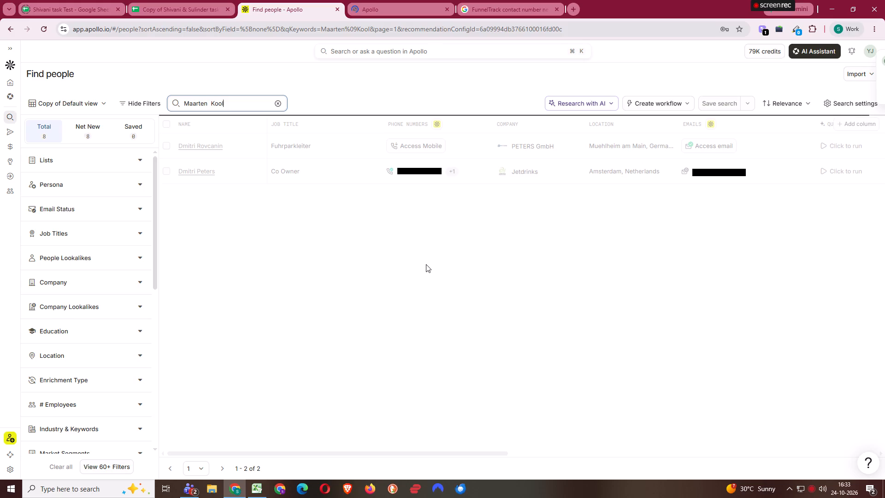
Compare the row 27 company with the companies in the Apollo results and mark row 27 as Done in Comments.
key("alt+Tab")
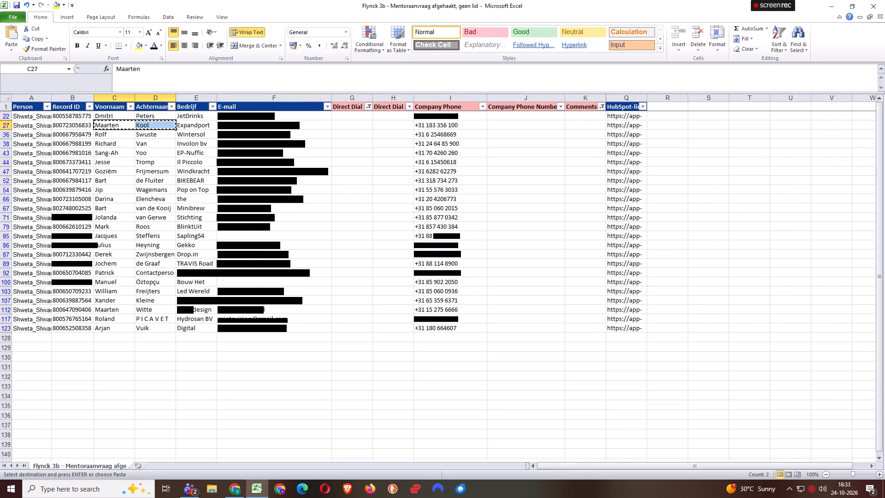
key("alt+Tab")
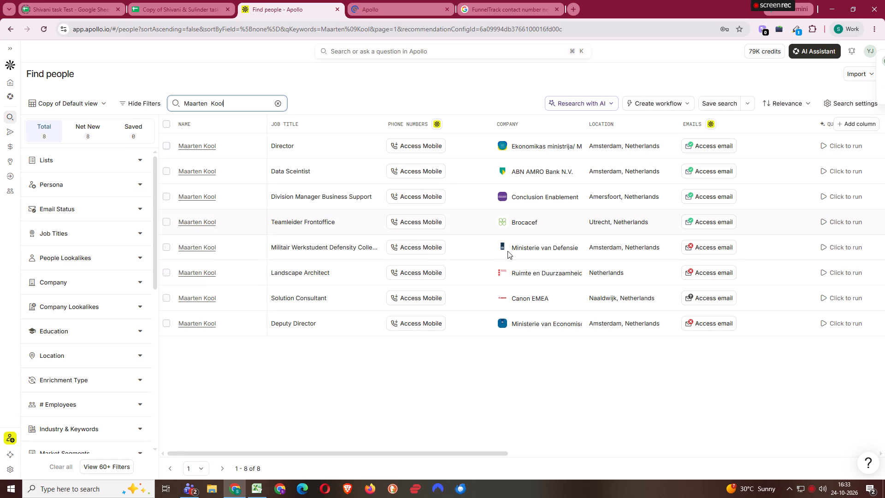
key("alt+Tab")
left_click(591, 123)
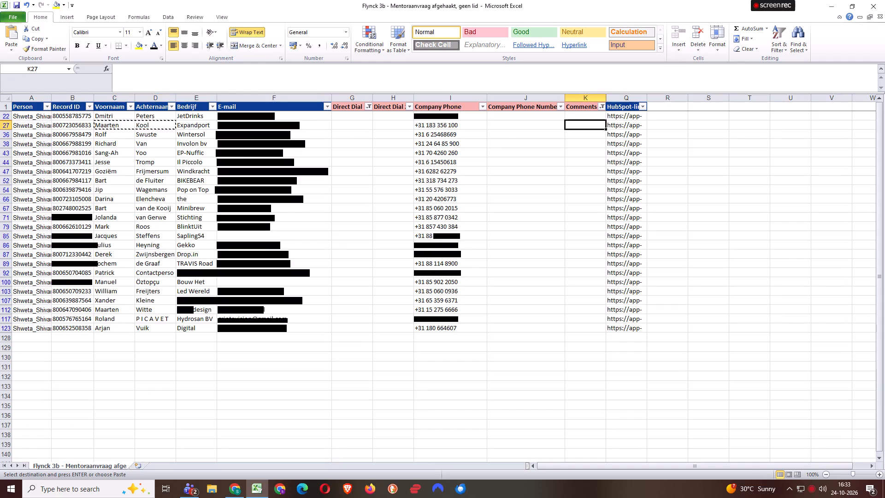
key("d")
left_click(576, 181)
Copy the first and last name from row 36, search for that contact in Apollo, and close the Jetdrinks contact's profile tab.
left_click_drag(149, 133, 129, 131)
key("ctrl+c")
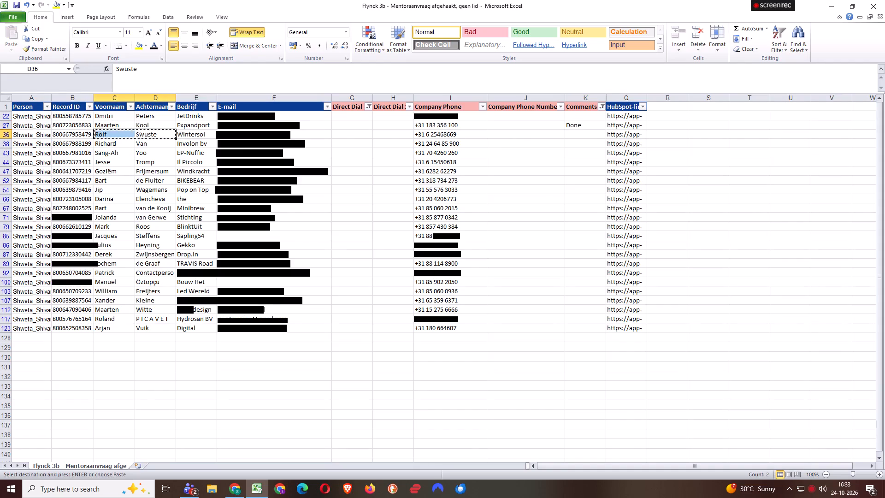
key("alt+Tab")
triple_click(238, 102)
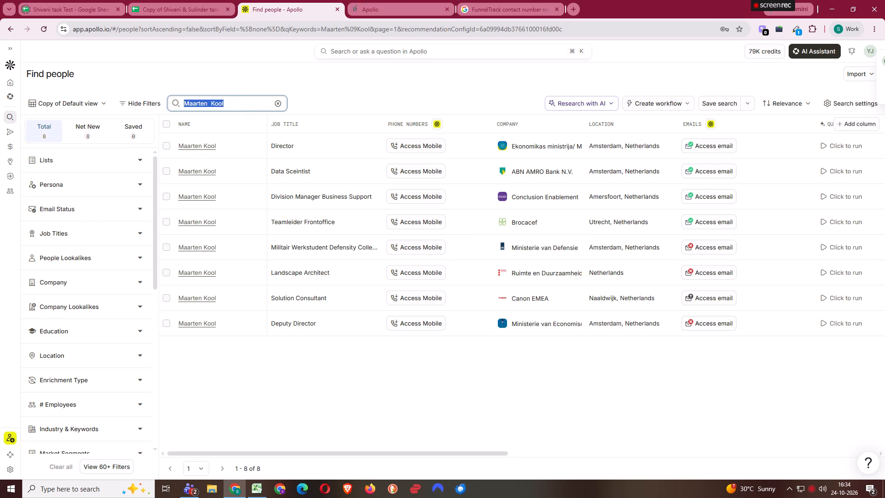
key("ctrl+v")
middle_click(426, 0)
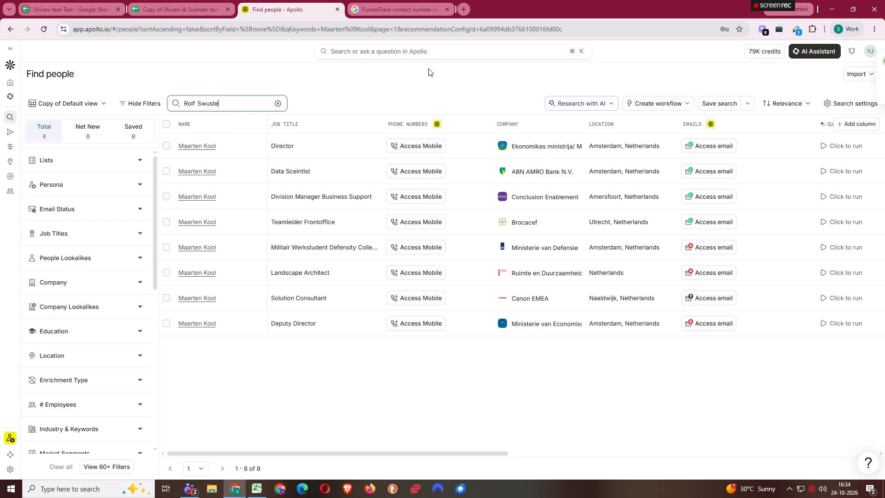
key("Return")
Reapply the blanks-only filter on Excel's Comments column to hide the completed row 27.
key("alt+Tab")
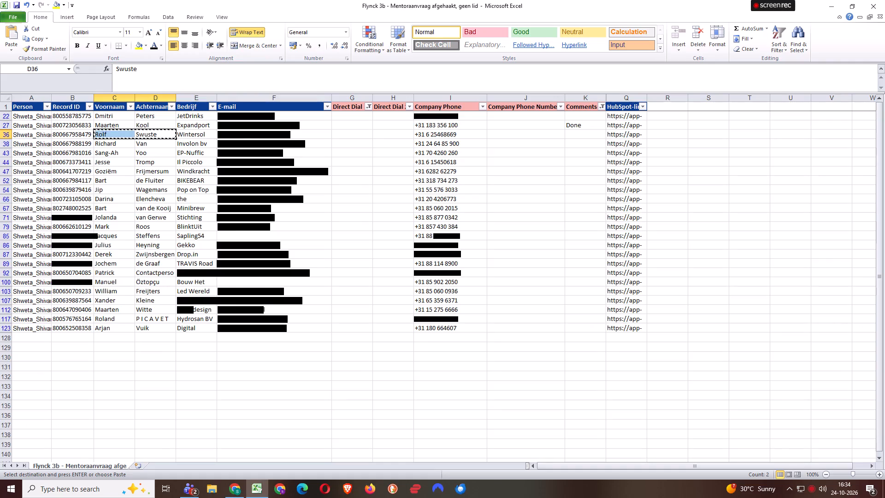
left_click(604, 105)
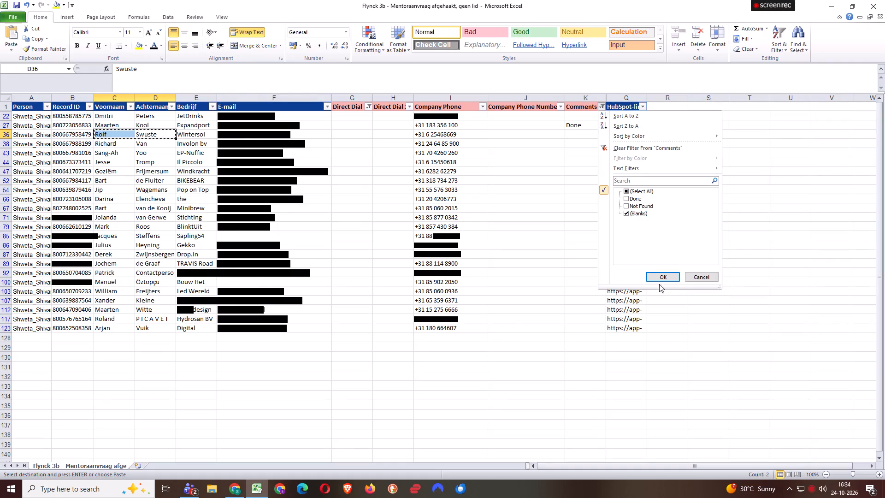
left_click(660, 276)
Check the row 36 contact's company in the Apollo results and mark row 36 as Done in Excel's Comments column.
key("alt+Tab")
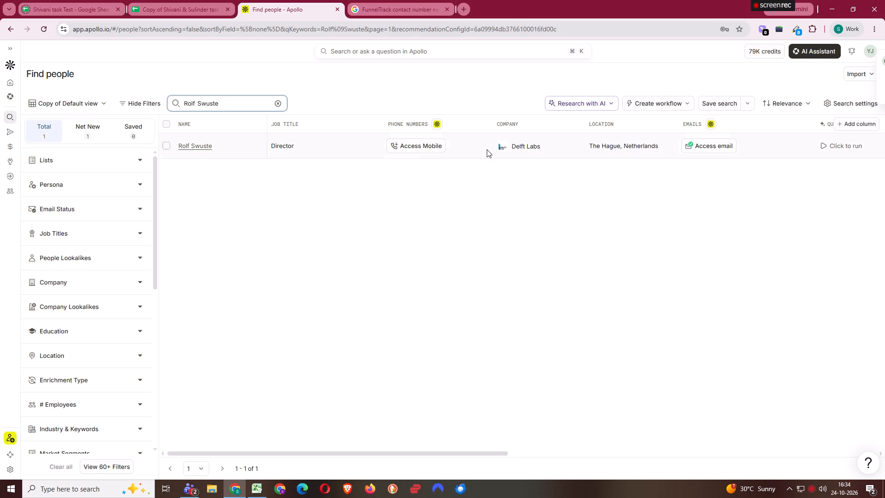
key("alt+Tab")
left_click(577, 123)
key("d")
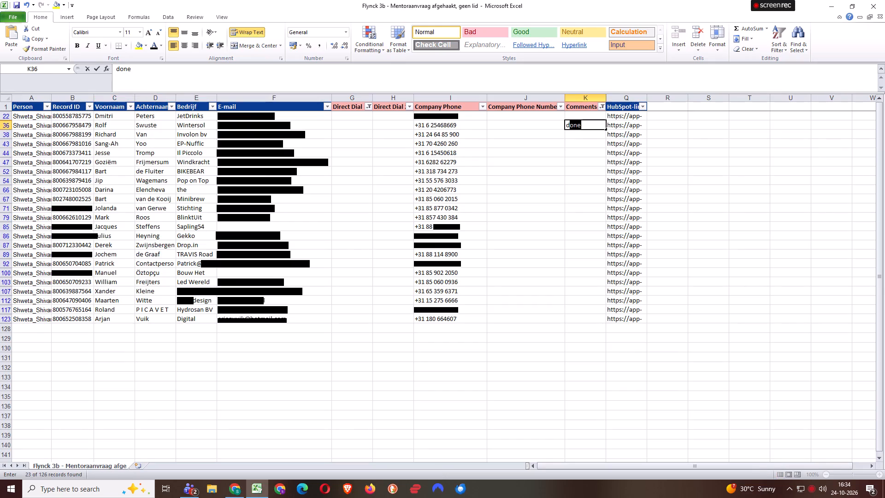
Copy the first and last name from row 38 in Excel and search for that contact in Apollo.
left_click_drag(163, 137, 120, 133)
key("ctrl+c")
key("alt+Tab")
triple_click(206, 104)
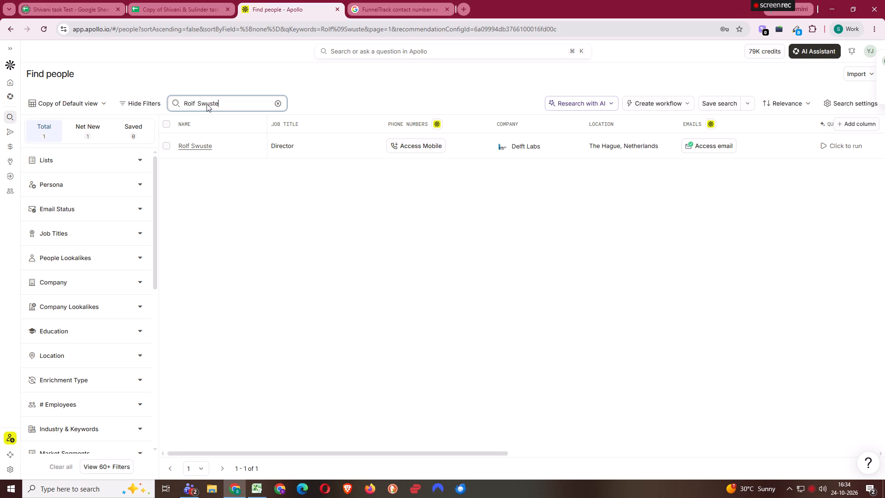
left_click(206, 102)
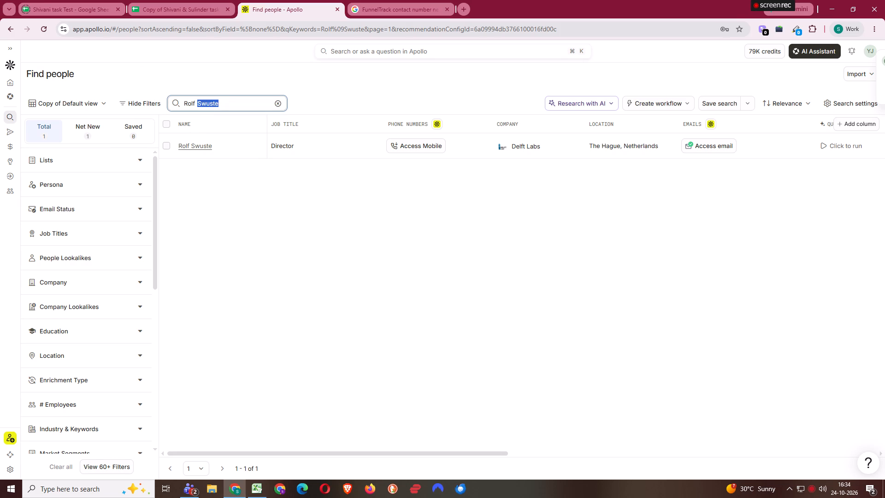
triple_click(206, 102)
key("ctrl+v")
key("Return")
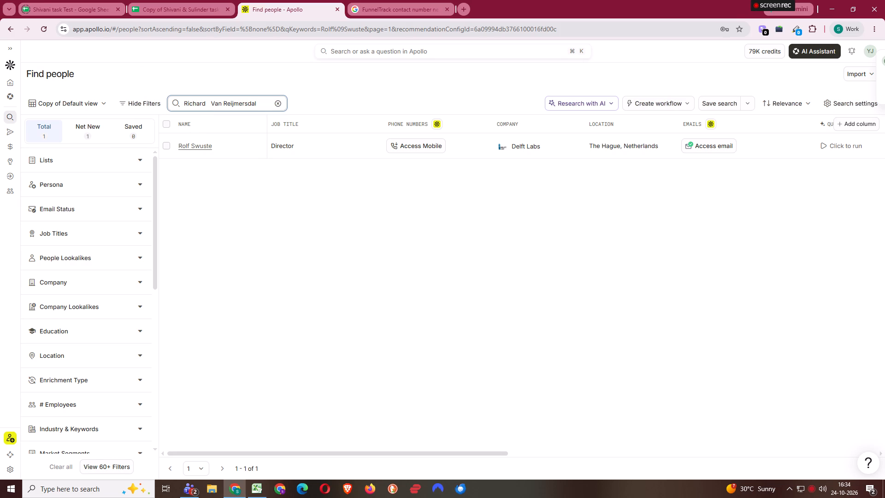
Reapply the blanks-only filter on Excel's Comments column to hide the completed row 36.
key("alt+Tab")
left_click(602, 105)
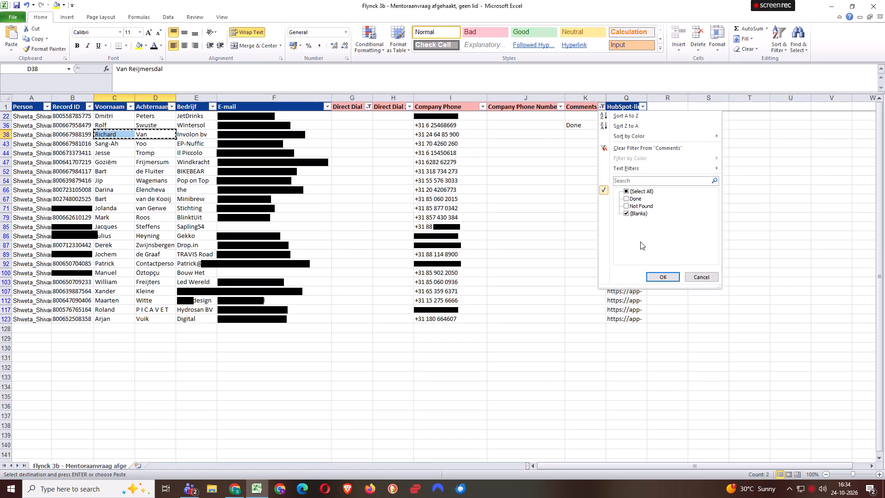
left_click(662, 277)
Check the row 38 company against the Apollo result and request the Involon bv general manager's mobile number.
key("alt+Tab")
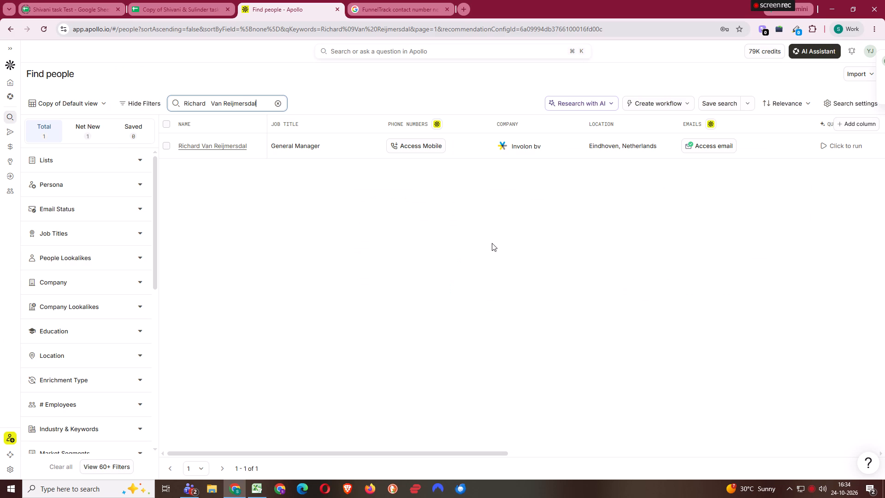
key("alt+Tab")
key("alt+Tab")
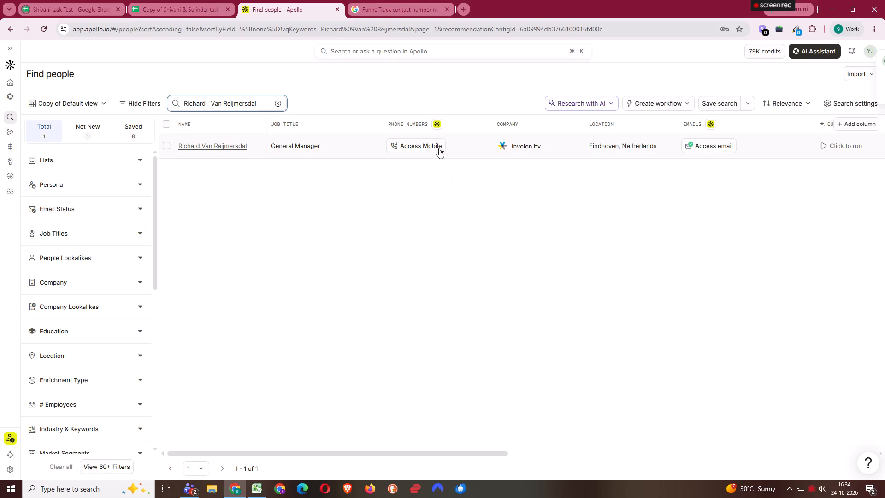
left_click(439, 148)
Copy the first and last name from row 43 in Excel and search for that contact in Apollo.
key("alt+Tab")
left_click_drag(154, 137, 117, 130)
key("ctrl+c")
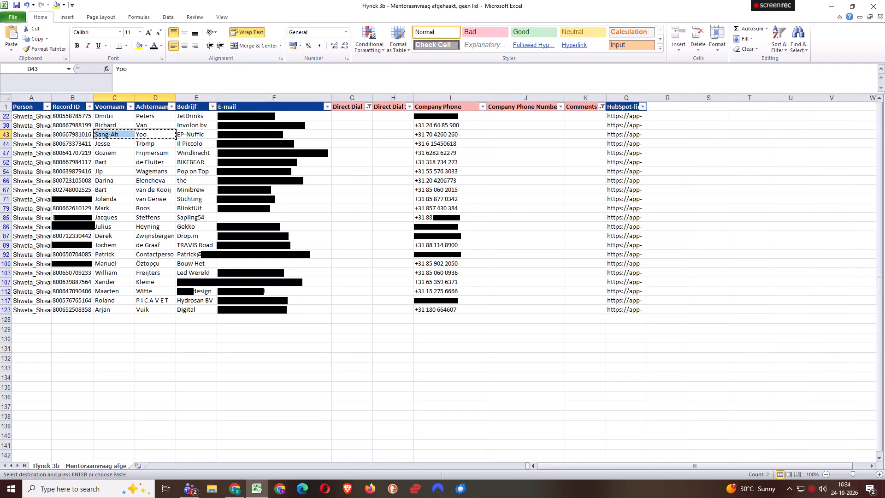
key("alt+Tab")
triple_click(214, 103)
key("ctrl+v")
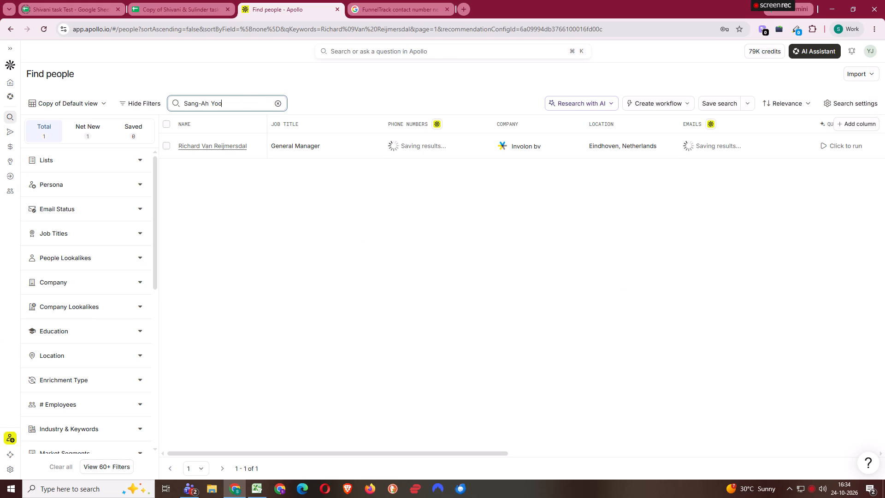
key("Return")
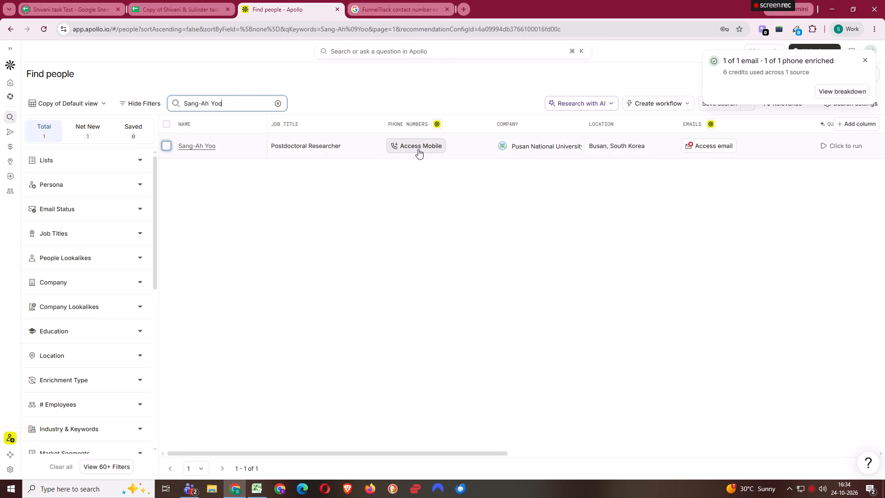
Check the row 43 company against the Apollo result and request the Pusan National University postdoctoral researcher's mobile number.
key("alt+Tab")
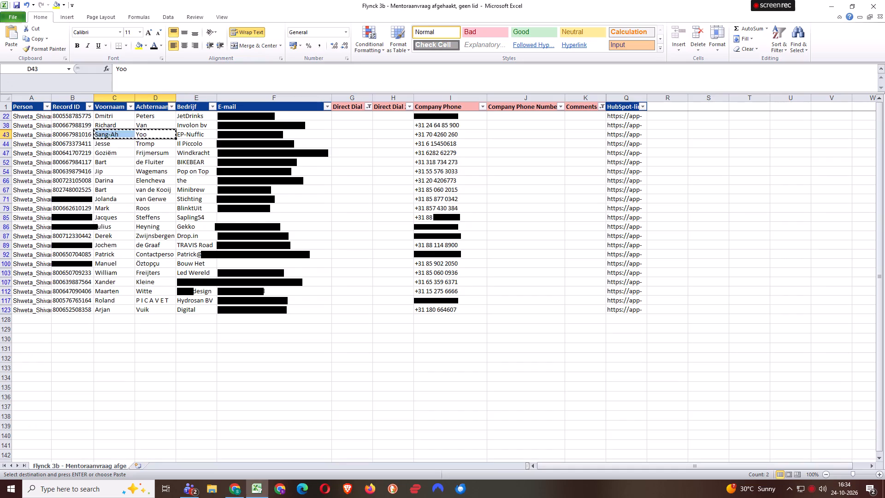
key("alt+Tab")
left_click(417, 151)
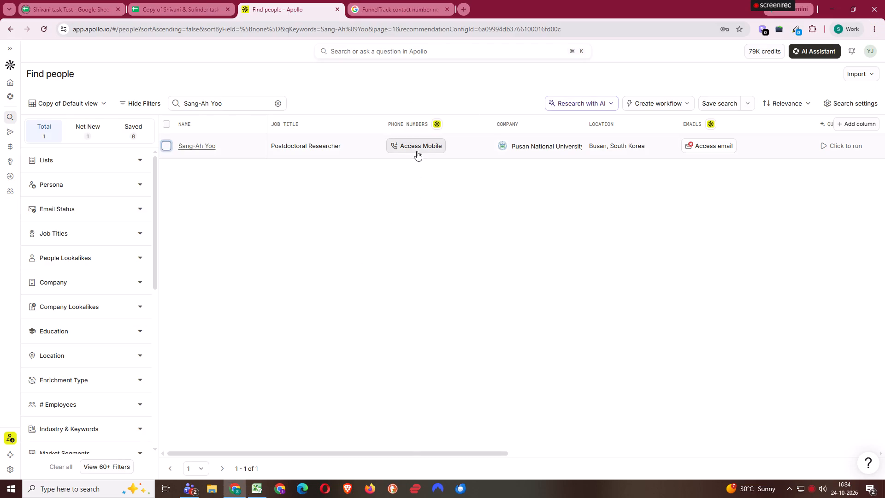
Copy the first and last name from row 44 in Excel and search for that contact in Apollo.
key("alt+Tab")
left_click_drag(155, 144, 108, 143)
key("ctrl+c")
key("alt+Tab")
triple_click(224, 100)
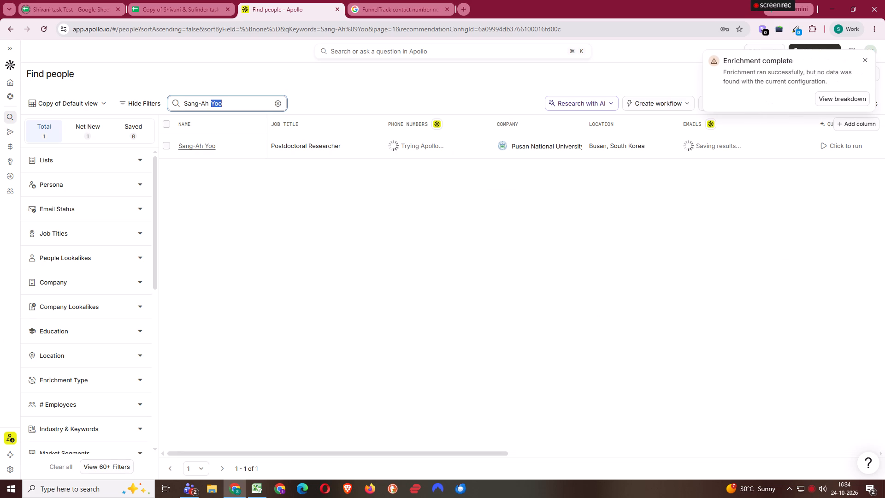
key("ctrl+v")
key("Return")
key("Return")
key("Return")
key("Return")
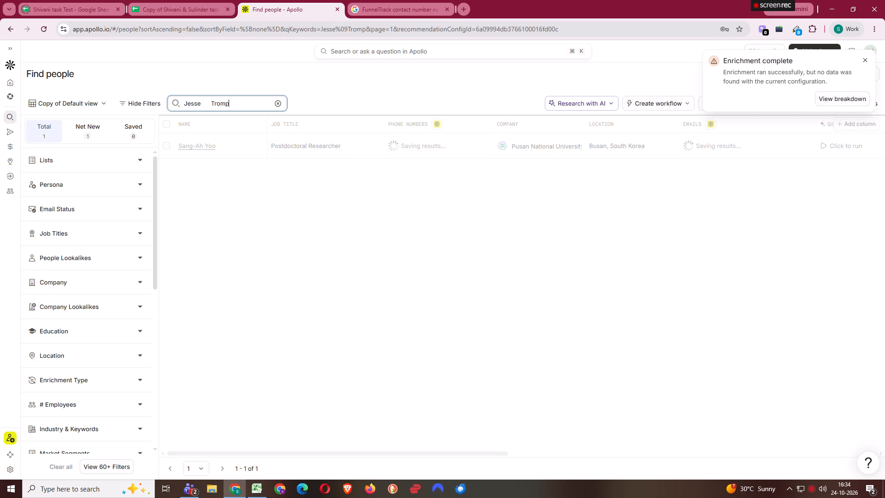
Compare the companies in the Apollo results with the row 44 company, Il Piccolo, in Excel.
scroll(224, 100, "up", 1)
key("alt+Tab")
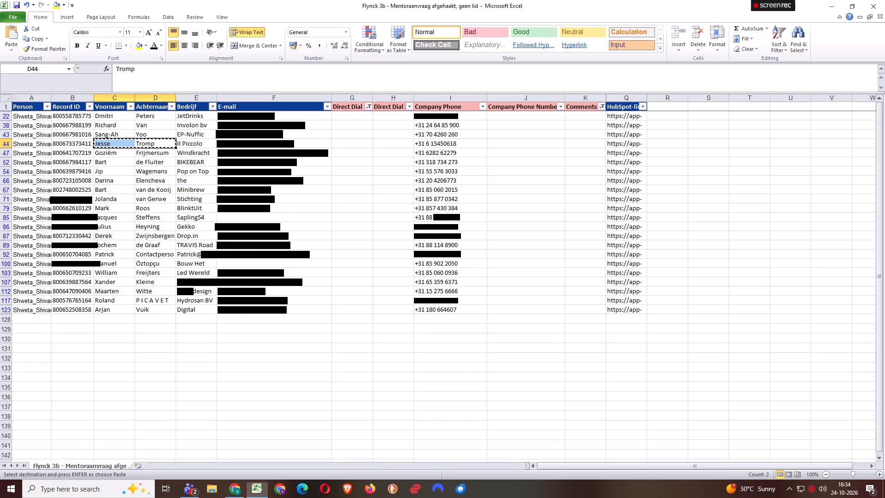
key("alt+Tab")
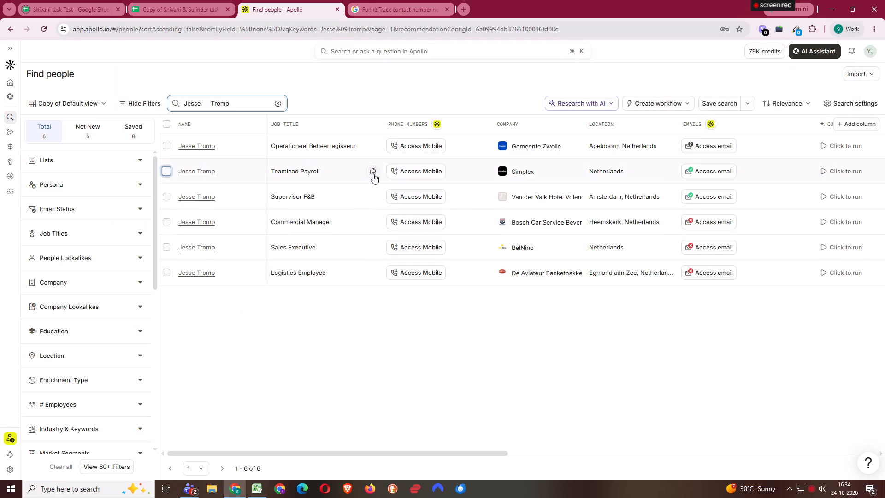
key("alt+Tab")
key("alt+Tab")
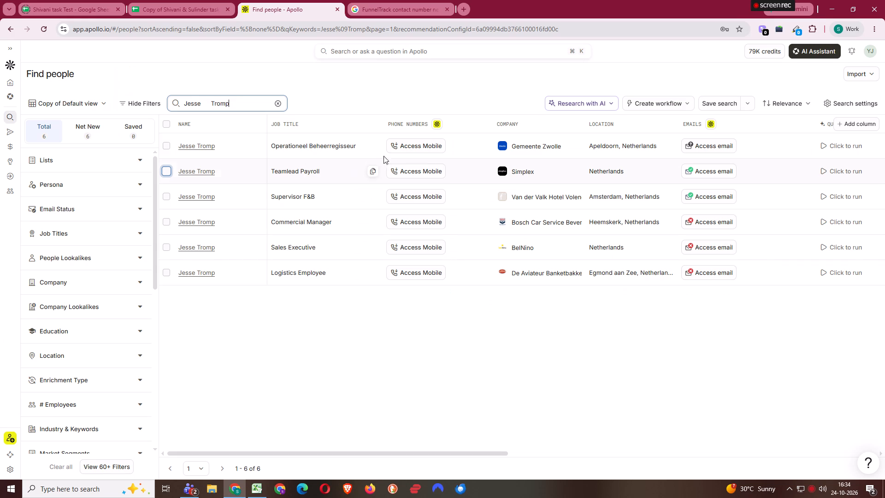
key("alt+Tab")
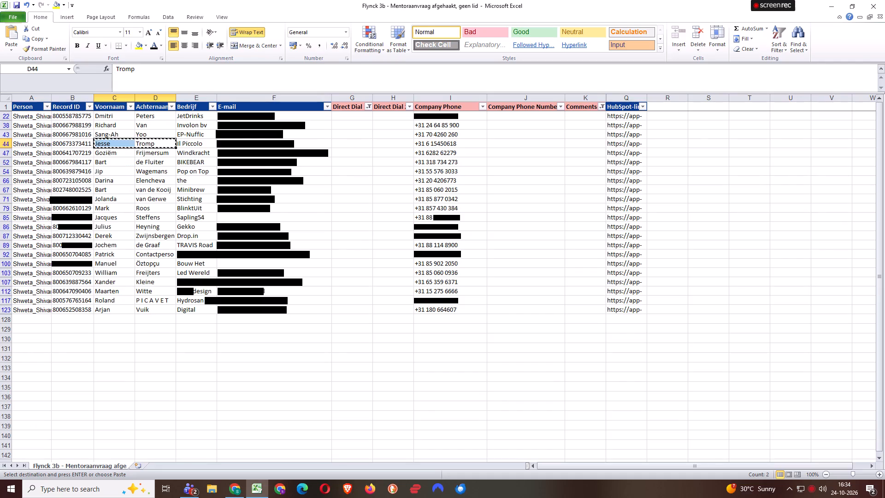
key("alt+Tab")
key("alt+Tab")
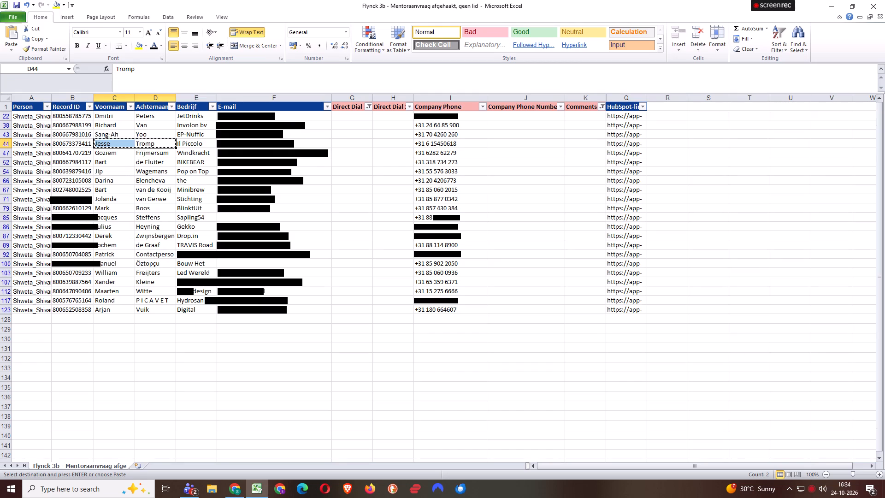
Mark rows 43 and 44 as Done in Excel's Comments column and reapply its blanks-only filter.
left_click_drag(198, 135, 573, 136)
left_click(573, 136)
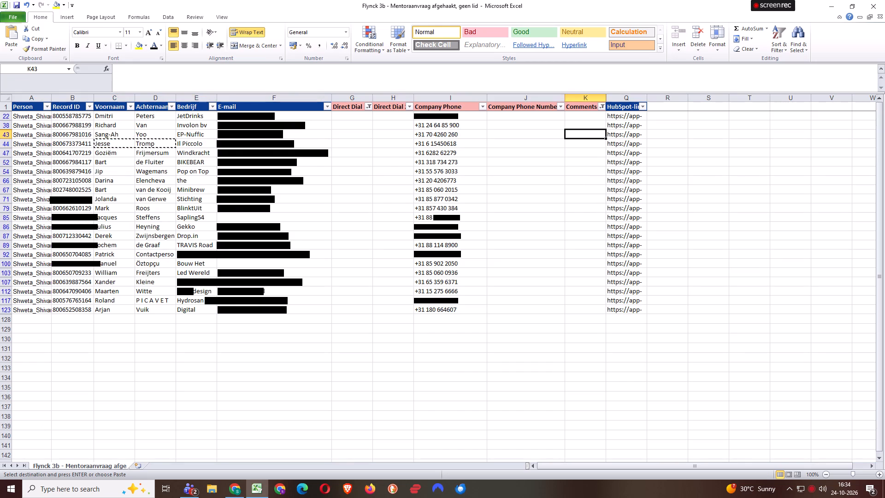
key("d")
left_click(578, 145)
key("d")
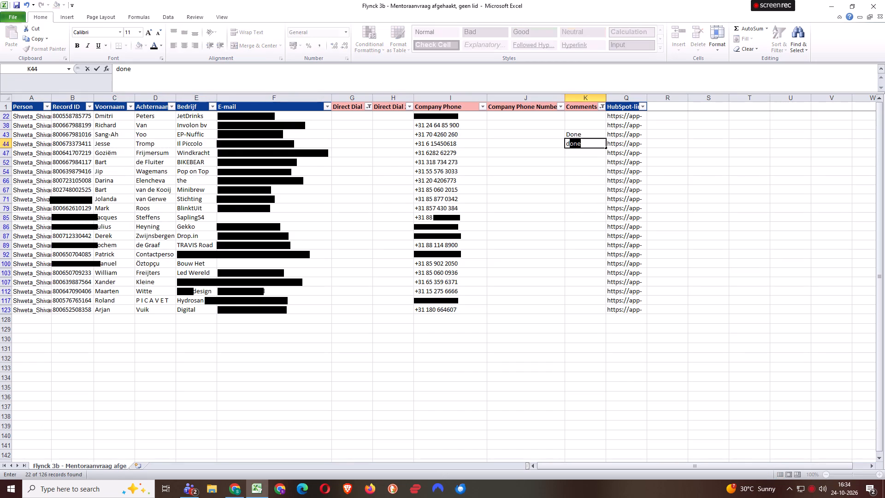
left_click(603, 106)
left_click(665, 283)
left_click(665, 280)
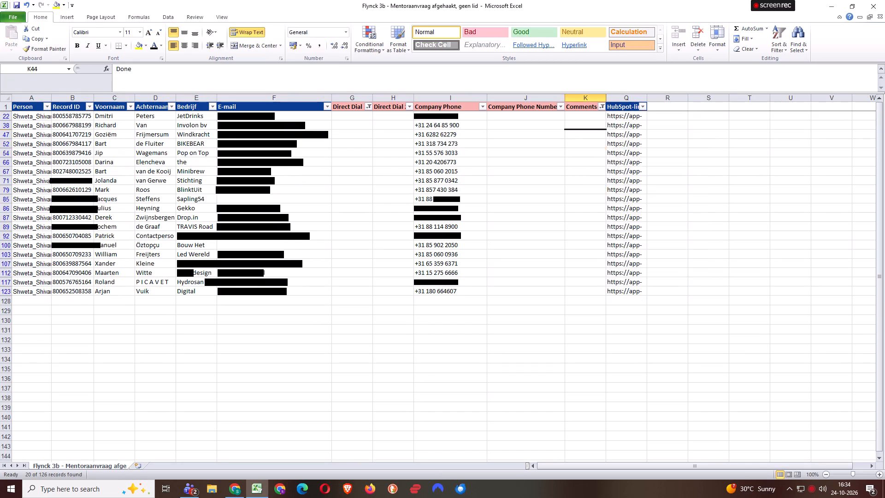
left_click(425, 180)
Copy the first and last name from row 47 and search for that contact in Apollo, replacing the ë with e.
left_click_drag(154, 134, 130, 134)
key("ctrl+c")
key("alt+Tab")
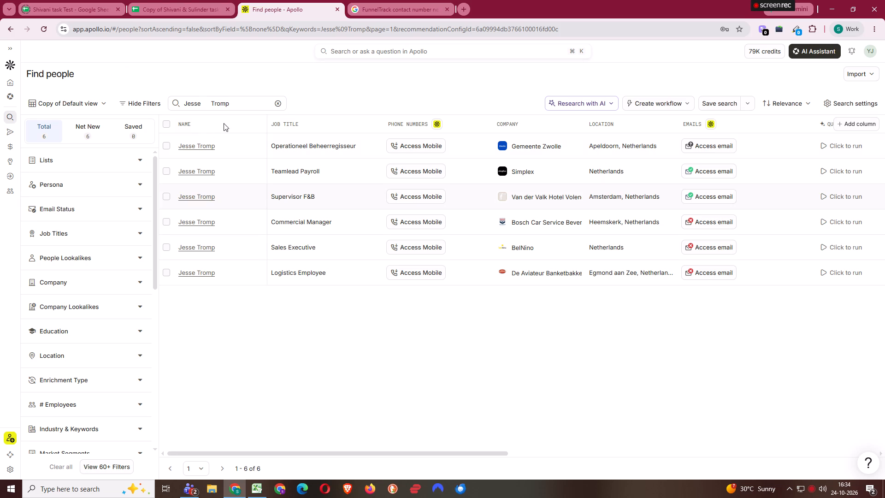
triple_click(226, 104)
key("ctrl+v")
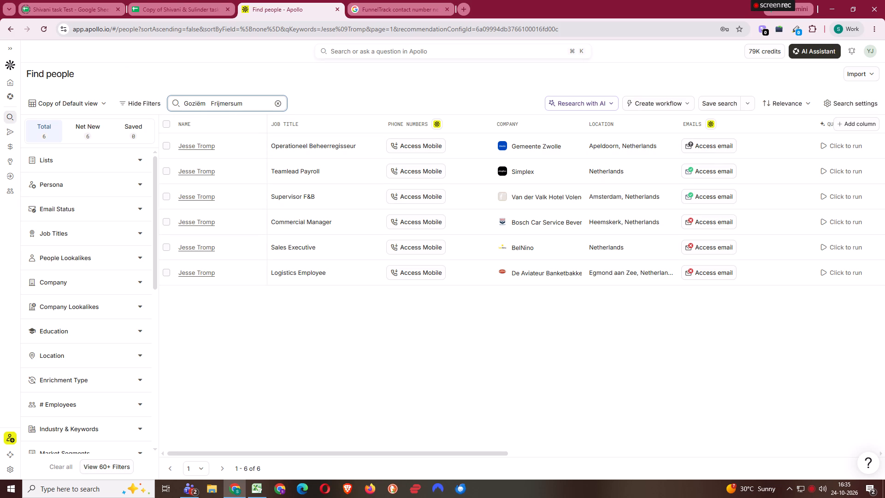
left_click(201, 102)
key("BackSpace")
key("e")
key("Return")
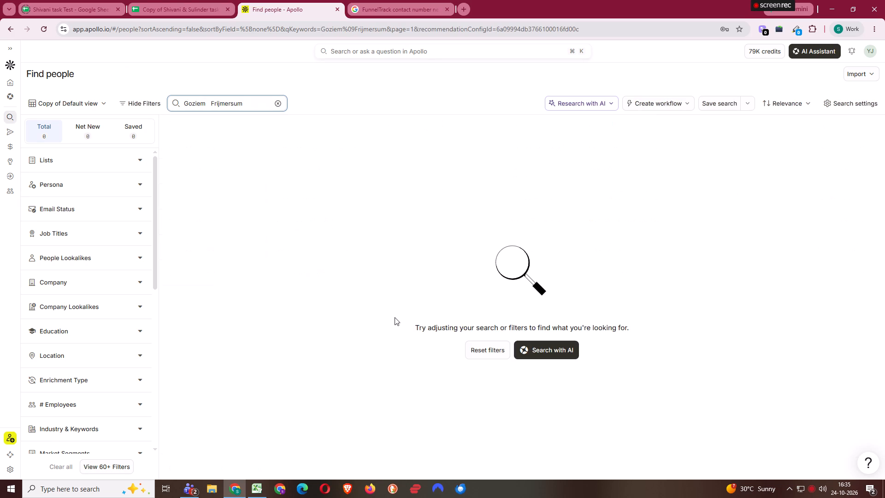
Mark row 47, the Windkracht contact, as Done in Excel's Comments column.
key("alt+Tab")
left_click_drag(189, 137, 558, 139)
left_click(580, 135)
key("d")
left_click(580, 184)
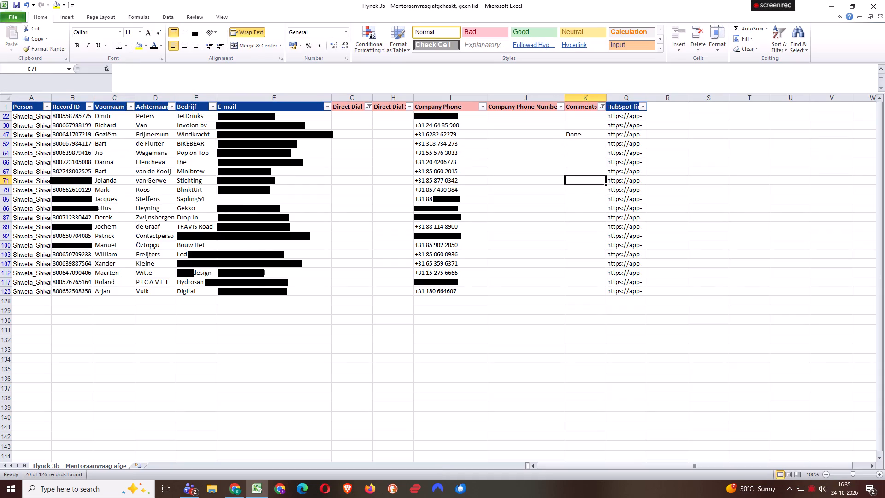
Search Apollo for the name copied from row 52 in Excel, and repeat the search without the surname prefix "de".
left_click_drag(156, 143, 115, 142)
key("ctrl+c")
key("alt+Tab")
triple_click(219, 101)
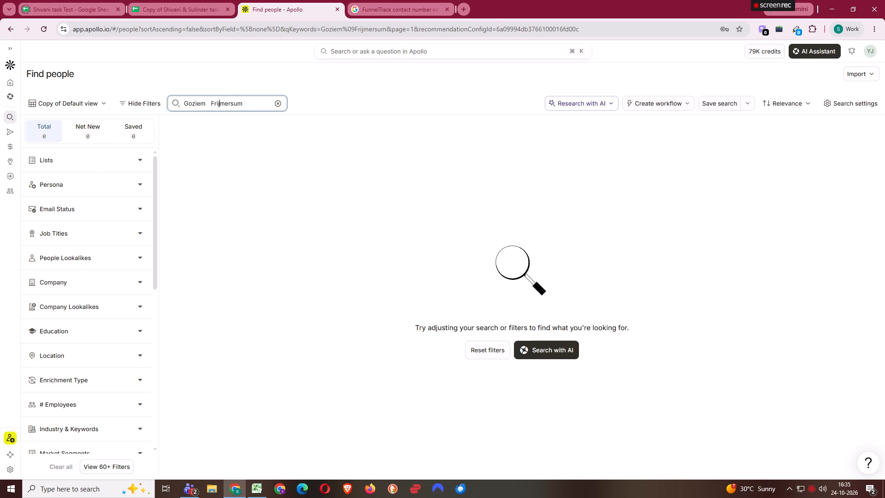
key("ctrl+v")
key("Return")
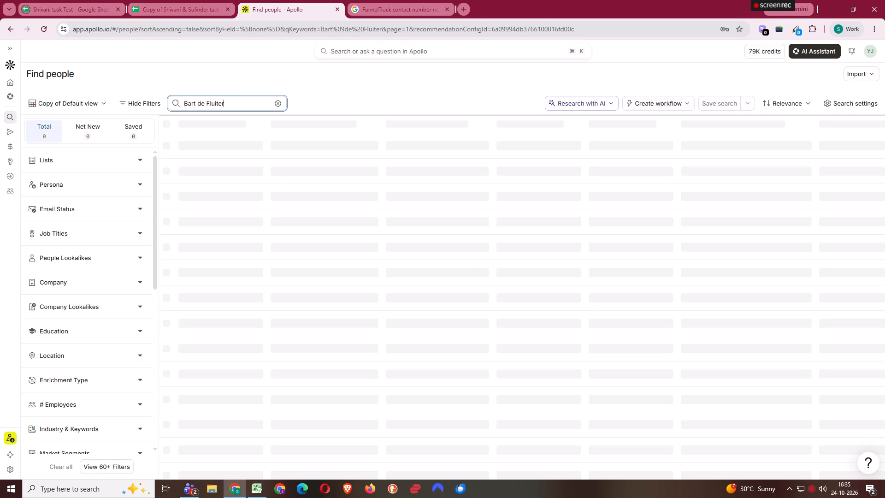
double_click(202, 102)
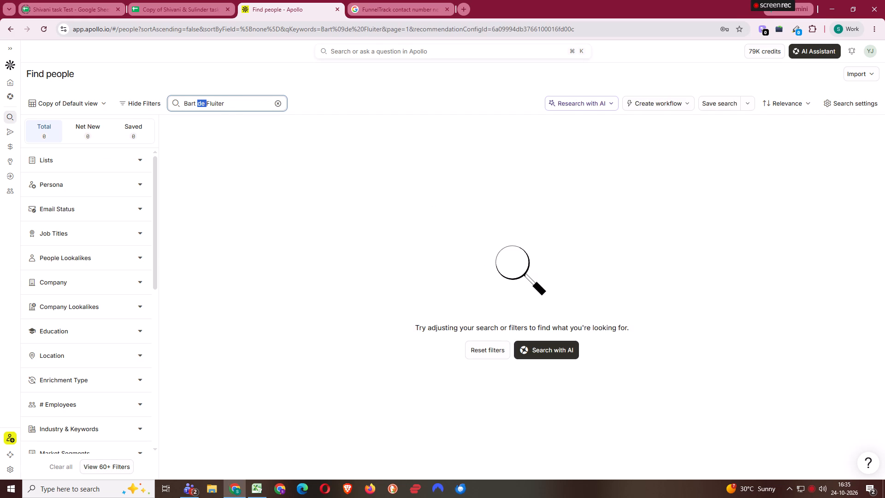
key("BackSpace")
key("Return")
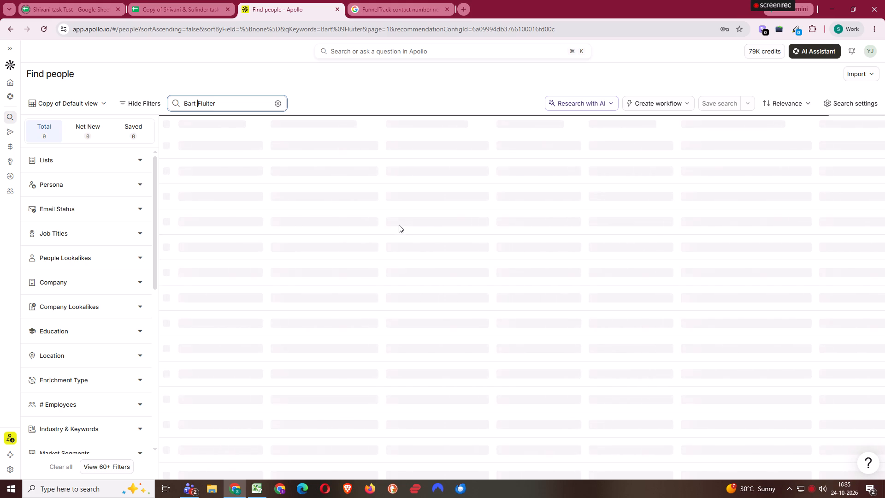
Fill the Done comment from row 47 down to row 52 in Excel and reapply the Comments column's blanks-only filter.
key("alt+Tab")
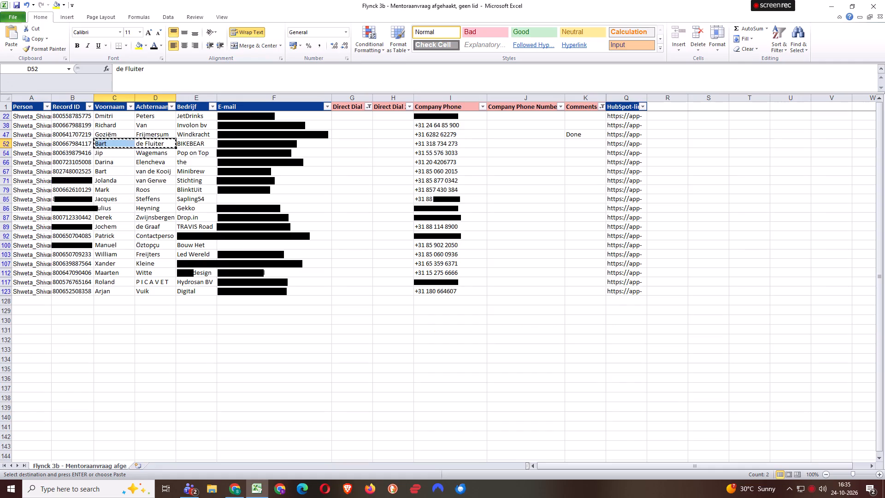
left_click_drag(151, 145, 619, 144)
left_click_drag(581, 135, 584, 140)
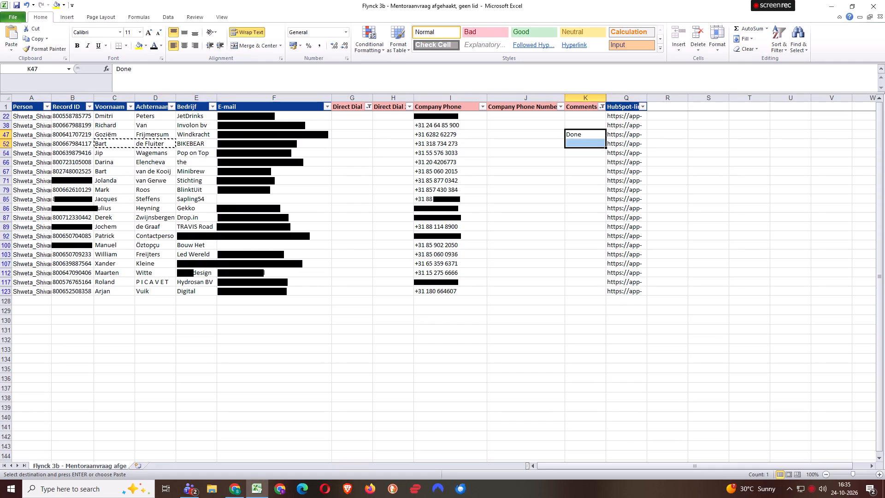
key("ctrl+d")
left_click(603, 105)
left_click(672, 279)
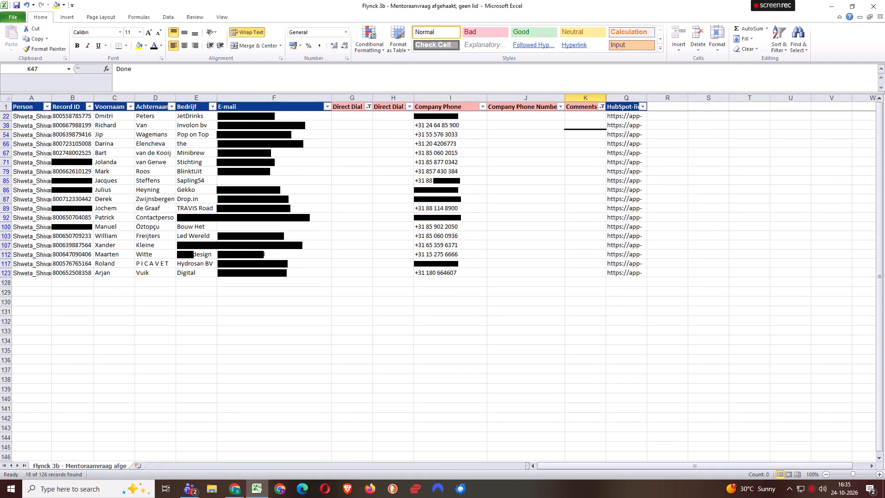
Search Apollo for the name copied from row 54 and compare the result's company with Pop on Top in Excel.
left_click_drag(153, 136, 118, 131)
key("ctrl+c")
key("alt+Tab")
triple_click(225, 104)
key("ctrl+v")
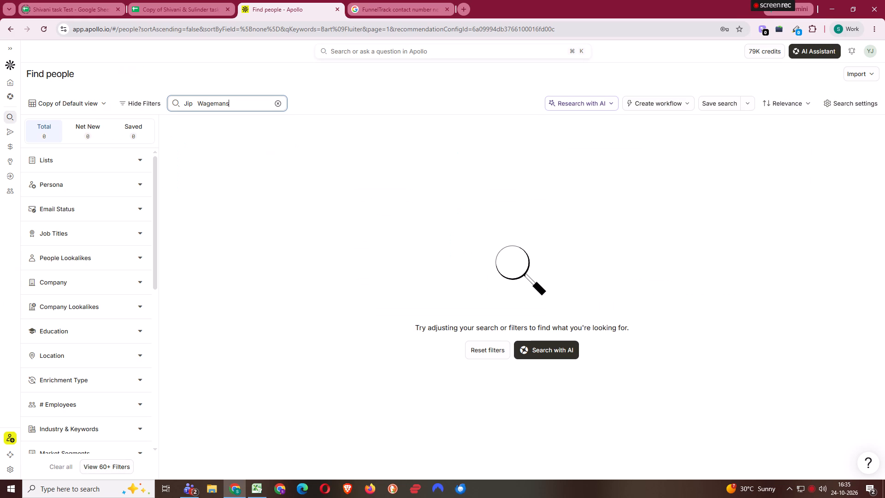
key("Return")
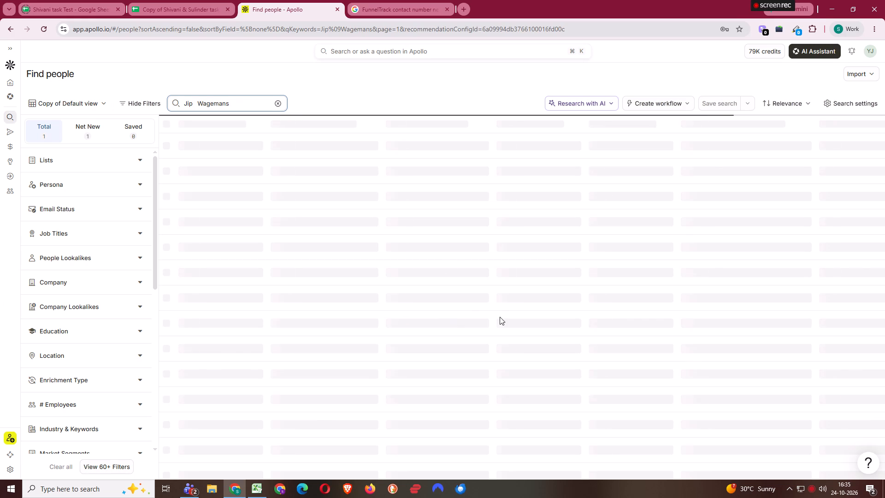
key("alt+Tab")
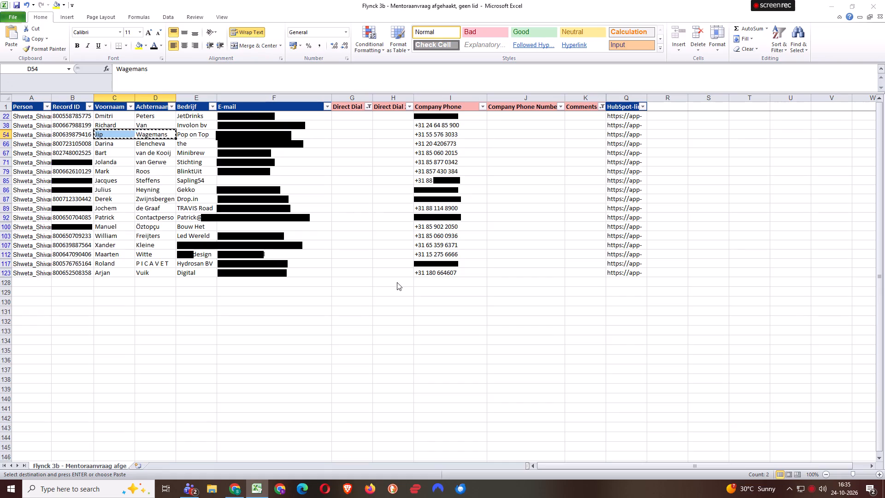
key("alt+Tab")
key("alt+Tab")
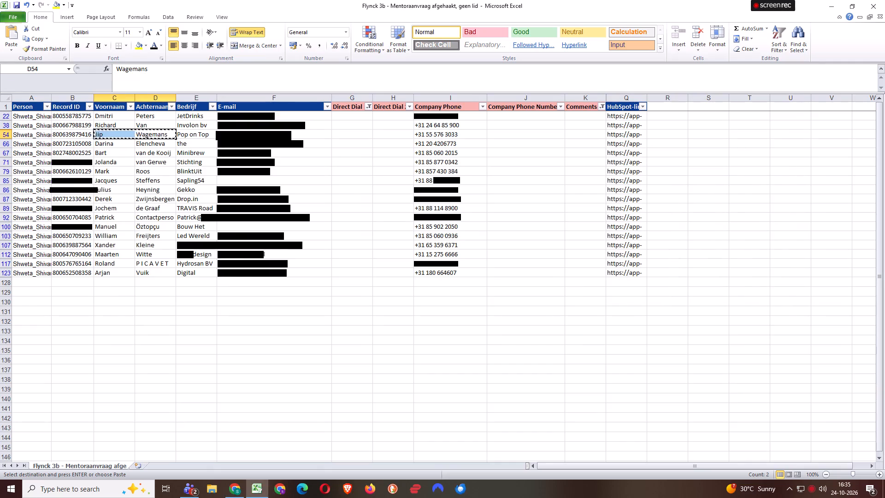
Copy the first and last name from row 66 in Excel and search for that contact in Apollo.
left_click_drag(146, 142, 125, 142)
key("ctrl+c")
key("alt+Tab")
triple_click(213, 100)
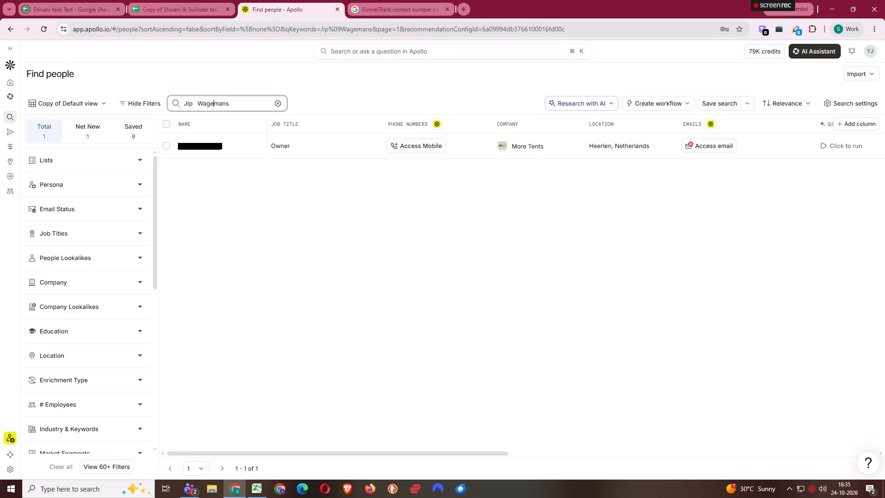
key("ctrl+v")
key("Return")
Mark row 54 as Done in Excel's Comments column and reapply its blanks-only filter.
key("alt+Tab")
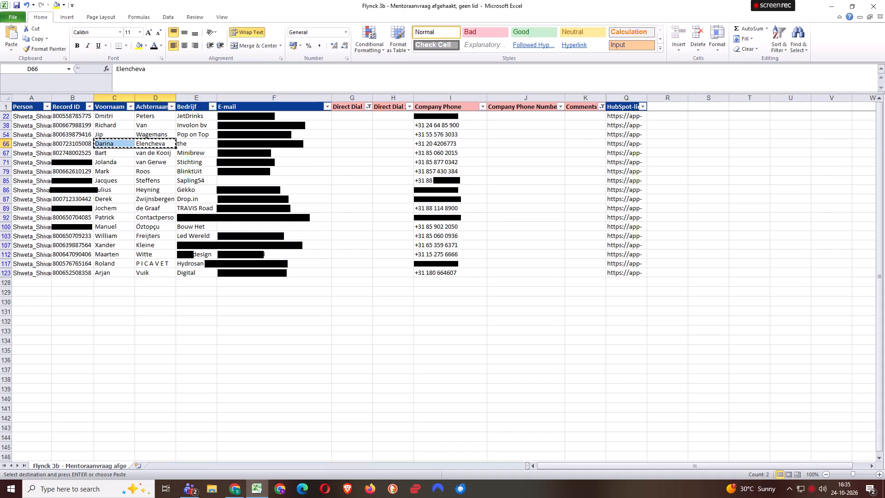
left_click_drag(199, 134, 569, 136)
left_click(569, 136)
key("d")
left_click(580, 176)
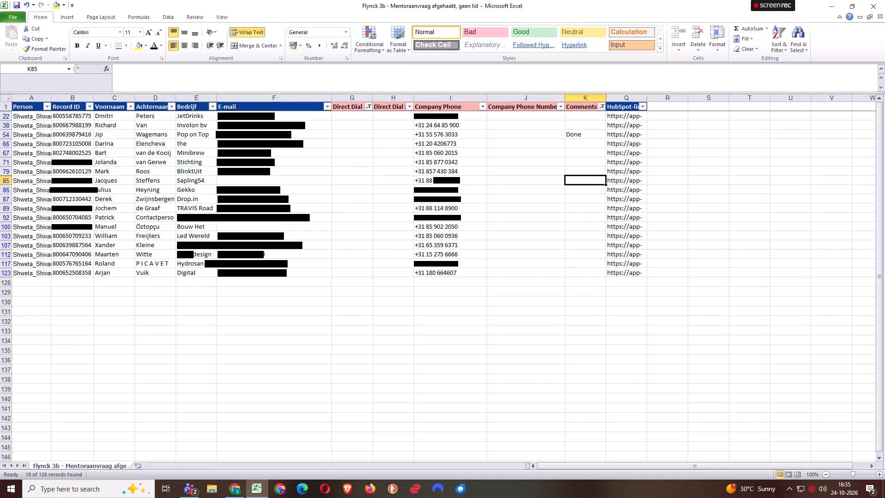
left_click(603, 103)
left_click(661, 273)
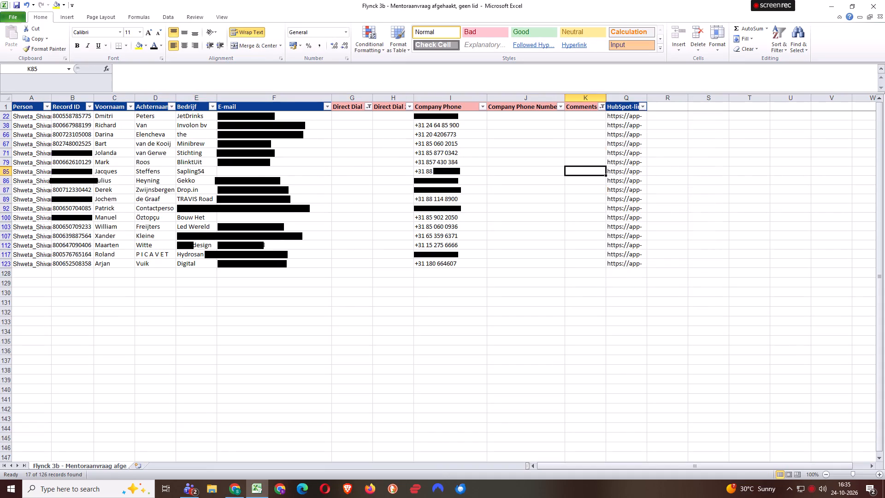
left_click(577, 278)
Request the Pepco ESG Director's mobile number in Apollo and check the company against row 66 in Excel.
key("alt+Tab")
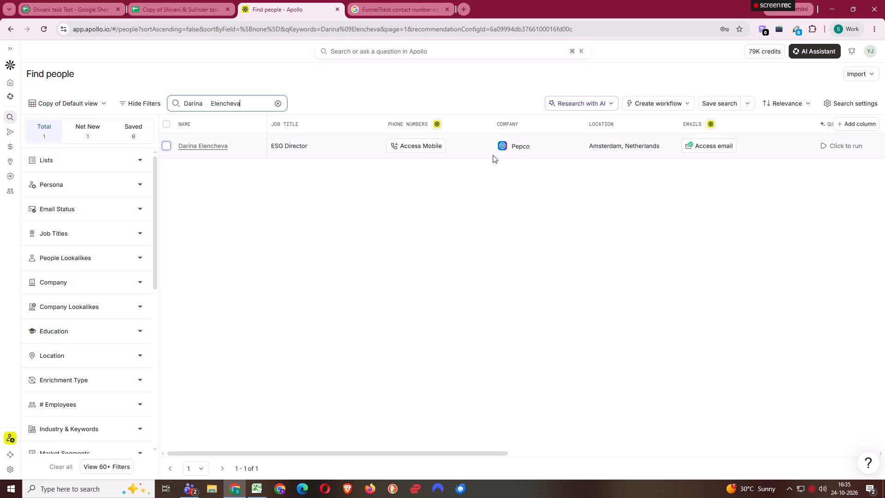
left_click(432, 150)
key("alt+Tab")
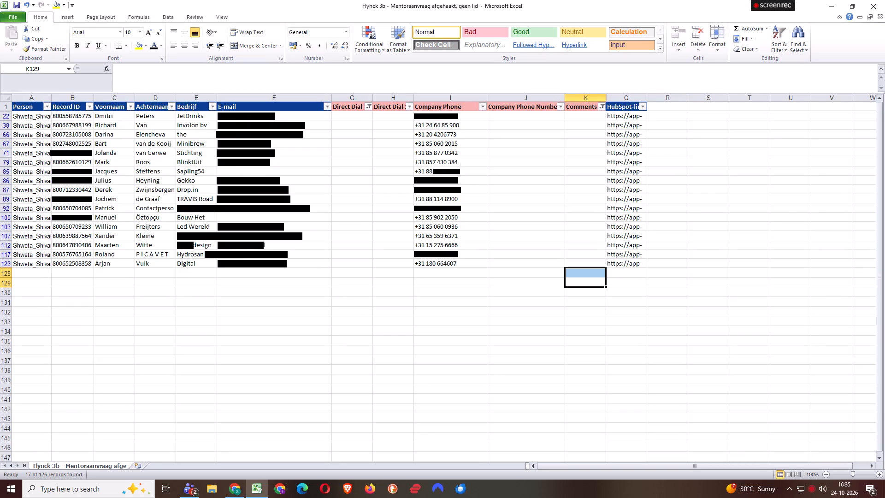
key("alt+Tab")
key("alt+Tab")
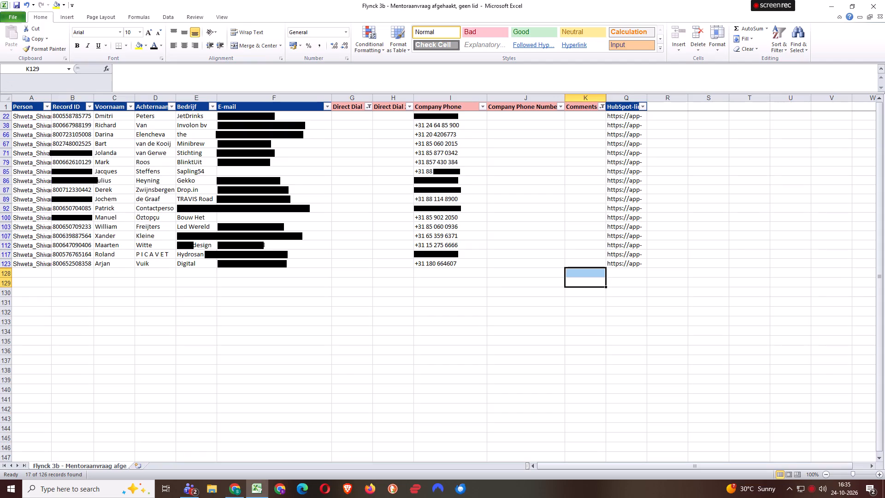
Mark row 66 as Done in the Comments column and reapply its blanks-only filter.
left_click_drag(123, 133, 592, 136)
left_click(592, 136)
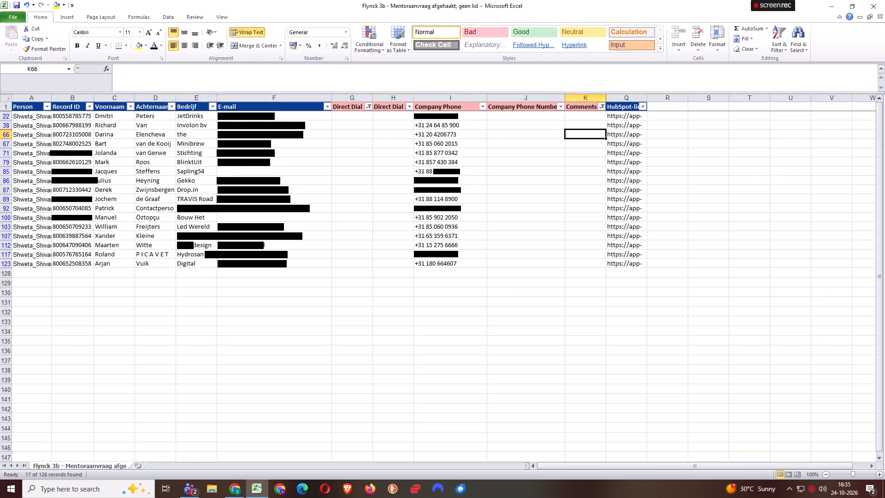
key("d")
left_click(600, 109)
left_click(660, 280)
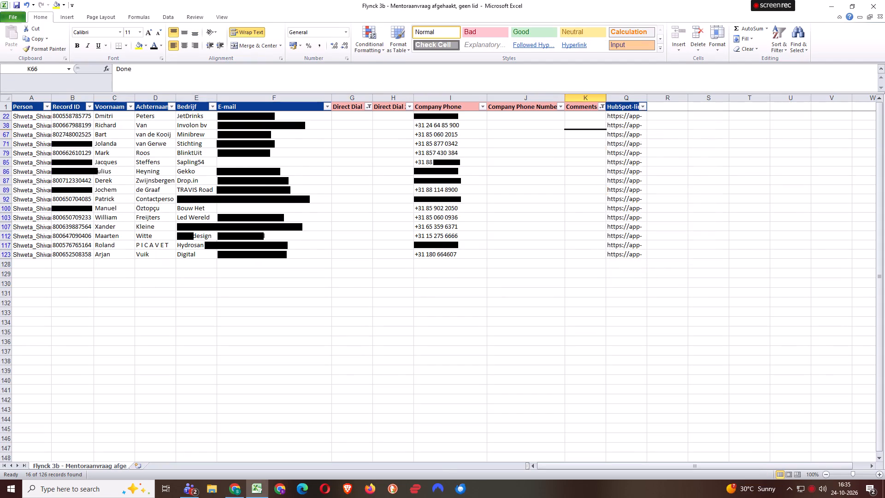
Search Apollo for the name copied from row 67 and request the mobile number of the Founding CEO at MINIBREW.
left_click_drag(149, 135, 113, 135)
key("ctrl+c")
key("alt+Tab")
triple_click(214, 101)
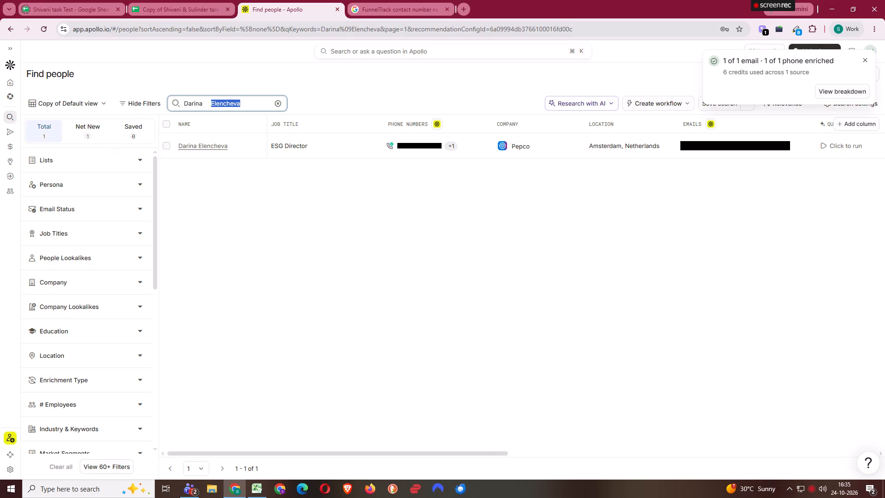
left_click(214, 101, "ctrl")
key("ctrl+v")
key("Return")
key("alt+Tab")
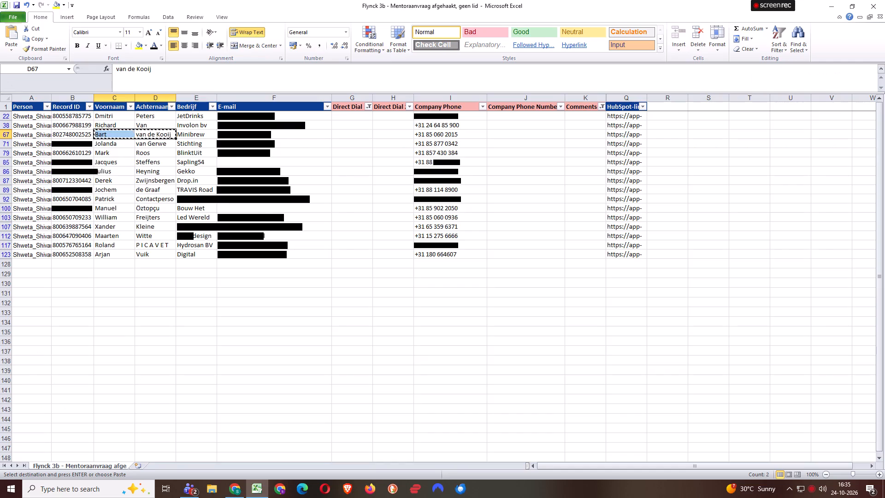
key("alt+Tab")
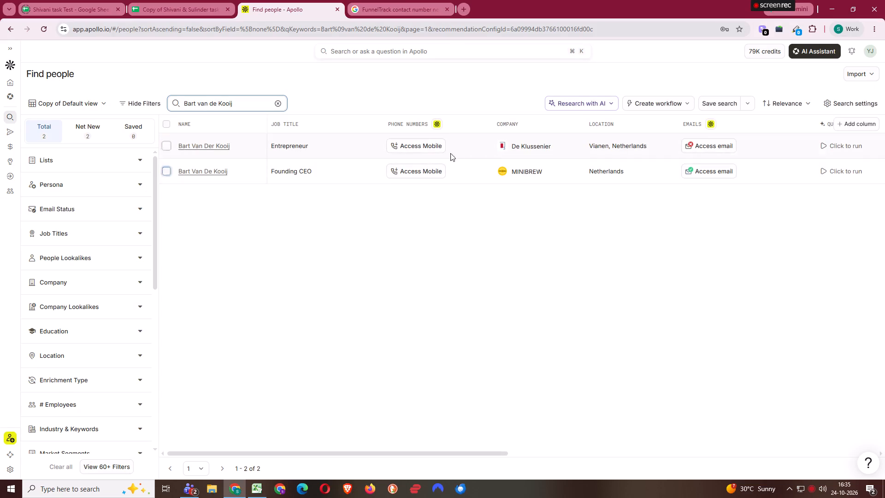
left_click(428, 173)
Search Apollo for the name copied from row 71 in Excel and request the mobile number of the Stichting Join Us director.
key("alt+Tab")
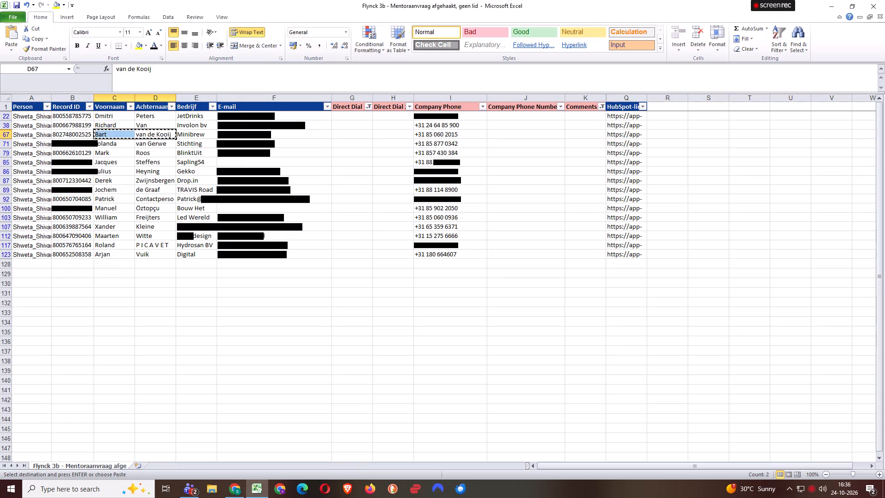
left_click_drag(148, 146, 122, 144)
key("ctrl+c")
key("alt+Tab")
left_click(234, 106)
triple_click(228, 103)
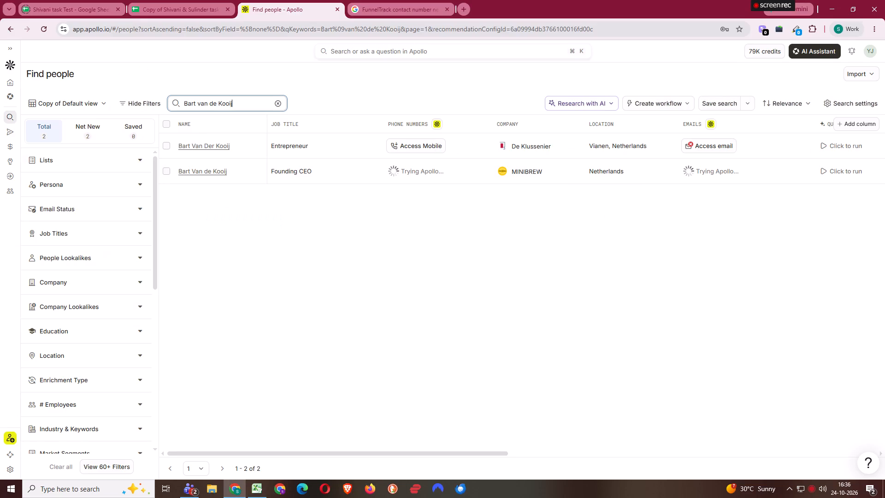
key("ctrl+v")
key("Return")
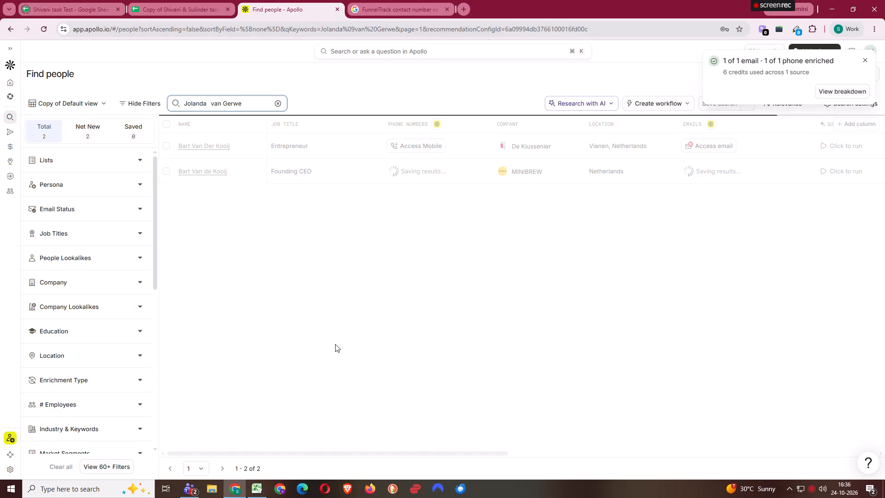
key("alt+Tab")
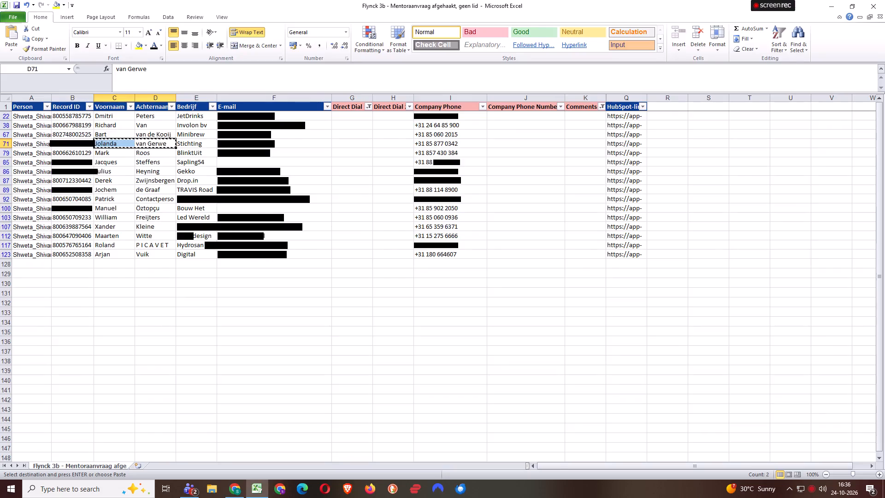
key("alt+Tab")
left_click(424, 149)
Search Apollo for the name copied from row 79 in Excel and request the mobile number of the BlinktUit Co-Founder.
key("alt+Tab")
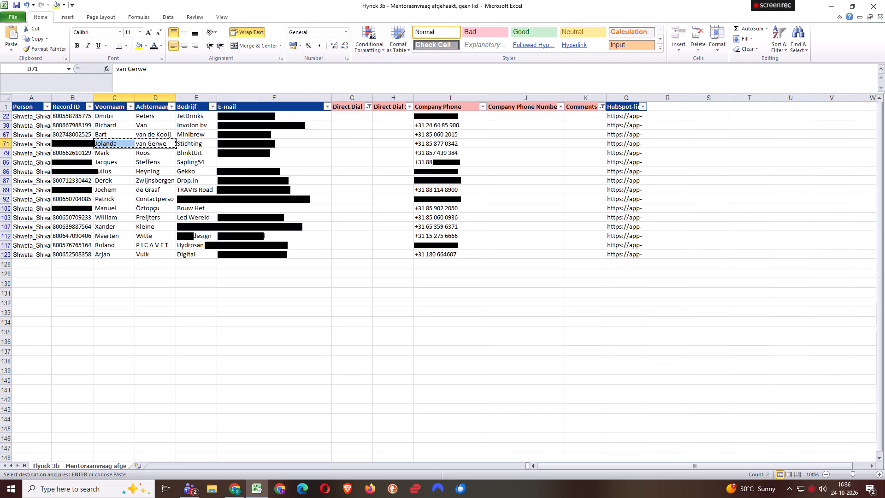
left_click_drag(147, 153, 118, 152)
key("ctrl+c")
key("alt+Tab")
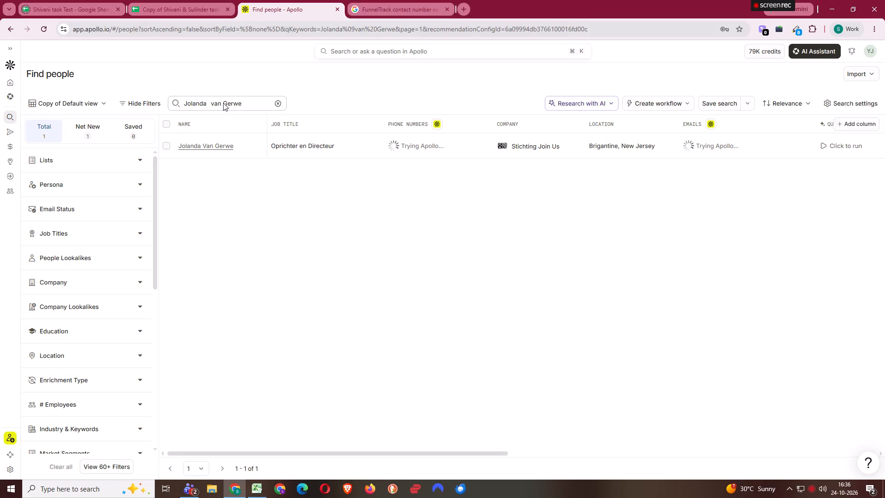
triple_click(223, 103)
key("ctrl+v")
key("Return")
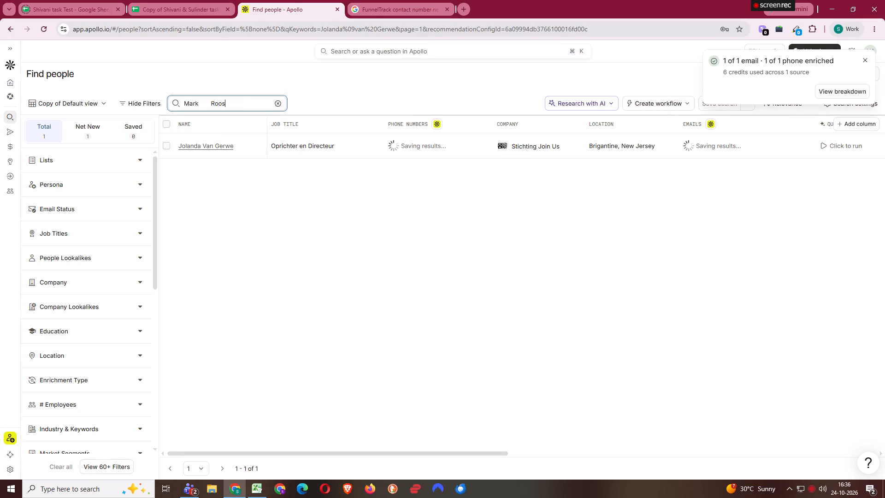
key("alt+Tab")
key("alt+Tab")
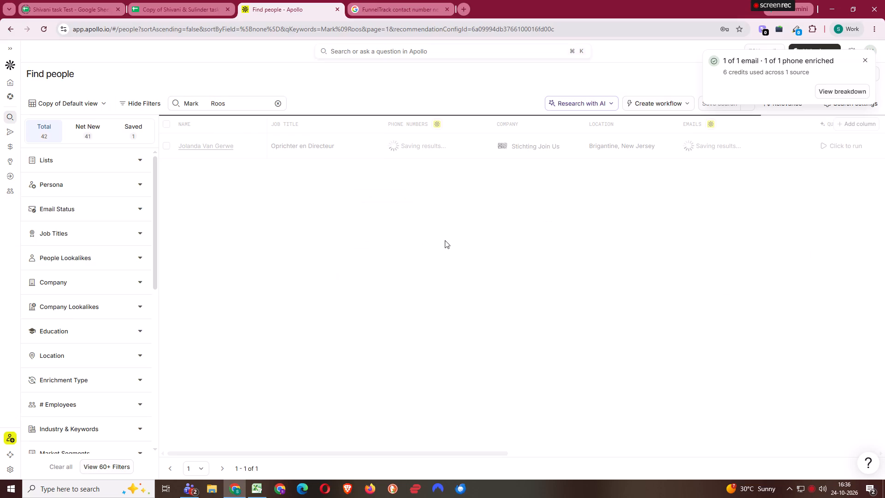
left_click(867, 59)
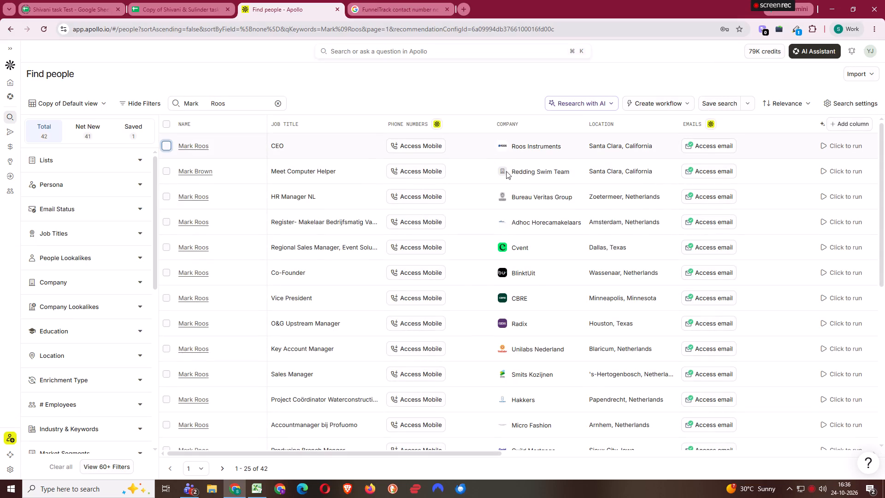
left_click(413, 273)
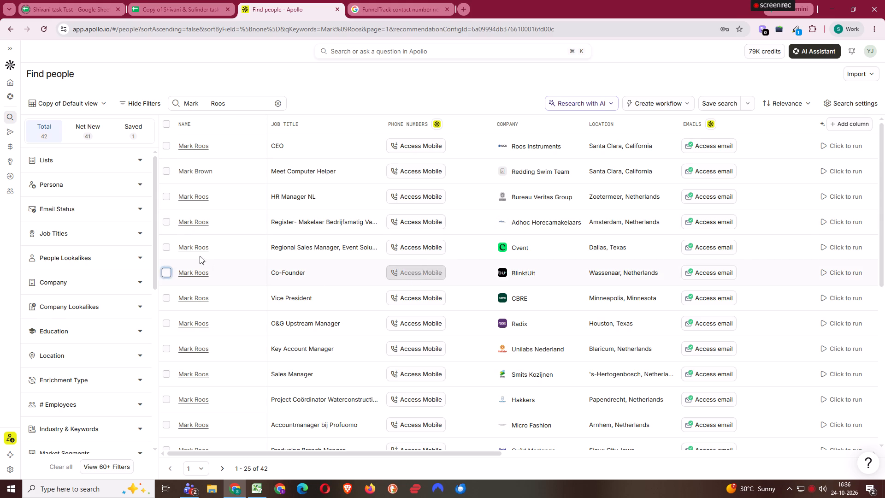
Search Apollo for the name copied from row 85 in Excel and compare the results' companies with Sapling54.
key("alt+Tab")
left_click_drag(127, 161, 149, 163)
key("ctrl+c")
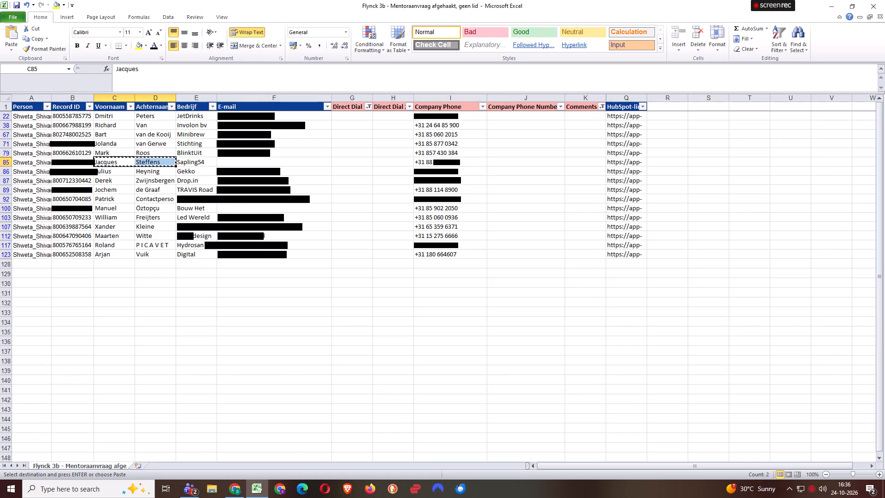
key("alt+Tab")
triple_click(213, 103)
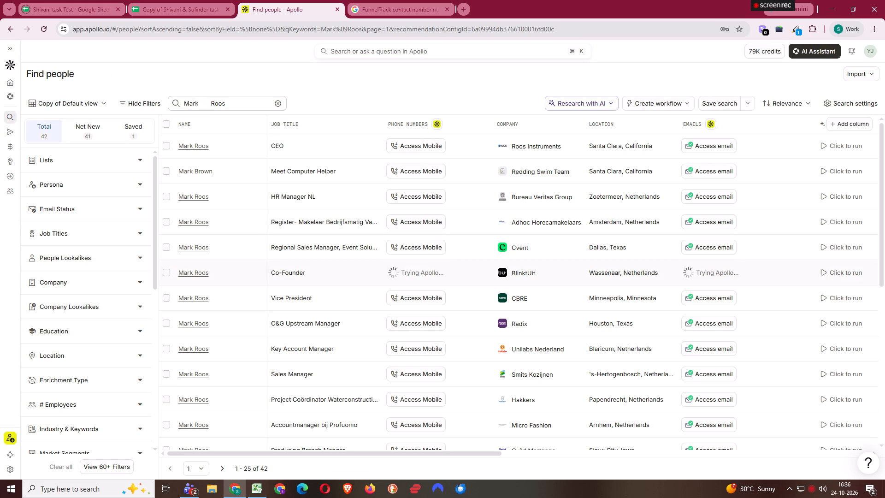
left_click(213, 103)
key("ctrl+a")
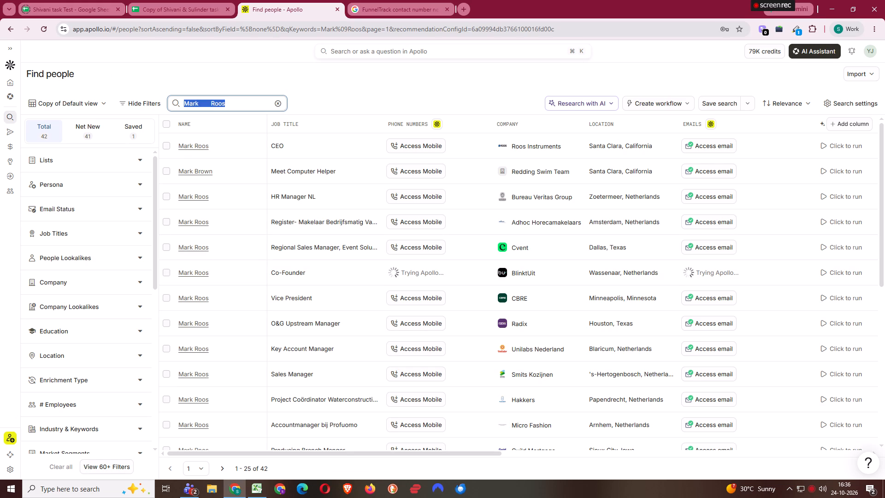
key("ctrl+v")
key("Return")
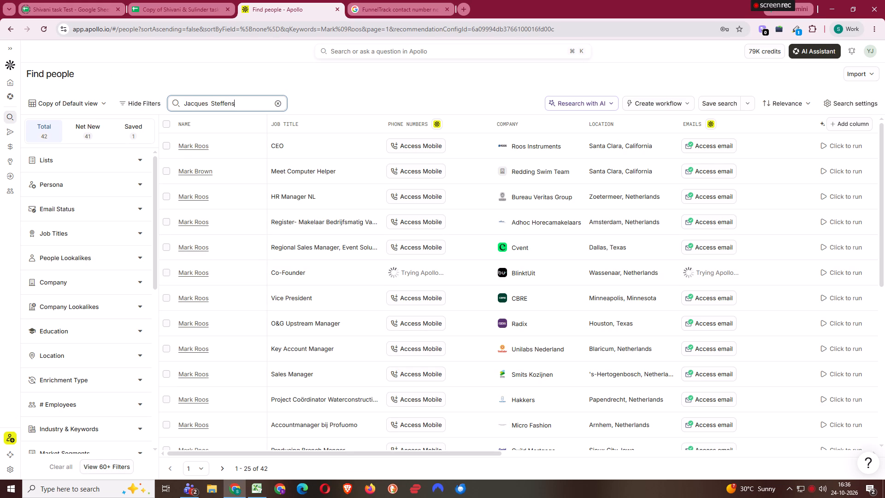
key("alt+Tab")
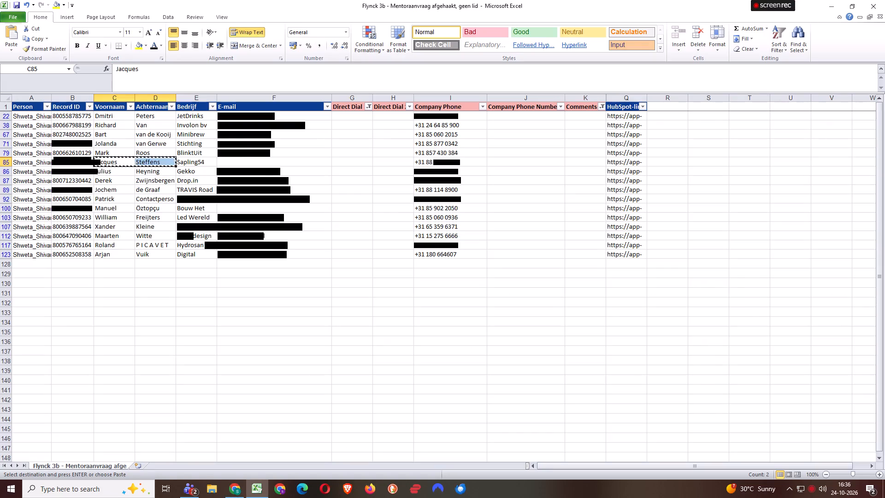
key("alt+Tab")
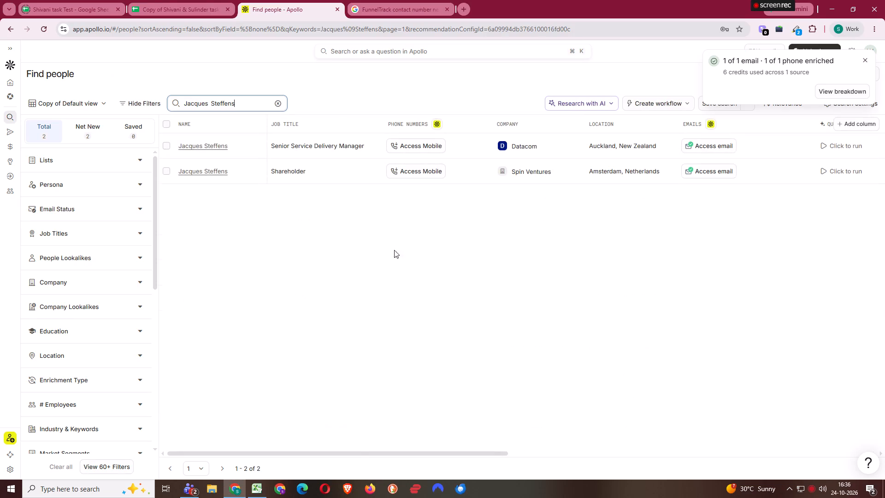
Enter Done in row 85's Comments cell in Excel for the Sapling54 contact.
key("alt+Tab")
left_click_drag(203, 164, 496, 161)
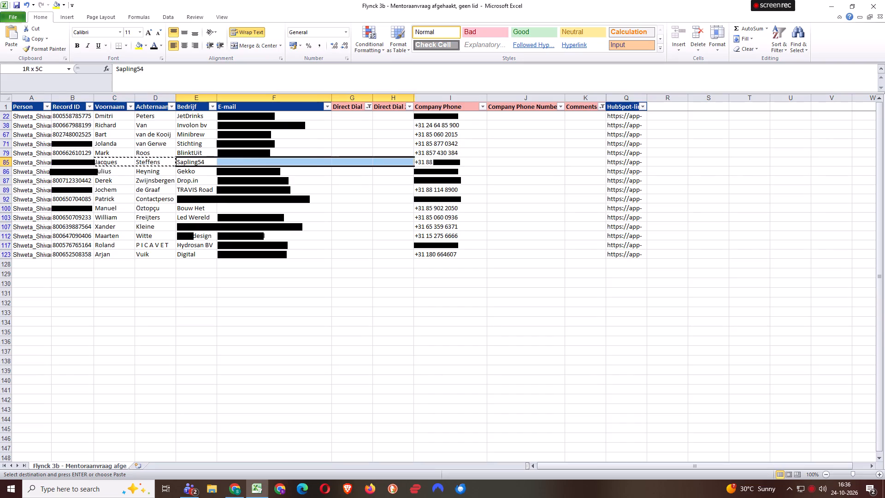
left_click_drag(496, 161, 579, 161)
left_click(579, 161)
key("d")
Copy the first and last name from row 86 in Excel and search for that contact in Apollo.
left_click_drag(583, 174, 171, 173)
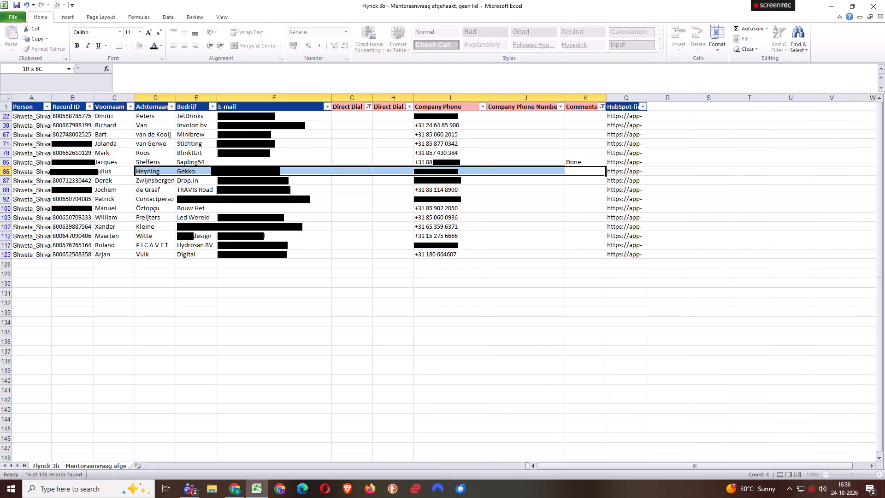
left_click_drag(171, 173, 155, 172)
left_click_drag(148, 172, 122, 171)
key("ctrl+c")
key("alt+Tab")
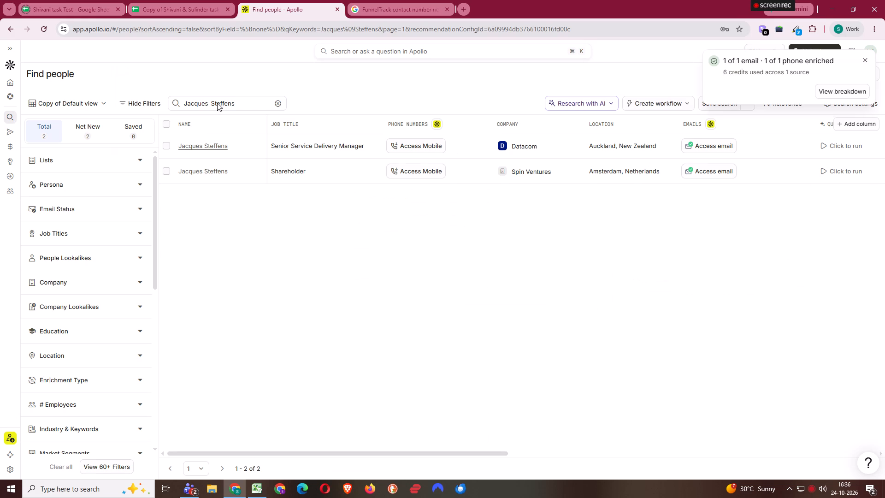
triple_click(217, 103)
key("ctrl+v")
key("Return")
scroll(217, 103, "up", 1)
key("alt+Tab")
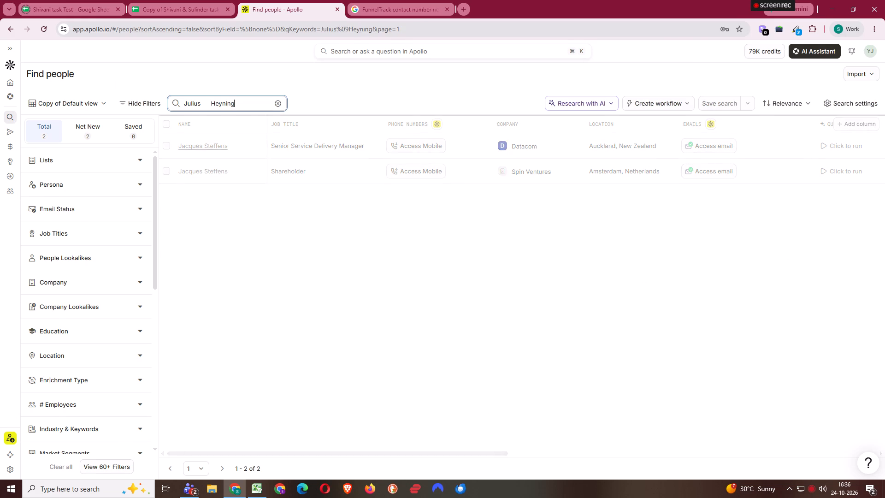
key("alt+Tab")
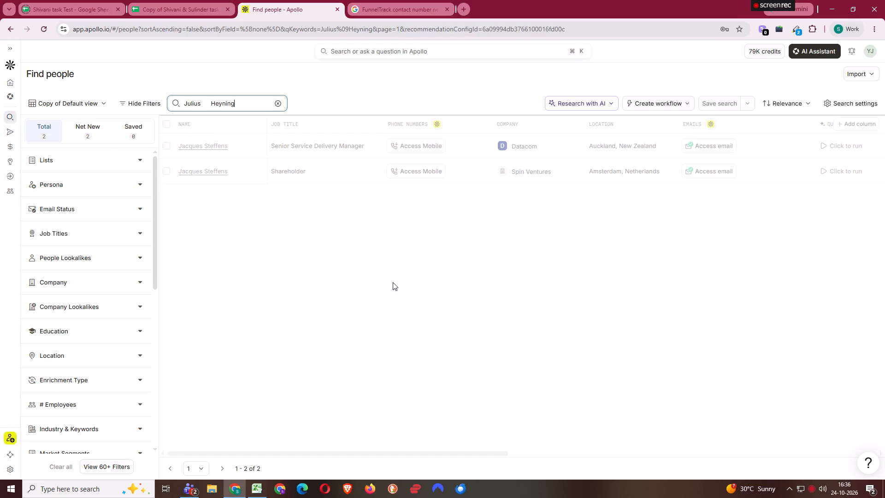
Copy the first and last name from row 87 in Excel and search for that contact in Apollo.
key("alt+Tab")
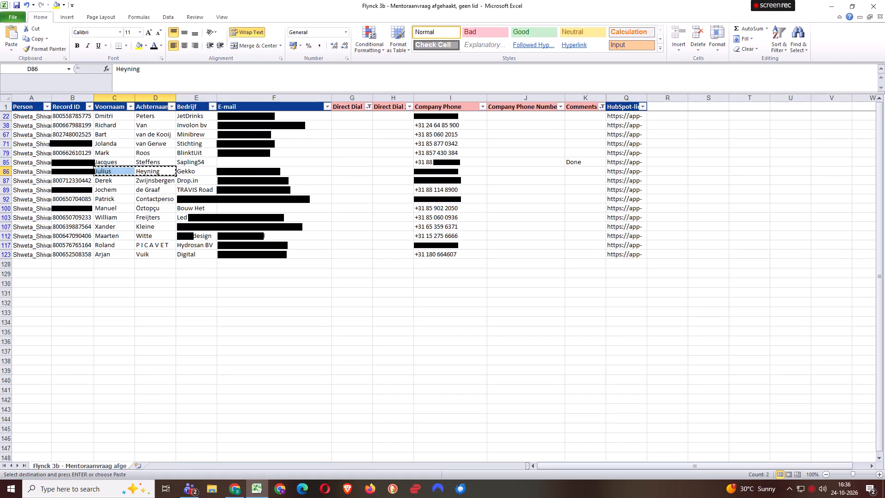
left_click_drag(151, 182, 133, 182)
key("ctrl+c")
key("alt+Tab")
triple_click(229, 105)
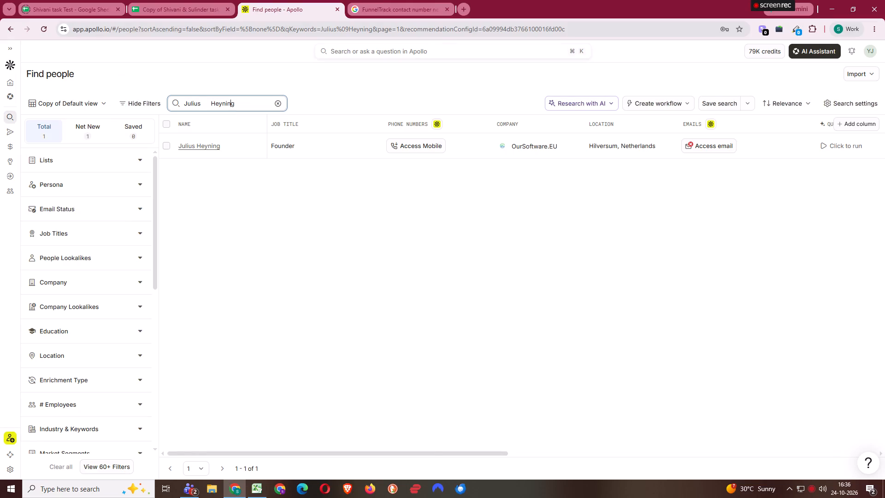
key("ctrl+v")
key("Return")
Check row 86's company in Excel and fill Done down from row 85 into its Comments cell.
key("alt+Tab")
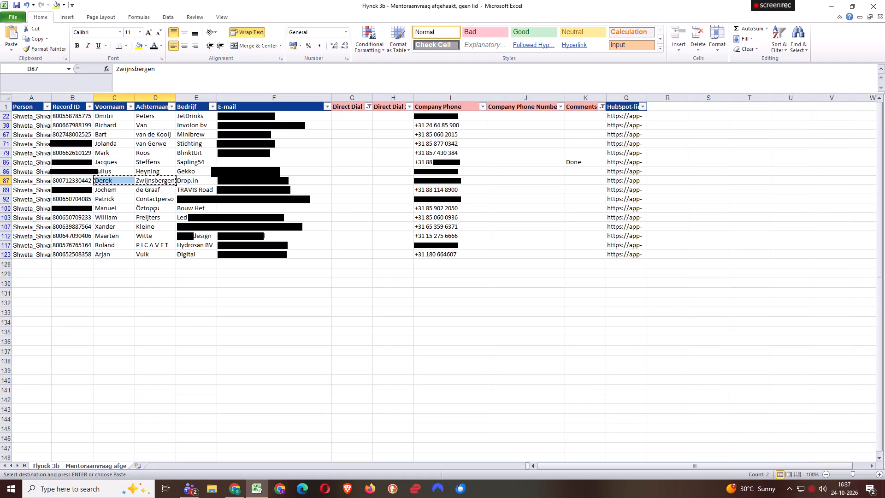
left_click_drag(206, 170, 594, 178)
left_click(594, 178)
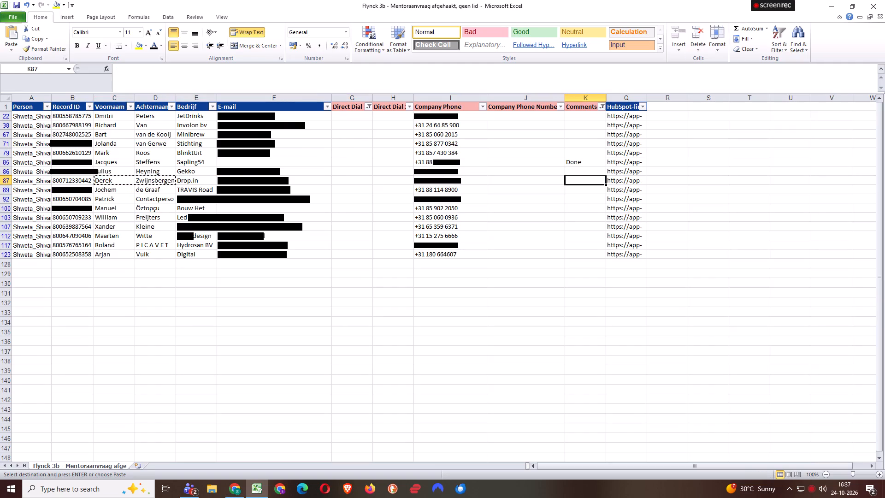
left_click_drag(202, 170, 578, 181)
left_click(578, 181)
left_click_drag(574, 164, 576, 168)
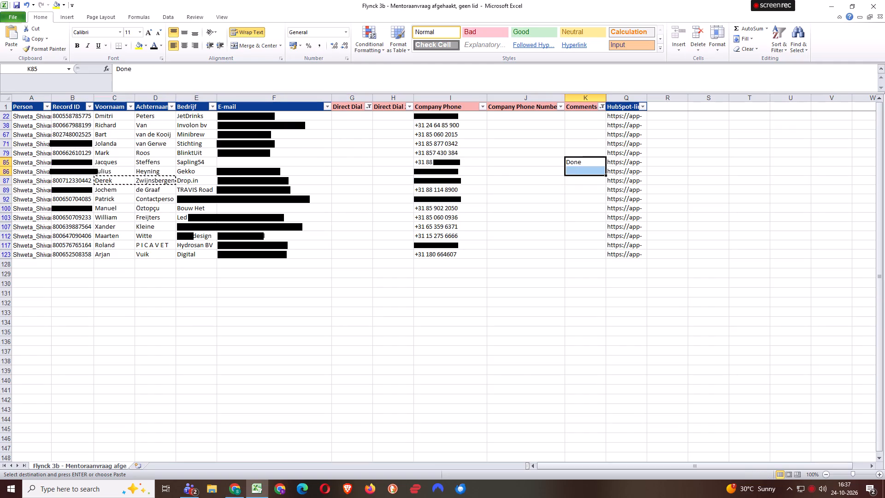
key("ctrl+d")
left_click_drag(582, 181, 189, 181)
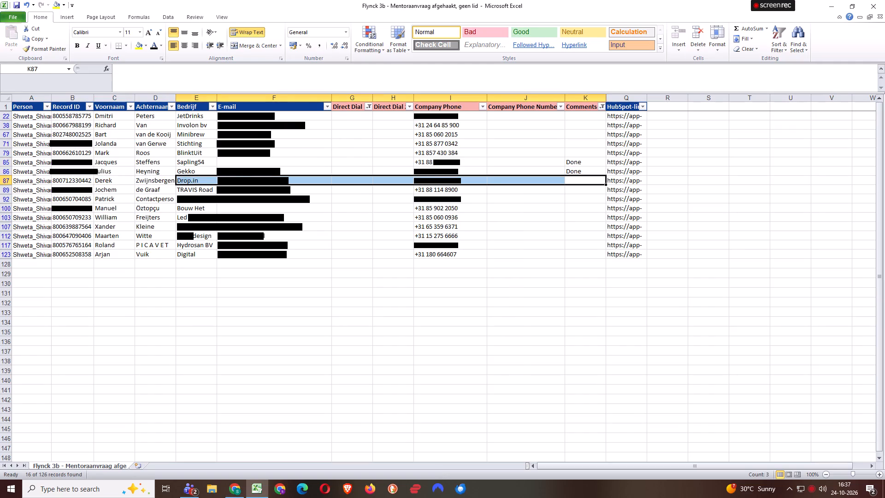
key("alt+Tab")
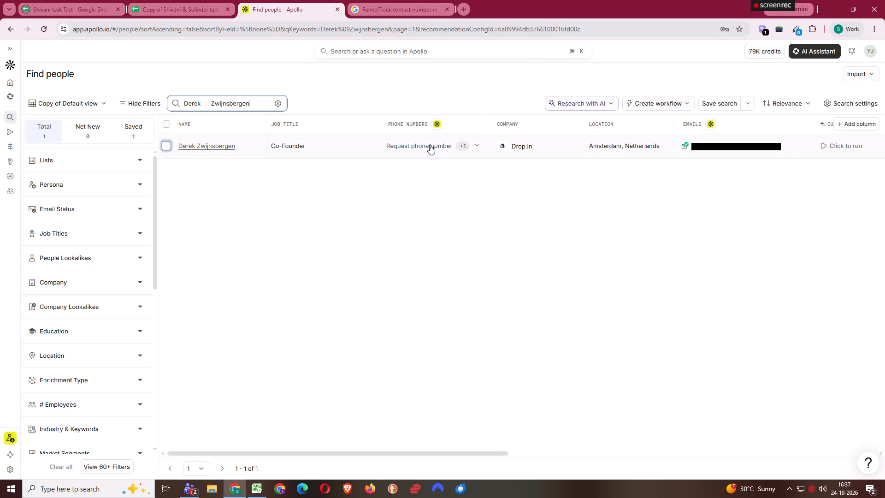
key("alt+Tab")
key("alt+Tab")
left_click(430, 144)
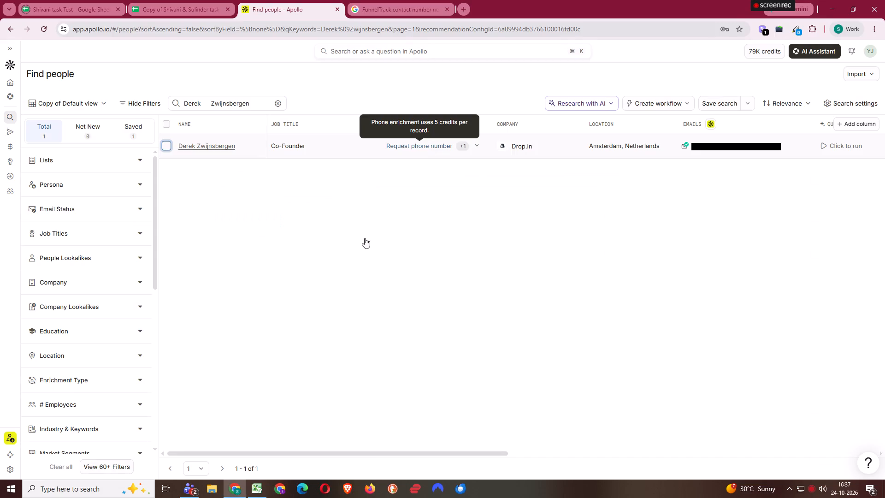
Copy the first and last name from row 89 in Excel and search for that contact in Apollo.
key("alt+Tab")
left_click_drag(128, 190, 144, 189)
key("ctrl+c")
key("alt+Tab")
triple_click(227, 104)
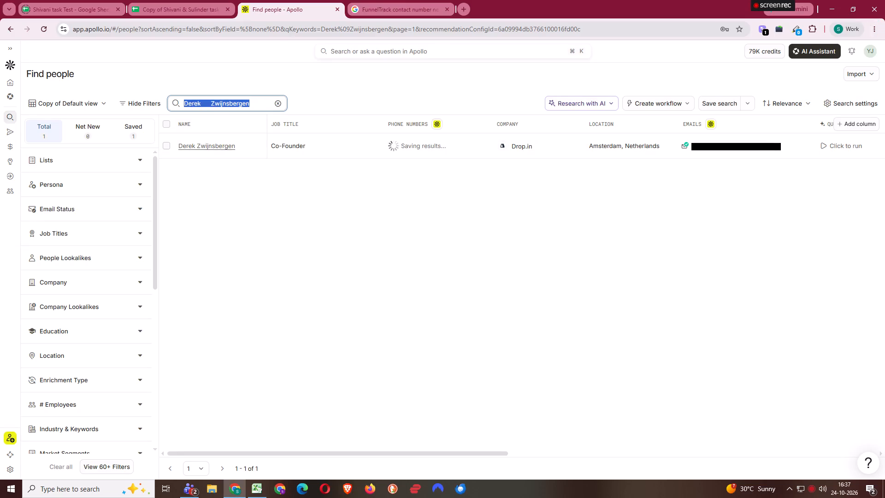
key("ctrl+v")
key("Return")
Check row 89's company in Excel and reapply the Comments filter to hide the rows already marked Done.
key("alt+Tab")
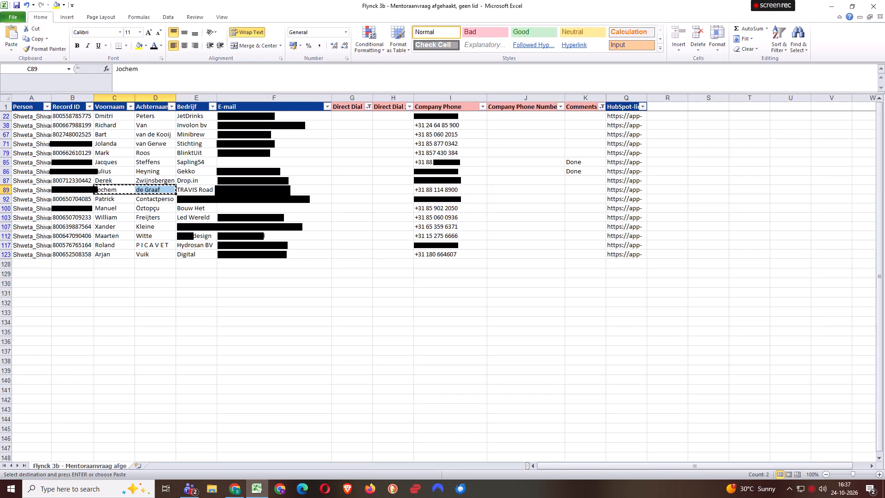
left_click_drag(199, 189, 602, 186)
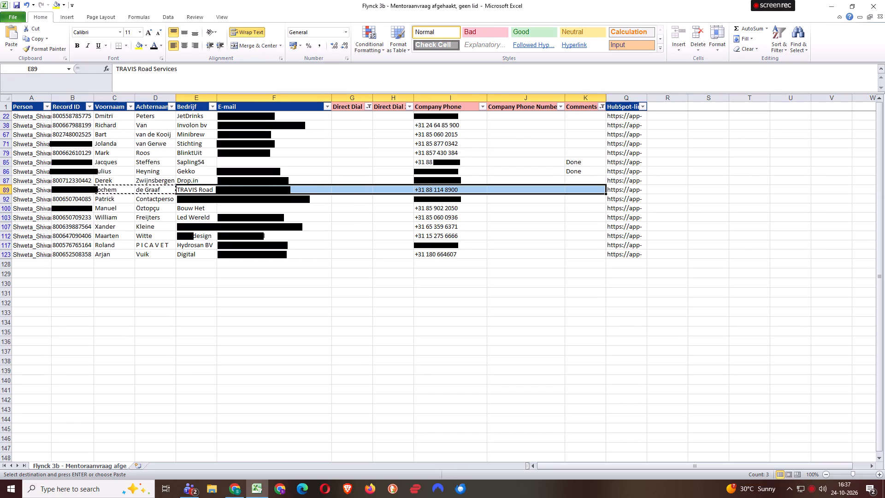
left_click(600, 105)
left_click(664, 276)
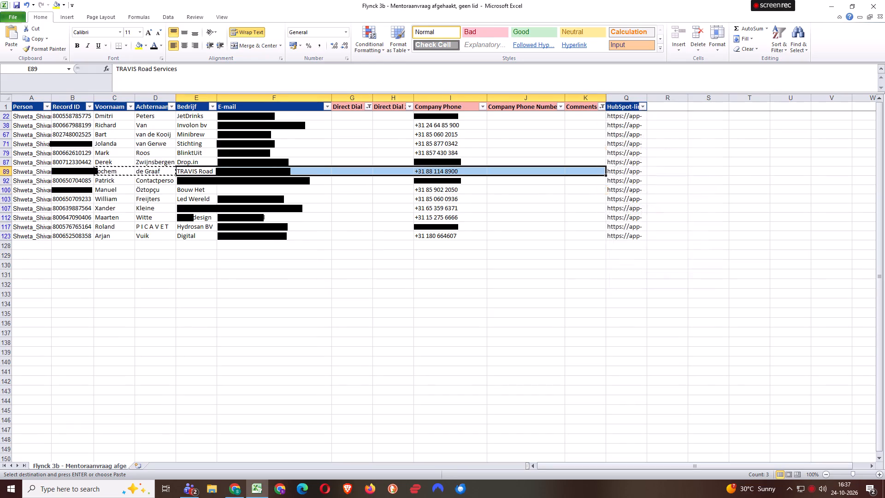
Check the Apollo results for row 89's contact and enter Done in that row's Comments cell.
key("alt+Tab")
key("alt+Tab")
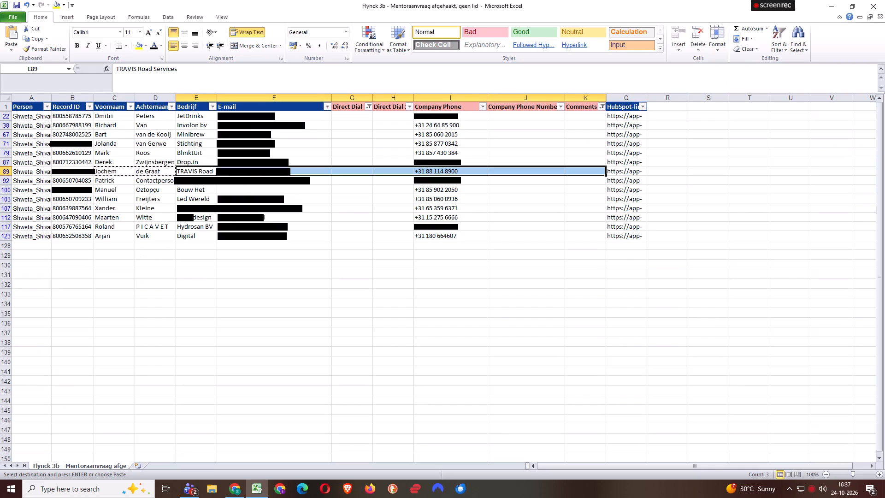
left_click(572, 173)
key("d")
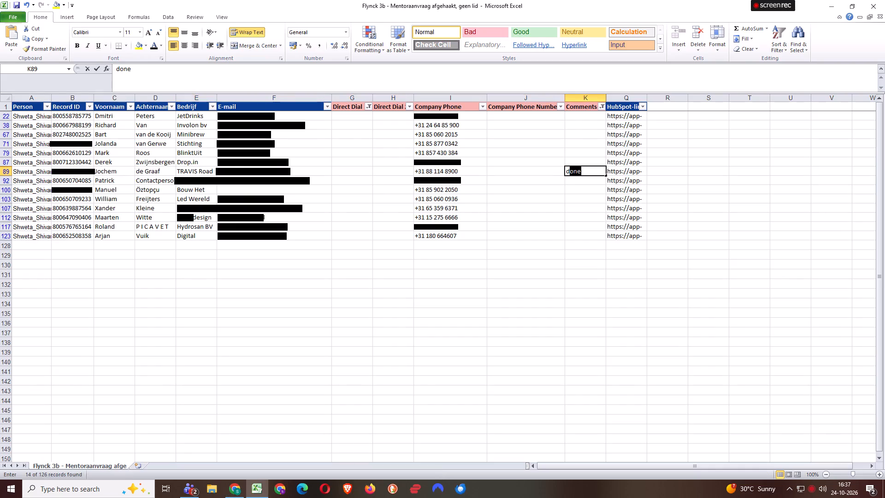
Copy the first and last name from row 92 in Excel and search for that contact in Apollo.
left_click_drag(574, 180, 204, 178)
left_click_drag(163, 181, 148, 181)
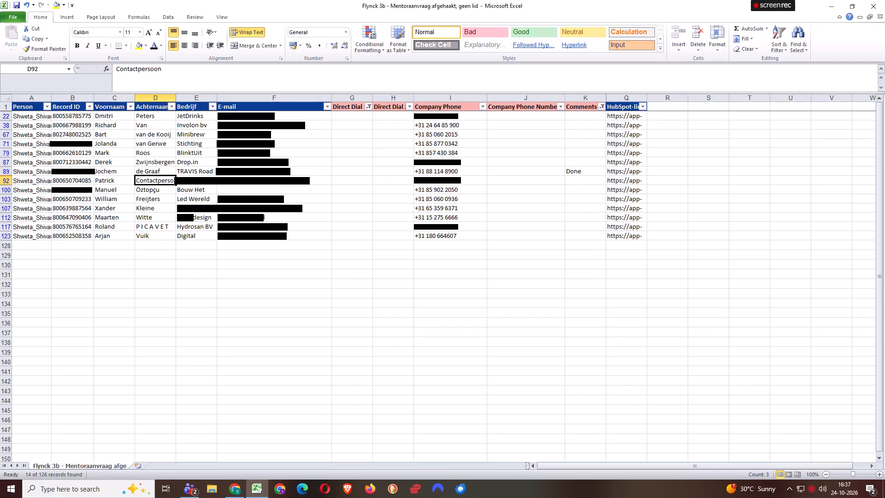
left_click_drag(148, 181, 147, 181)
left_click_drag(119, 177, 156, 179)
key("ctrl+c")
key("alt+Tab")
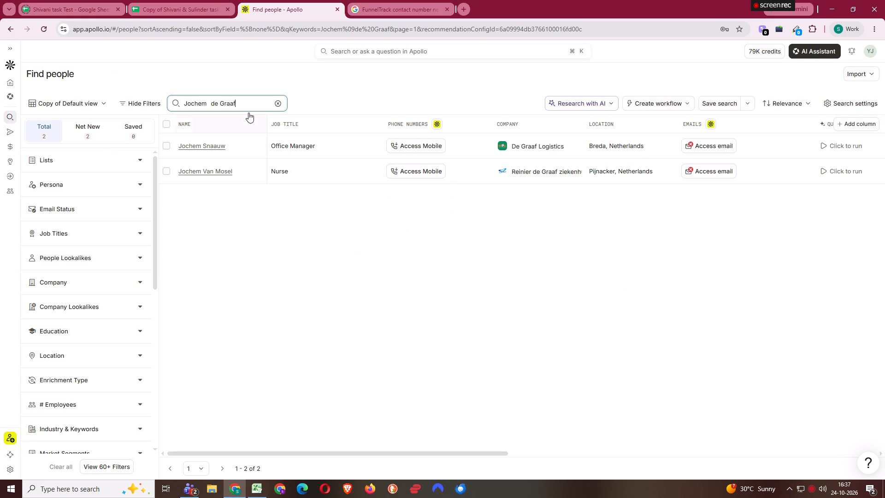
triple_click(221, 103)
key("ctrl+v")
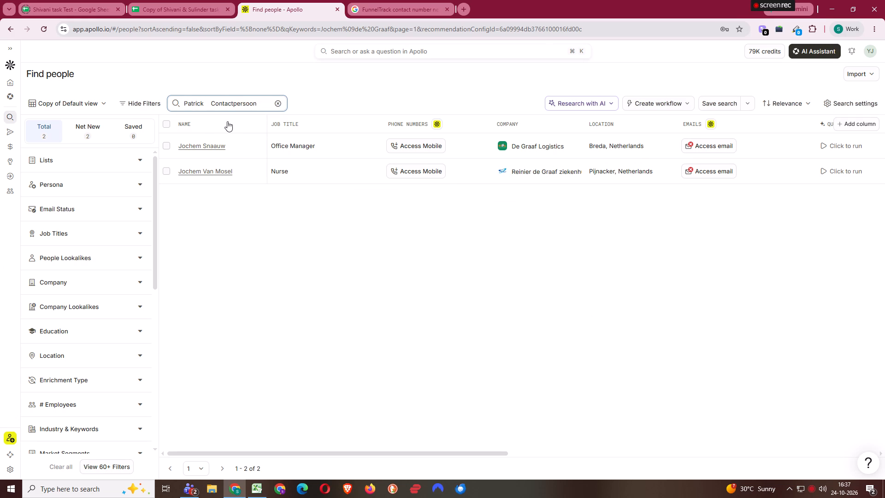
key("Return")
Compare row 92's details in Excel with the Apollo search results.
key("alt+Tab")
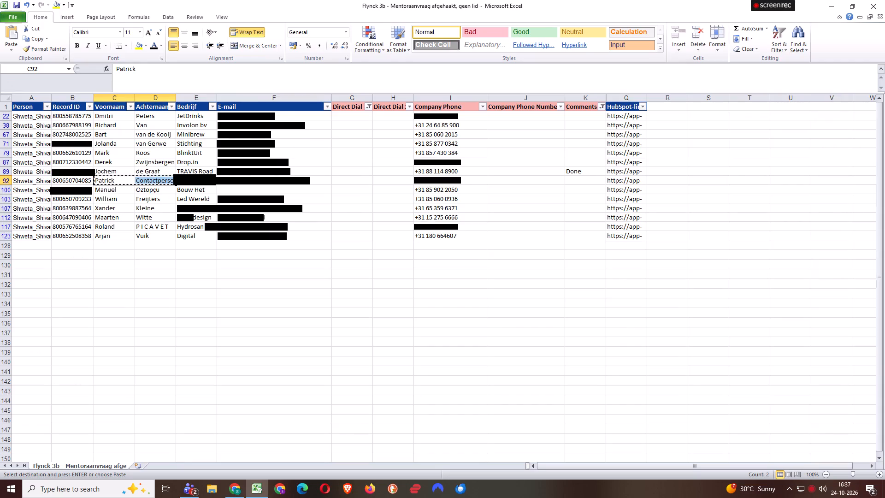
key("alt+Tab")
key("alt+Tab")
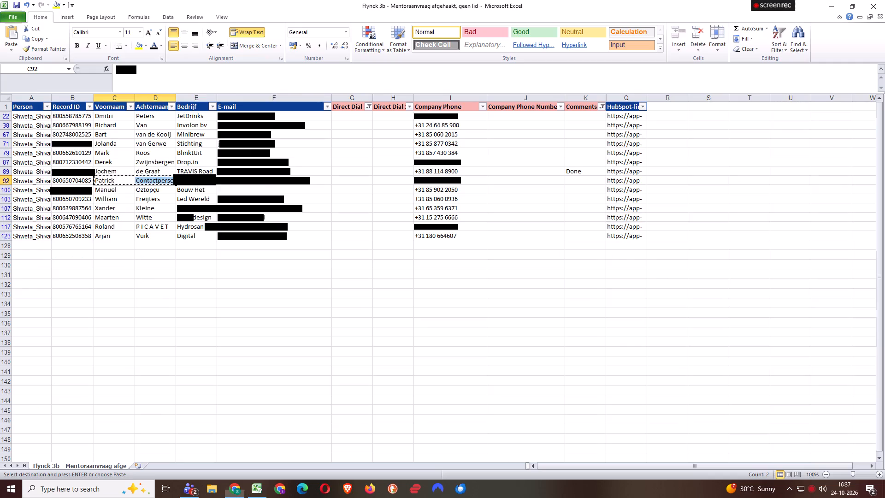
left_click_drag(209, 179, 572, 180)
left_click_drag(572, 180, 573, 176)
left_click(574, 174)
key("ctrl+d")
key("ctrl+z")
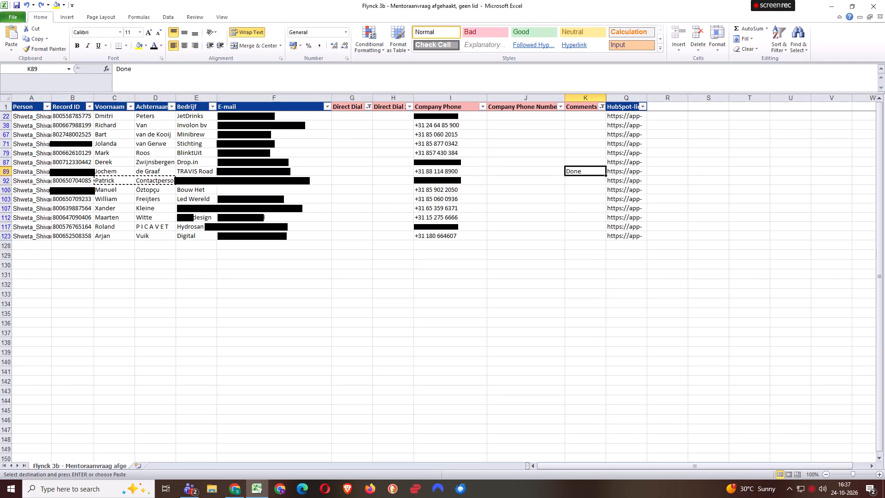
Fill Done down from row 89 into row 92's Comments cell.
left_click_drag(580, 181, 582, 172)
key("ctrl+d")
Copy row 100's first and last name from Excel and search for it in Apollo, replacing the surname's accented letters with plain o and c.
left_click_drag(584, 193, 166, 193)
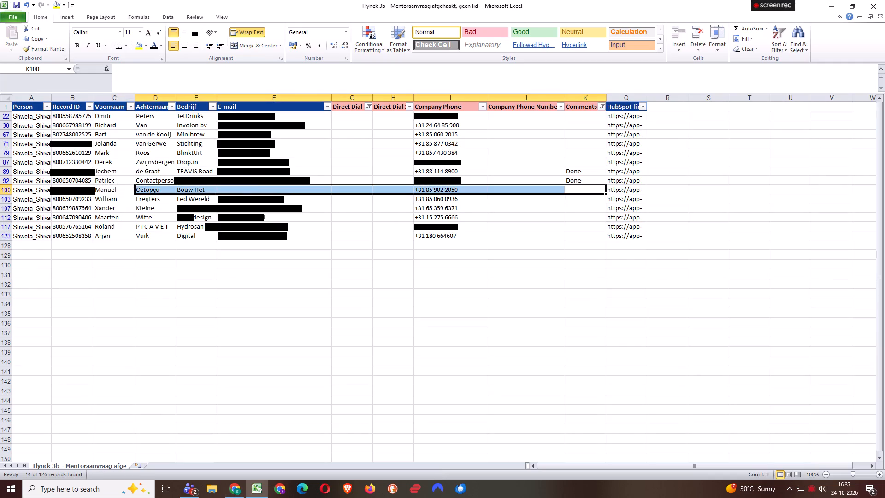
left_click_drag(115, 187, 154, 187)
key("ctrl+c")
key("alt+Tab")
triple_click(210, 100)
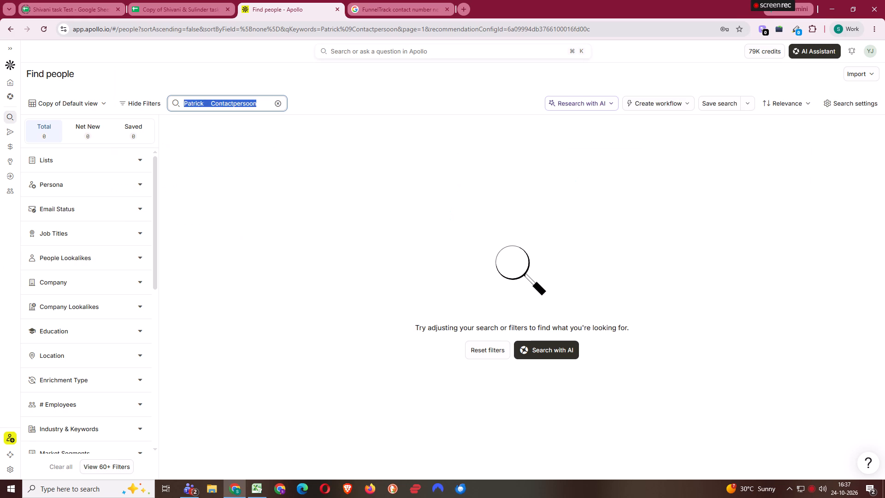
key("ctrl+v")
left_click(216, 103)
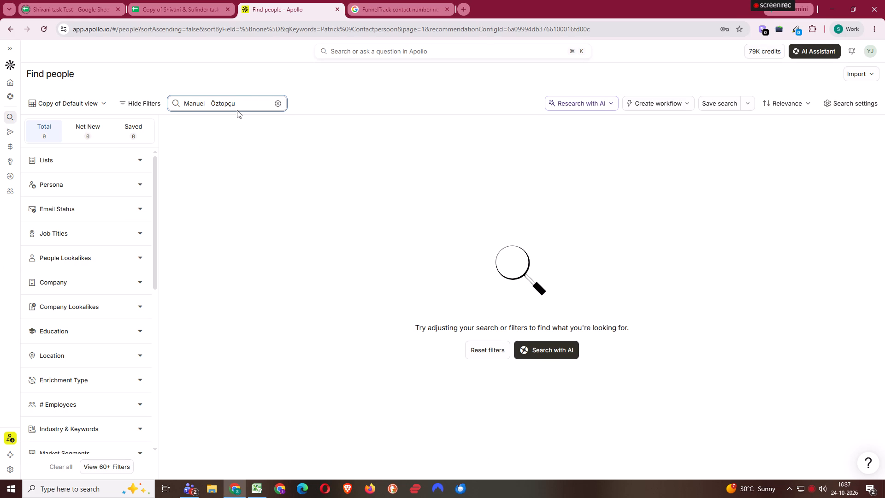
key("BackSpace")
key("o")
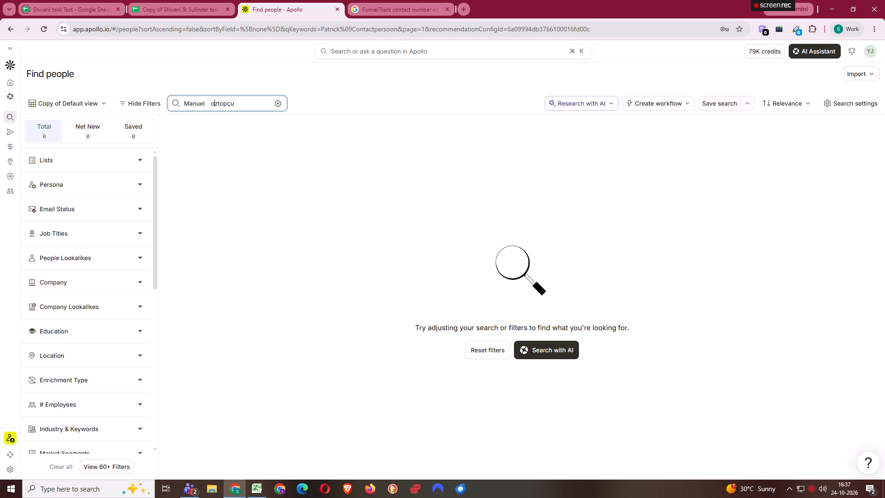
left_click(229, 105)
key("Right")
key("BackSpace")
key("c")
key("Return")
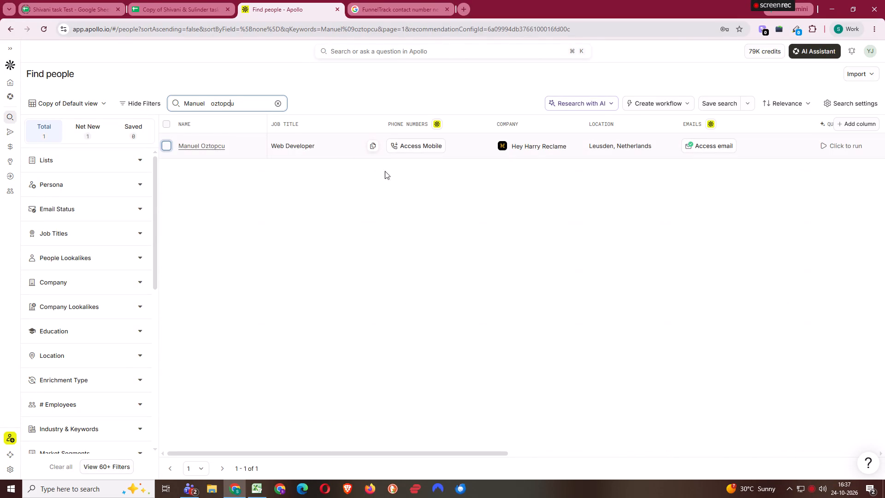
Compare row 100's company with the Apollo result and fill Done down from row 92 into its Comments cell.
key("alt+Tab")
key("alt+Tab")
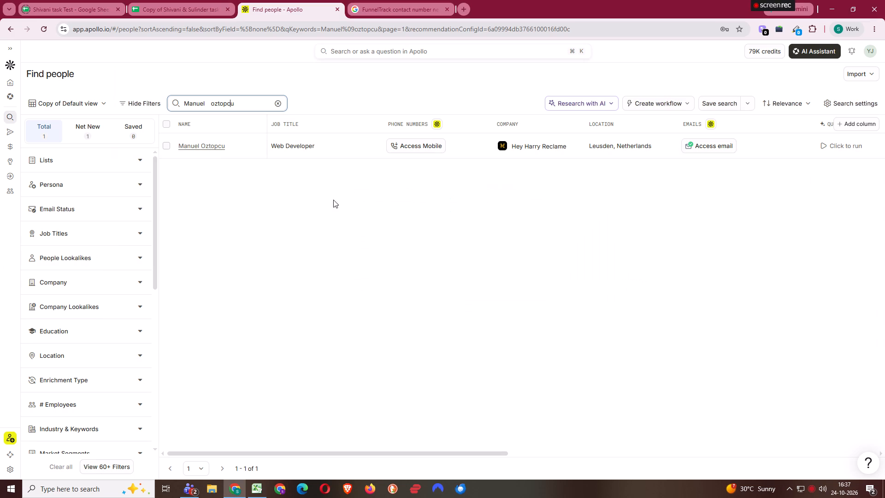
key("alt+Tab")
left_click_drag(198, 193, 237, 190)
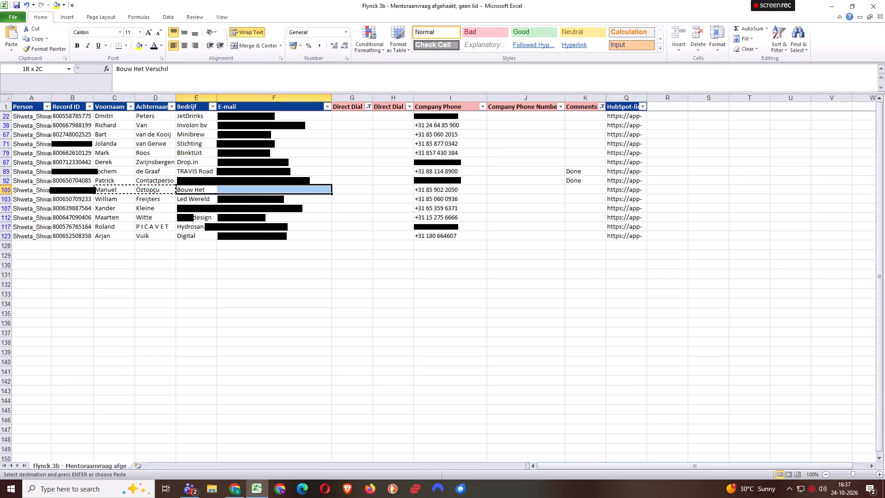
left_click_drag(237, 190, 572, 190)
left_click_drag(572, 190, 572, 186)
key("ctrl+d")
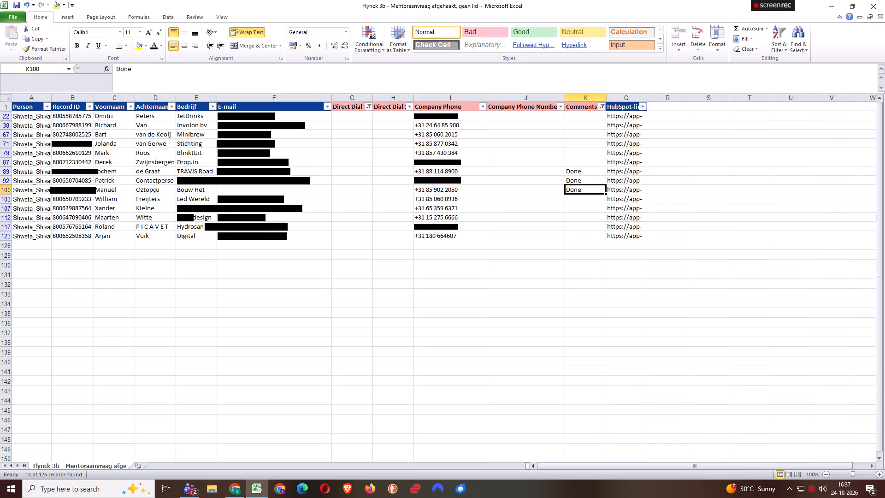
Copy the first and last name from row 103 in Excel and search for that contact in Apollo.
left_click_drag(579, 197, 163, 196)
left_click_drag(152, 199, 122, 197)
key("ctrl+c")
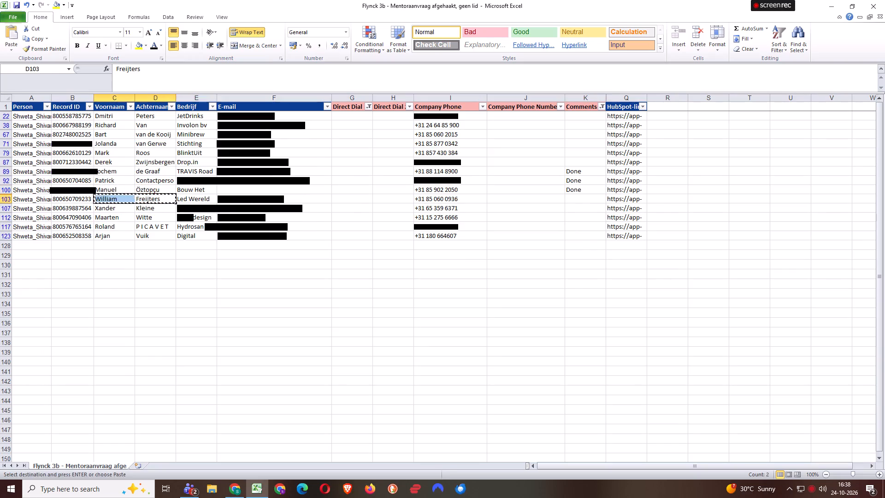
key("alt+Tab")
left_click(224, 99)
triple_click(223, 103)
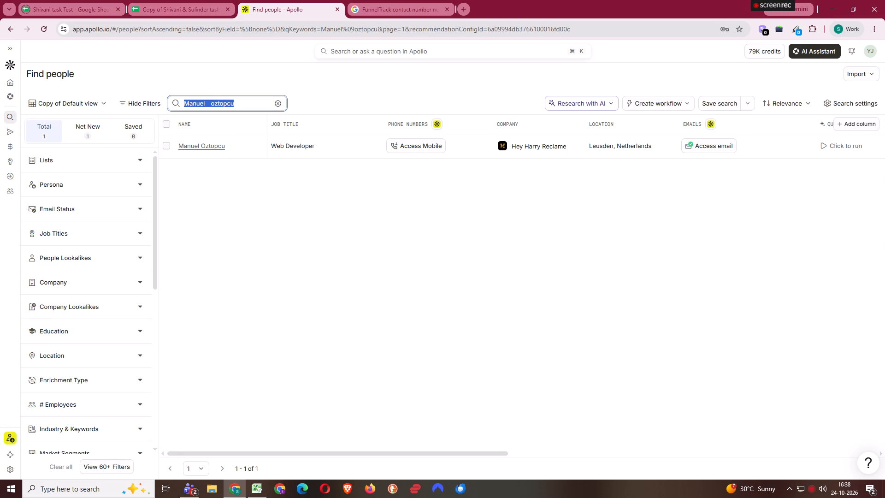
key("ctrl+v")
key("Return")
key("Return")
key("Return")
scroll(223, 103, "up", 2)
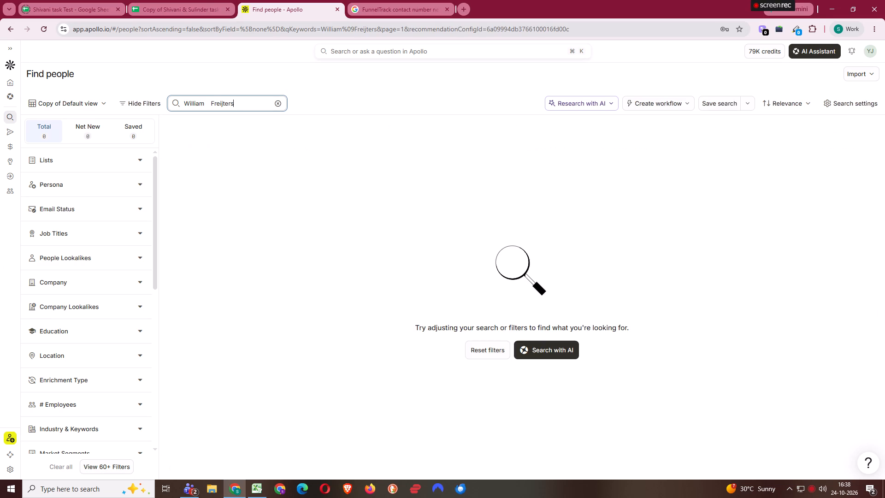
Check row 103's company in Excel and fill Done down from row 100 into its Comments cell.
key("alt+Tab")
left_click_drag(191, 202, 578, 202)
left_click_drag(578, 199, 578, 192)
key("ctrl+d")
Copy the first and last name from row 107 in Excel and search for that contact in Apollo.
left_click_drag(578, 212, 565, 210)
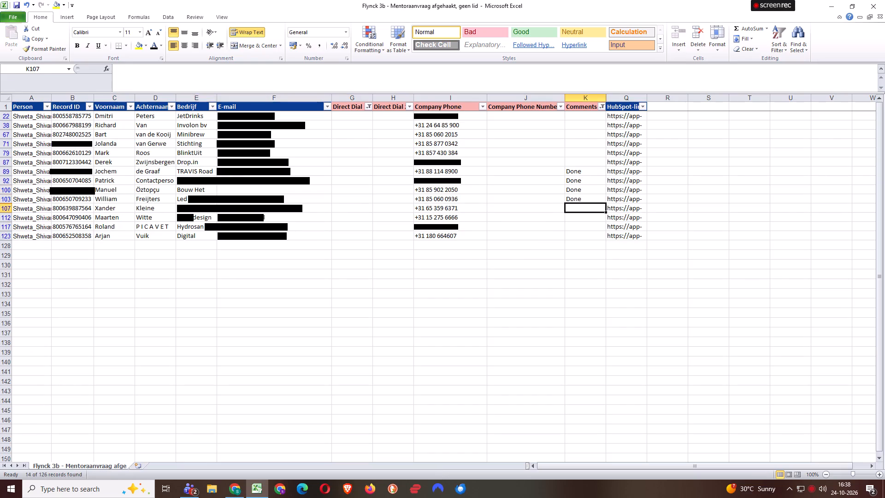
left_click_drag(565, 210, 111, 209)
left_click_drag(111, 209, 147, 209)
key("ctrl+c")
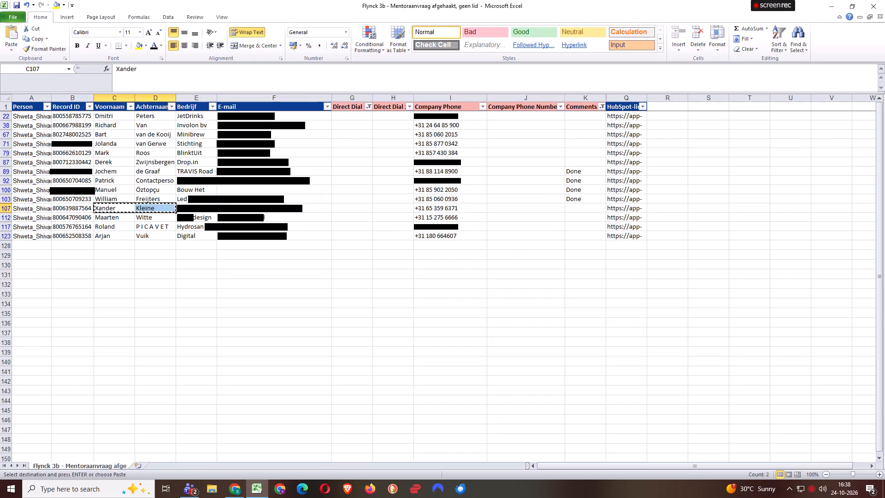
key("alt+Tab")
triple_click(192, 106)
key("ctrl+v")
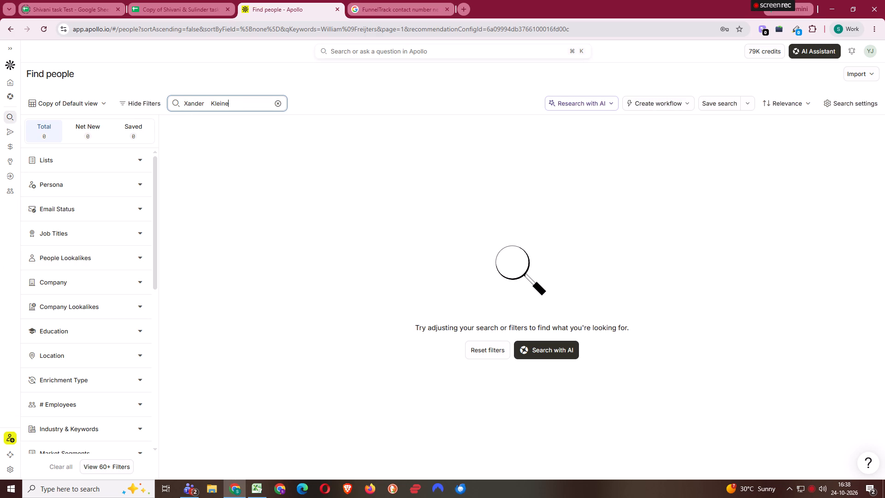
key("Return")
key("Return")
key("Return")
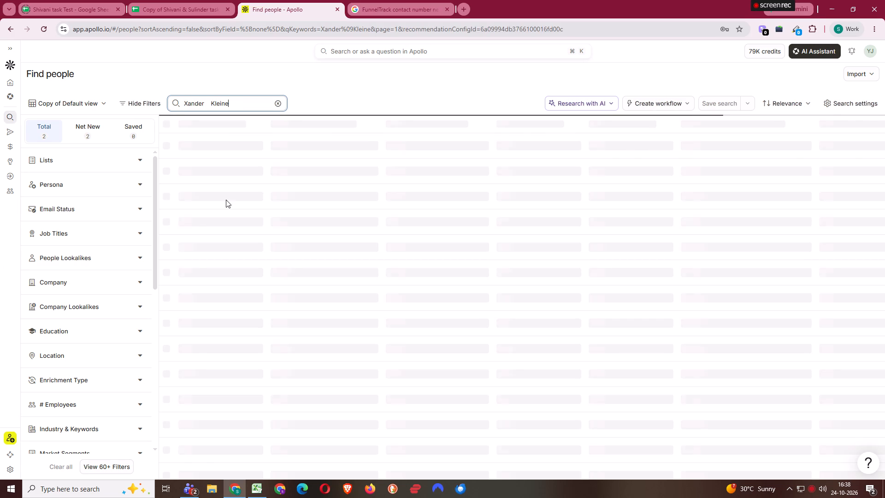
Compare row 107 with the Apollo results and request the mobile number of the Schipper-eigenaar at Peedertransport B.V.
key("alt+Tab")
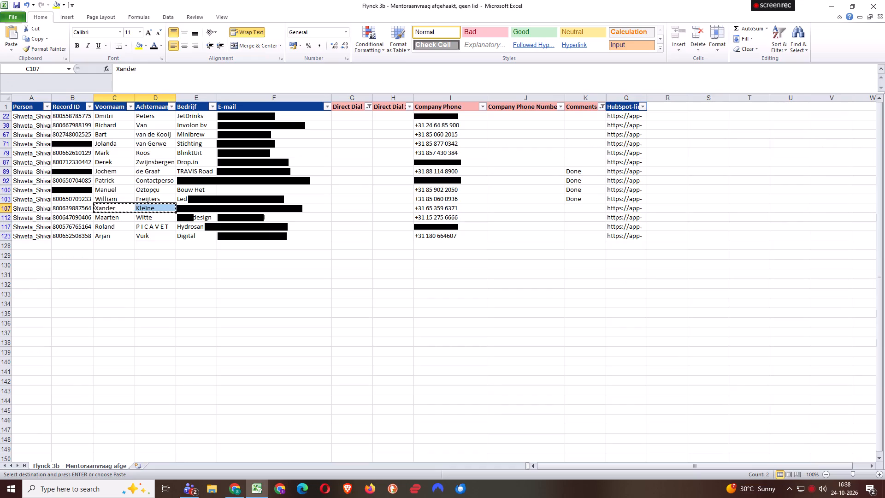
key("alt+Tab")
left_click(401, 145)
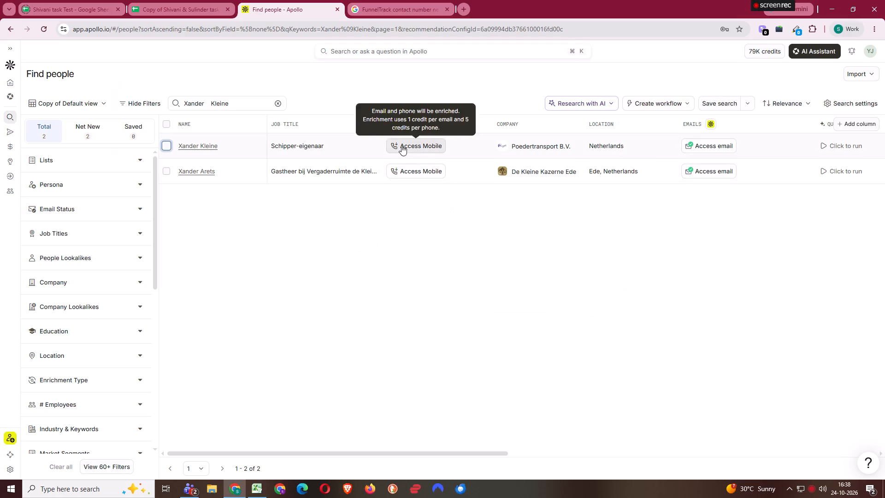
Check row 107's company in Excel and fill Done down from row 103 into its Comments cell.
key("alt+Tab")
left_click_drag(199, 208, 604, 207)
left_click_drag(590, 208, 590, 202)
key("ctrl+d")
Copy the first and last name from row 112 in Excel and search for that contact in Apollo.
left_click_drag(586, 218, 157, 215)
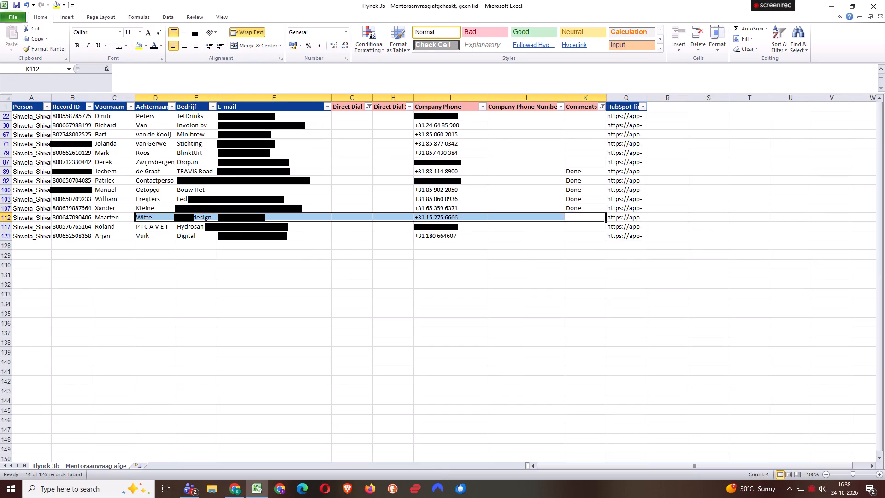
left_click_drag(150, 217, 128, 215)
key("ctrl+c")
key("alt+Tab")
left_click(207, 105)
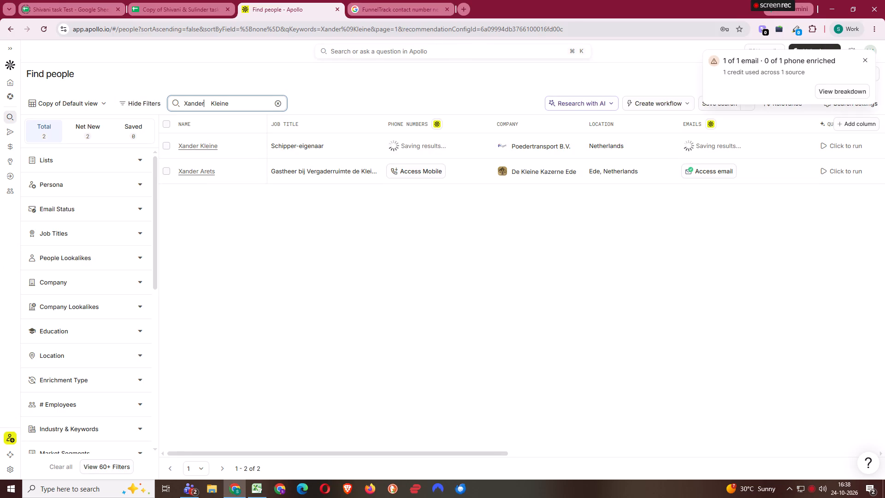
triple_click(207, 105)
key("ctrl+v")
key("Return")
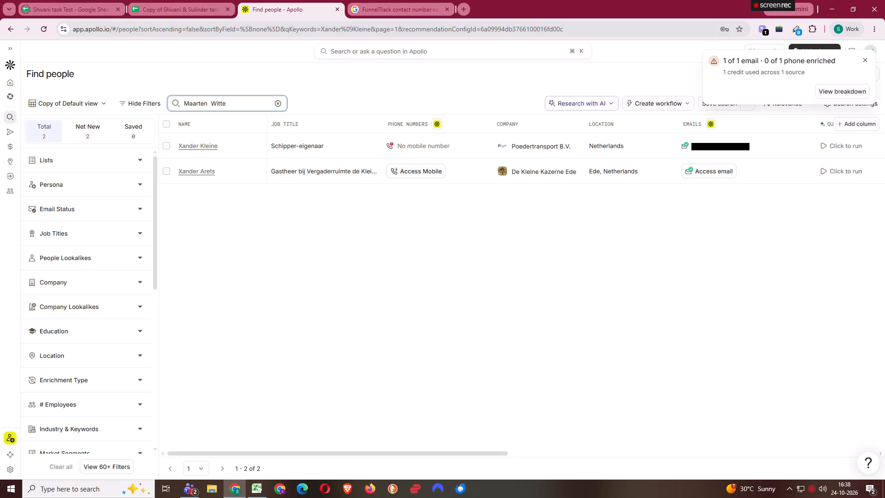
key("Return")
Review row 107's entries across to its Comments cell in Excel and return to the Apollo search.
key("alt+Tab")
left_click_drag(165, 211, 545, 209)
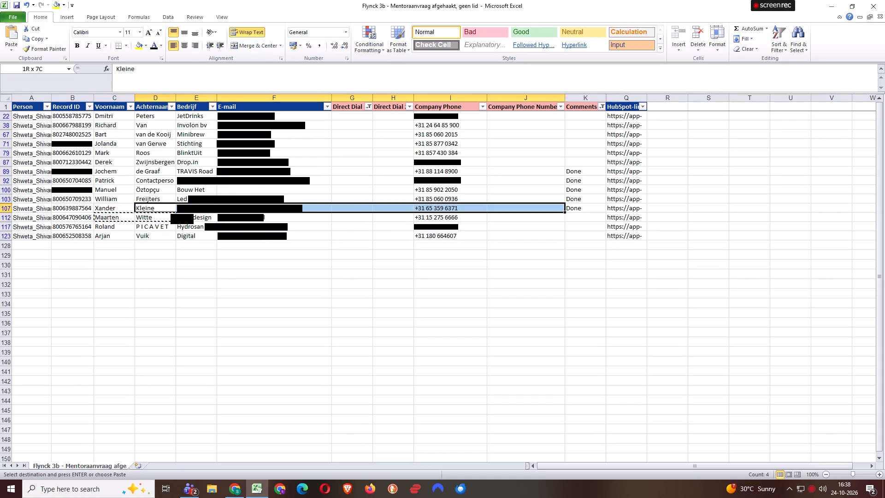
left_click_drag(545, 209, 597, 209)
left_click(597, 209)
key("alt+Tab")
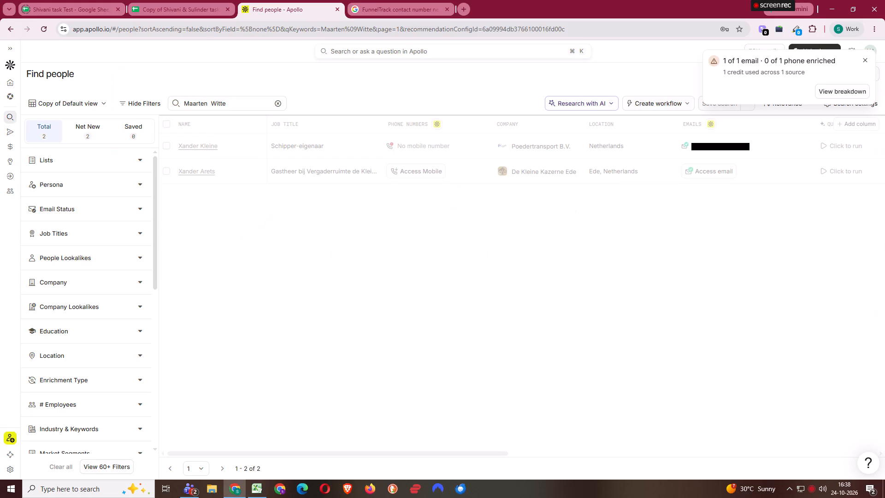
Compare row 112 with the Apollo results and fill Done down from row 107 into its Comments cell.
key("alt+Tab")
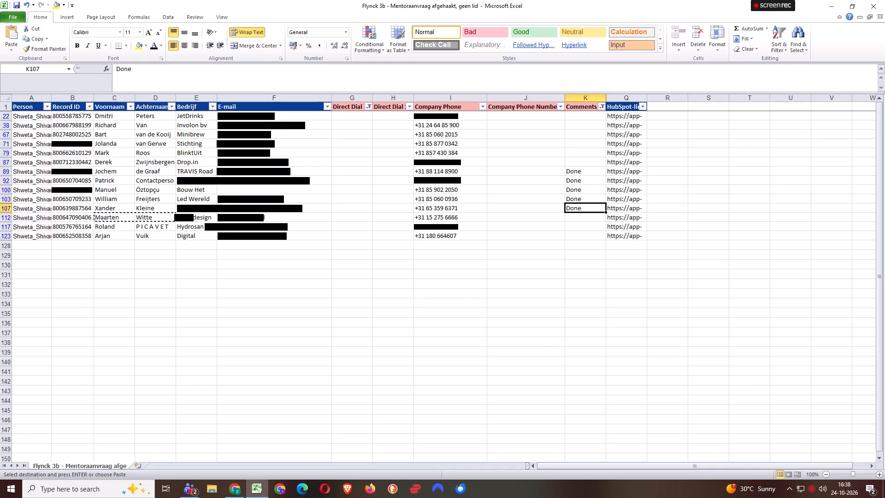
key("alt+Tab")
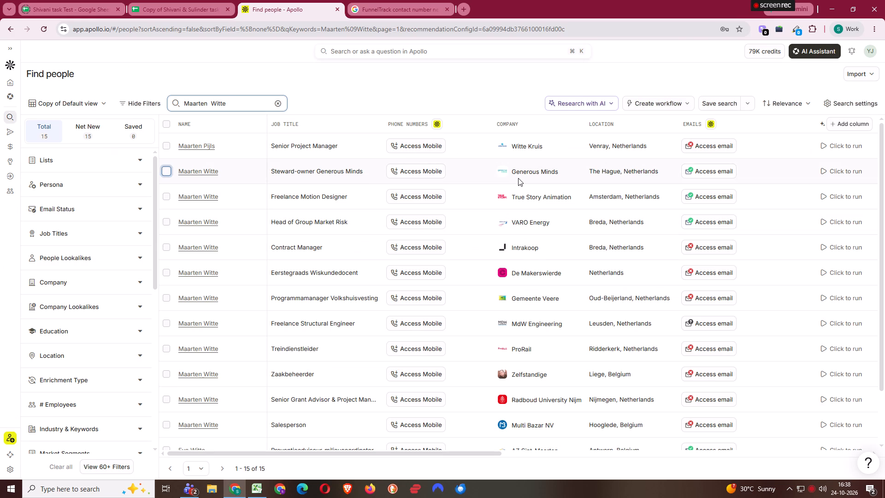
key("alt+Tab")
left_click_drag(583, 209, 583, 218)
key("ctrl+d")
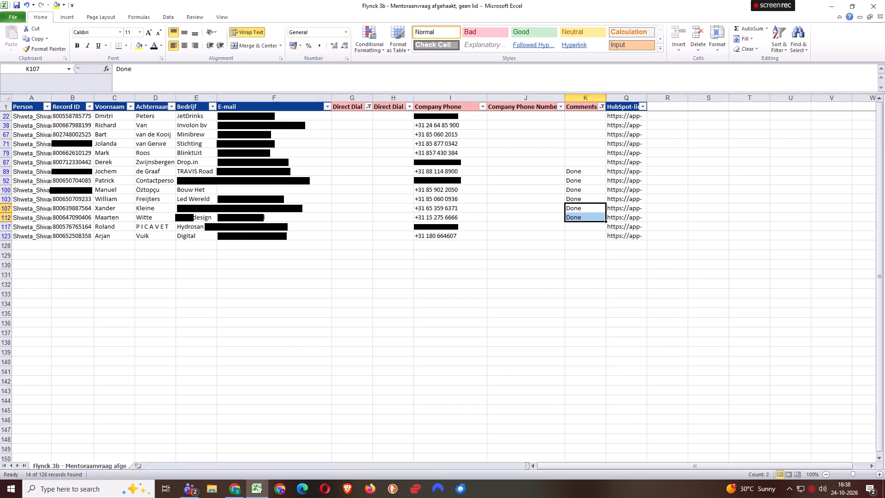
Reapply the blanks-only filter on the Comments column.
left_click(603, 103)
left_click(655, 276)
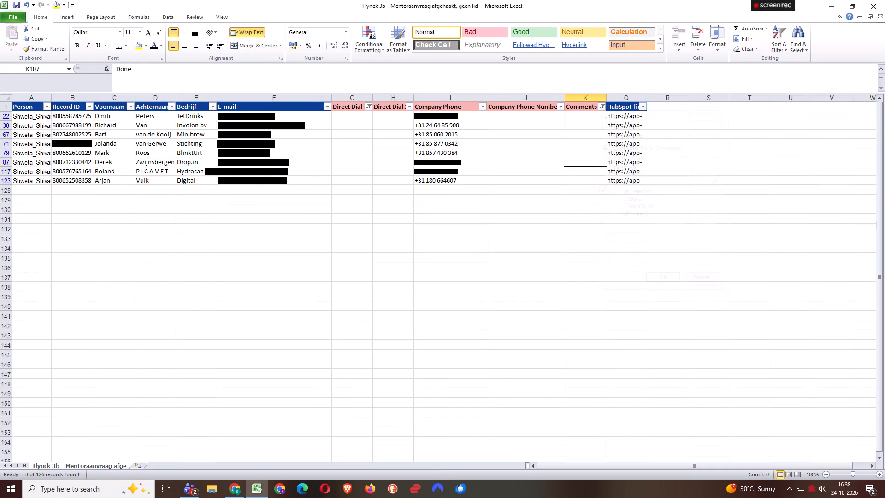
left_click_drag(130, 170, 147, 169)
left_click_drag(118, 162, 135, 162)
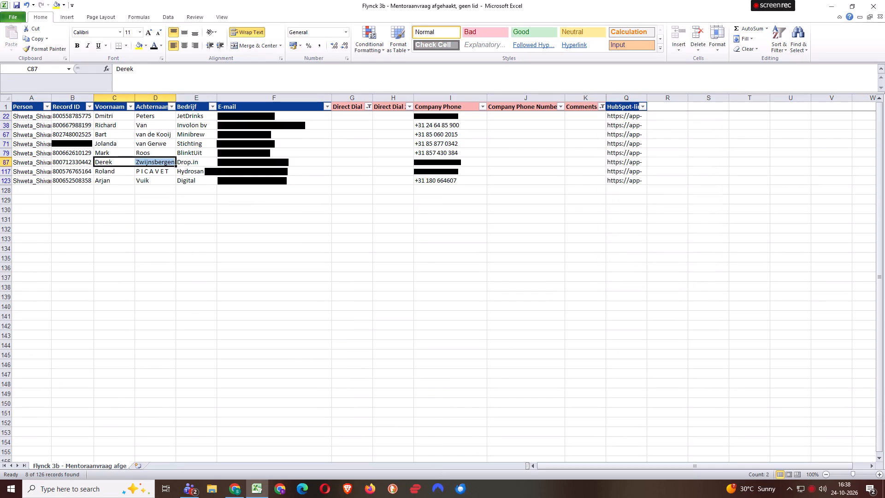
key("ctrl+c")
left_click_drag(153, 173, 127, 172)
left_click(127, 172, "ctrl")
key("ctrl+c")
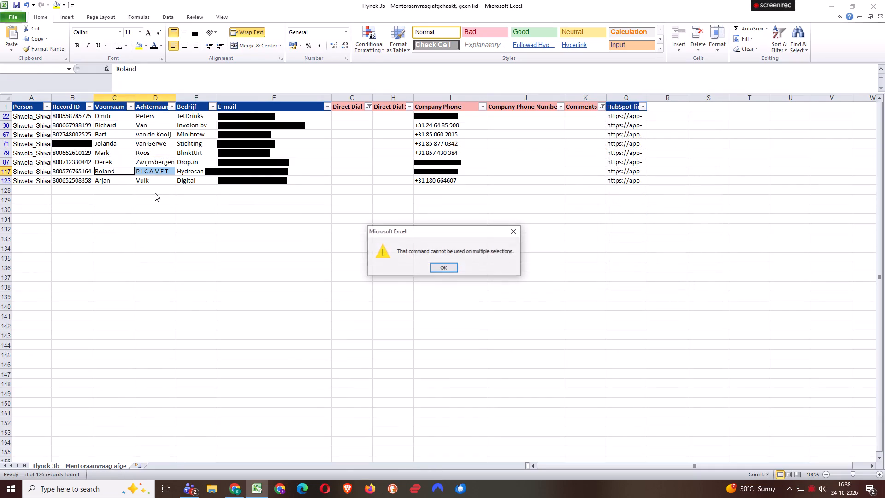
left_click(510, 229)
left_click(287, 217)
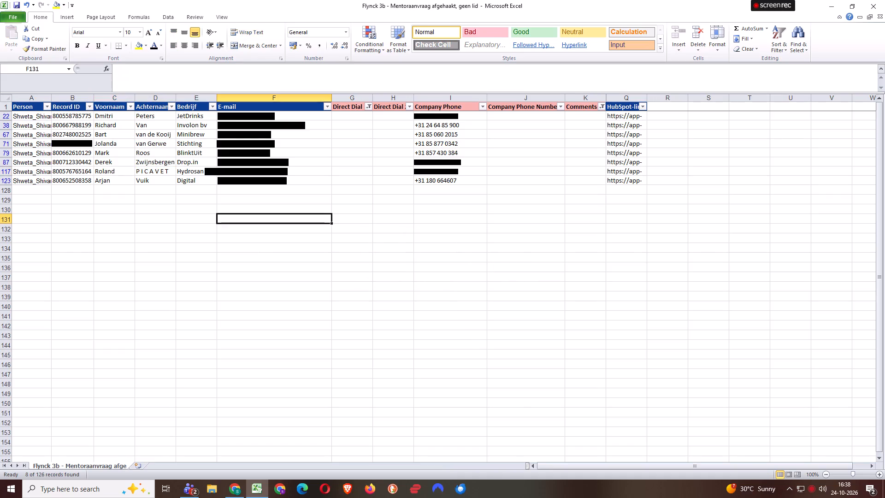
Copy the first and last name from row 117 in Excel and search for that contact in Apollo.
left_click_drag(156, 173, 100, 173)
key("ctrl+c")
key("alt+Tab")
triple_click(231, 103)
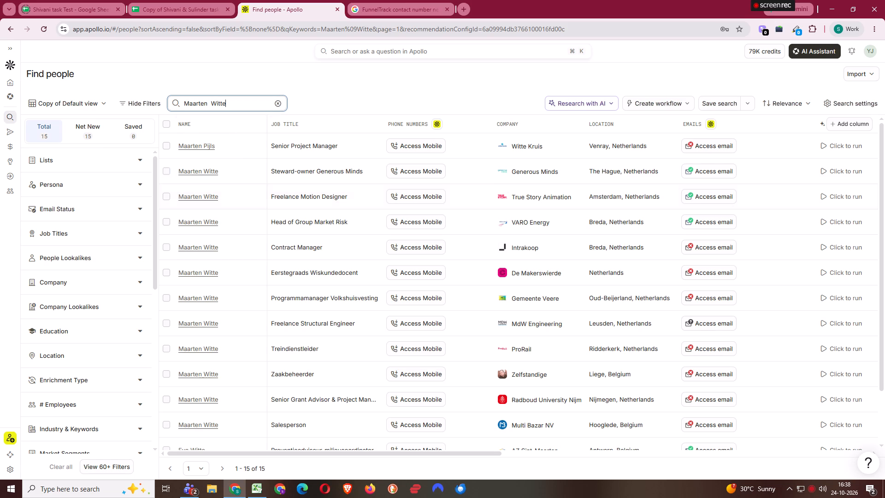
left_click(231, 103)
key("ctrl+v")
key("ctrl+a")
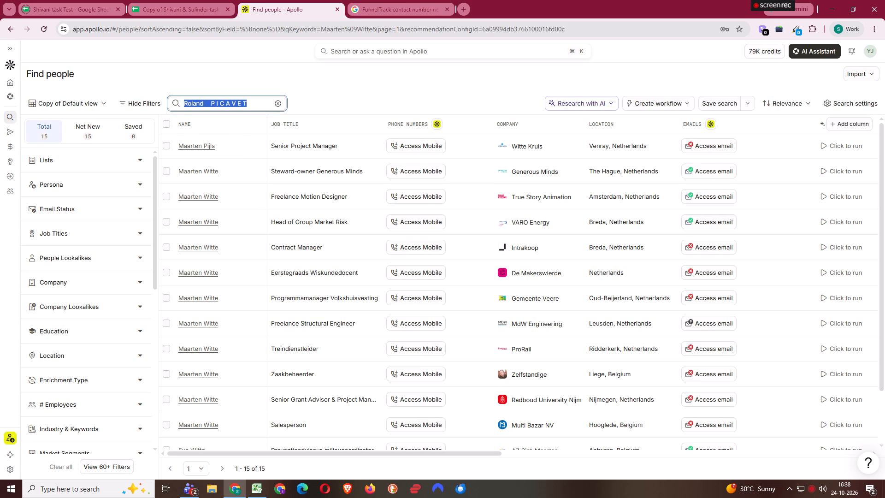
key("ctrl+v")
key("Return")
Switch to Excel and save the workbook.
key("alt+Tab")
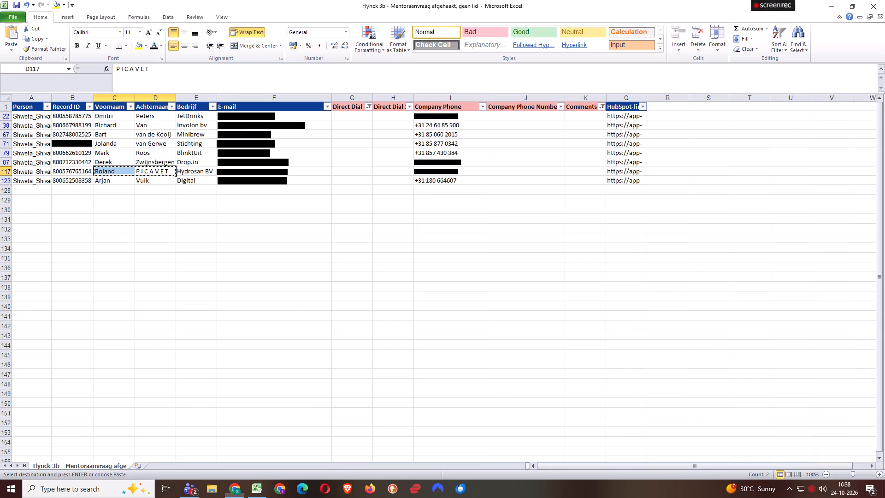
key("ctrl+s")
key("ctrl+s")
key("ctrl+s")
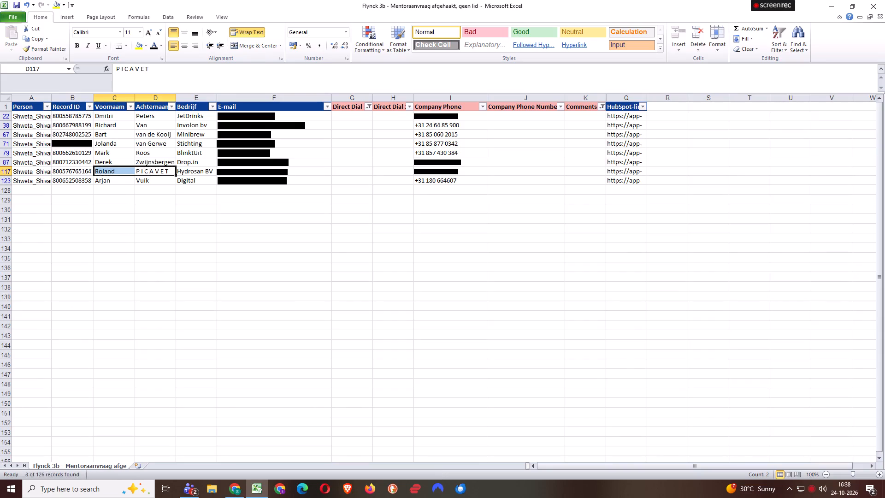
Check the Apollo results for row 117, and search for the contact copied from row 123 in Excel.
key("alt+Tab")
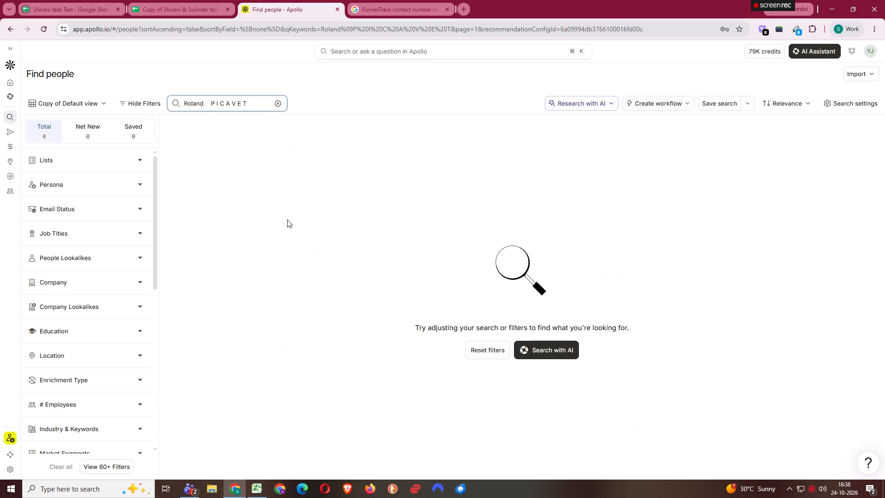
key("alt+Tab")
left_click_drag(145, 179, 125, 176)
key("ctrl+c")
key("alt+Tab")
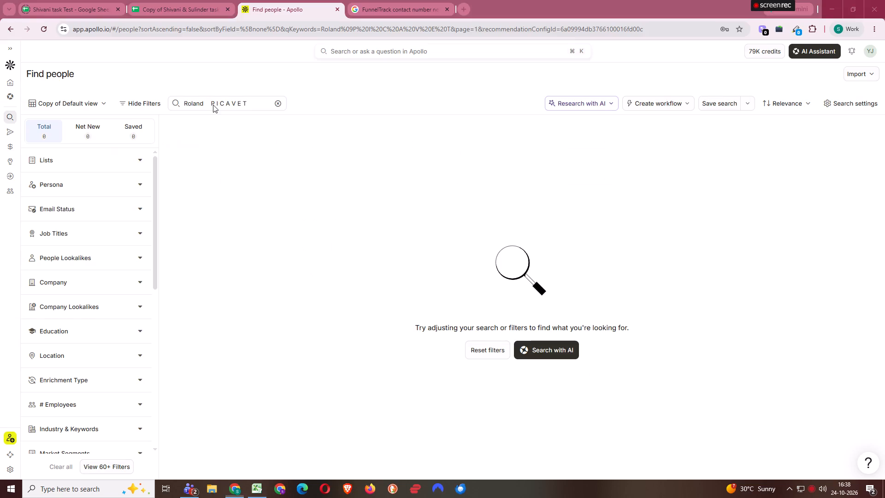
triple_click(213, 105)
left_click(213, 103)
key("ctrl+v")
key("Return")
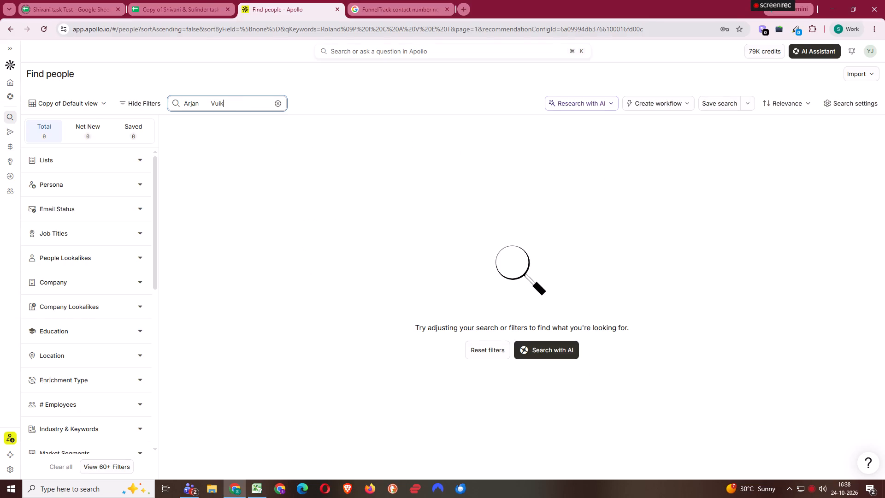
Check row 117's company and contact entries in Excel and enter Done in its Comments cell.
key("alt+Tab")
left_click(199, 165)
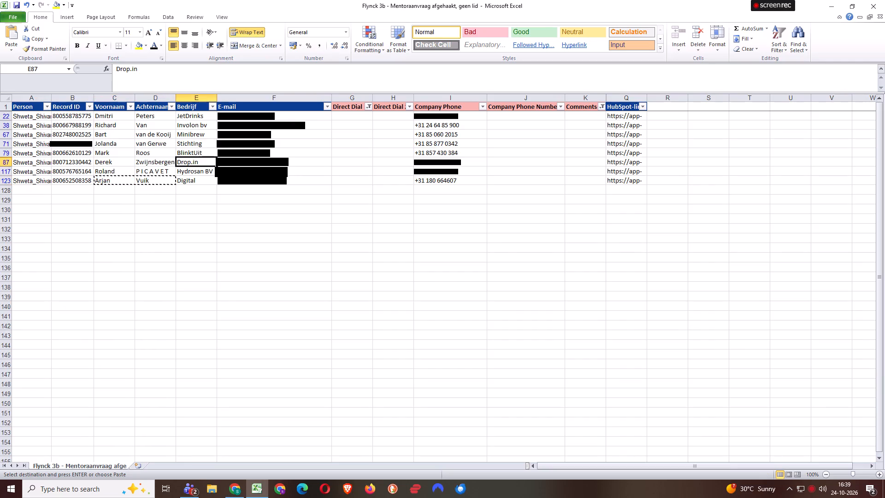
left_click_drag(200, 170, 541, 172)
left_click(547, 237)
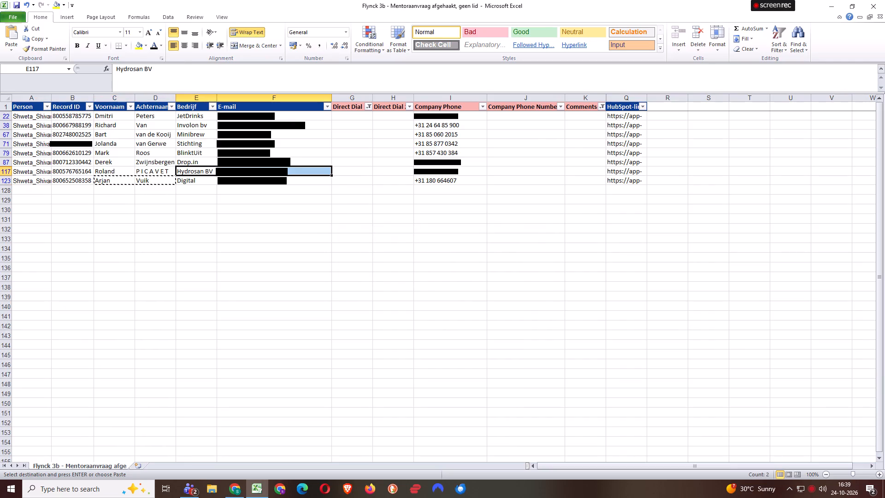
left_click_drag(322, 170, 571, 172)
left_click(571, 172)
key("d")
left_click(589, 210)
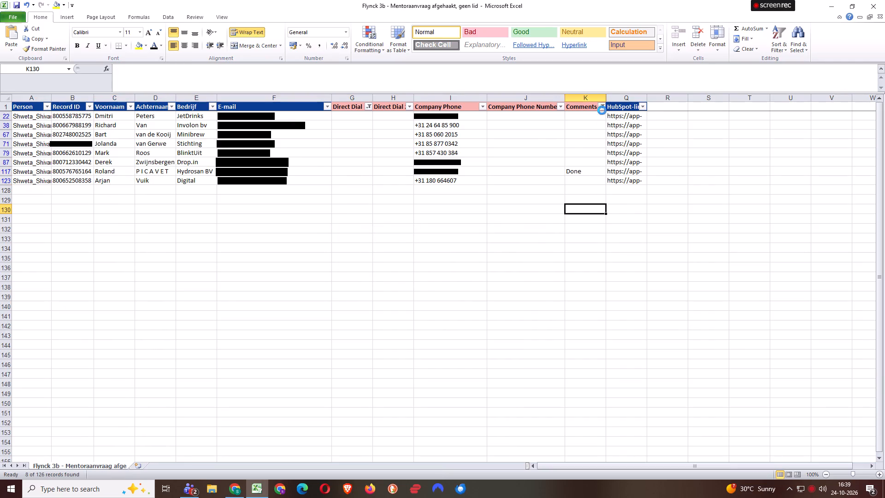
Reapply the blanks-only filter on the Comments column.
left_click(602, 110)
left_click(655, 275)
Compare row 123 with the Apollo results and request the mobile number of the Founder of Fast Forward at Digital Transformers.
key("alt+Tab")
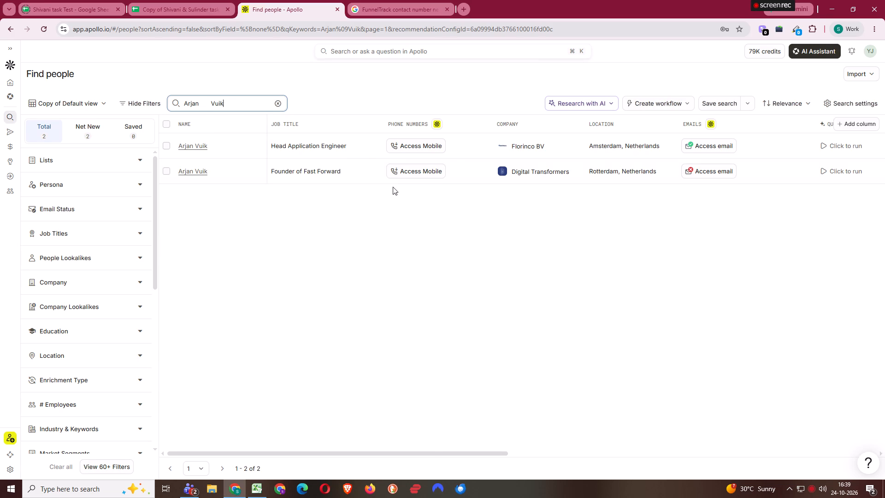
key("alt+Tab")
key("alt+Tab")
left_click(434, 171)
Return to Excel and save the workbook.
key("alt+Tab")
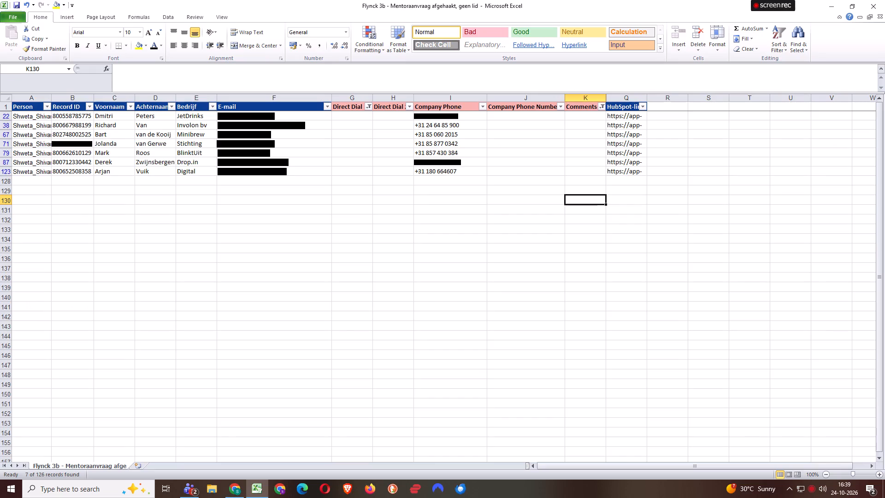
left_click(220, 234)
key("ctrl+s")
key("ctrl+s")
key("ctrl+s")
Check the outcome of row 123's mobile request in Apollo and enter Done in its Comments cell in Excel.
left_click(389, 195)
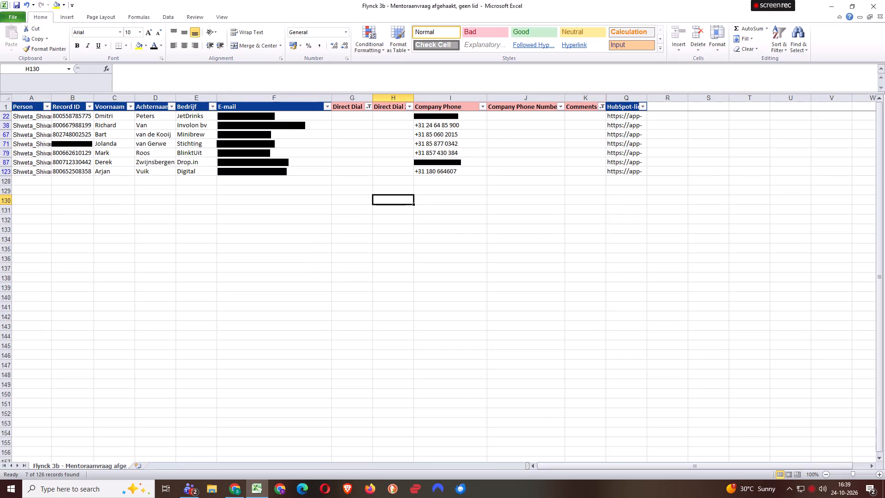
left_click(360, 175)
key("alt+Tab")
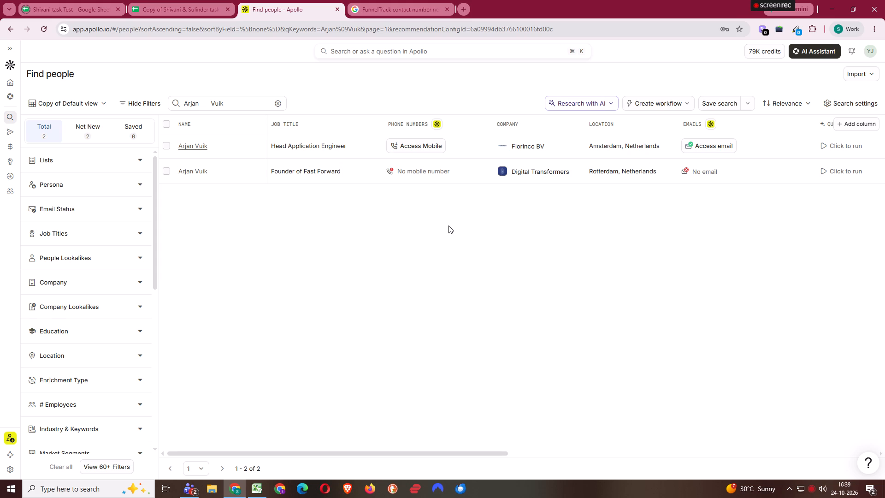
key("alt+Tab")
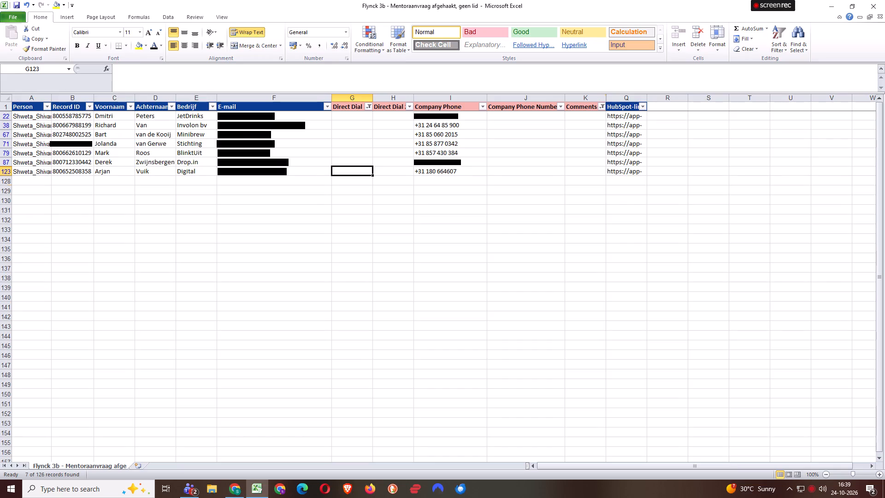
left_click(580, 176)
left_click(590, 170)
key("d")
Reapply the blanks-only filter on the Comments column.
left_click(602, 106)
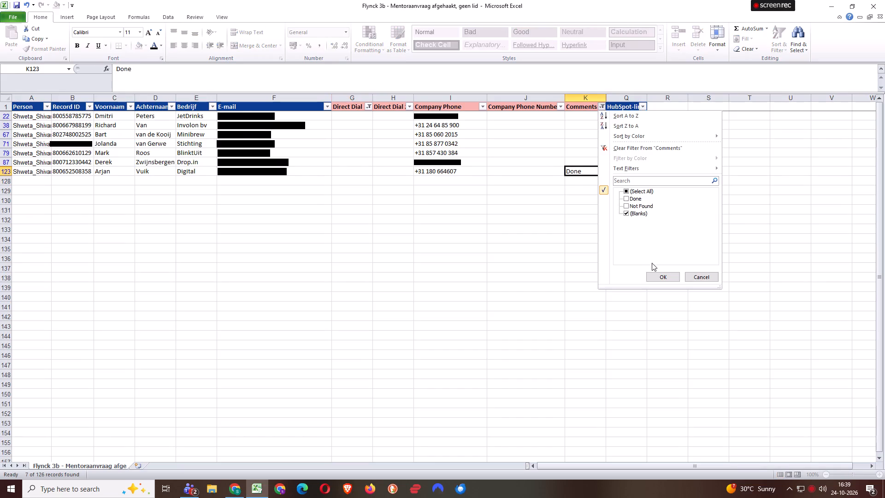
left_click(661, 276)
left_click(458, 268)
Copy the first and last name from row 22 in Excel and search for that contact in Apollo.
left_click_drag(143, 115, 125, 115)
key("ctrl+c")
key("alt+Tab")
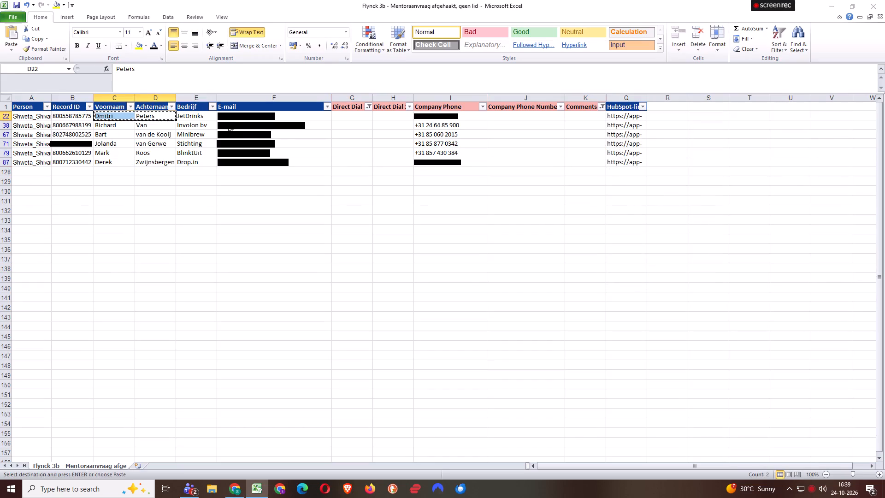
triple_click(252, 102)
key("ctrl+v")
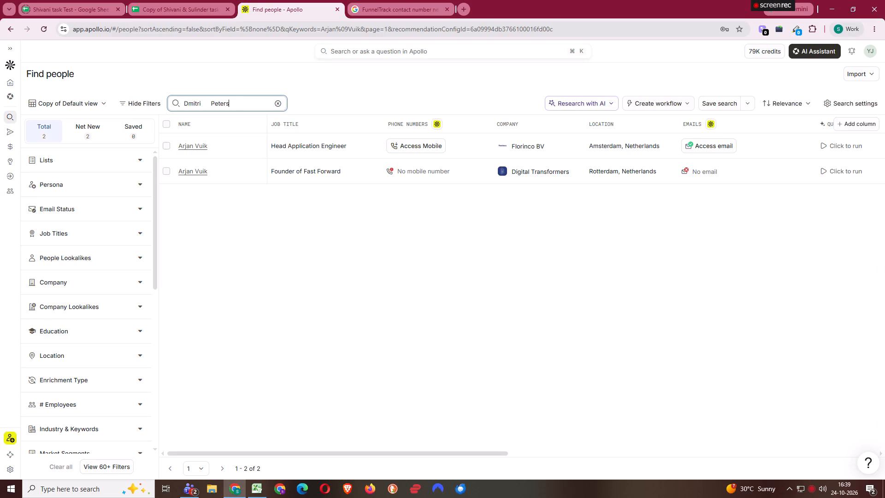
key("Return")
key("Return")
key("Return")
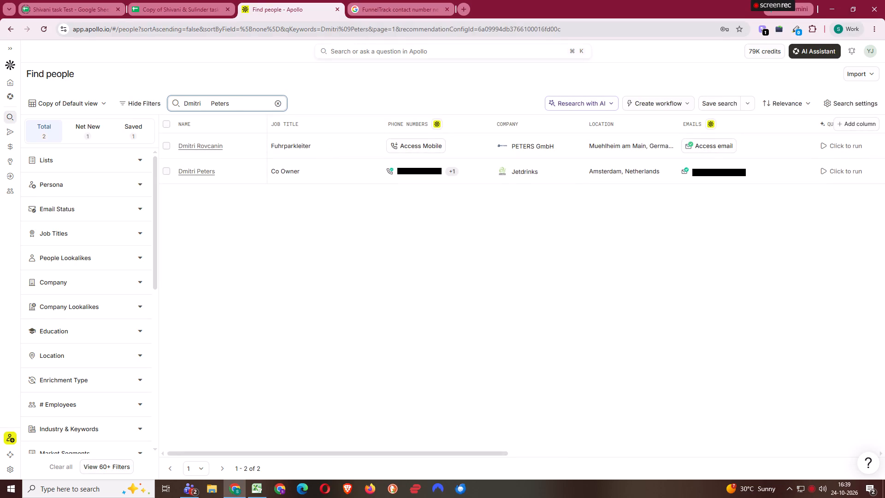
Copy the mobile number of the Co Owner at Jetdrinks from Apollo into row 22's first Direct Dial cell in Excel.
left_click(459, 174)
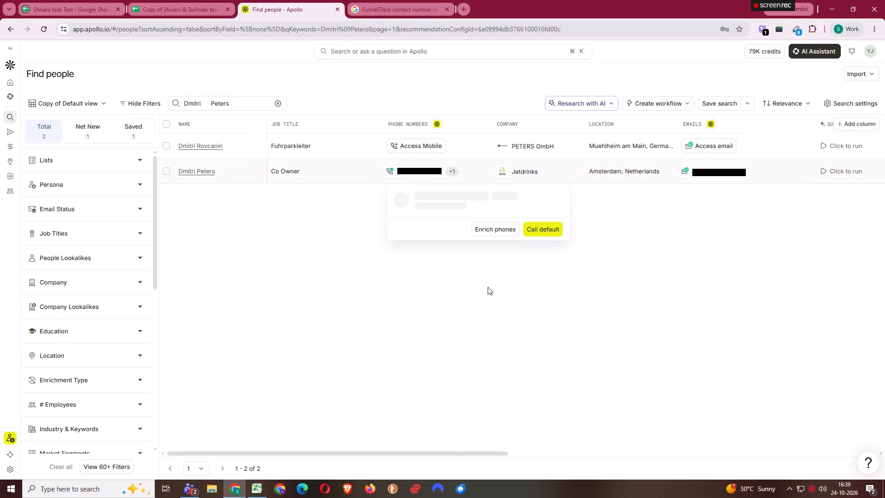
left_click(506, 204)
key("alt+Tab")
left_click(362, 114)
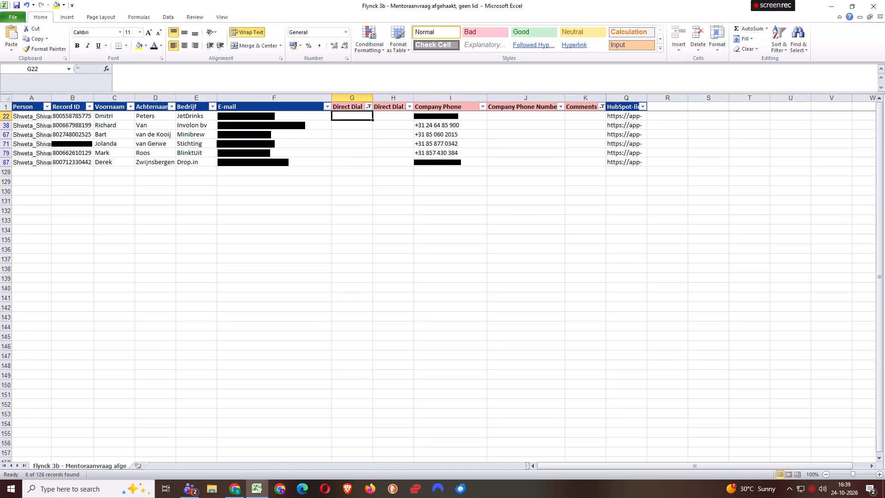
key("ctrl+v")
Copy the first and last name from row 38 in Excel and search for that contact in Apollo.
left_click_drag(152, 121, 124, 123)
key("ctrl+c")
key("alt+Tab")
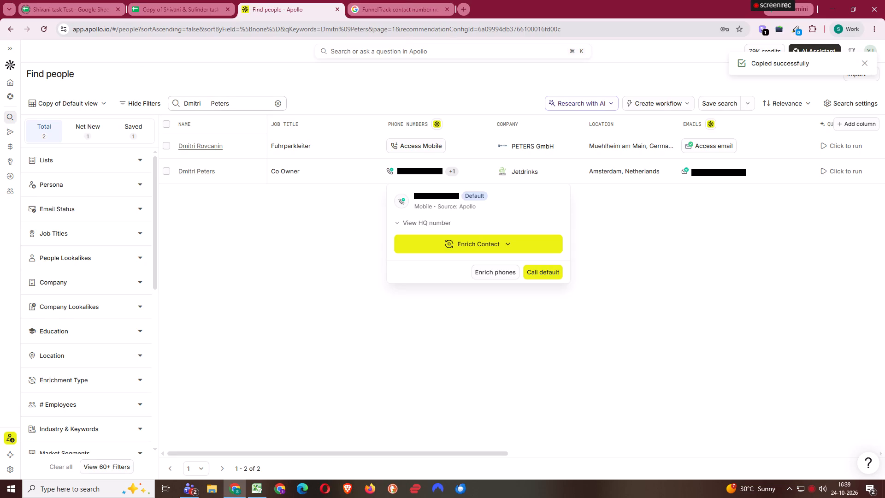
triple_click(221, 102)
left_click(221, 102)
key("ctrl+v")
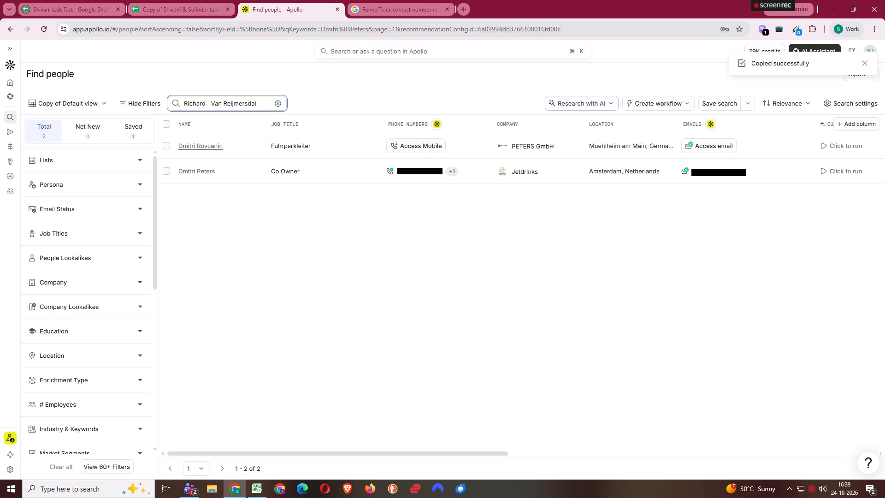
key("Return")
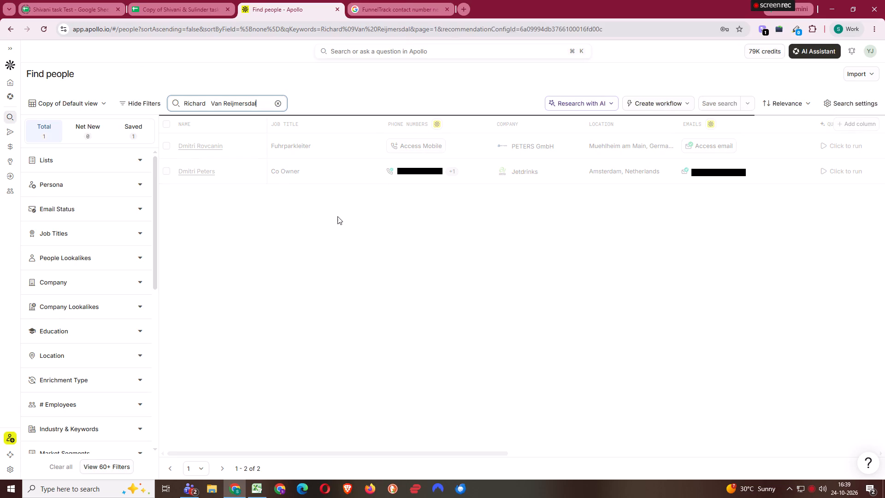
Copy the mobile number of the General Manager at Involon bv from Apollo into row 38's first Direct Dial cell in Excel.
left_click(464, 151)
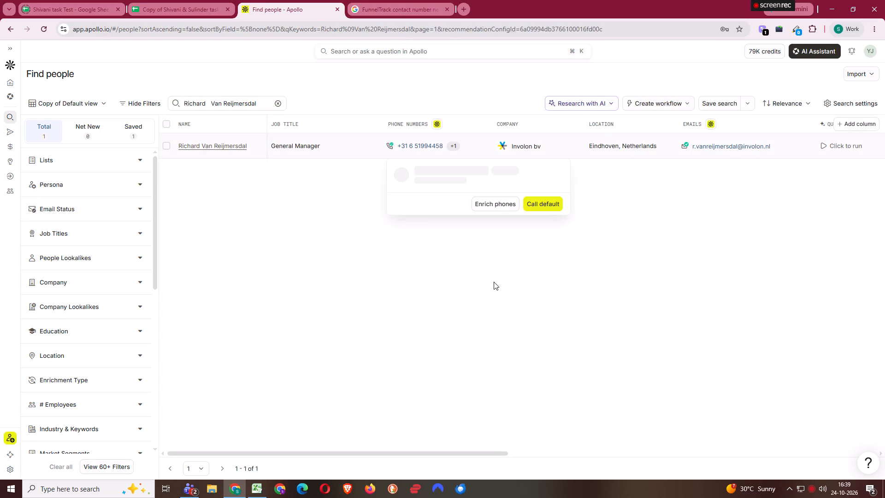
left_click(503, 172)
key("alt+Tab")
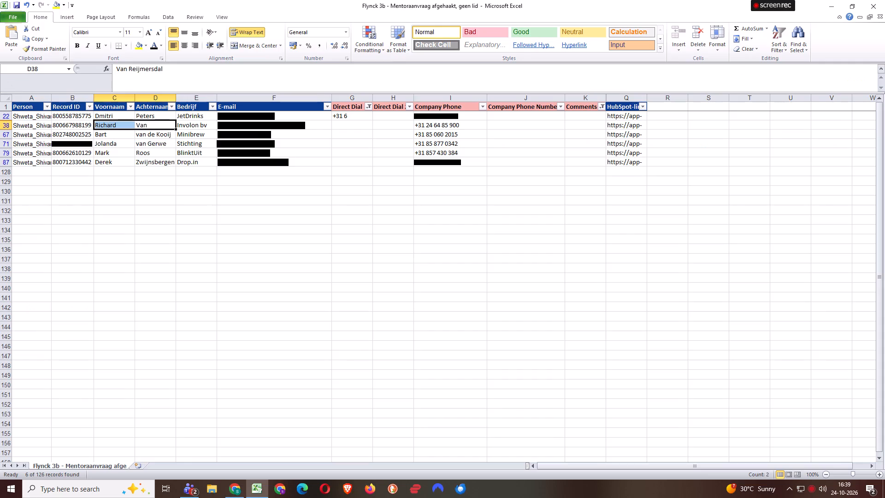
left_click(351, 126)
key("ctrl+v")
Copy the first and last name from row 67 in Excel and search for that contact in Apollo.
left_click_drag(162, 136, 135, 135)
left_click(127, 133)
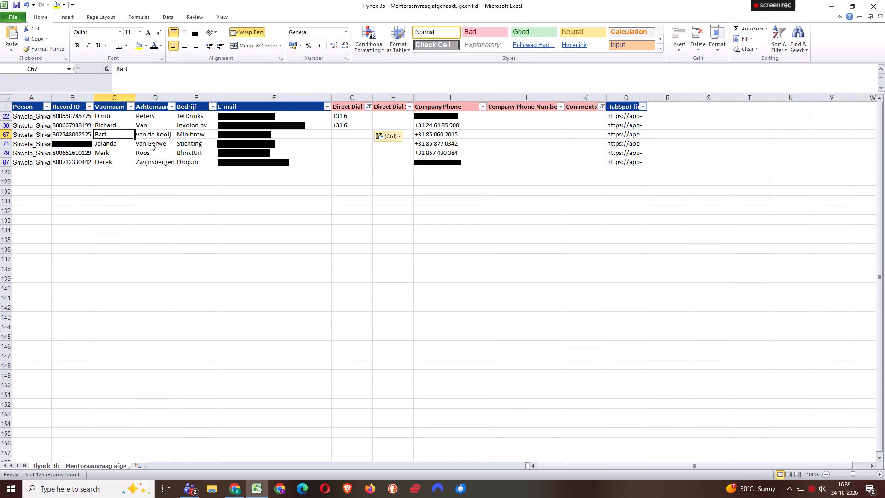
left_click(152, 135)
left_click_drag(168, 133, 108, 133)
key("ctrl+c")
key("alt+Tab")
triple_click(236, 101)
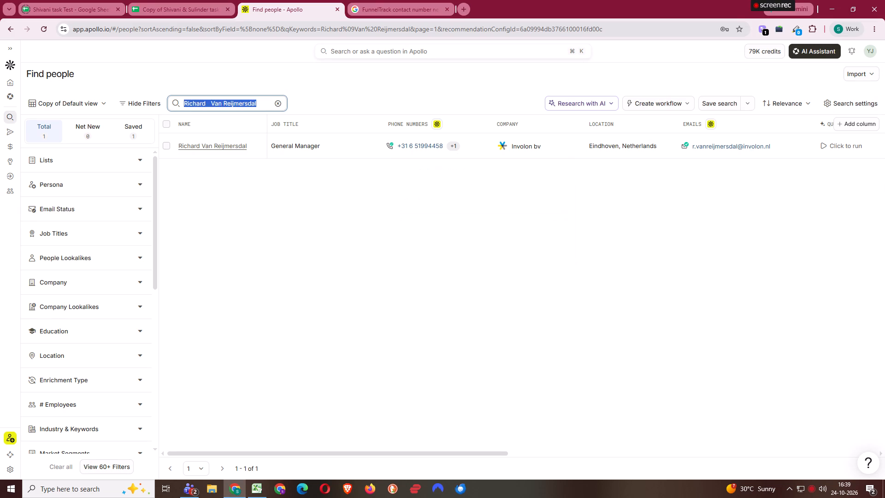
key("ctrl+v")
key("Return")
key("Return")
Switch to Excel, mark rows 22 and 38 Done in the Comments column, and reapply its blanks-only filter.
key("alt+Tab")
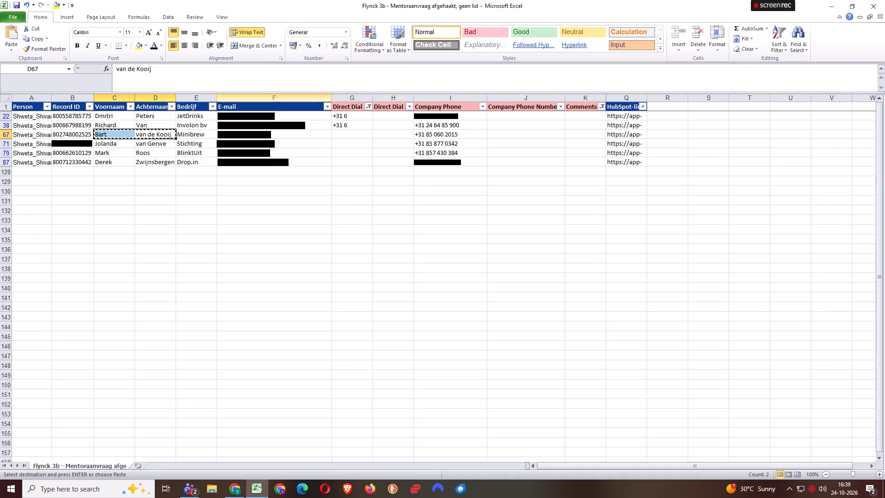
left_click(592, 115)
key("d")
left_click(588, 127)
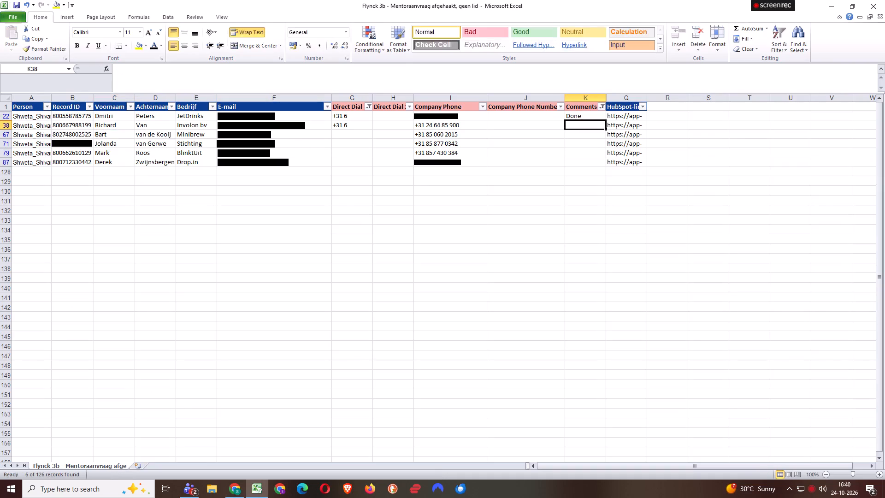
key("d")
left_click(604, 107)
left_click(666, 274)
left_click(475, 238)
Copy the mobile number of the Founding CEO at MINIBREW from Apollo into row 67's first Direct Dial cell in Excel.
key("alt+Tab")
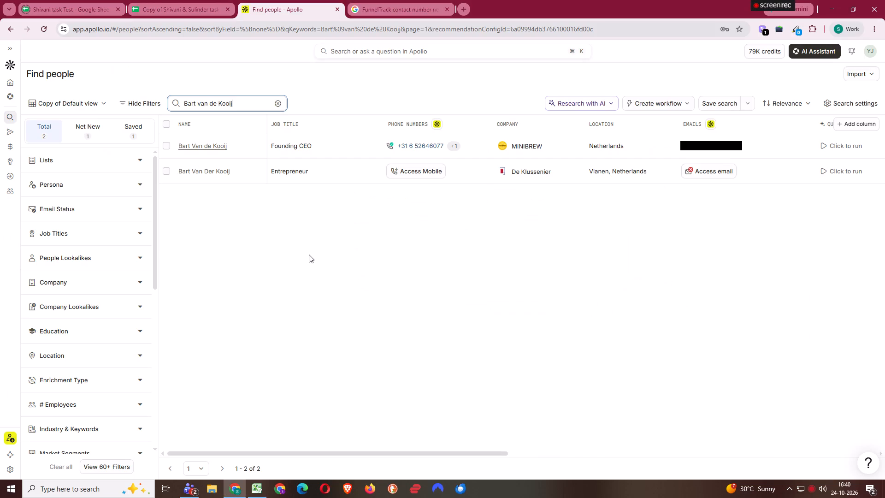
left_click(459, 147)
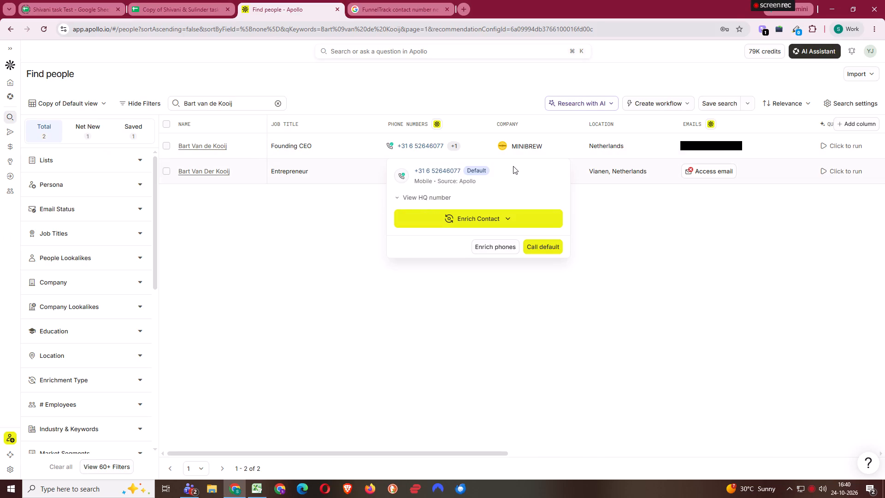
left_click(509, 172)
key("alt+Tab")
left_click(367, 118)
key("ctrl+v")
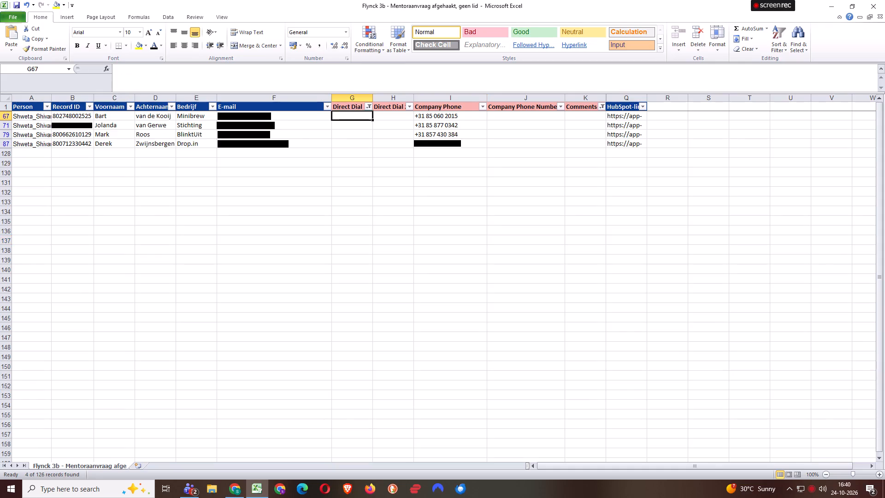
left_click(369, 202)
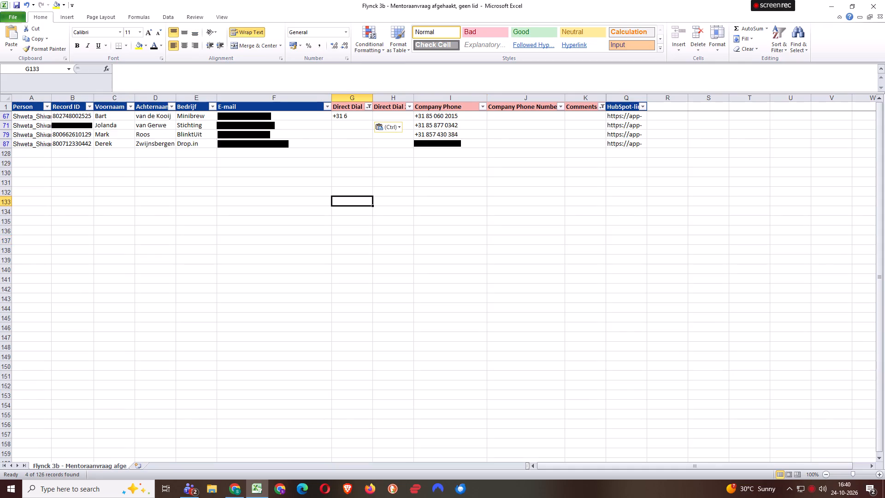
Enter Done in row 67's Comments cell.
left_click(596, 116)
key("d")
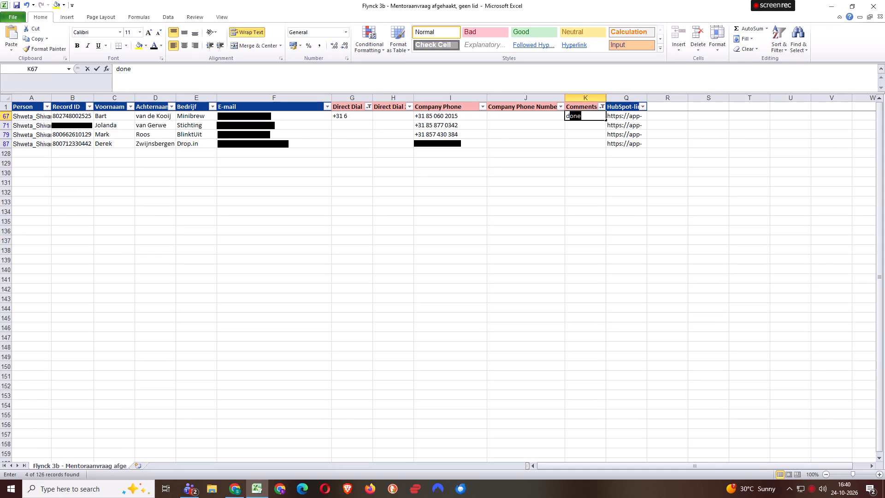
Copy the first and last name from row 71 in Excel and search for that contact in Apollo.
left_click_drag(152, 128, 123, 127)
key("ctrl+c")
key("alt+Tab")
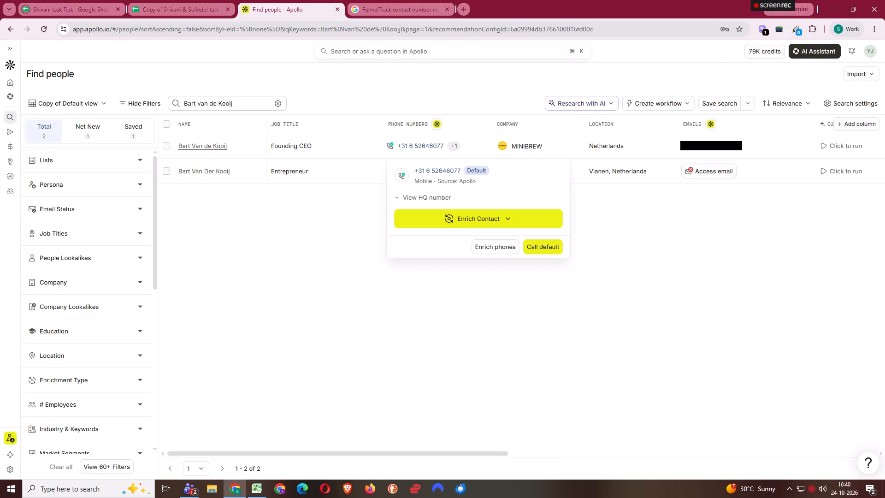
triple_click(227, 102)
key("ctrl+v")
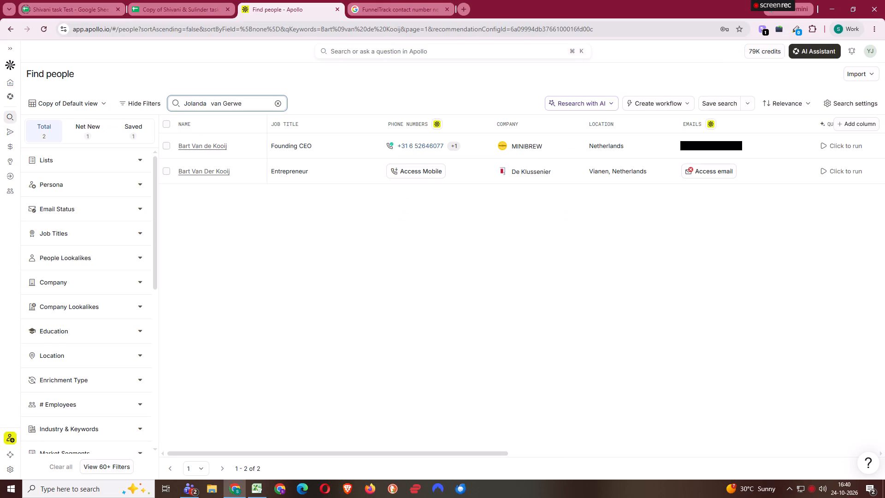
key("Return")
key("Return")
key("Return")
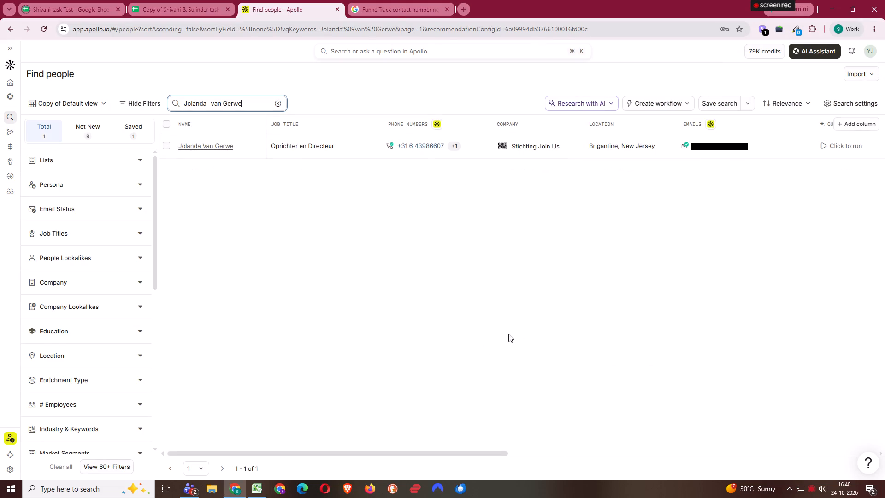
Copy the mobile number of the Oprichter en Directeur at Stichting Join Us from Apollo into row 71's first Direct Dial cell in Excel.
left_click(468, 156)
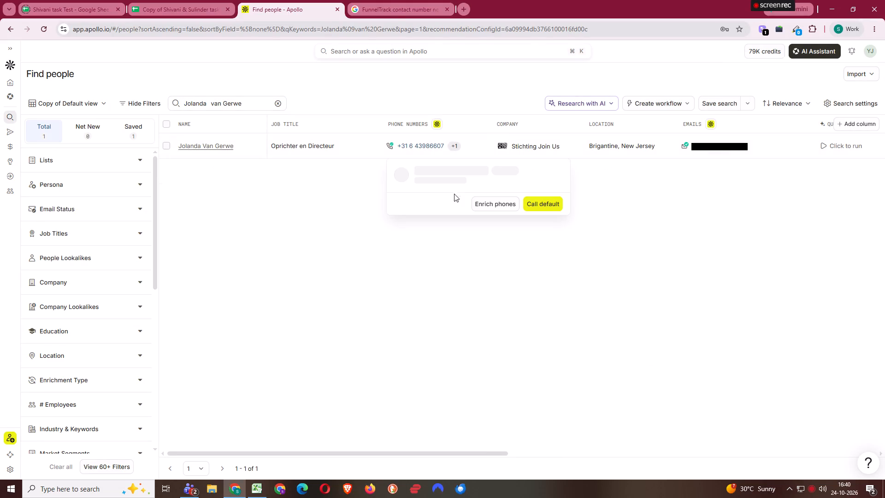
left_click(505, 174)
key("alt+Tab")
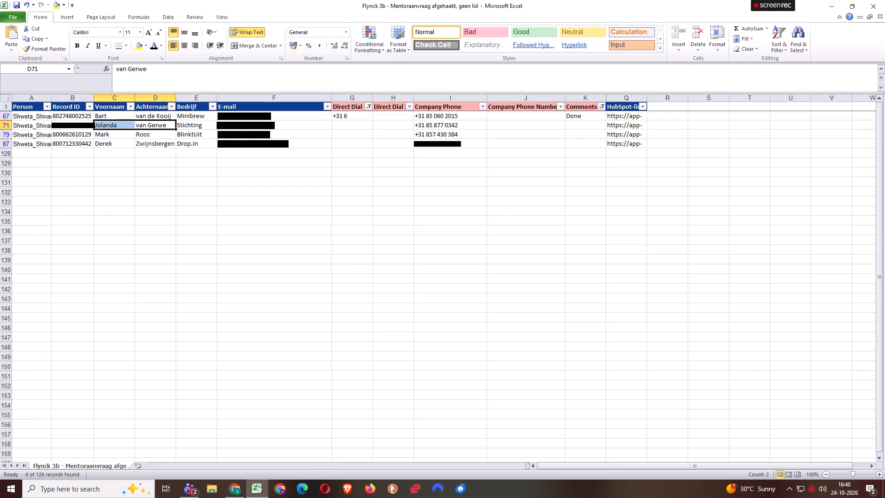
left_click(354, 129)
key("ctrl+v")
Copy the first and last name from row 79 in Excel and search for that contact in Apollo.
left_click_drag(150, 140, 111, 135)
left_click_drag(111, 135, 155, 125)
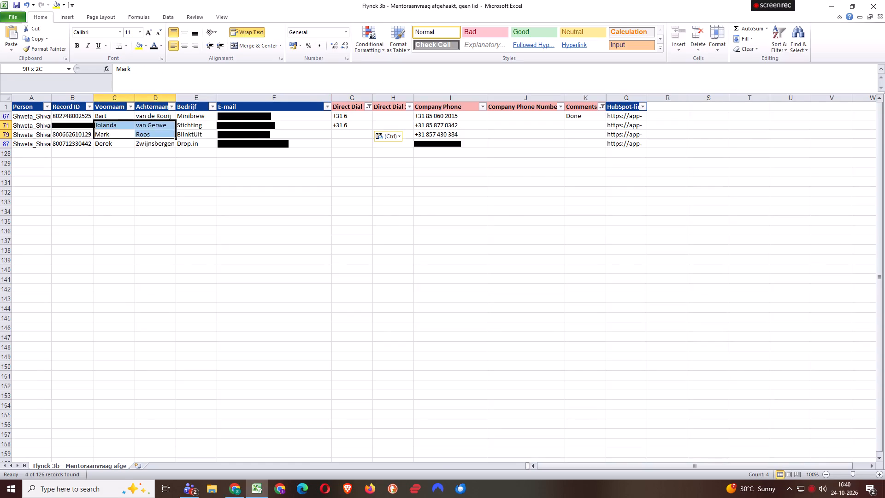
left_click_drag(155, 125, 155, 136)
key("ctrl+c")
key("alt+Tab")
triple_click(219, 104)
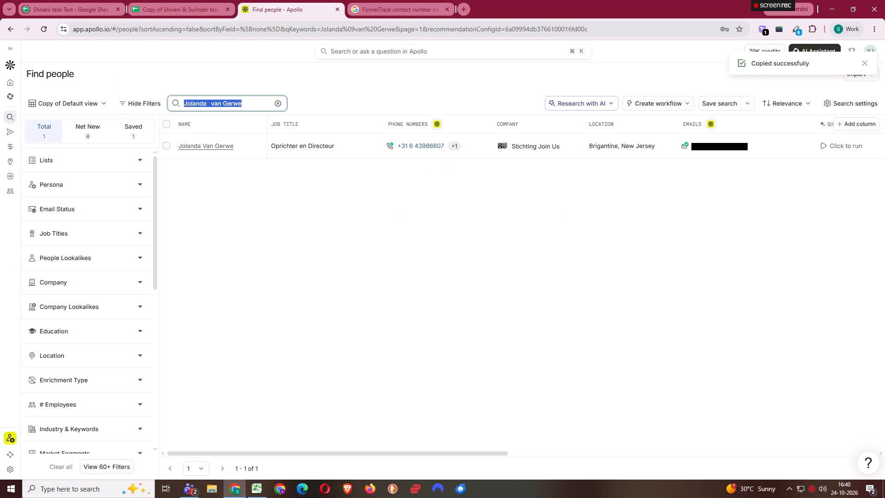
key("ctrl+v")
key("Return")
Switch to Excel, fill Done from row 67 down to row 71 in the Comments column, and reapply its blanks-only filter.
key("alt+Tab")
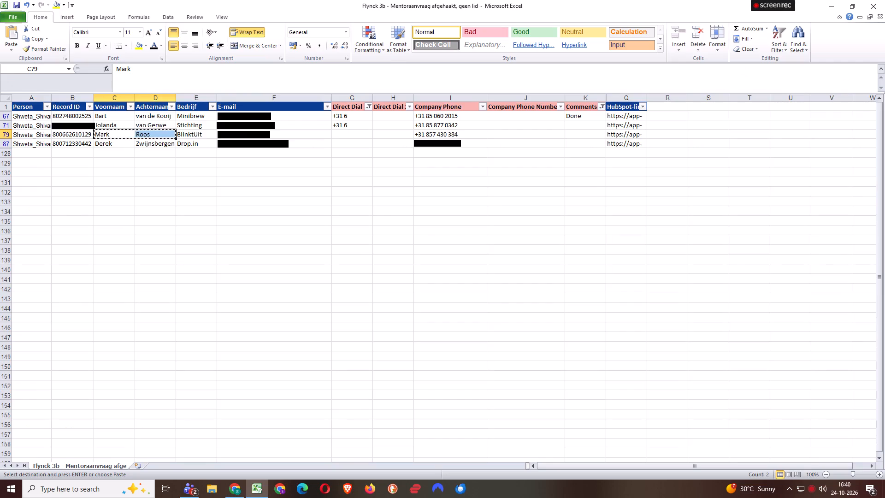
left_click_drag(590, 123, 590, 116)
key("ctrl+d")
left_click(601, 109)
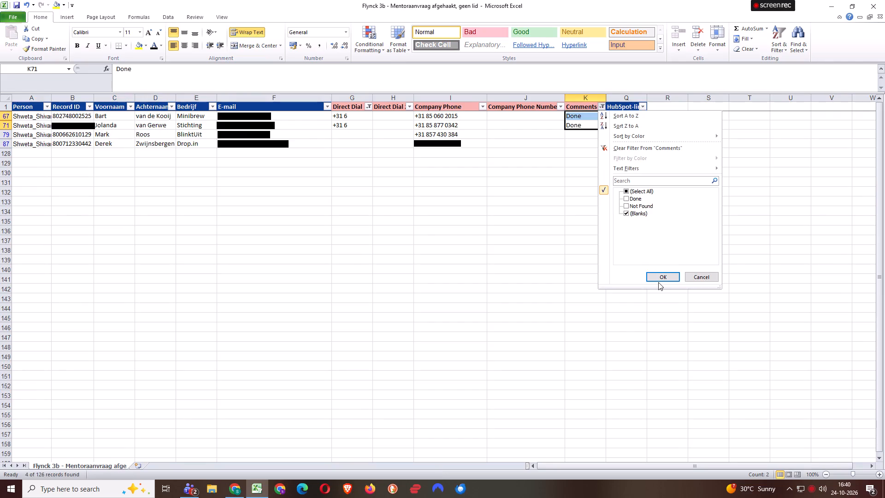
left_click(658, 282)
left_click(658, 279)
Switch to Apollo and look through the search results for row 79's contact, checking the listed companies.
key("alt+Tab")
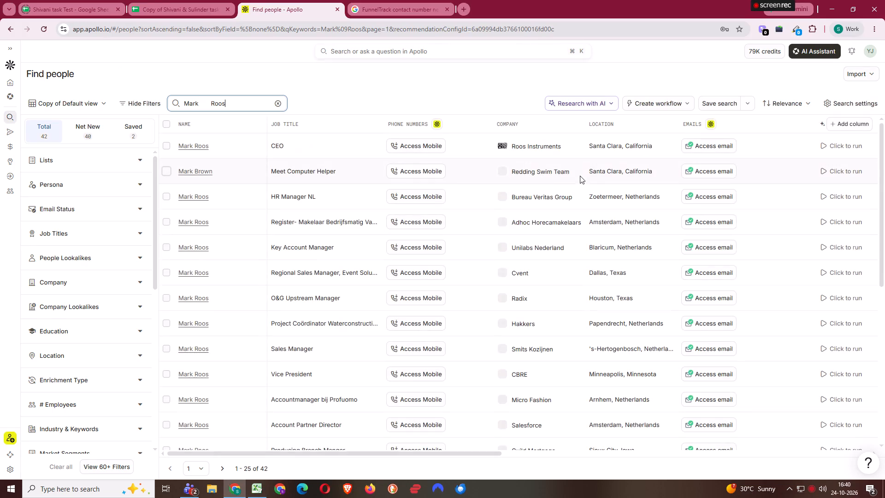
scroll(497, 264, "down", 12)
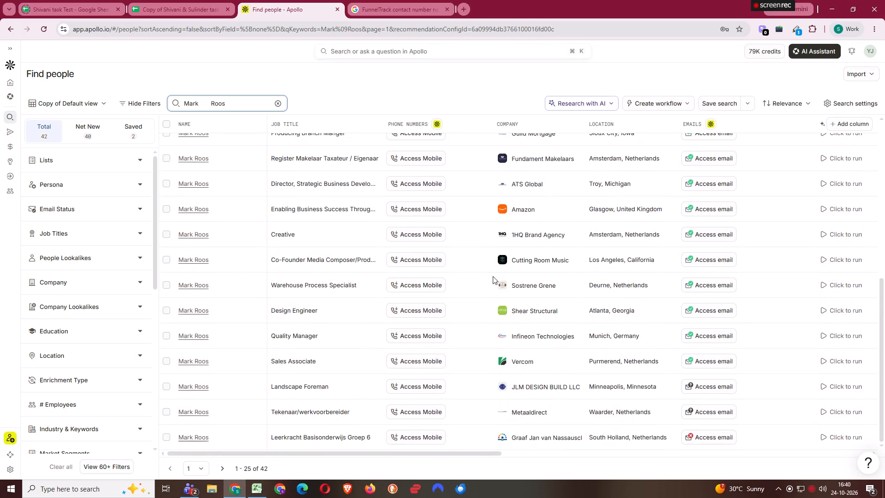
scroll(471, 349, "down", 4)
scroll(459, 396, "up", 15)
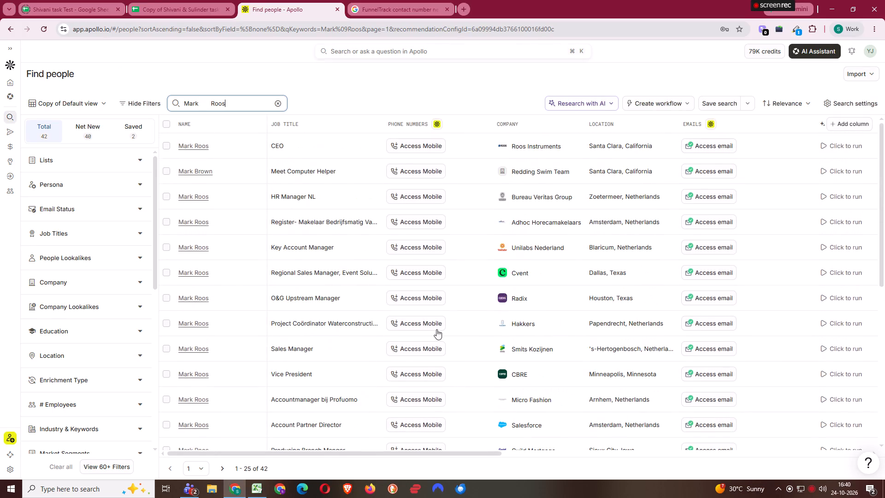
scroll(437, 329, "up", 2)
Copy the company name BlinktUit from row 79 in Excel and look for it on the Apollo results page.
key("alt+Tab")
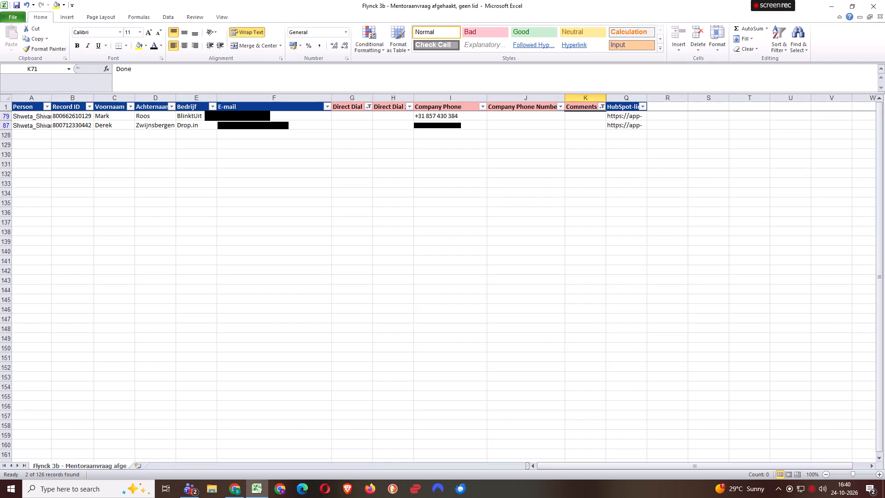
left_click(189, 116)
key("ctrl+c")
key("alt+Tab")
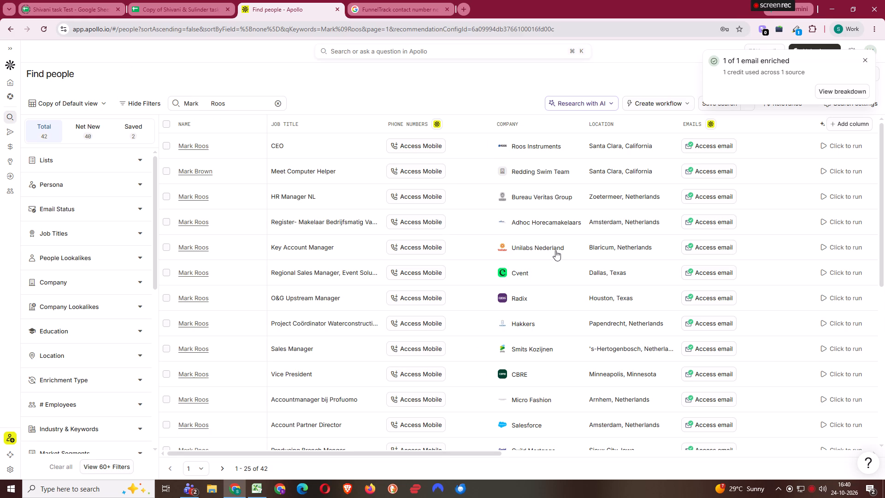
scroll(556, 279, "down", 10)
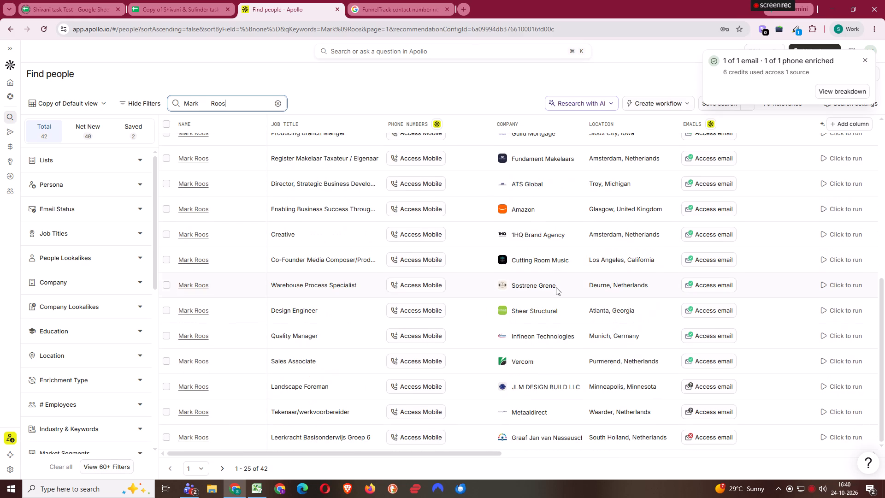
key("ctrl+f")
key("ctrl+v")
scroll(437, 278, "up", 5)
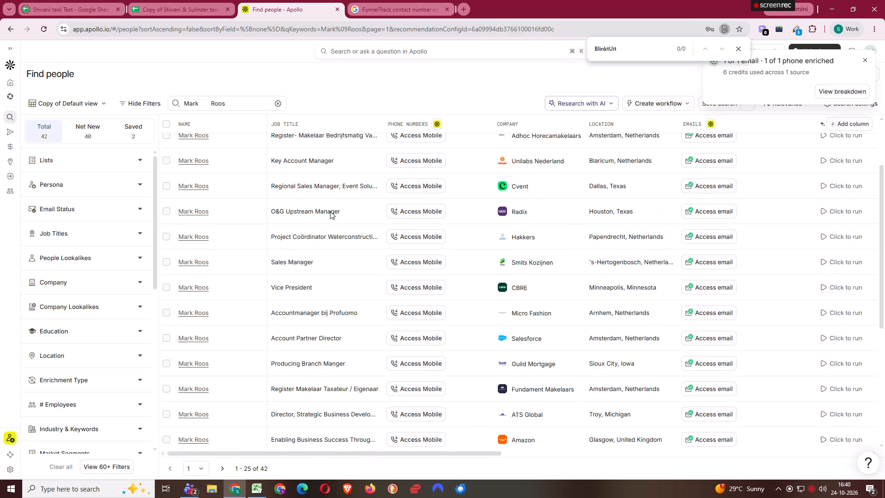
Narrow the Apollo people search by adding the company name BlinktUit after the contact's name.
left_click(239, 107)
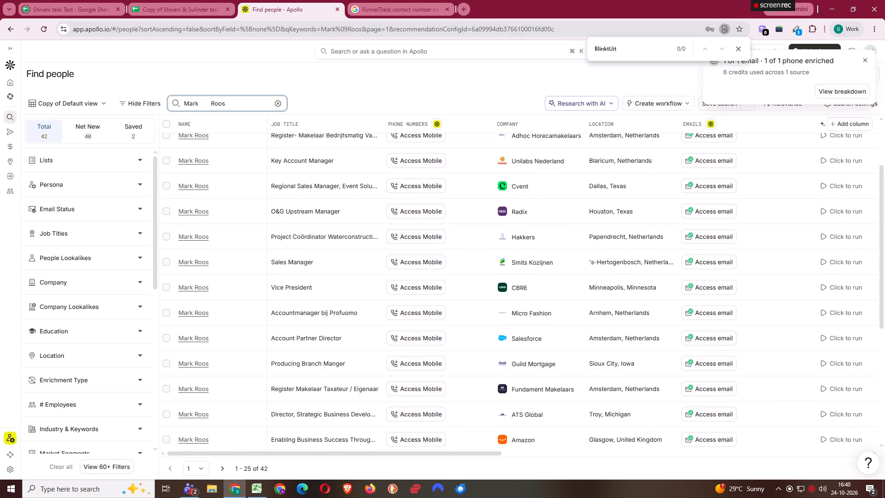
key("space")
key("ctrl+v")
key("Return")
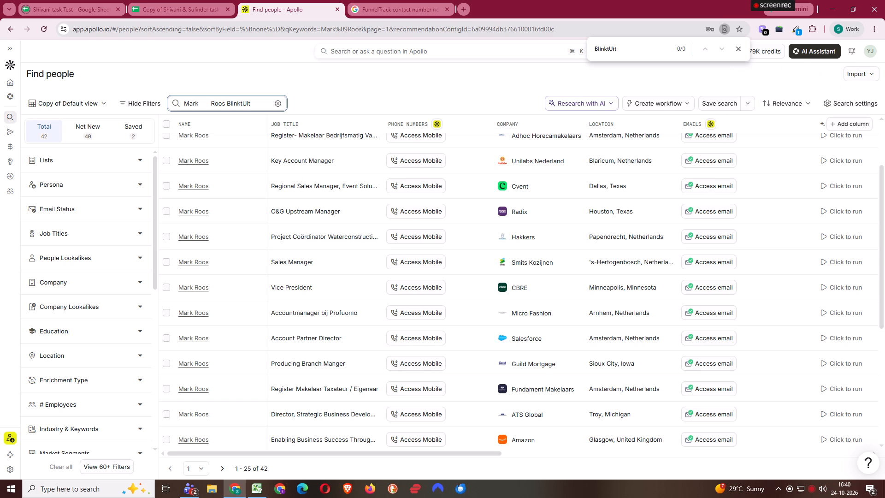
Switch to Excel and save the workbook.
key("alt+Tab")
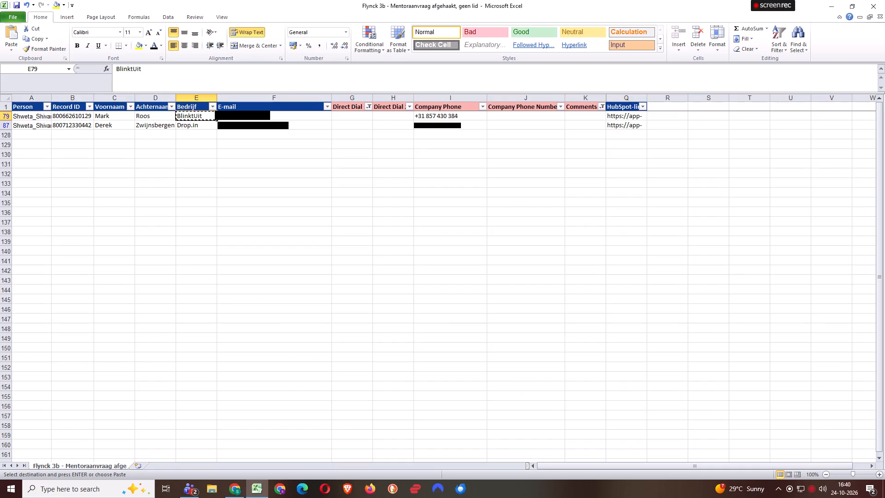
key("ctrl+s")
key("ctrl+s")
key("ctrl+s")
left_click(405, 169)
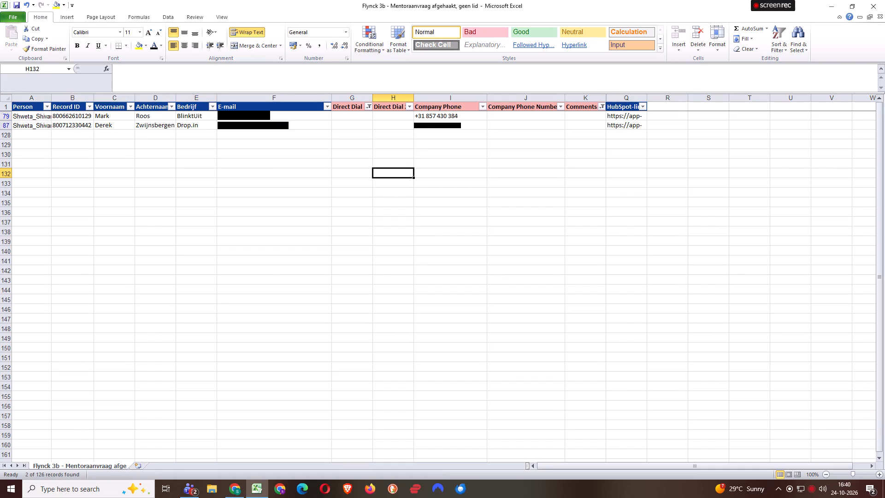
Copy the mobile number of the Co-Founder at BlinktUit from Apollo into row 79's first Direct Dial cell in Excel.
left_click(345, 119)
key("alt+Tab")
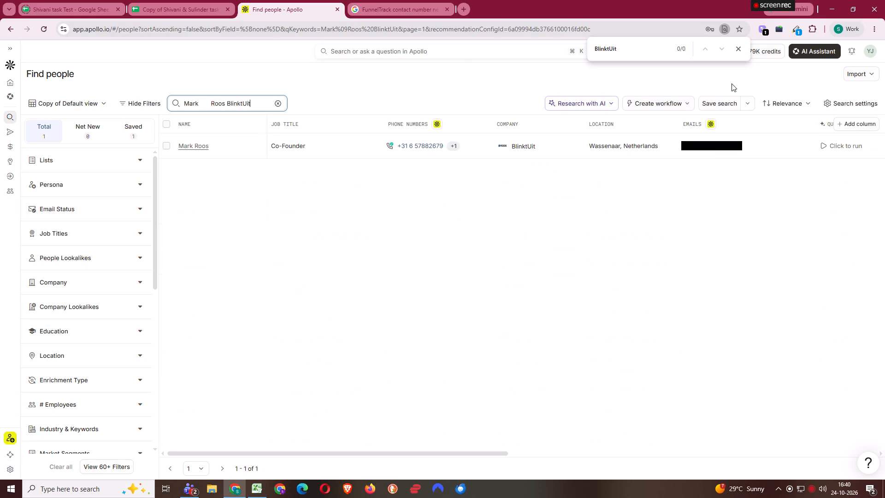
left_click(466, 144)
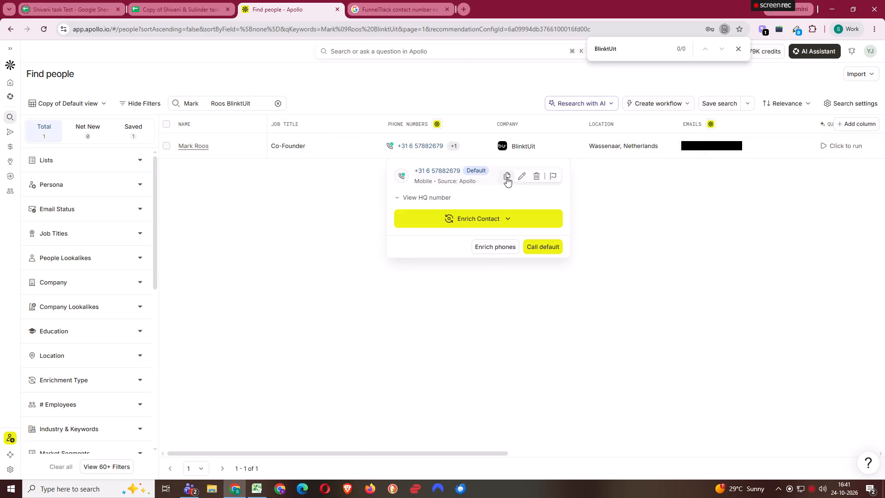
left_click(507, 177)
key("alt+Tab")
key("ctrl+v")
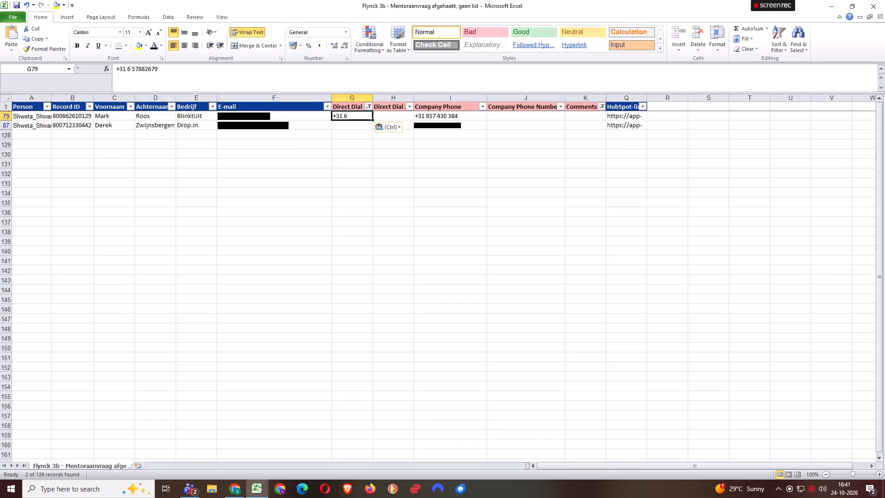
Copy the first and last name from row 87 in Excel and search for that contact in Apollo.
left_click_drag(130, 127, 138, 127)
key("ctrl+c")
key("alt+Tab")
triple_click(219, 106)
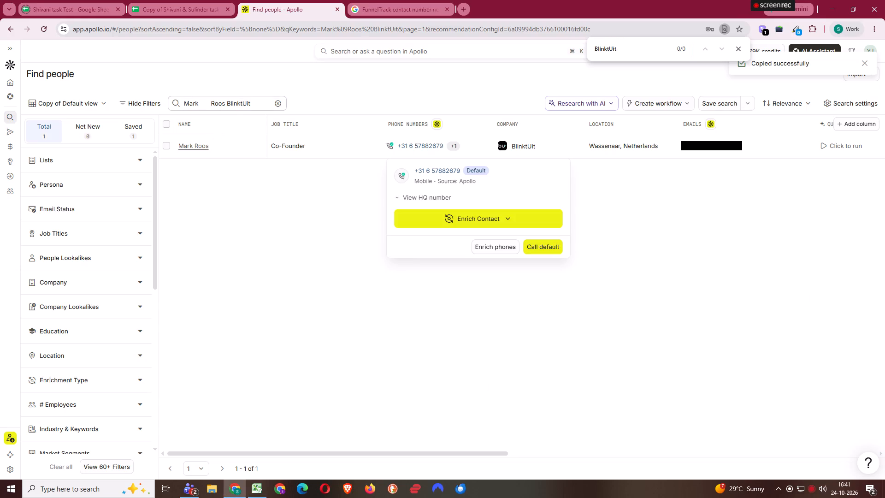
key("ctrl+v")
key("Return")
In Excel, set row 79's comment to Done and reapply the blanks-only filter on the Comments column.
key("alt+Tab")
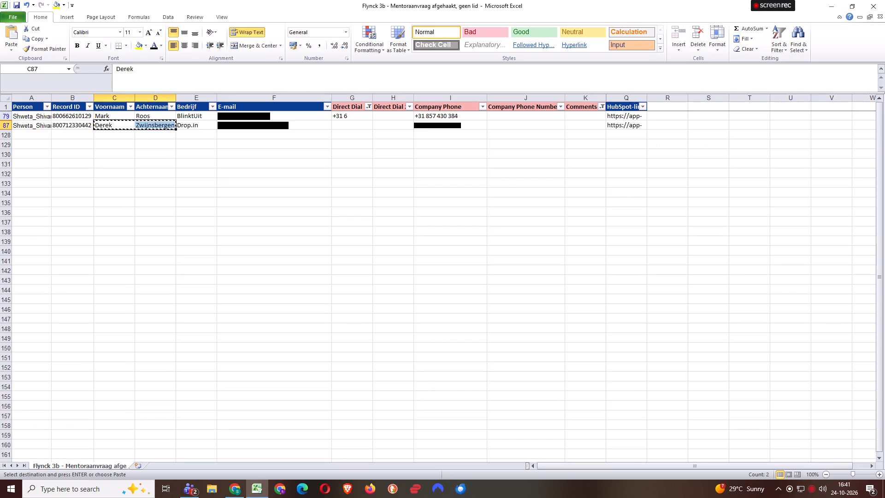
left_click(602, 113)
key("d")
left_click(593, 176)
left_click(599, 105)
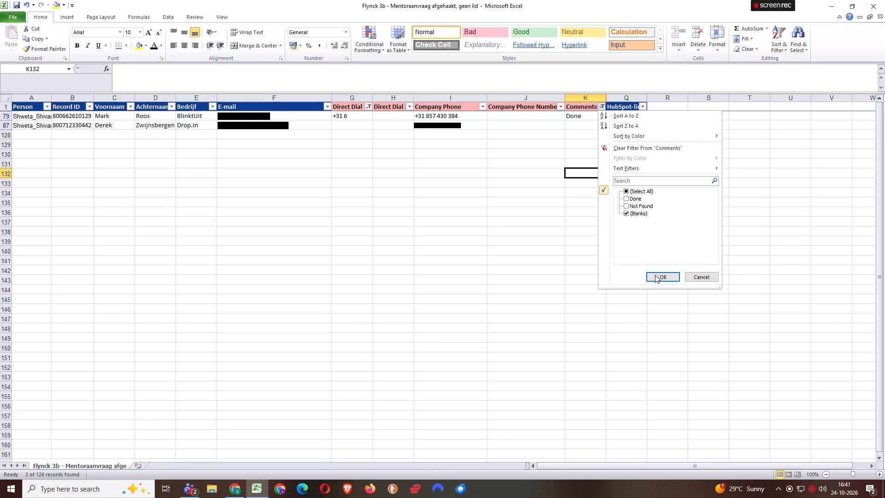
left_click(655, 277)
Save the workbook.
left_click(405, 202)
key("ctrl+s")
key("ctrl+s")
key("ctrl+s")
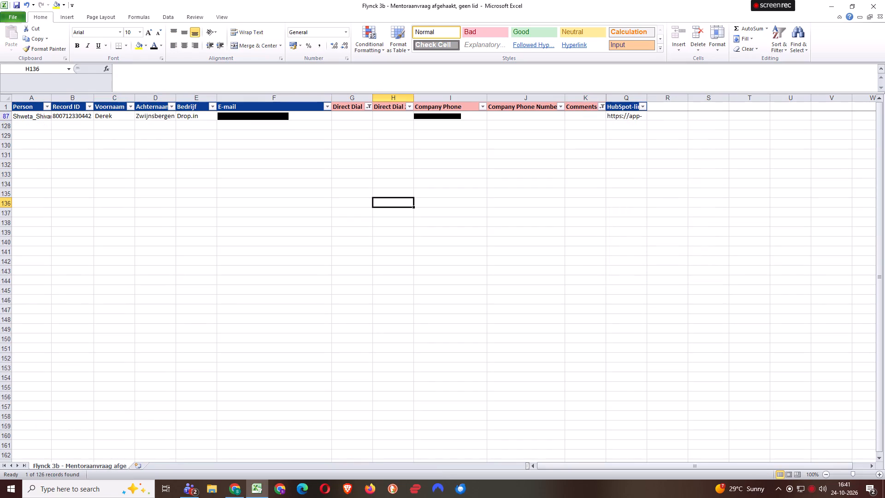
Check Apollo for a mobile number for row 87's contact and set that row's comment to Done in Excel.
left_click(362, 119)
key("alt+Tab")
key("alt+Tab")
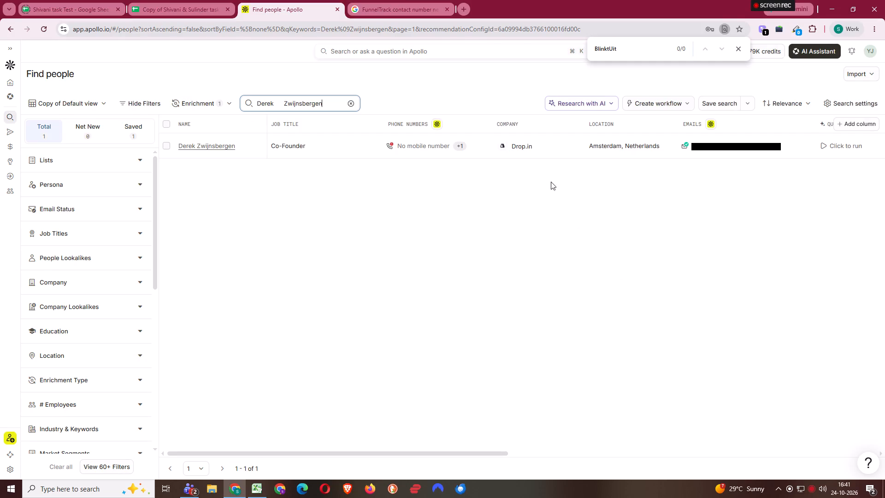
left_click(585, 115)
key("d")
left_click(588, 194)
left_click(471, 180)
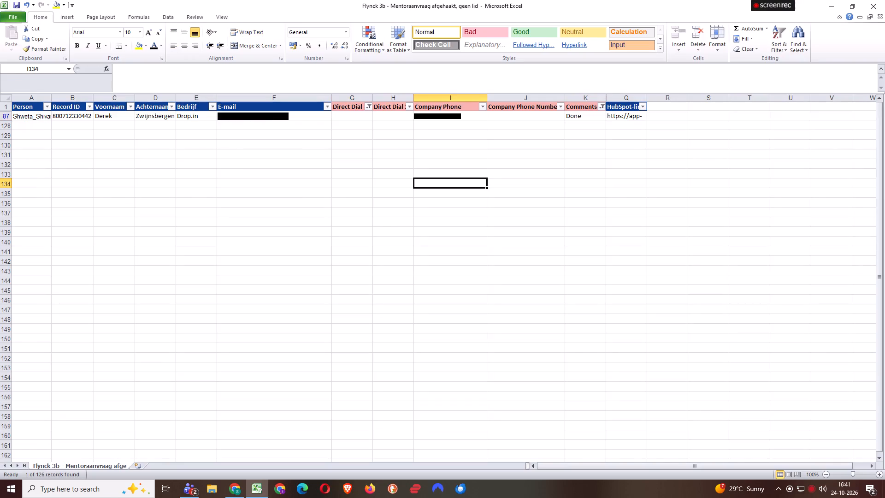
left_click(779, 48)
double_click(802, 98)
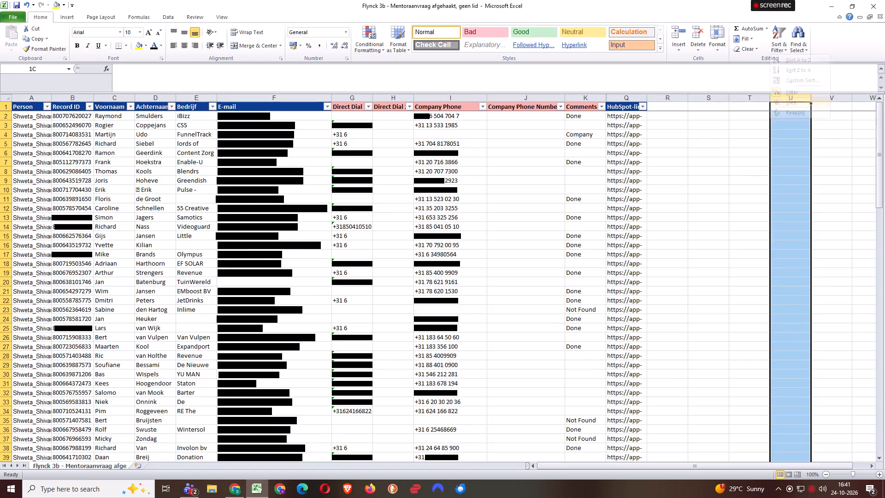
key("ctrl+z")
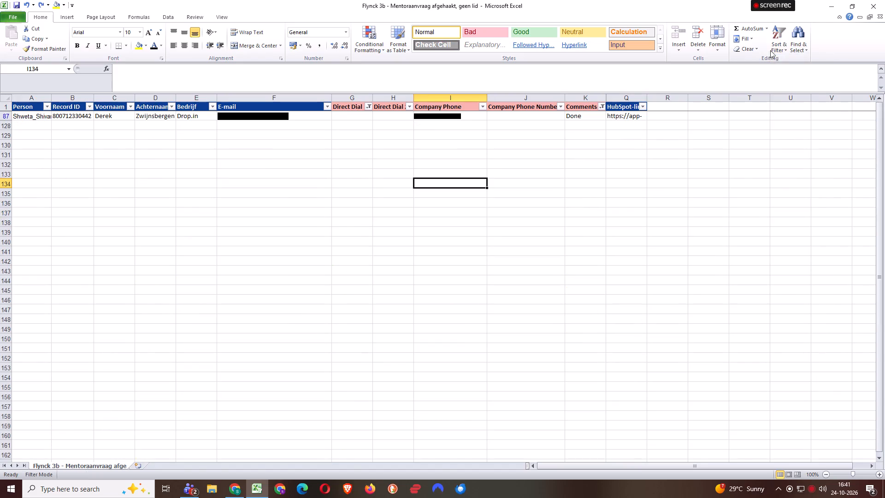
Remove the existing filters, select the whole sheet and turn filtering on again for its header row.
left_click(779, 50)
left_click(798, 88)
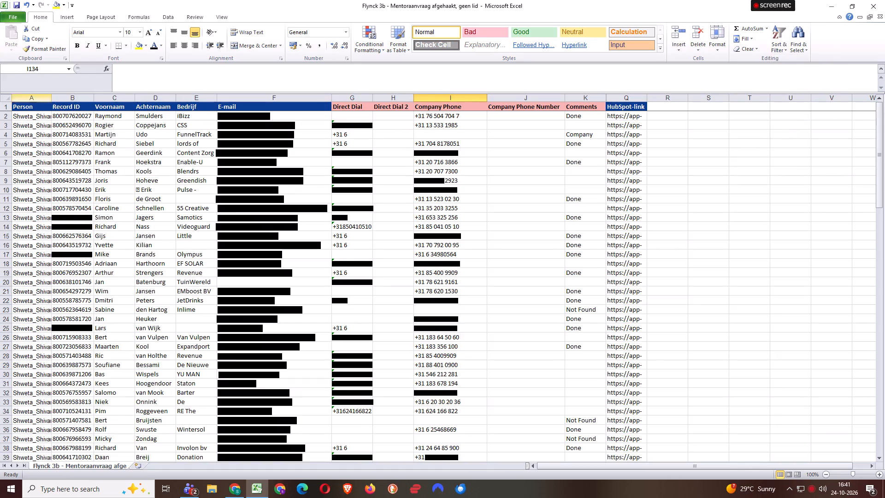
left_click(3, 100)
left_click(776, 42)
left_click(813, 96)
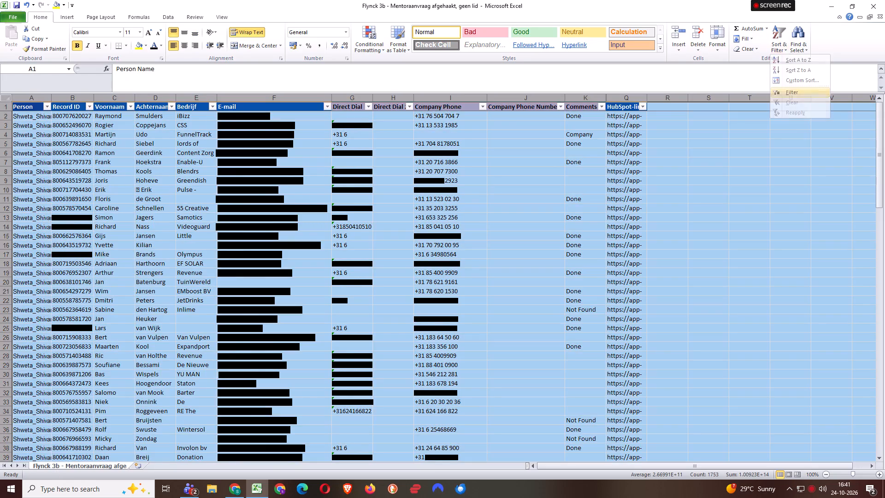
Filter the Comments column to show only blank entries.
left_click(729, 203)
left_click(602, 110)
left_click(631, 193)
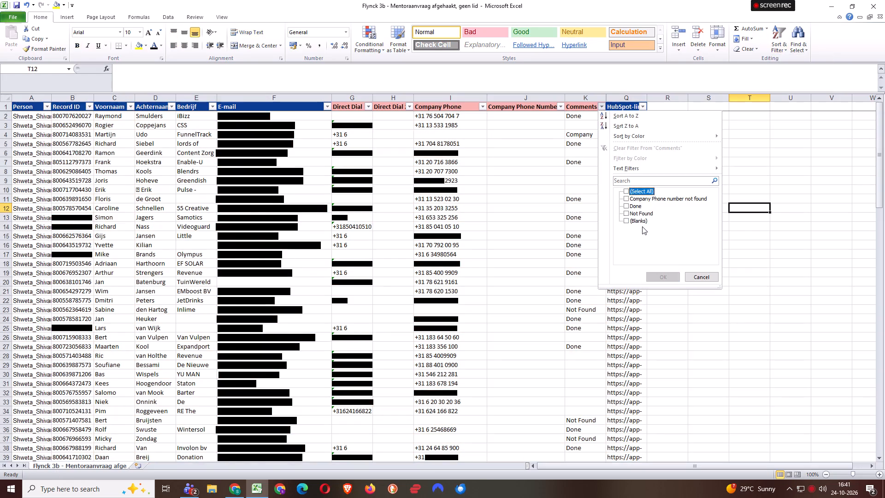
left_click(642, 222)
left_click(667, 275)
left_click(678, 302)
Copy the first and last name from row 3 in Excel and search for that contact in Apollo.
scroll(452, 219, "up", 2)
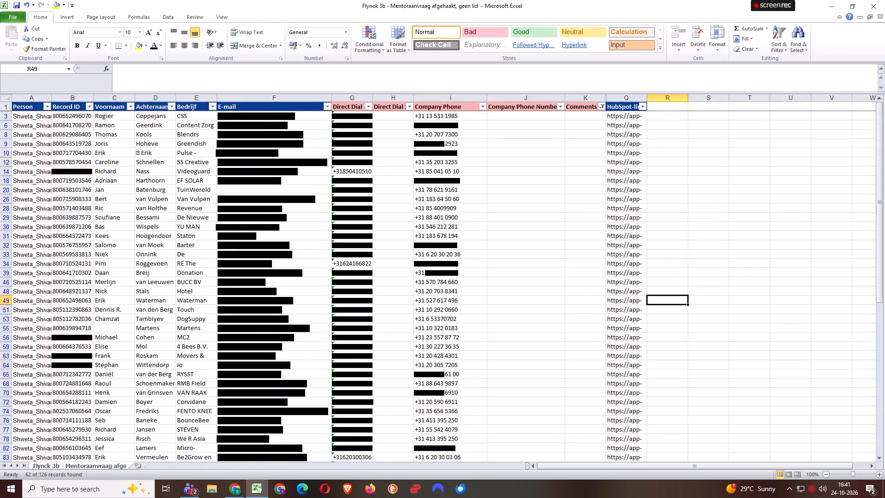
scroll(452, 219, "down", 20)
scroll(455, 237, "up", 20)
scroll(455, 237, "up", 2)
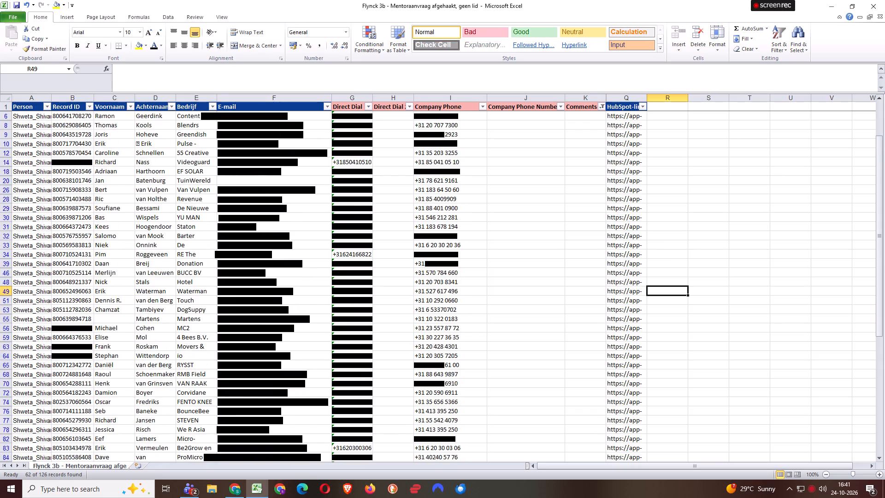
scroll(325, 203, "up", 10)
left_click_drag(131, 116, 147, 115)
key("ctrl+c")
key("alt+Tab")
triple_click(265, 105)
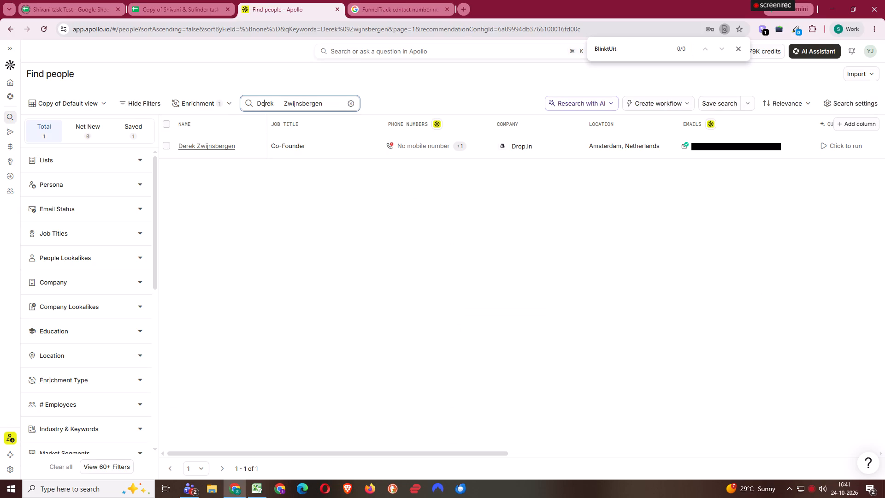
key("ctrl+v")
key("Return")
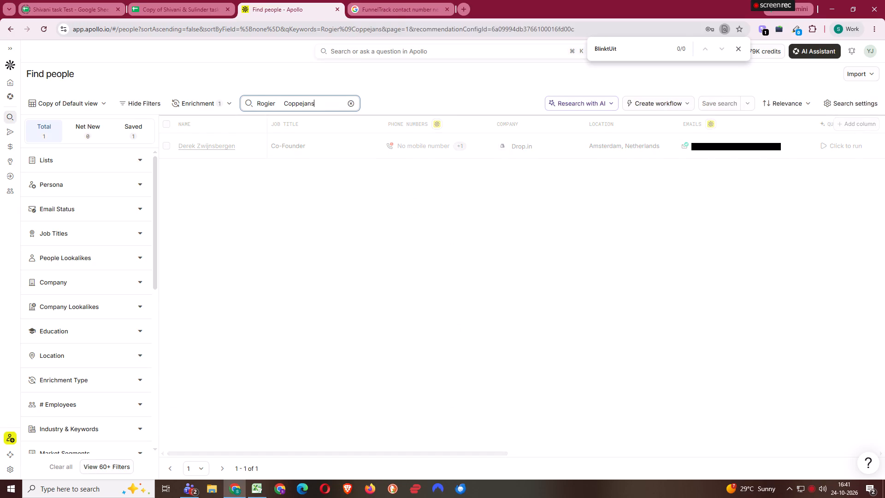
Request access to the mobile number of row 3's contact, the Owner in Oisterwijk, in Apollo.
key("alt+Tab")
key("alt+Tab")
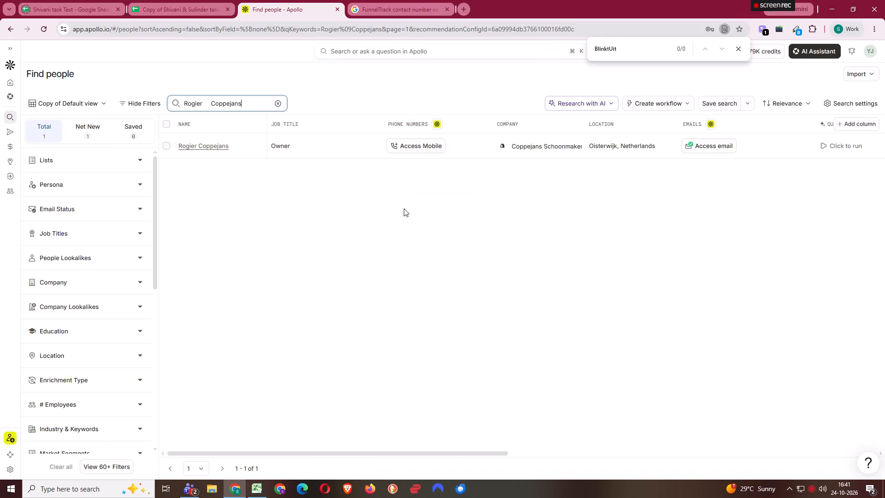
key("alt+Tab")
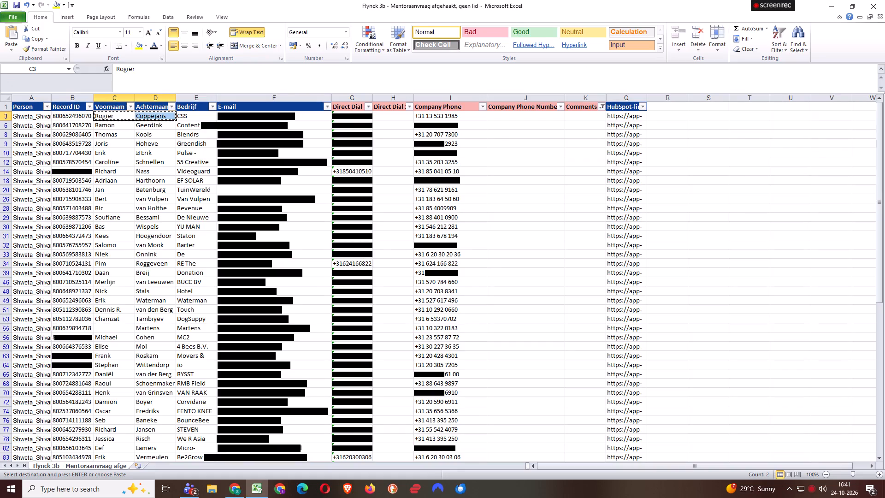
key("alt+Tab")
key("alt+Tab")
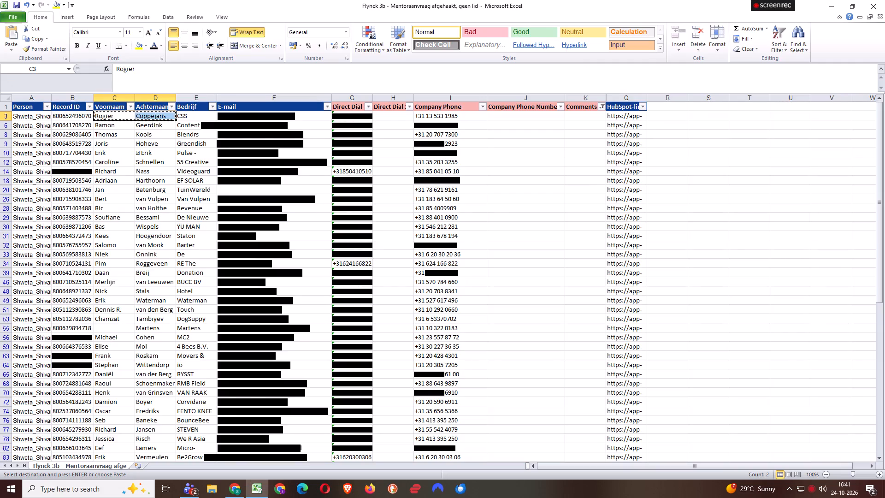
key("alt+Tab")
left_click(435, 144)
key("alt+Tab")
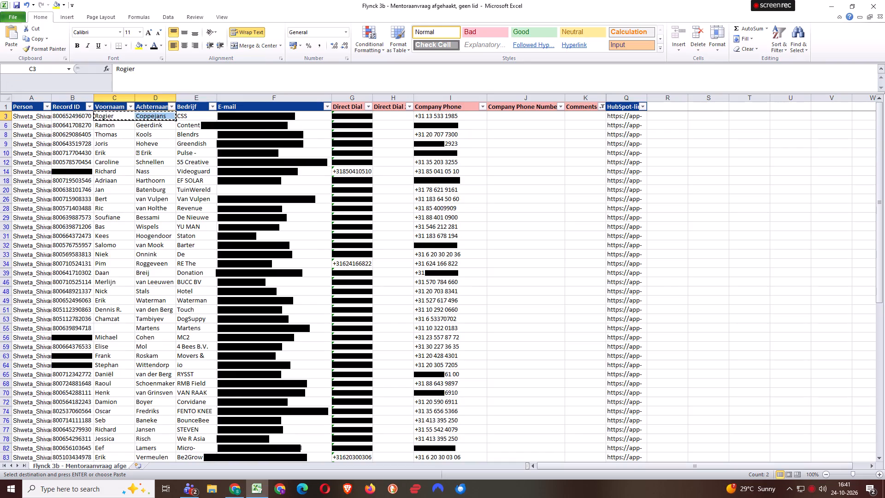
key("alt+Tab")
key("alt+Tab")
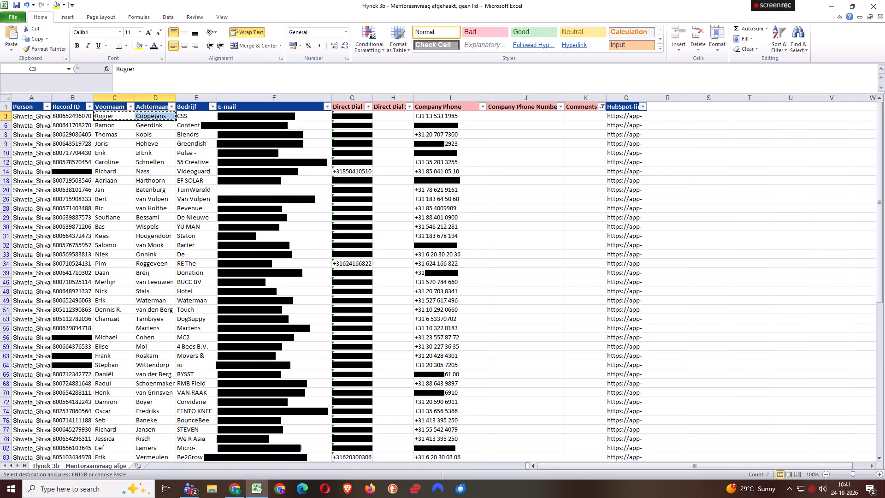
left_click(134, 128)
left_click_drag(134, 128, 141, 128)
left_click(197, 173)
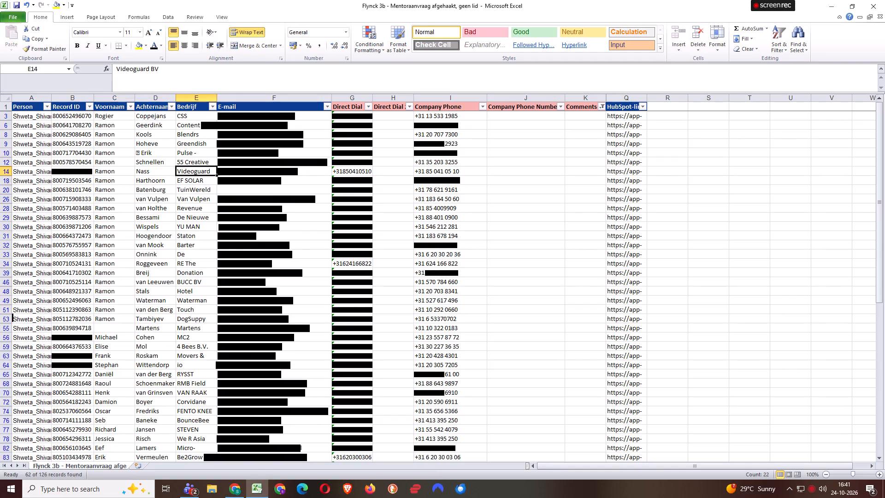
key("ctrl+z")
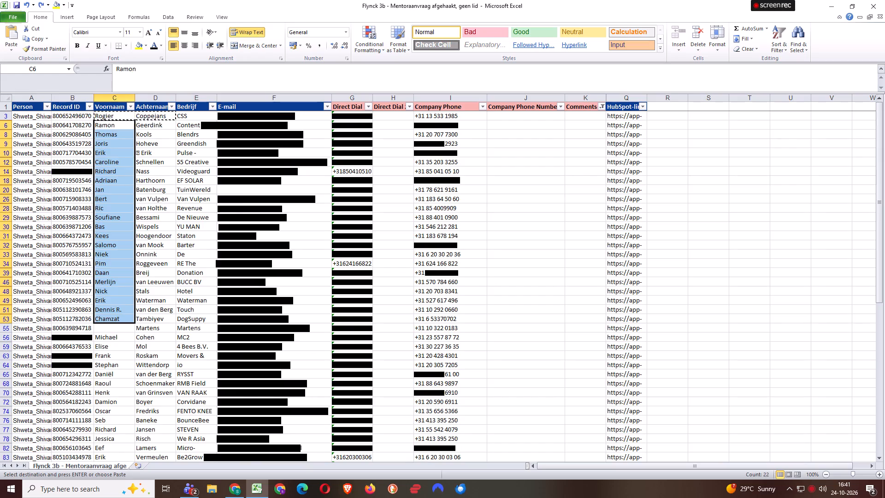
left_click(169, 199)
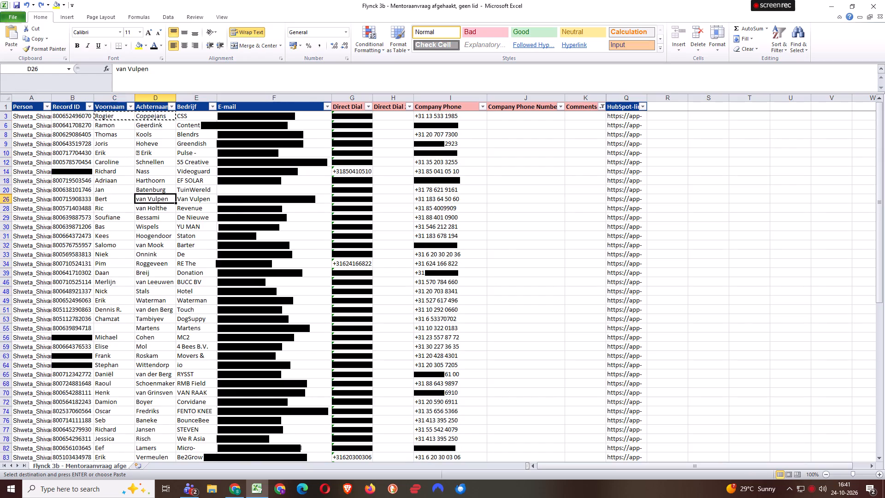
Copy the Oisterwijk owner's mobile number from Apollo into row 3's first Direct Dial cell in Excel.
key("alt+Tab")
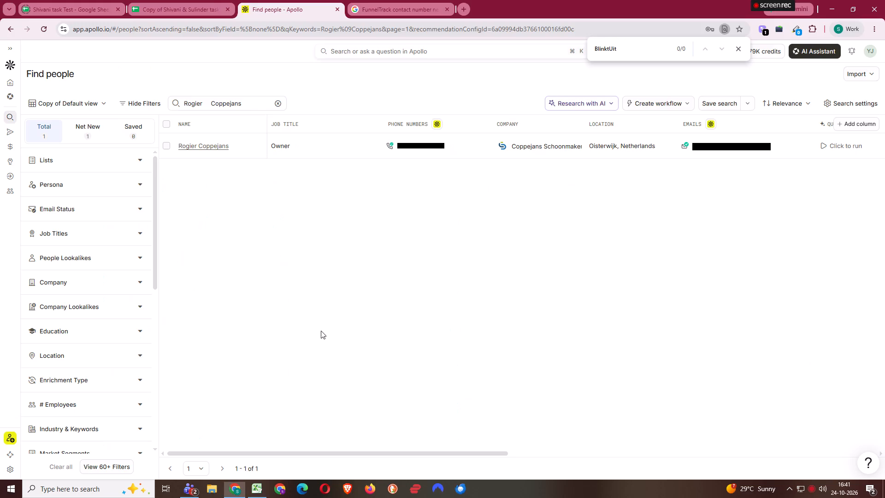
left_click(459, 152)
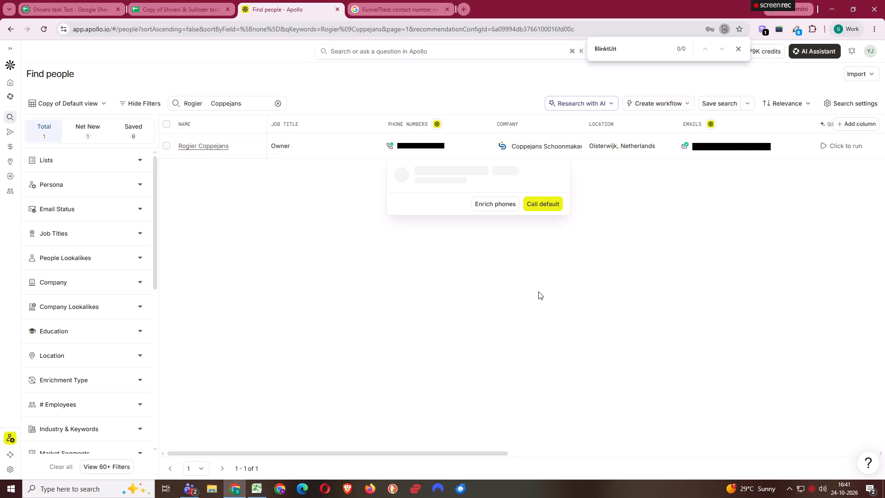
left_click(501, 176)
key("alt+Tab")
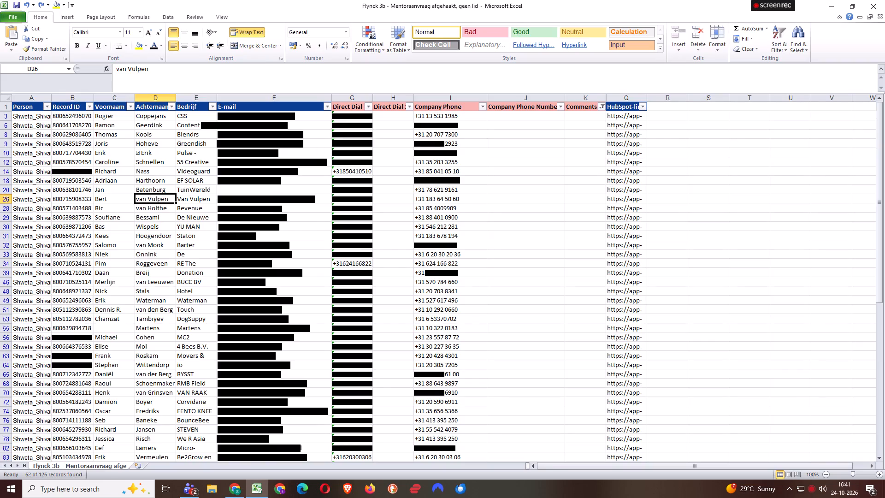
left_click(360, 115)
key("ctrl+v")
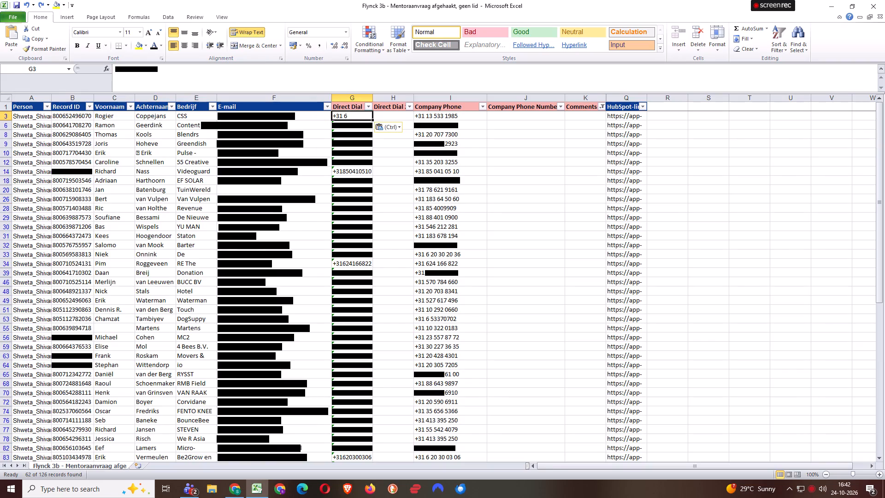
Set row 3's comment to Done and reapply the blanks-only filter on the Comments column.
left_click(590, 113)
key("d")
left_click(588, 155)
left_click(600, 103)
left_click(655, 276)
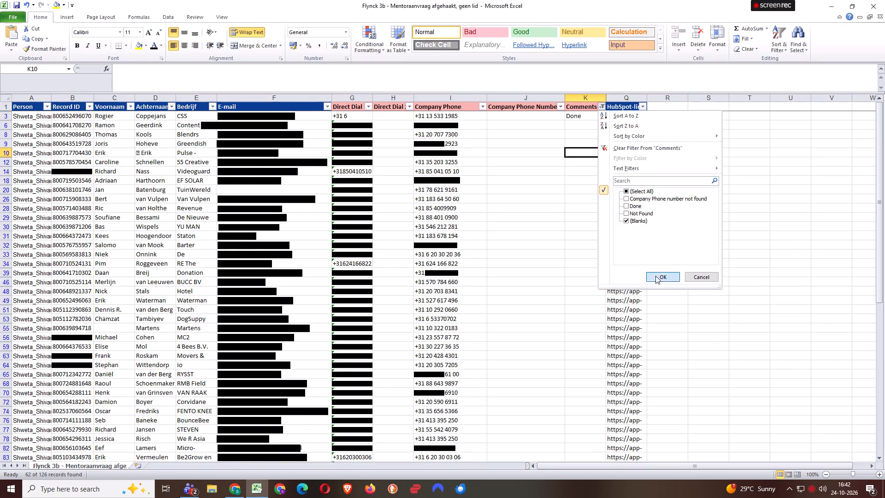
left_click(526, 209)
Copy the first and last name from row 6 in Excel and search for that contact in Apollo.
left_click_drag(156, 117, 122, 114)
key("ctrl+c")
key("alt+Tab")
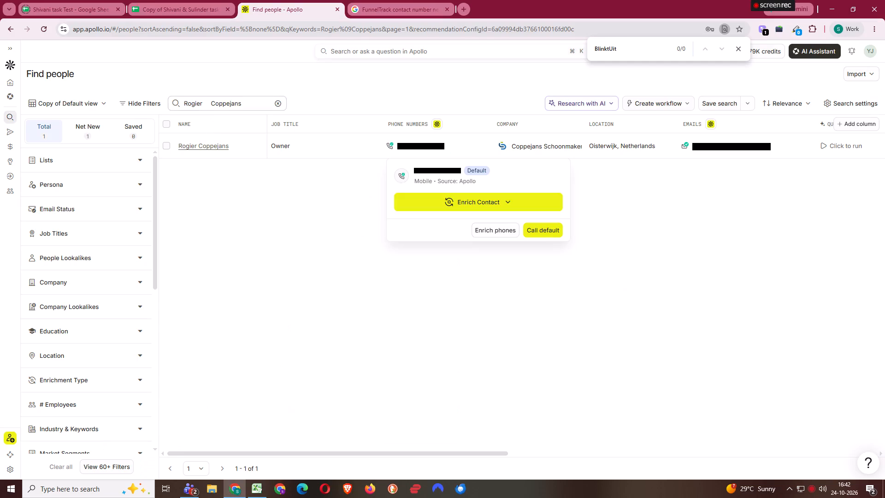
triple_click(208, 103)
key("ctrl+v")
key("Return")
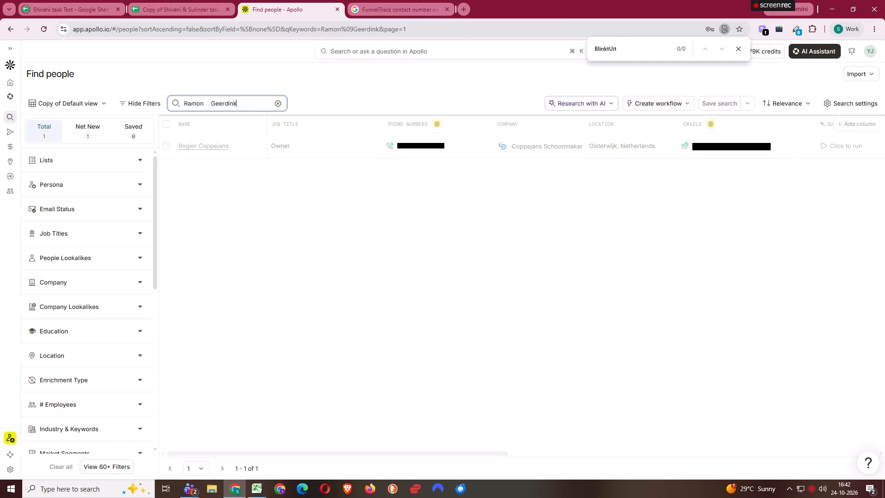
Check Apollo's search result for row 6's contact and clear that row's first Direct Dial cell in Excel.
key("alt+Tab")
left_click(349, 100)
left_click(544, 175)
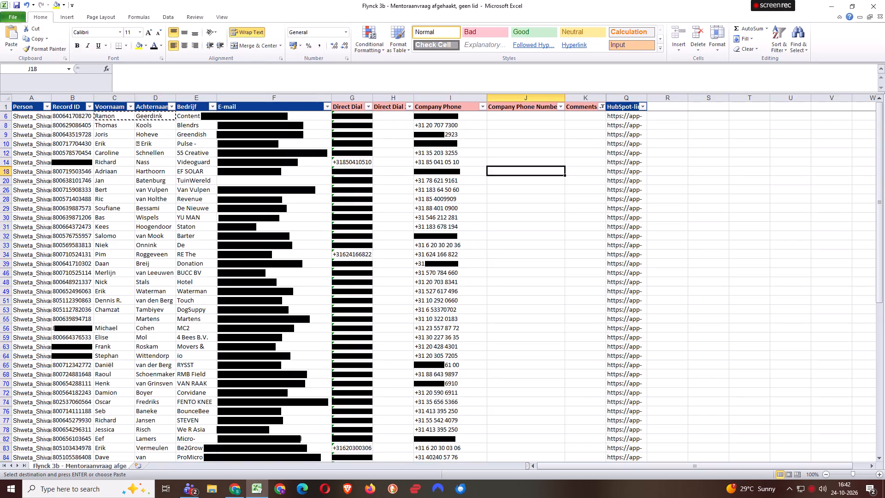
key("alt+Tab")
key("alt+Tab")
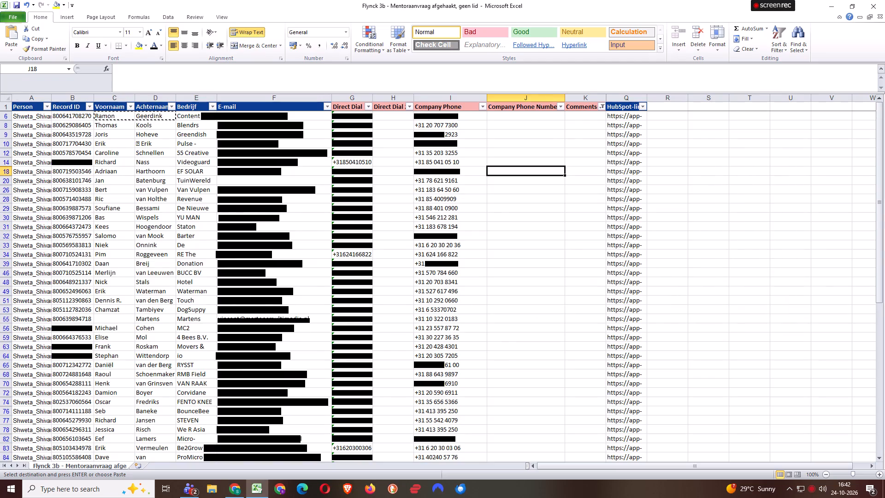
left_click(366, 117)
key("Delete")
Set row 6's comment to Done and reapply the blanks-only filter on the Comments column.
left_click(578, 115)
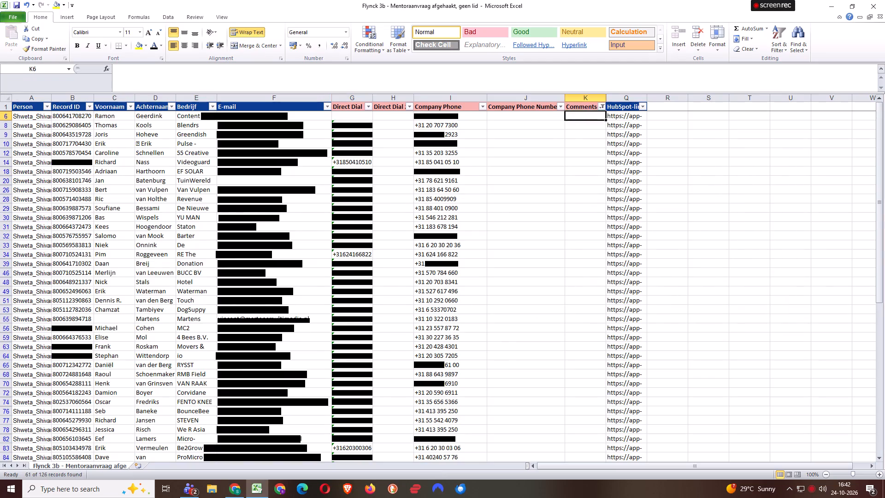
key("d")
left_click(571, 181)
left_click(602, 107)
left_click(655, 279)
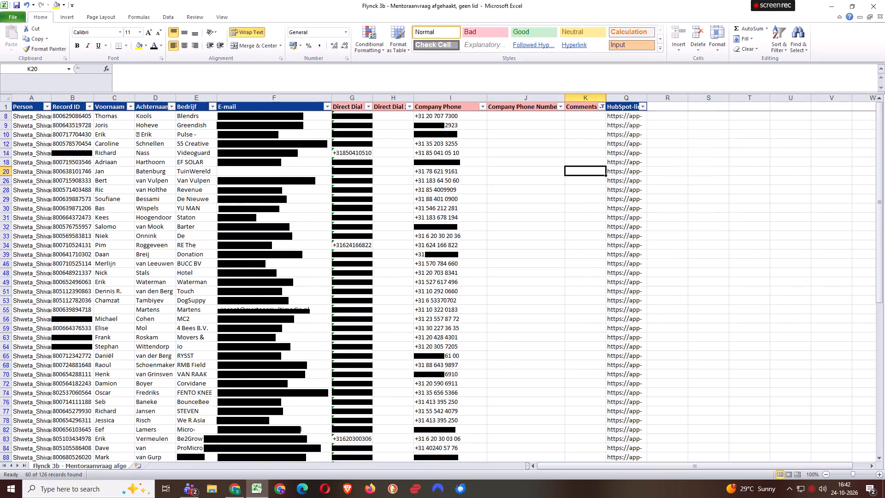
Copy the first and last name from row 8 in Excel and search for that contact in Apollo.
left_click_drag(148, 118, 124, 116)
key("ctrl+c")
key("alt+Tab")
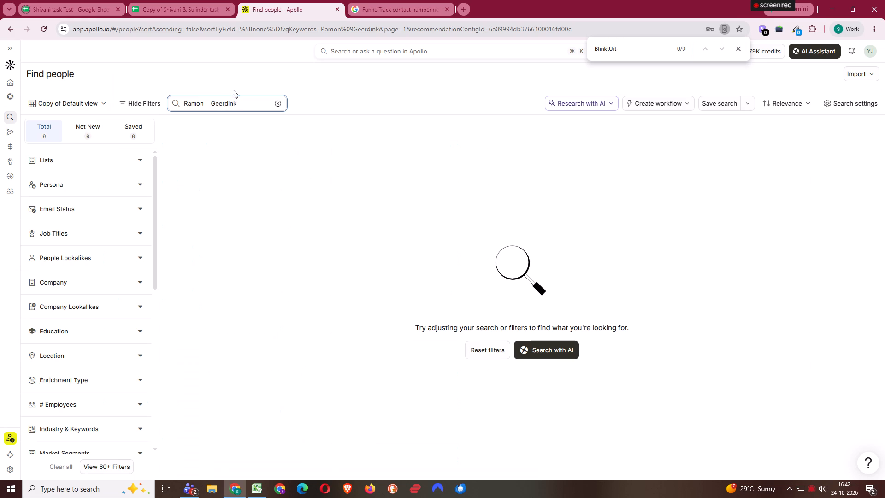
triple_click(225, 100)
key("ctrl+v")
key("Return")
key("alt+Tab")
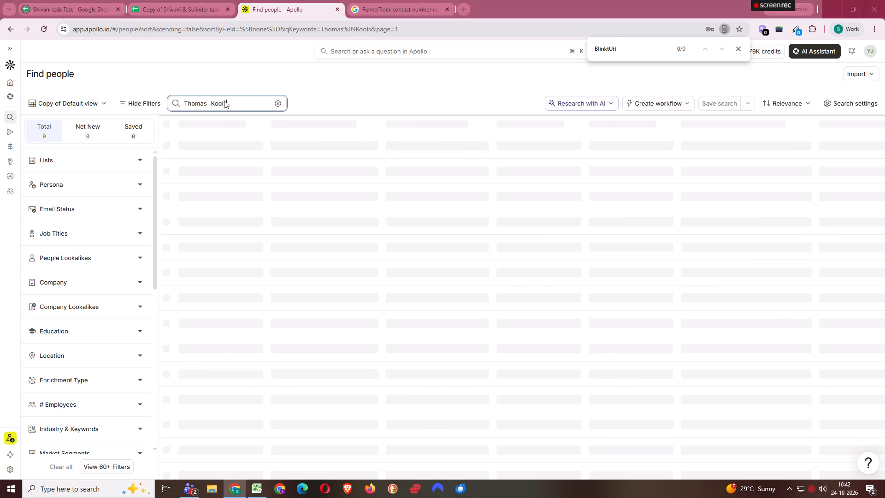
Check row 8's company in Excel and request the mobile number of the matching Blendrs contact in Apollo.
key("alt+Tab")
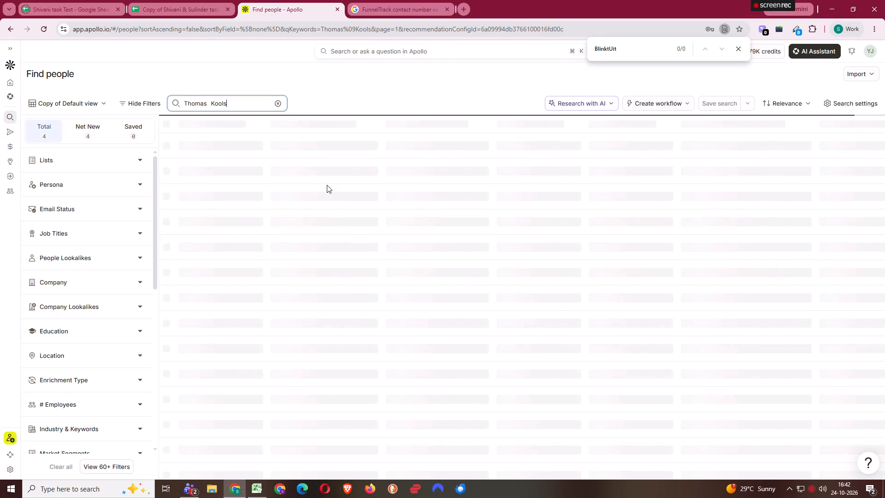
key("alt+Tab")
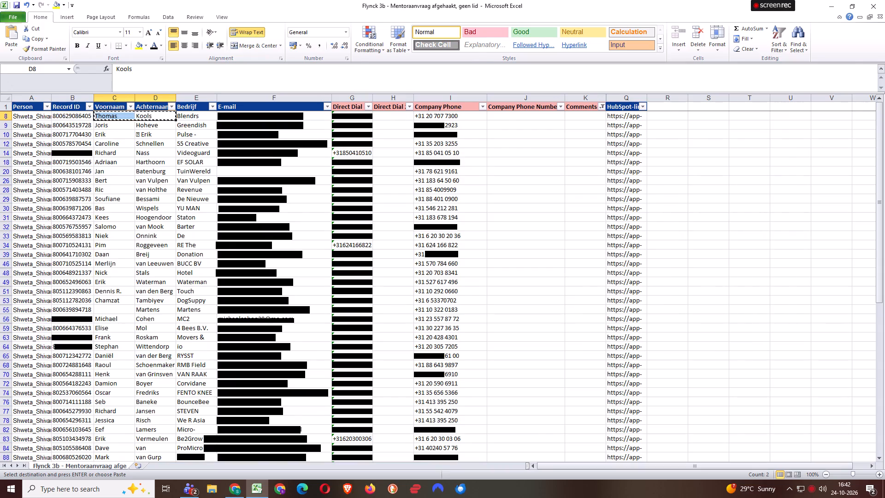
key("alt+Tab")
left_click(441, 172)
Clear row 8's first Direct Dial cell in Excel.
key("alt+Tab")
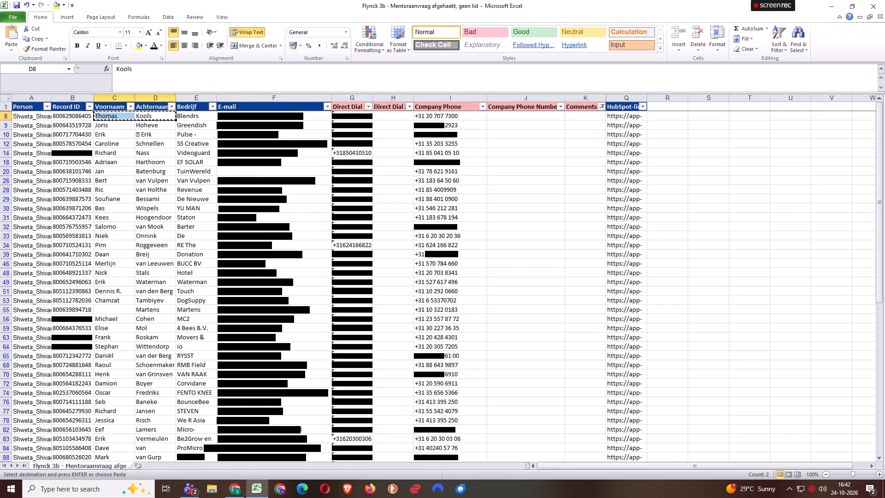
left_click(369, 116)
key("Delete")
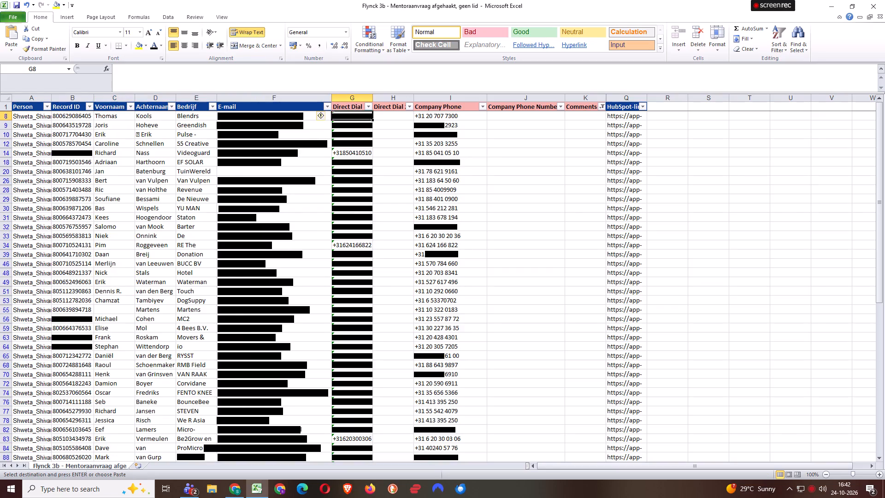
Copy the first and last name from row 9 in Excel and search for that contact in Apollo.
left_click_drag(157, 121, 123, 124)
key("ctrl+c")
key("alt+Tab")
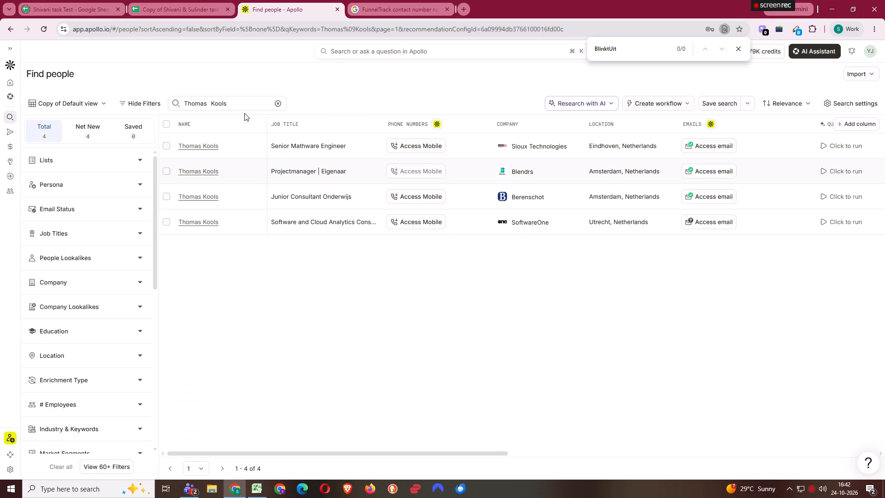
triple_click(218, 102)
key("ctrl+v")
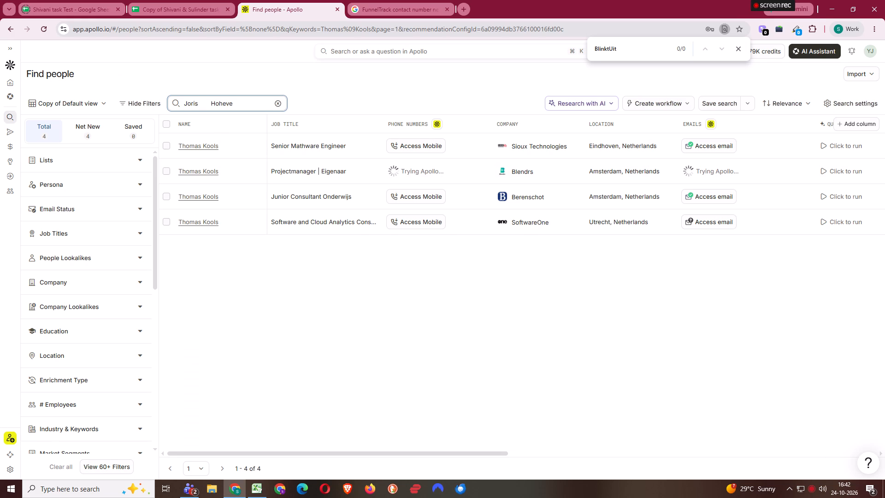
key("Return")
key("Return")
Clear the first Direct Dial column in Excel by filling row 8's empty cell down through row 127, and save the workbook.
key("alt+Tab")
left_click_drag(366, 119, 354, 497)
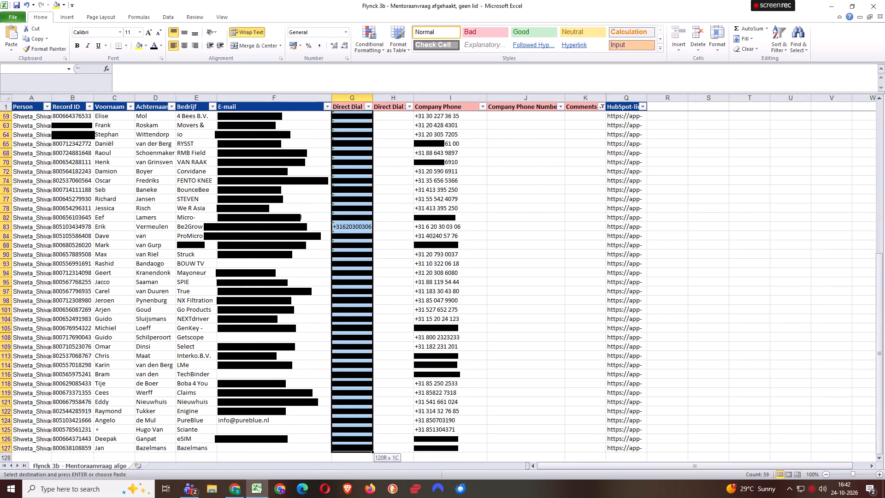
left_click_drag(354, 497, 354, 497)
key("ctrl+d")
scroll(374, 261, "up", 8)
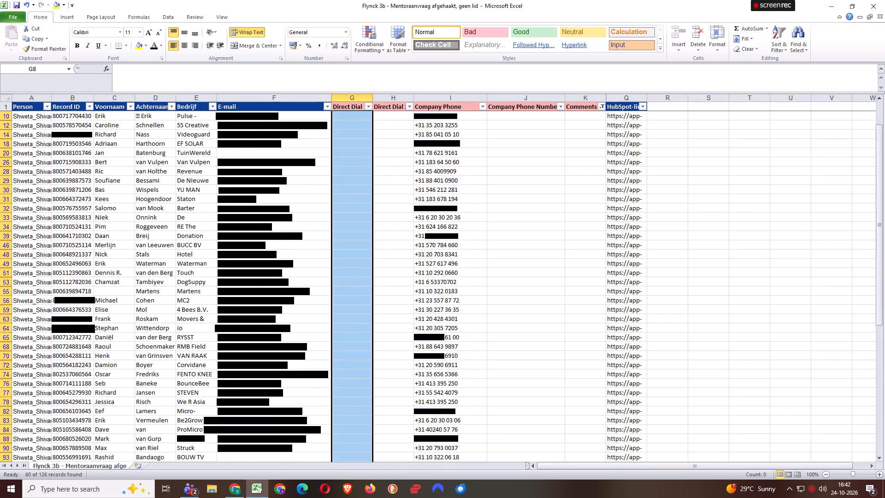
scroll(374, 261, "up", 20)
scroll(374, 261, "up", 3)
left_click(383, 197)
key("ctrl+s")
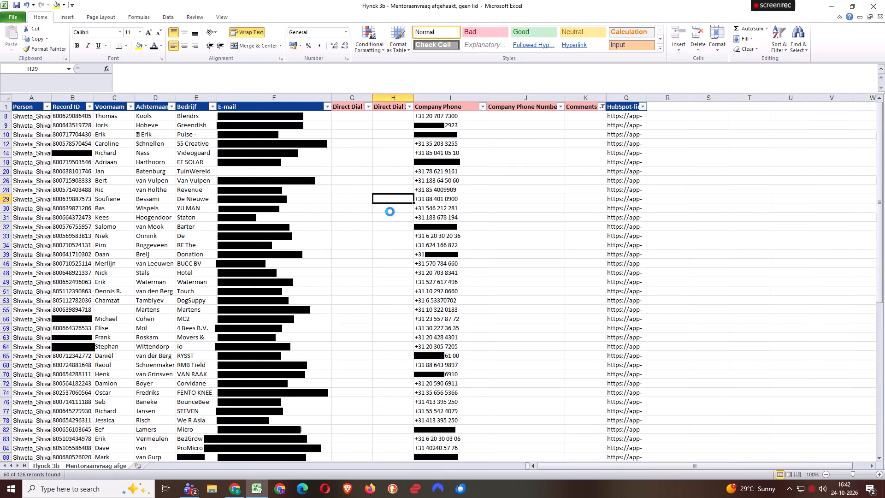
key("ctrl+s")
key("ctrl+s")
left_click(392, 211)
Check Apollo's result for row 9's contact, set that row's comment to Done and reapply the blanks-only filter on Comments.
key("alt+Tab")
key("alt+Tab")
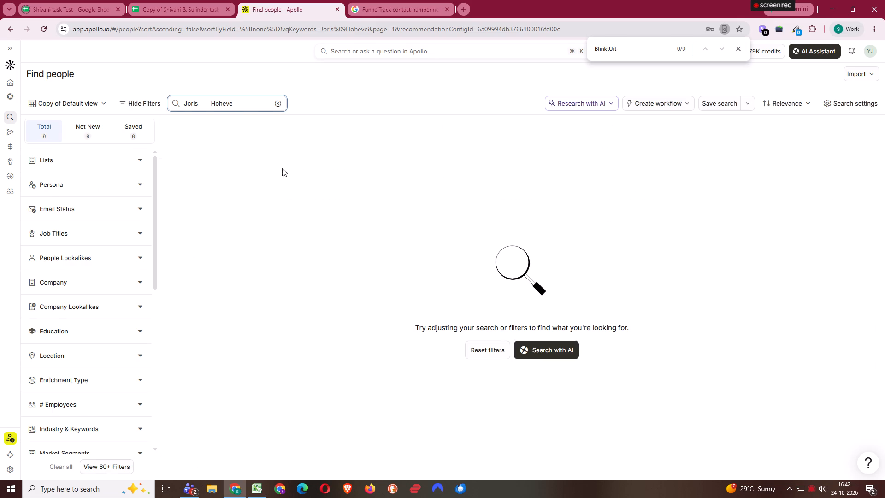
left_click(602, 125)
key("d")
left_click(581, 175)
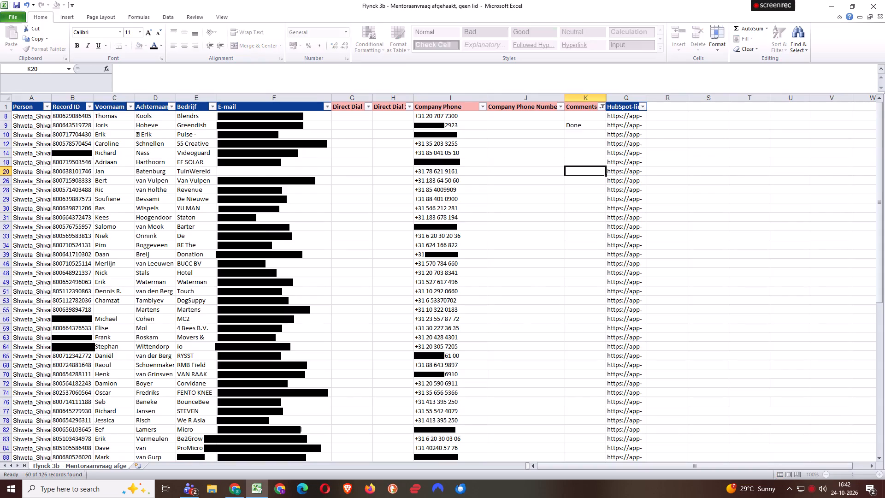
left_click(604, 110)
left_click(664, 274)
left_click(548, 211)
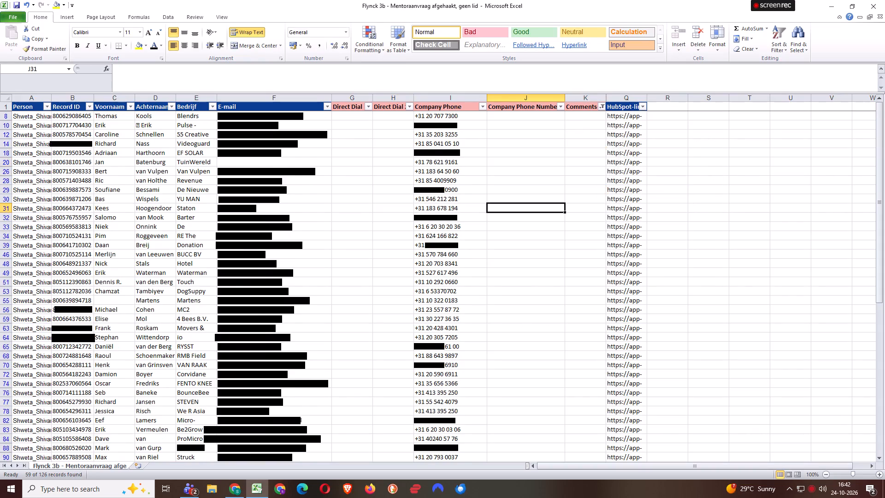
Copy row 10's name from Excel and search for it in Apollo without the duplicated first name and emoji.
left_click_drag(150, 125, 115, 125)
key("ctrl+c")
key("alt+Tab")
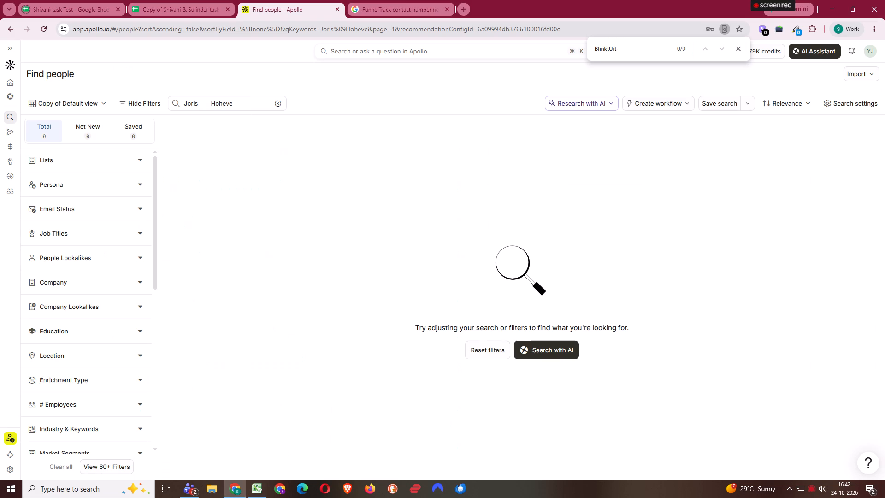
triple_click(240, 106)
key("ctrl+v")
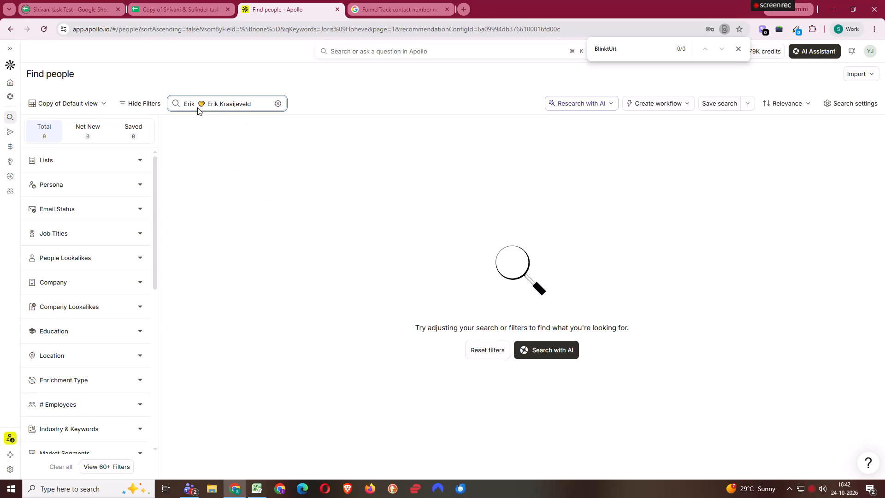
left_click(199, 104)
left_click_drag(206, 104, 106, 104)
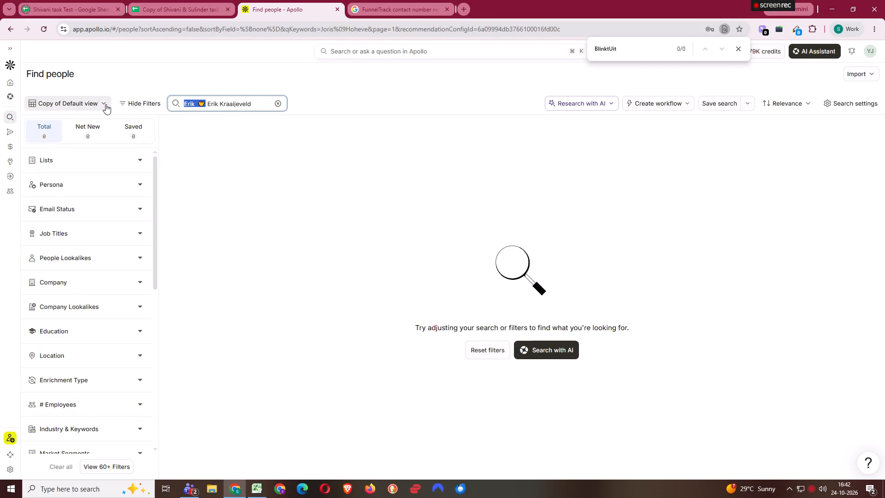
key("BackSpace")
key("Return")
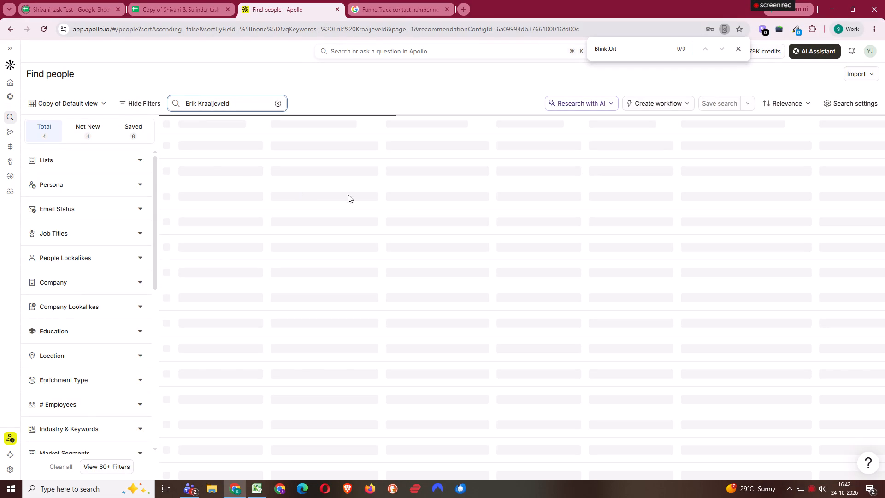
Check row 10's company in Excel and request the mobile number of the matching Pulse contact in Apollo.
key("alt+Tab")
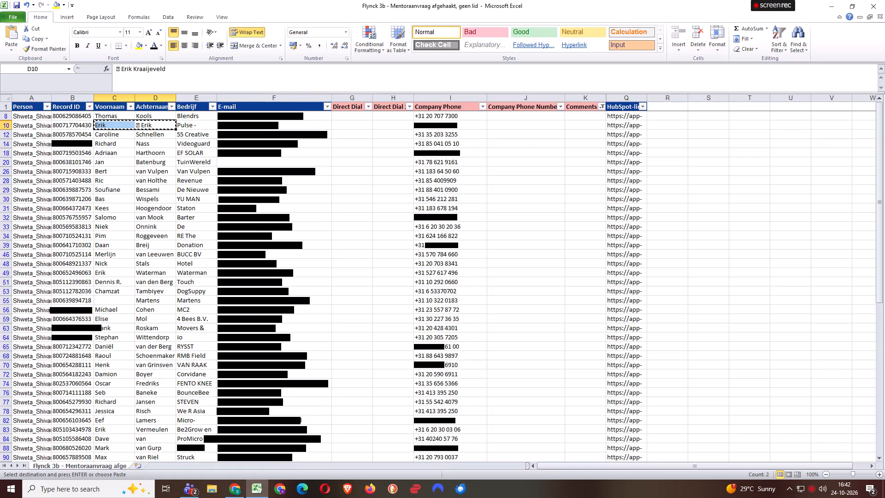
key("alt+Tab")
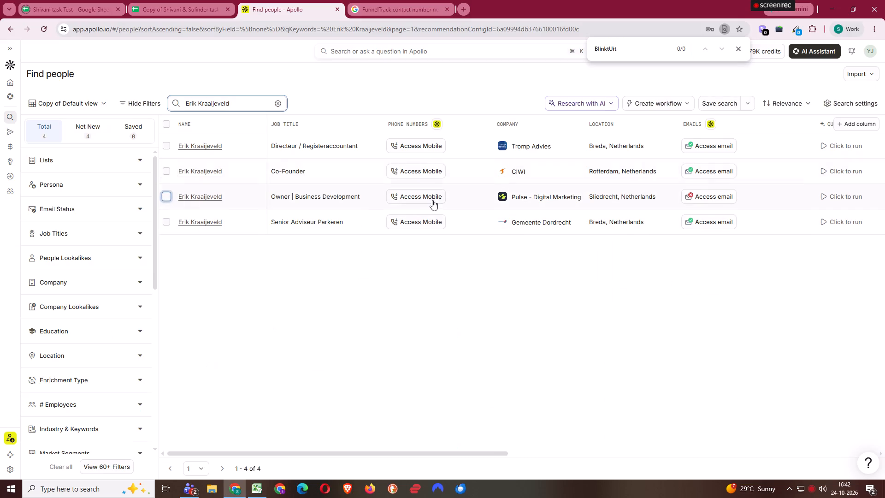
left_click(432, 200)
Copy the first and last name from row 12 in Excel and search for that contact in Apollo.
key("alt+Tab")
left_click_drag(150, 137, 126, 137)
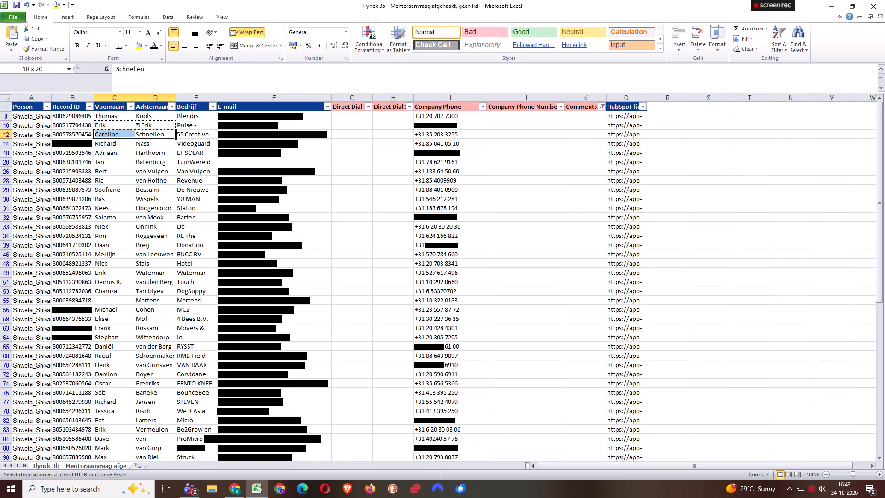
left_click_drag(126, 137, 123, 137)
key("ctrl+c")
key("alt+Tab")
left_click(204, 107)
triple_click(207, 100)
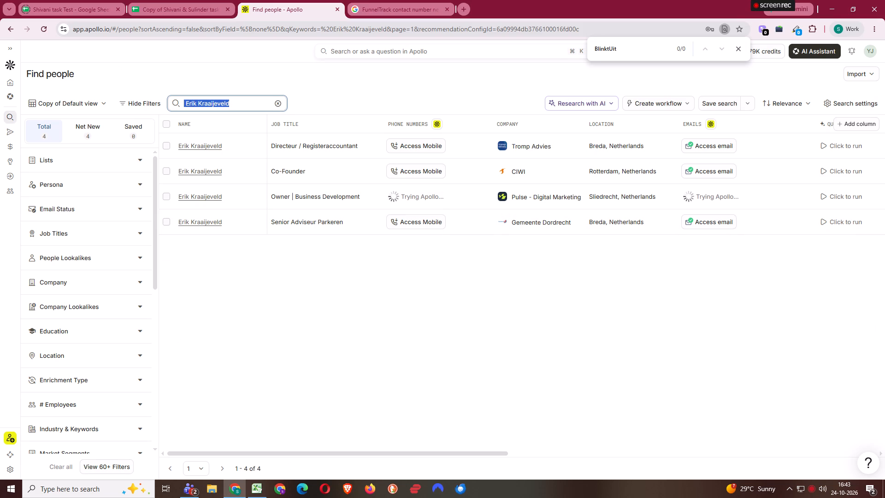
key("ctrl+v")
key("Return")
Check row 12's company in Excel and request the mobile number of the matching 55 Creative contact in Apollo.
key("alt+Tab")
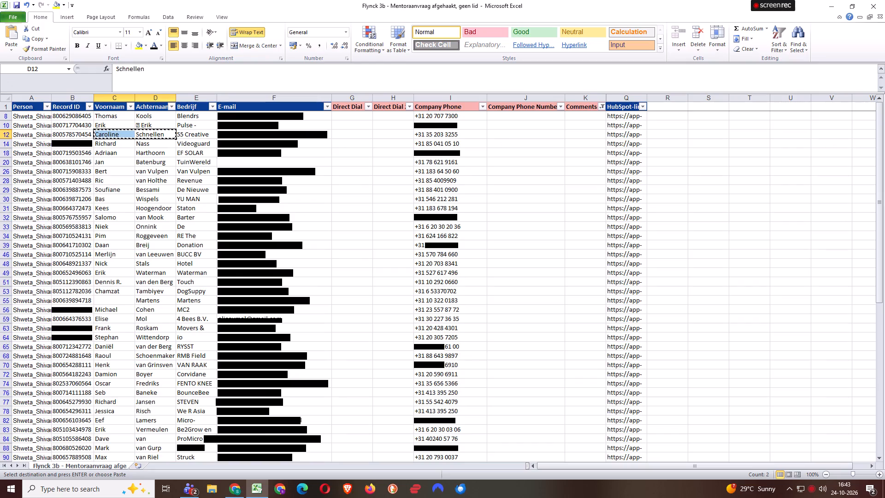
key("alt+Tab")
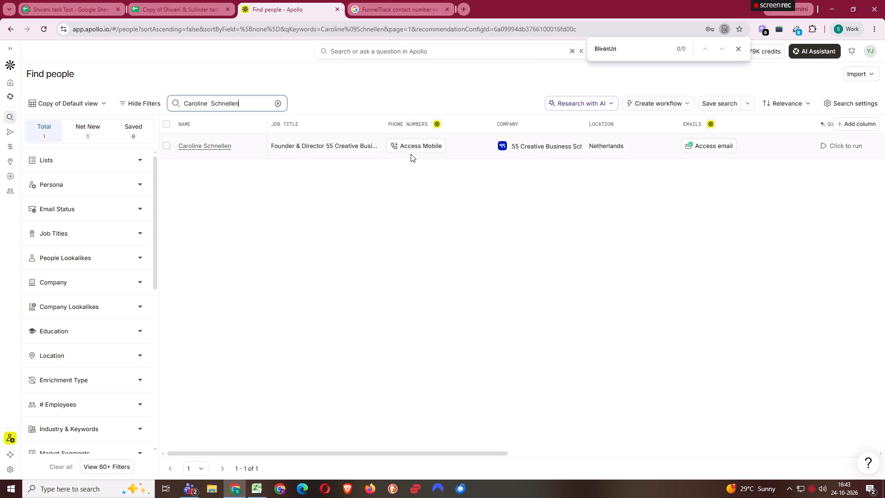
left_click(411, 149)
Copy the first and last name from row 14 in Excel and search for that contact in Apollo.
key("alt+Tab")
left_click_drag(125, 147, 134, 144)
key("ctrl+c")
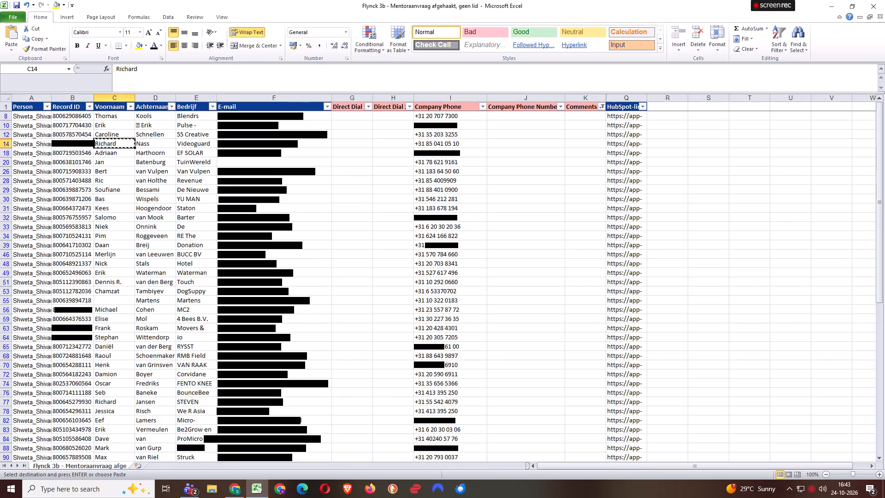
left_click_drag(140, 144, 133, 143)
key("ctrl+c")
key("alt+Tab")
triple_click(211, 104)
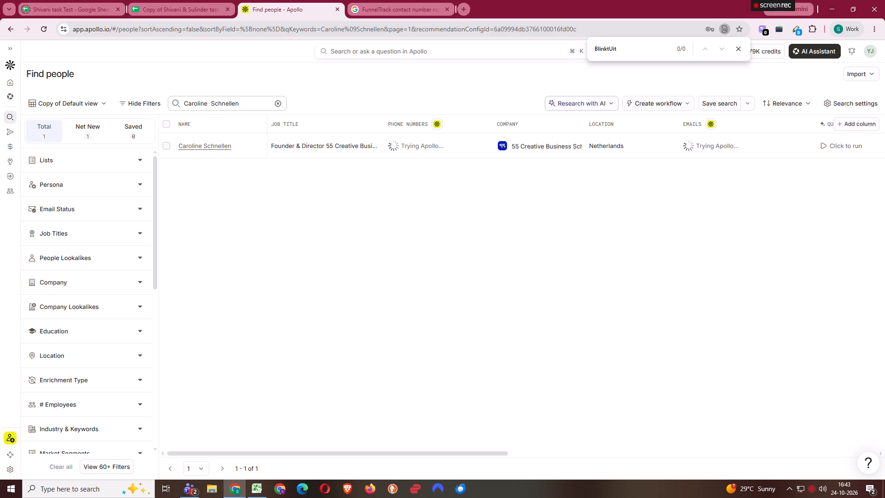
key("ctrl+v")
key("Return")
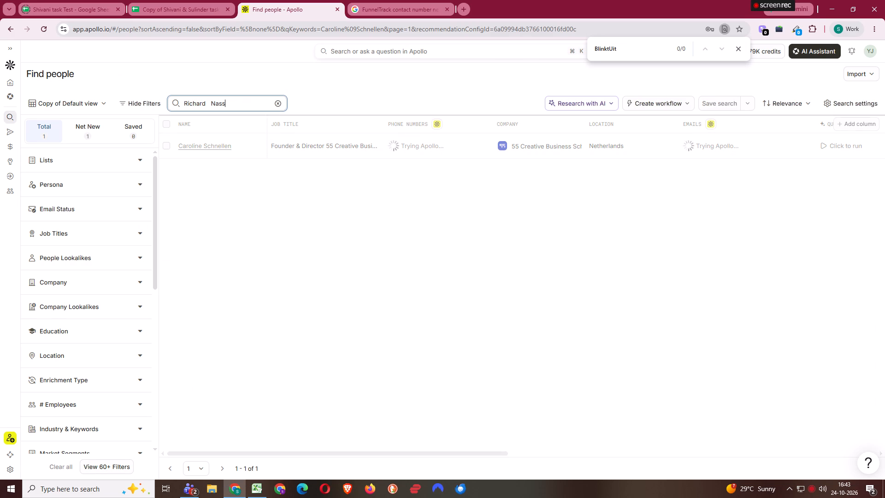
Save the Excel workbook.
key("alt+Tab")
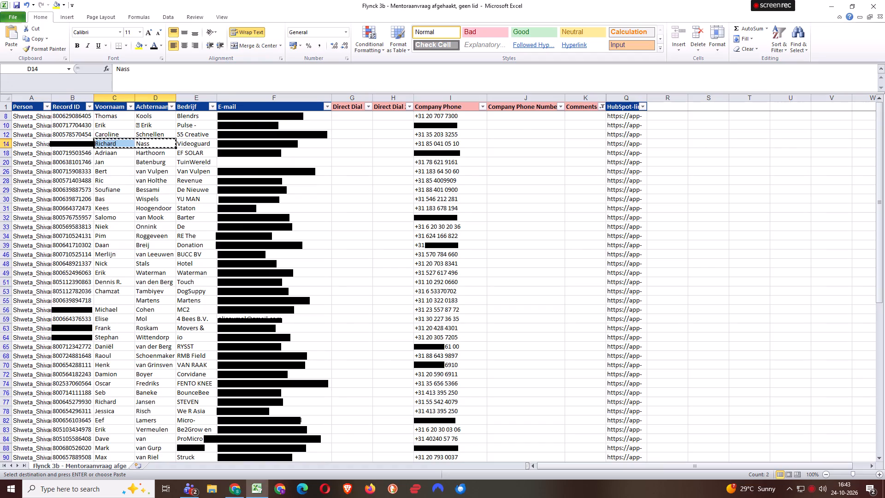
key("ctrl+s")
key("ctrl+s")
key("ctrl+s")
Copy row 18's first and last name in Excel, check Apollo's results for row 14's contact and search for row 18's contact.
left_click_drag(153, 150, 125, 151)
key("ctrl+c")
key("alt+Tab")
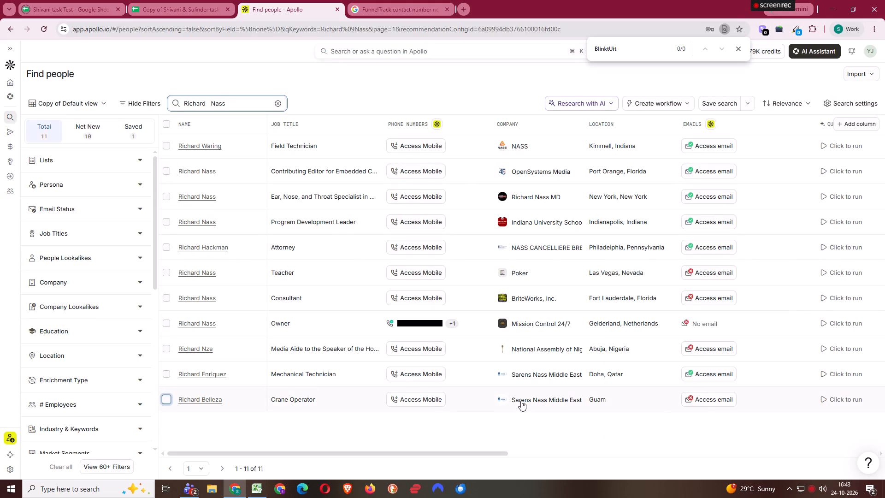
triple_click(227, 102)
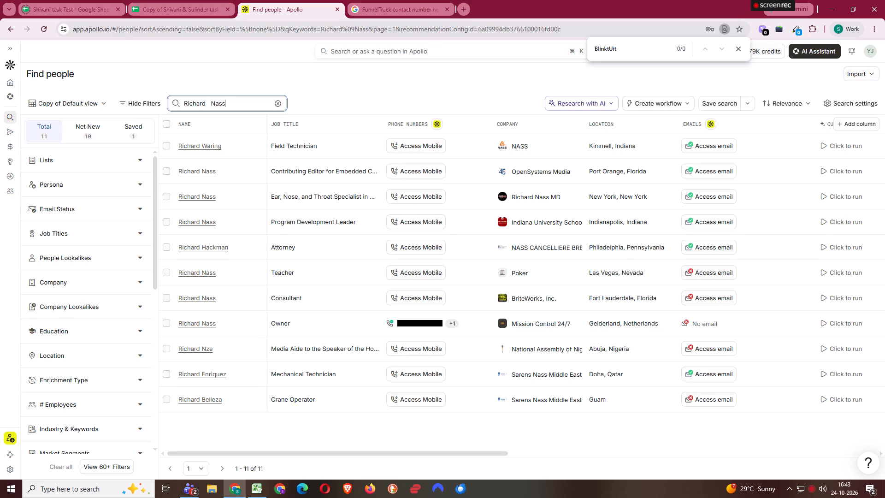
key("ctrl+v")
key("Return")
Set row 14's comment to Done in Excel.
key("alt+Tab")
left_click_drag(165, 142, 573, 142)
left_click(573, 142)
key("d")
left_click(586, 199)
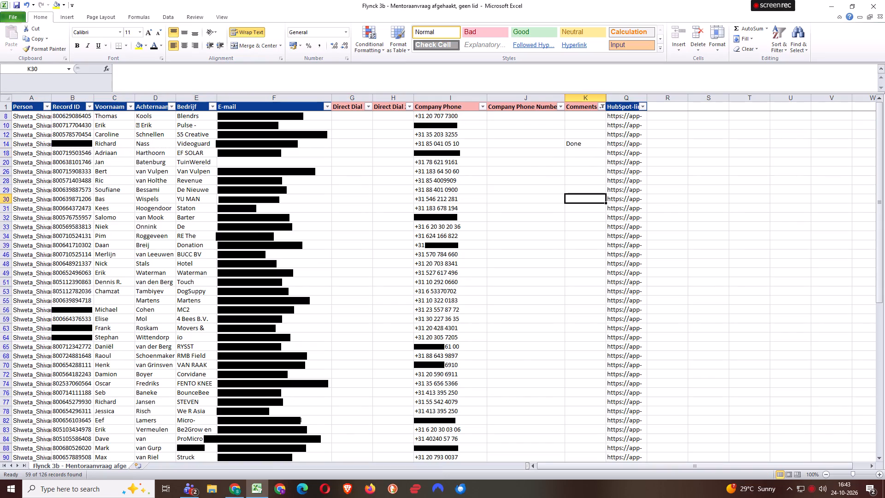
Check Apollo's result for row 18's contact, copy row 20's first and last name in Excel and search for that contact.
left_click_drag(126, 155, 153, 152)
key("alt+Tab")
key("alt+Tab")
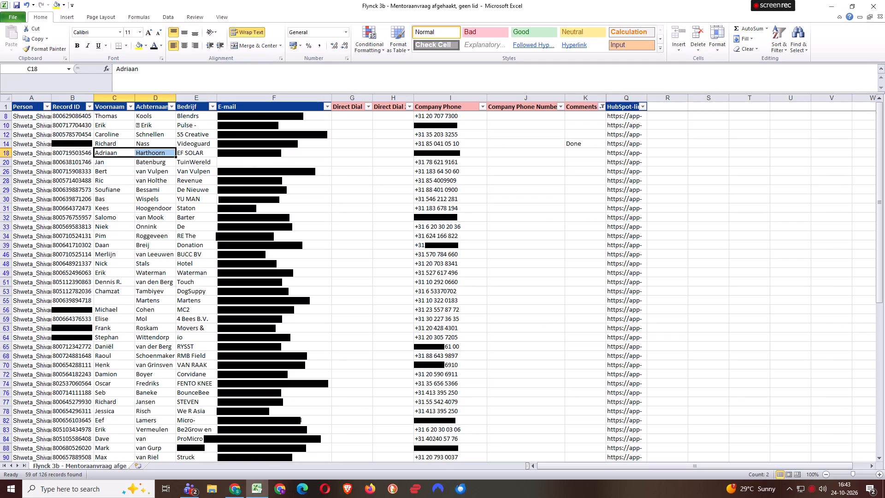
left_click_drag(118, 163, 144, 165)
key("ctrl+c")
key("alt+Tab")
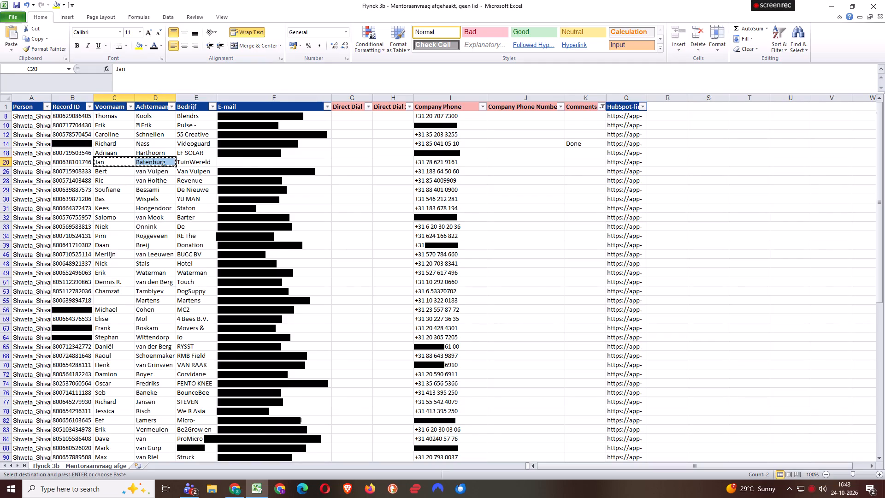
triple_click(248, 104)
key("ctrl+v")
key("Return")
key("alt+Tab")
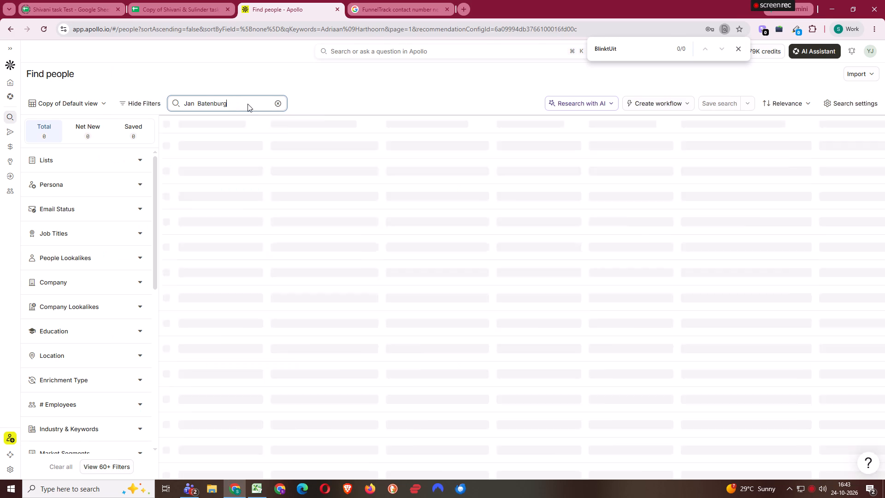
Set row 18's comment to Done in Excel by filling down from row 14's comment.
left_click_drag(169, 154, 574, 152)
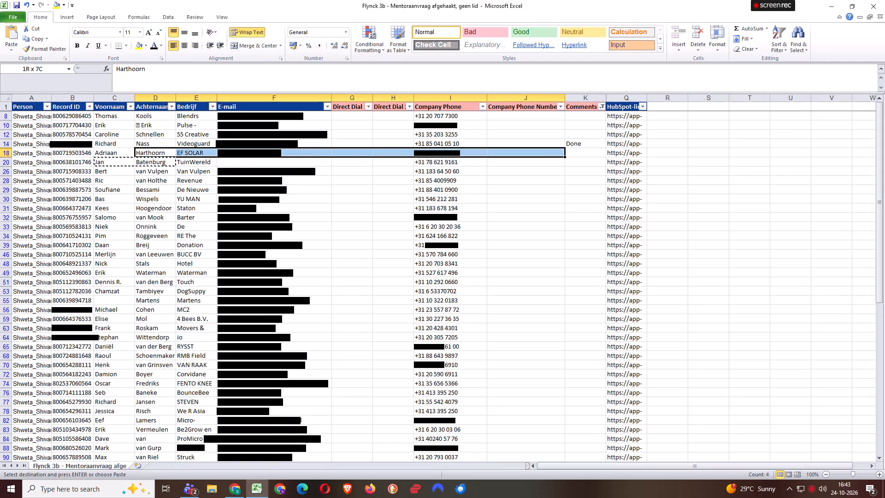
left_click_drag(574, 152, 582, 153)
left_click_drag(582, 153, 582, 145)
key("ctrl+d")
left_click(593, 197)
Compare row 20's company in Excel with Apollo's results and request the mobile number of the matching TuinWereld owner.
left_click_drag(584, 164, 375, 162)
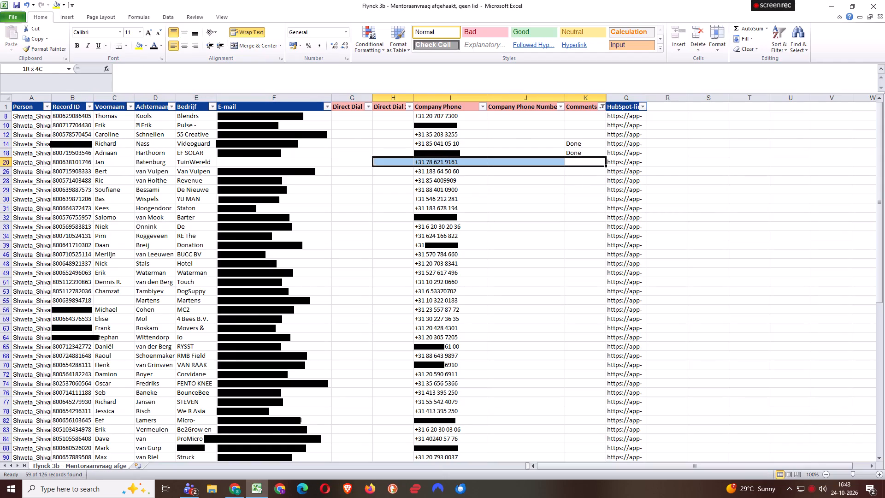
left_click_drag(375, 162, 153, 161)
key("alt+Tab")
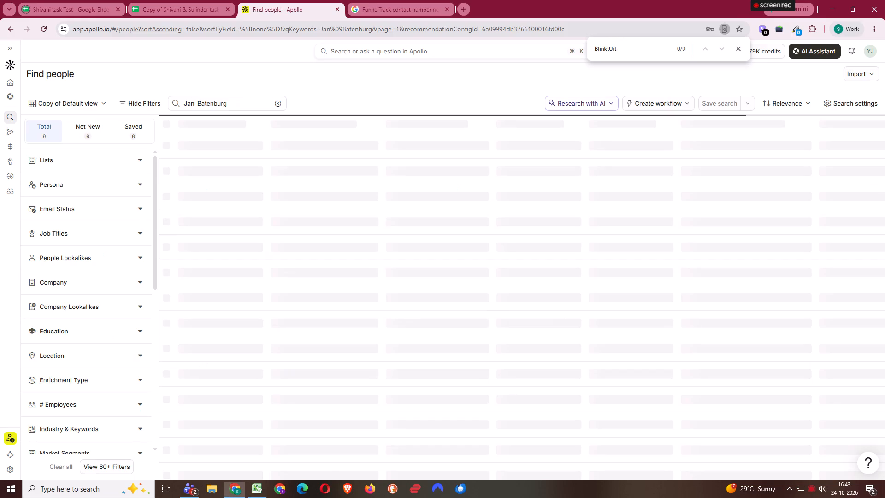
key("alt+Tab")
key("alt+Tab")
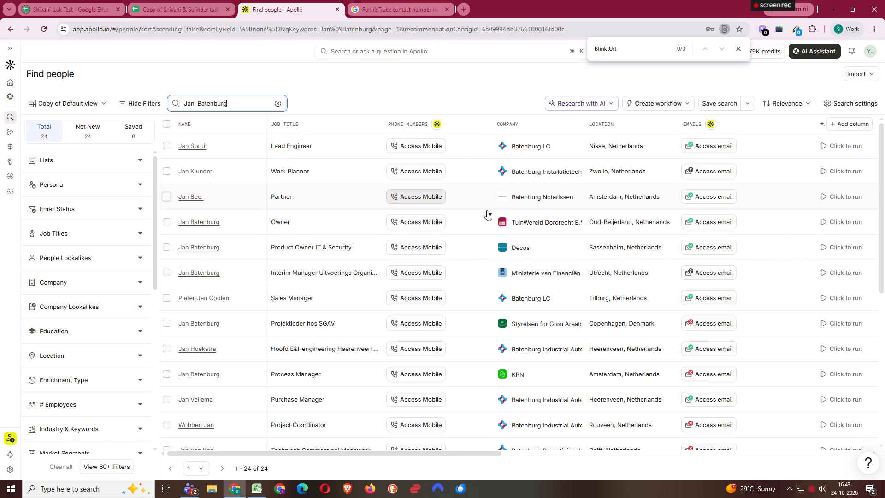
left_click(411, 223)
Copy row 26's first and last name in Excel and search for that contact in Apollo.
key("alt+Tab")
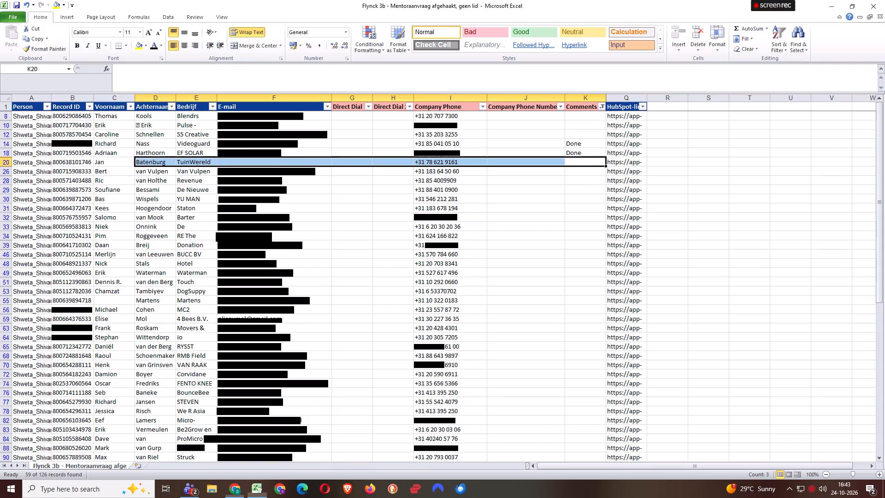
left_click_drag(150, 170, 116, 170)
key("ctrl+c")
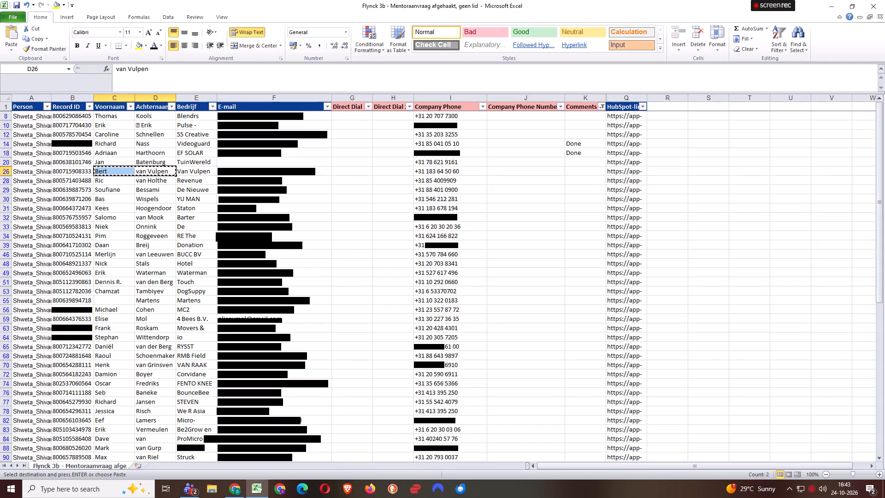
key("alt+Tab")
triple_click(203, 103)
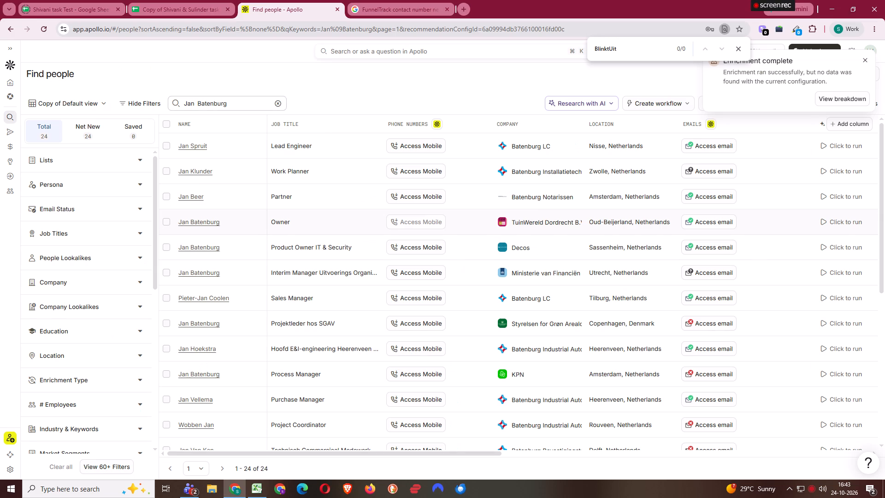
key("ctrl+v")
key("Return")
Review row 20 in Excel and reapply the Comments filter to hide the rows marked Done.
key("alt+Tab")
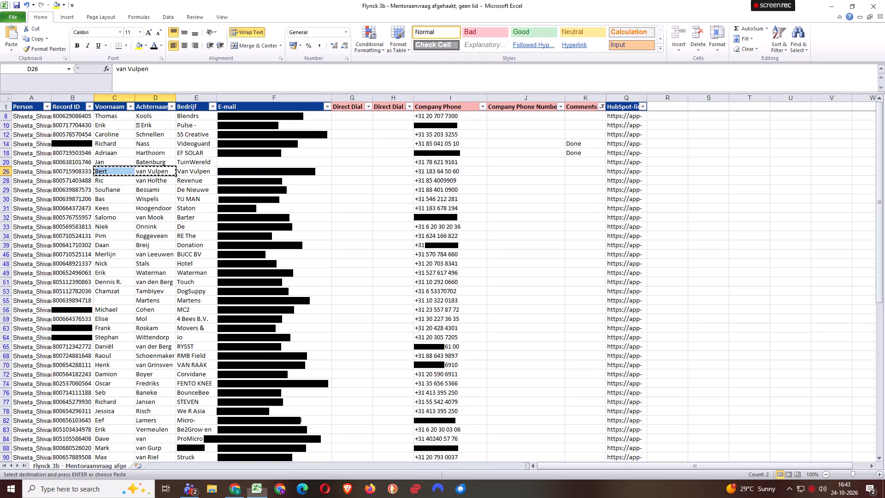
left_click_drag(156, 158, 571, 165)
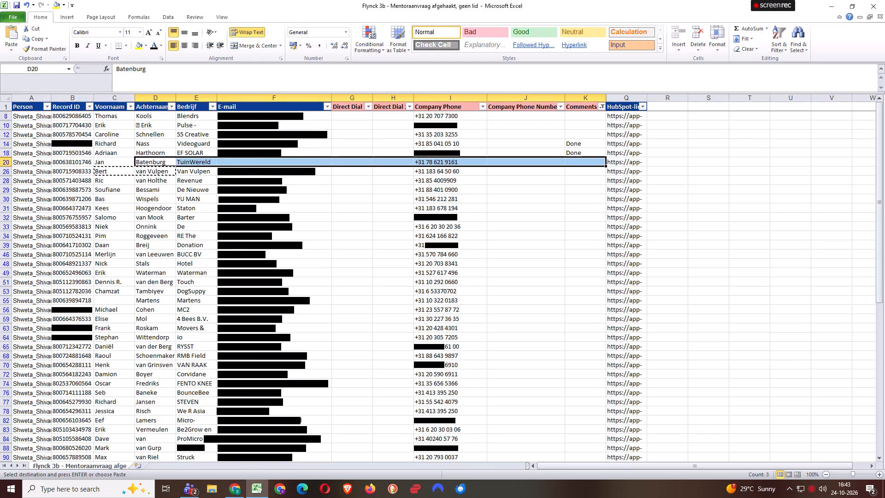
left_click(600, 109)
left_click(662, 277)
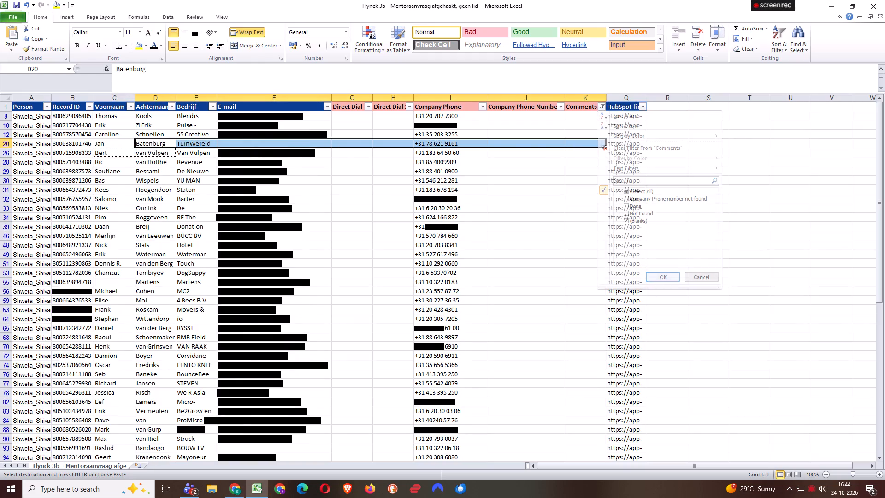
Compare Apollo's results with row 26 in Excel and request the mobile number of the contact listed at Van Vulpen.
key("alt+Tab")
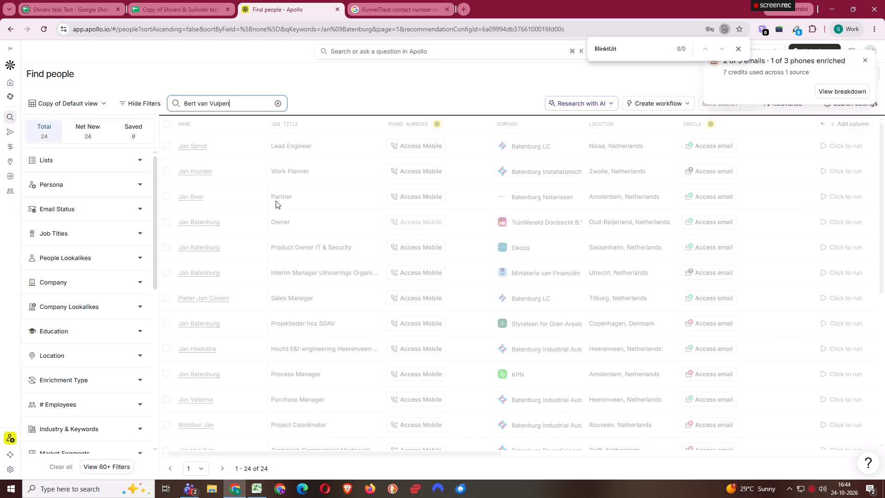
key("alt+Tab")
key("alt+Tab")
left_click(865, 62)
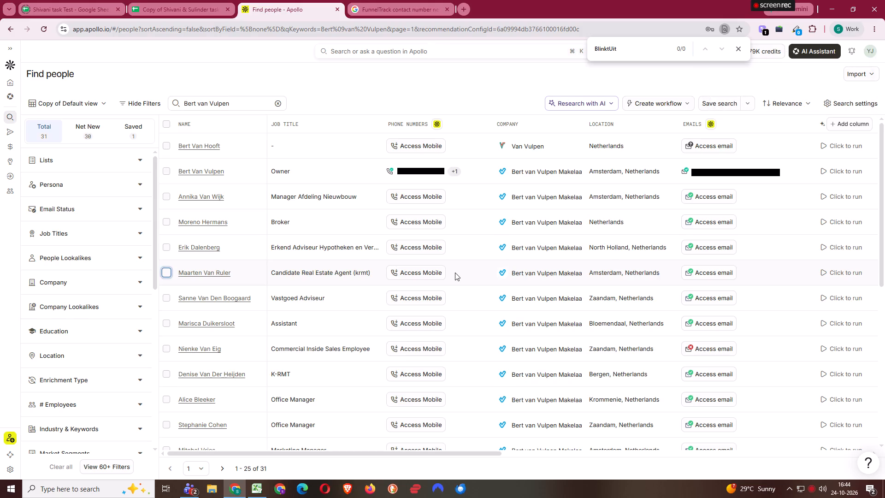
key("alt+Tab")
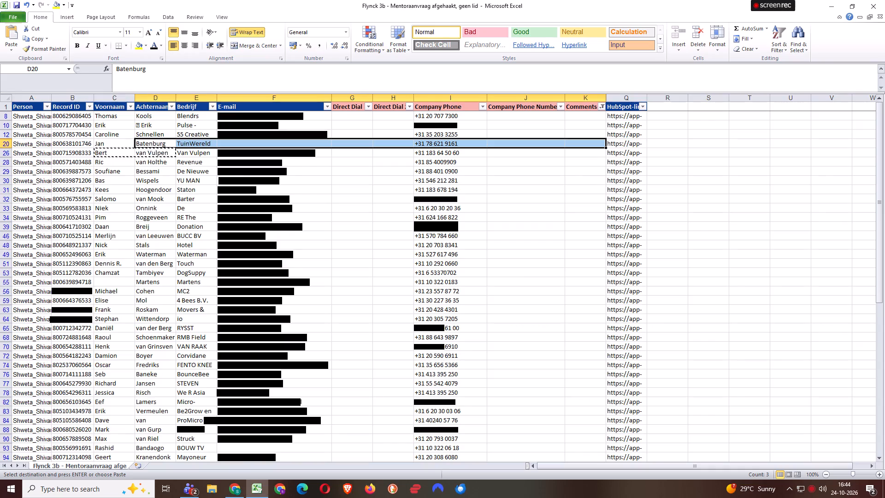
key("alt+Tab")
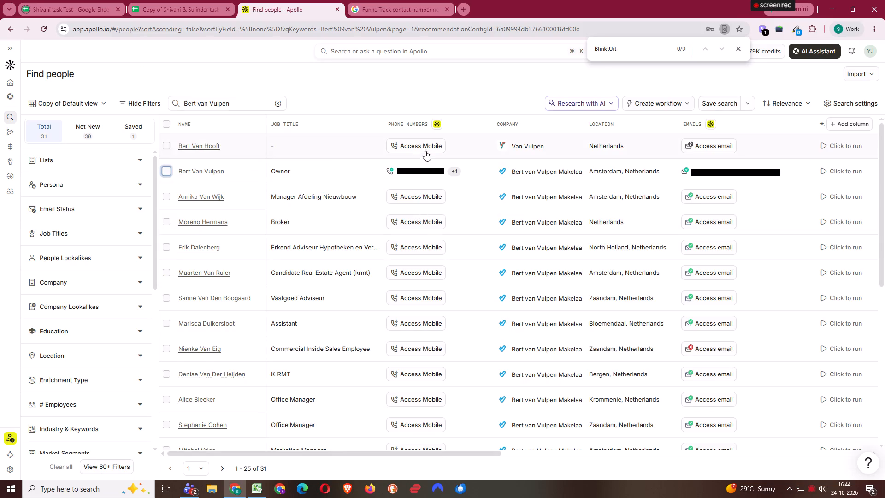
left_click(420, 148)
Copy row 28's first and last name in Excel and search for that contact in Apollo.
key("alt+Tab")
left_click_drag(151, 159, 99, 166)
left_click_drag(110, 162, 155, 162)
key("ctrl+c")
key("alt+Tab")
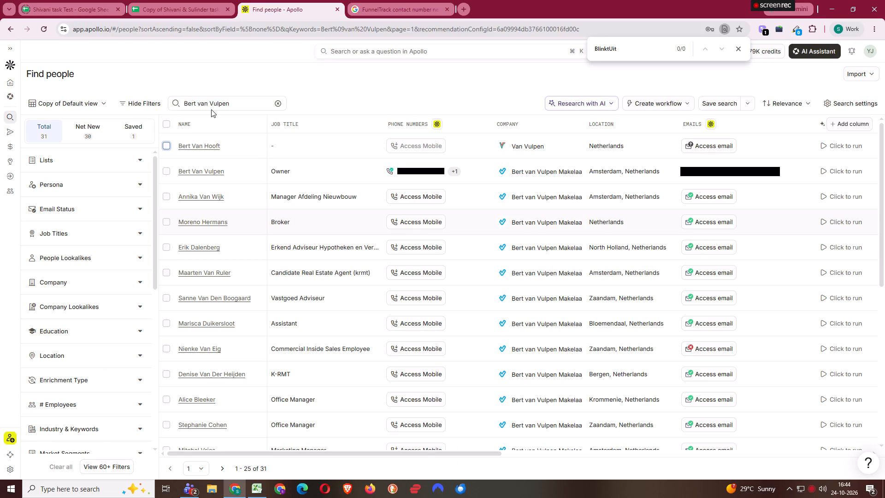
double_click(215, 100)
triple_click(215, 100)
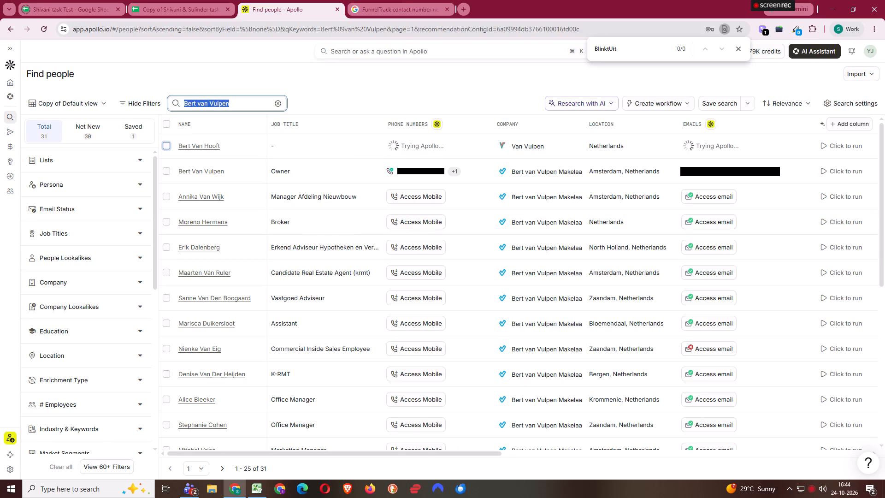
key("ctrl+v")
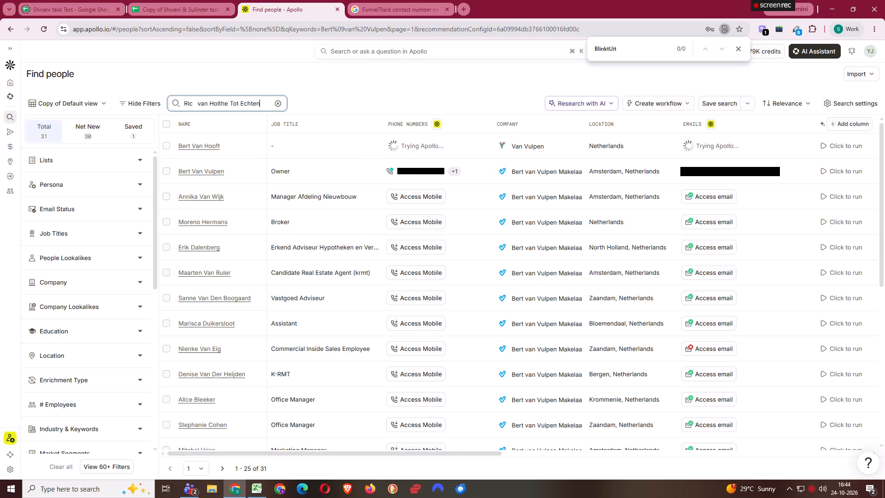
key("ctrl+a")
key("ctrl+c")
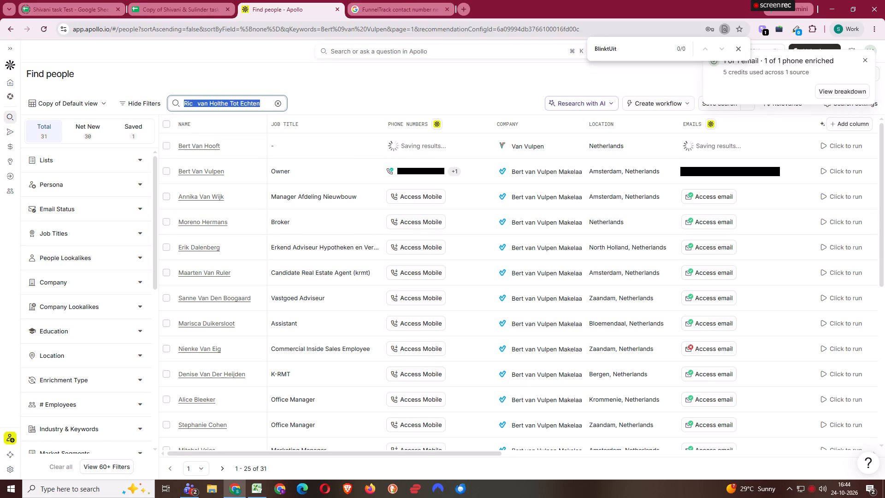
key("Return")
Compare Apollo's result with row 28 in Excel and request the mobile number of the Revenue Guru owner.
key("alt+Tab")
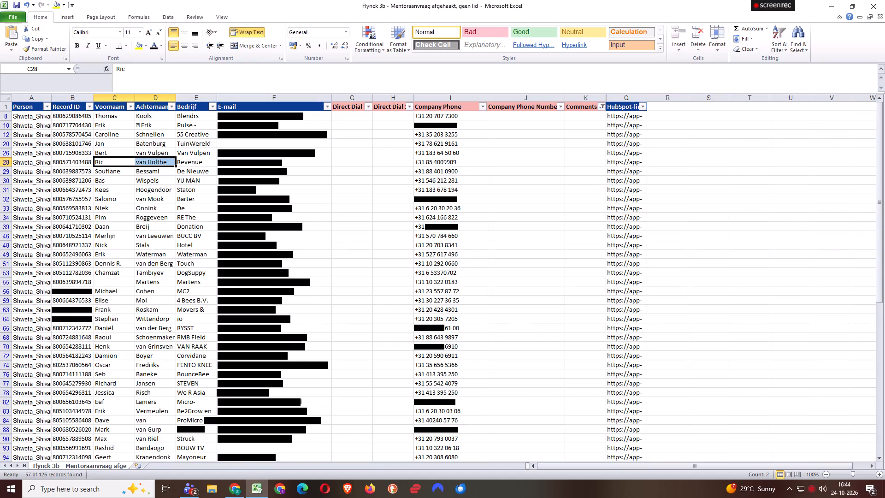
key("alt+Tab")
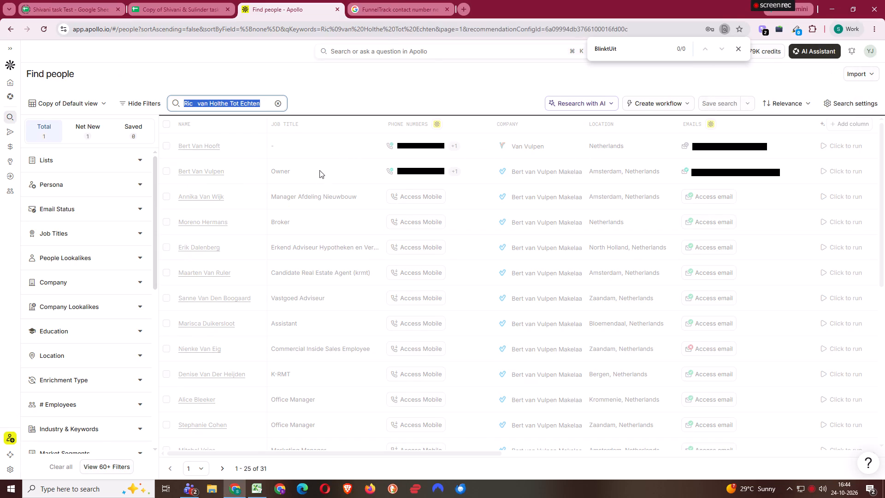
key("alt+Tab")
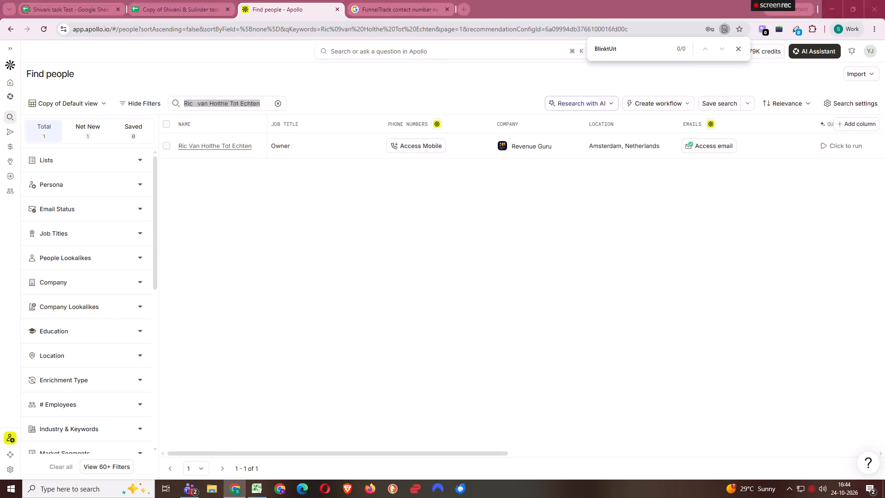
key("alt+Tab")
left_click(402, 141)
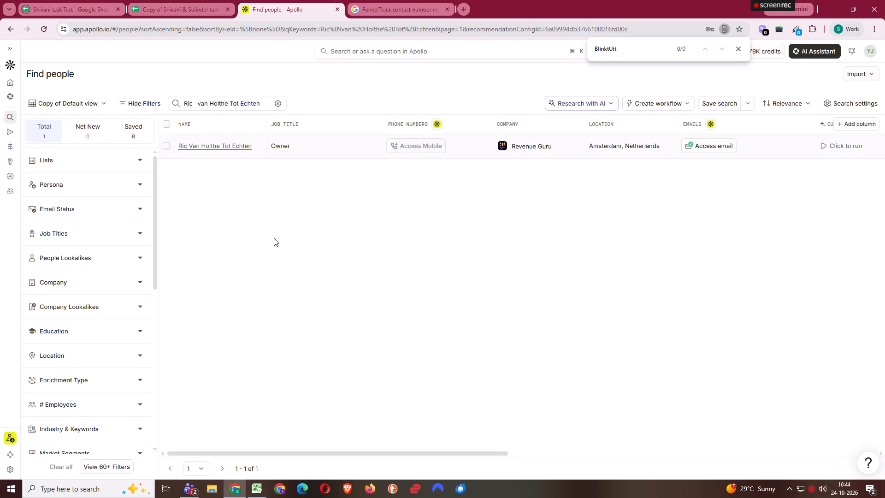
Copy row 29's first and last name in Excel and search for that contact in Apollo.
key("alt+Tab")
left_click_drag(145, 173, 119, 171)
key("ctrl+c")
key("alt+Tab")
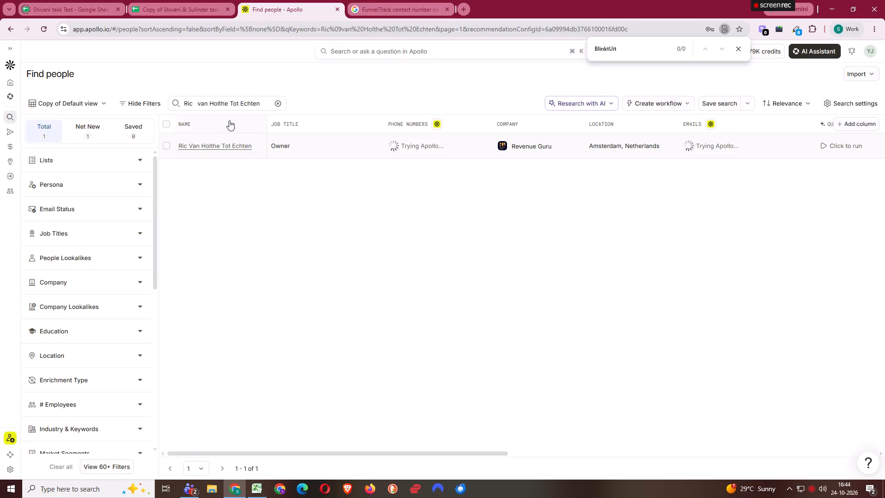
triple_click(238, 101)
left_click(238, 101)
key("ctrl+v")
key("Return")
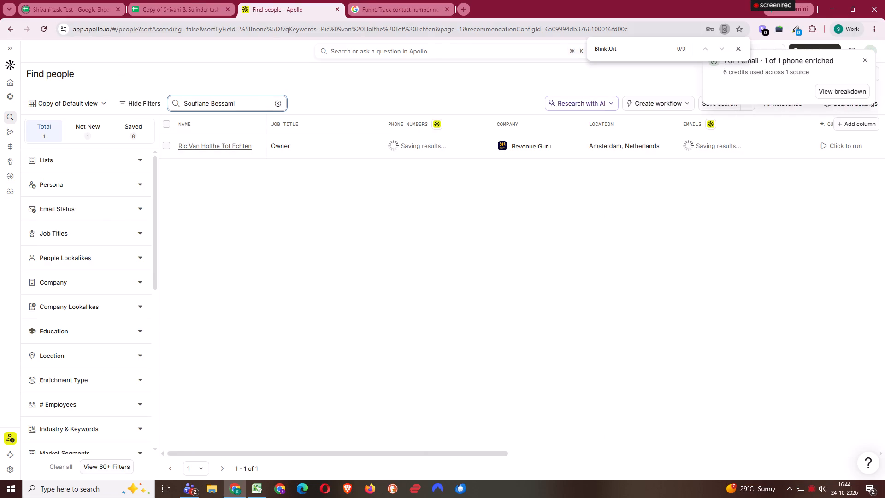
Set row 29's comment to Done in Excel.
key("alt+Tab")
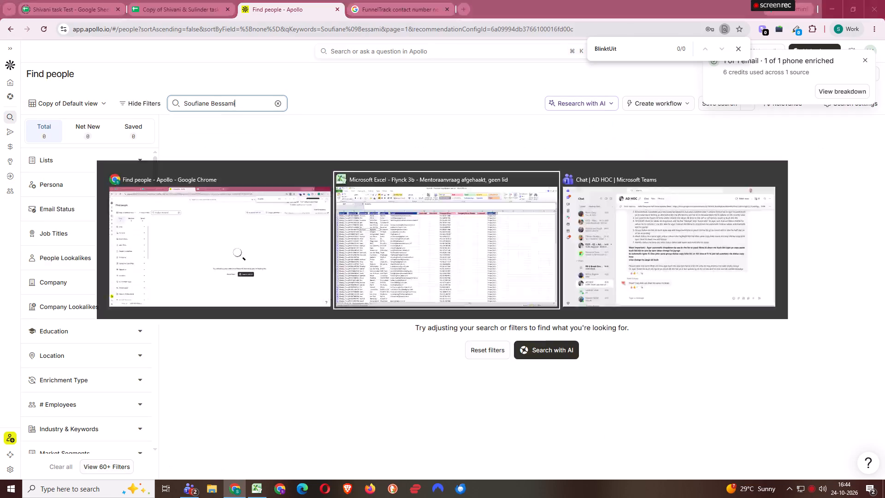
left_click_drag(203, 171, 582, 178)
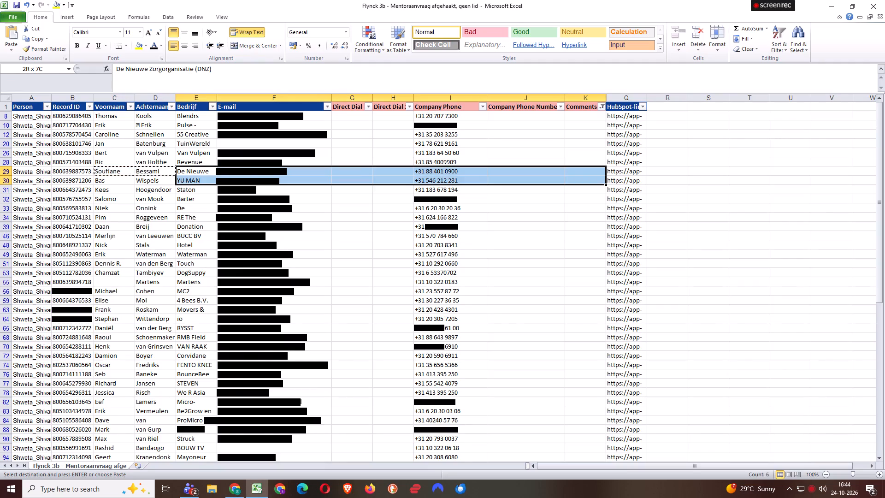
left_click_drag(582, 178, 590, 173)
left_click(590, 173)
key("d")
left_click_drag(590, 178, 187, 175)
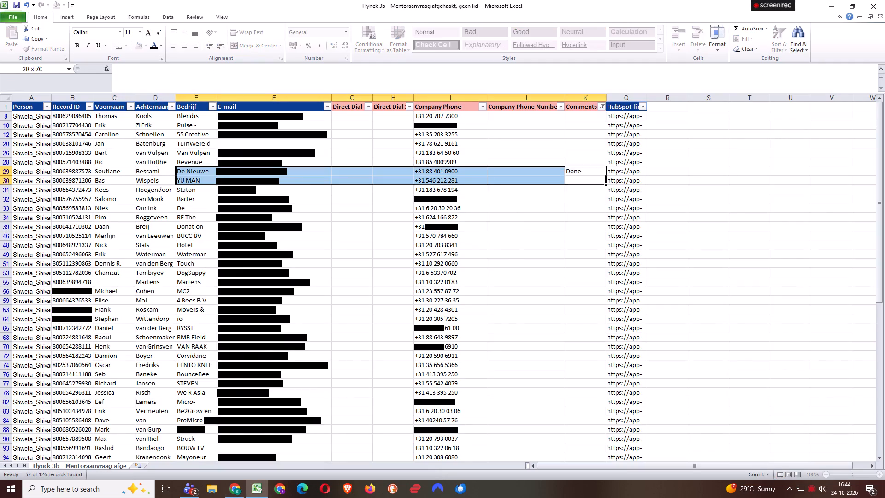
left_click_drag(187, 175, 180, 175)
Copy row 30's first and last name in Excel and search for that contact in Apollo.
left_click_drag(127, 182, 150, 180)
key("ctrl+c")
key("alt+Tab")
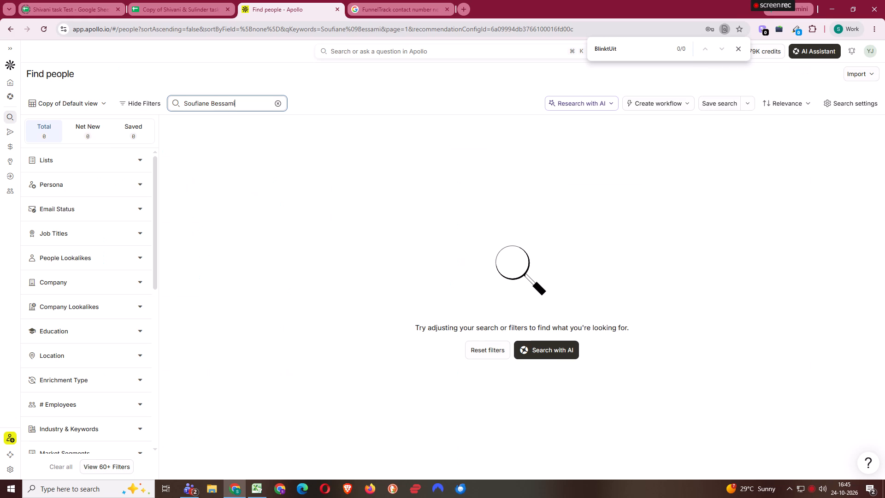
triple_click(230, 106)
key("ctrl+v")
key("Return")
Reapply the Excel table's filtering from the Achternaam column, keeping all last names selected, to hide the newly Done row.
key("alt+Tab")
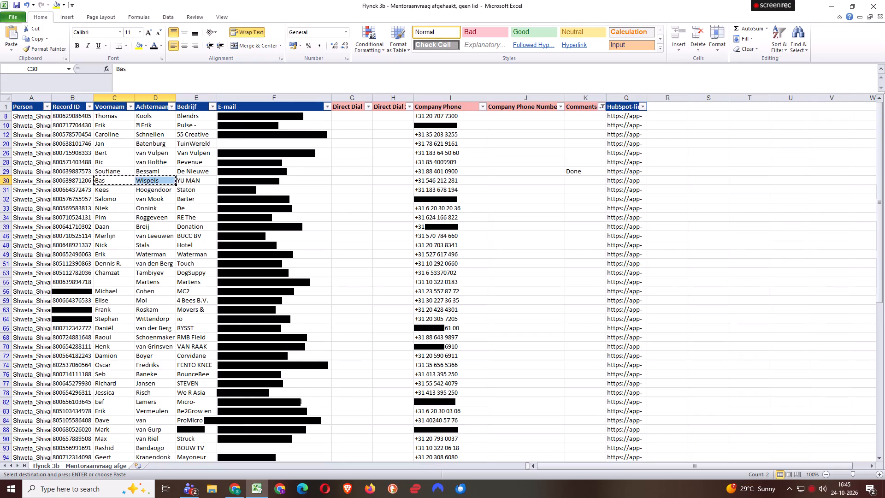
left_click(171, 105)
left_click(243, 282)
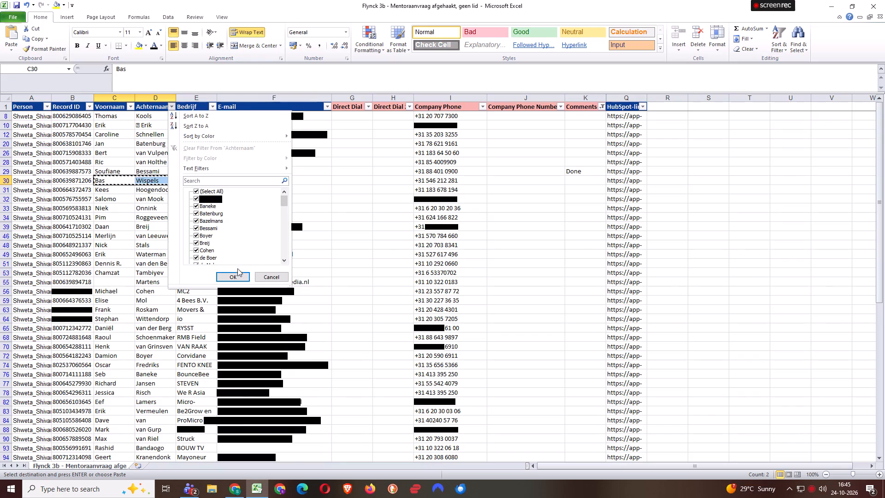
left_click(234, 277)
Check Apollo's result for row 30's contact and set row 30's comment to Done in Excel.
key("alt+Tab")
key("alt+Tab")
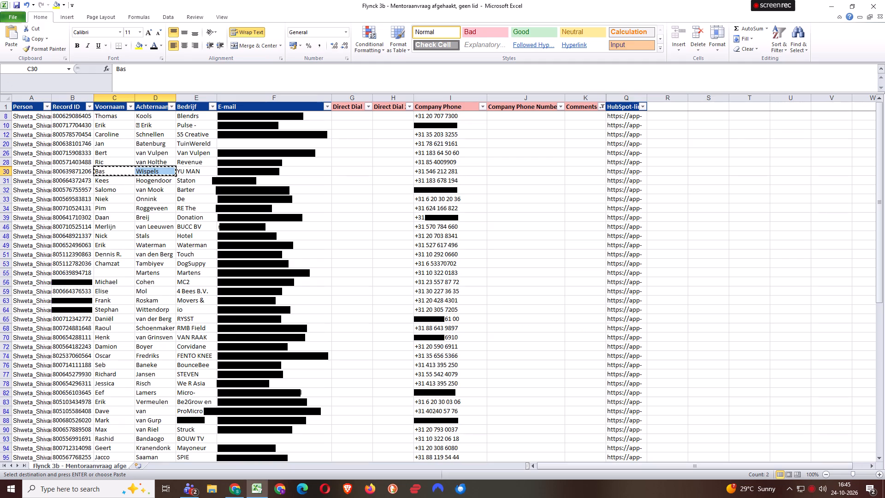
left_click_drag(195, 172, 588, 171)
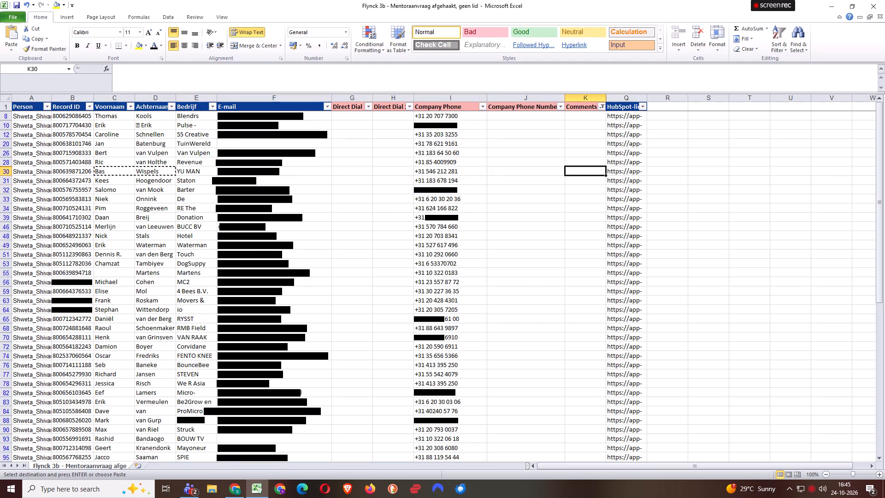
left_click(588, 171)
key("d")
Copy row 31's first and last name in Excel and search for that contact in Apollo.
left_click_drag(147, 183, 127, 182)
key("ctrl+c")
key("alt+Tab")
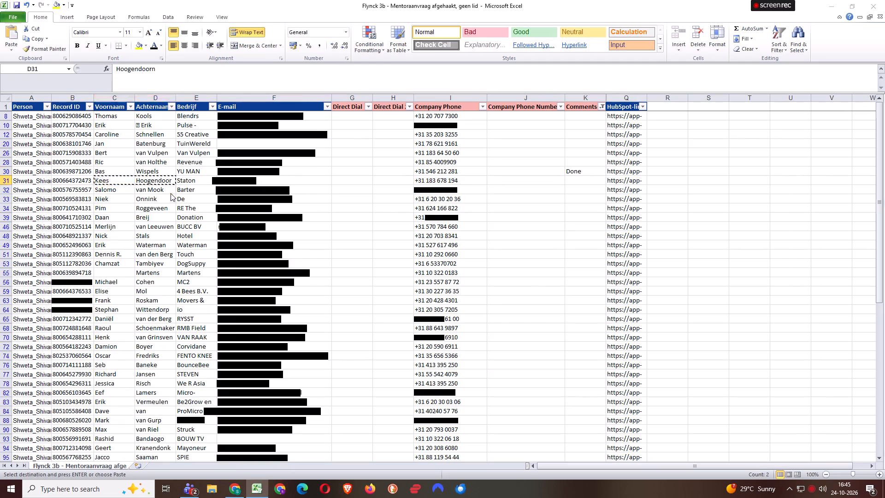
triple_click(202, 103)
key("ctrl+v")
key("Return")
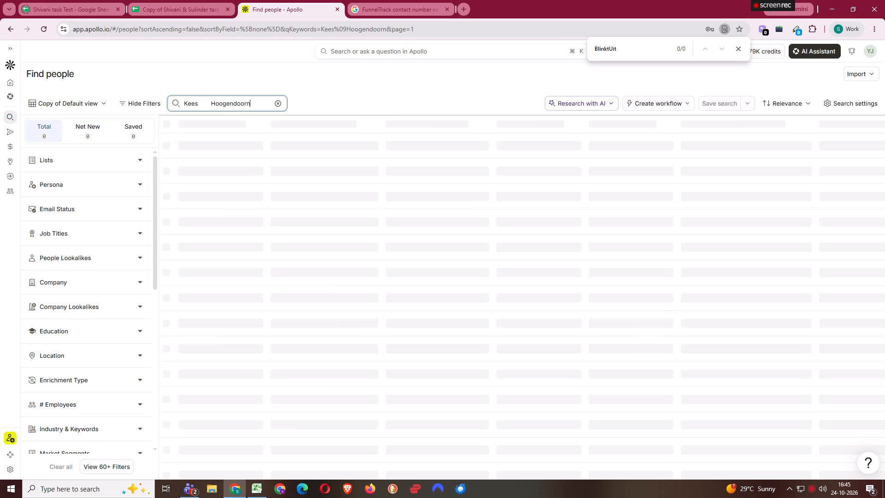
key("alt+Tab")
key("alt+Tab")
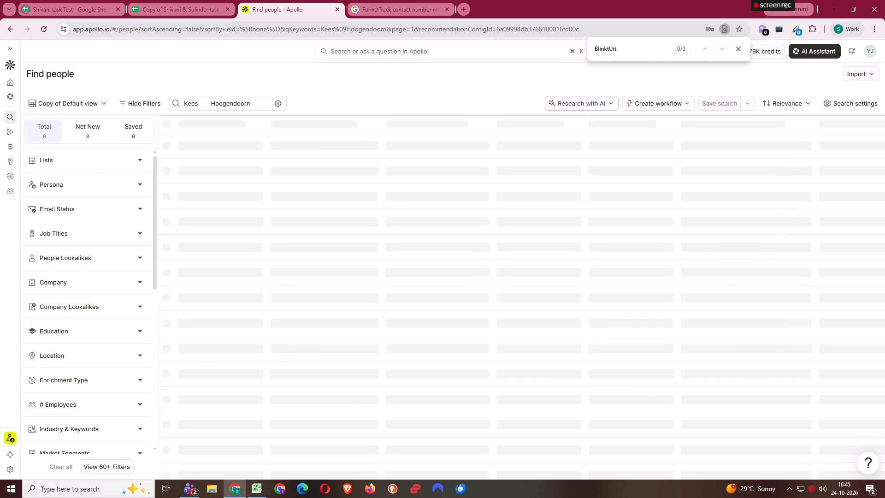
Check row 31's company in Excel and request the mobile number of the matching STATON BOUW contact in Apollo.
key("alt+Tab")
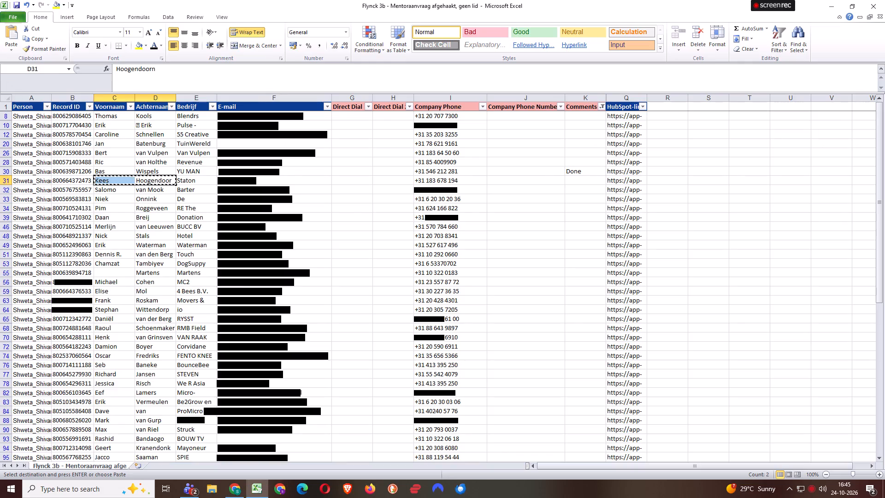
key("alt+Tab")
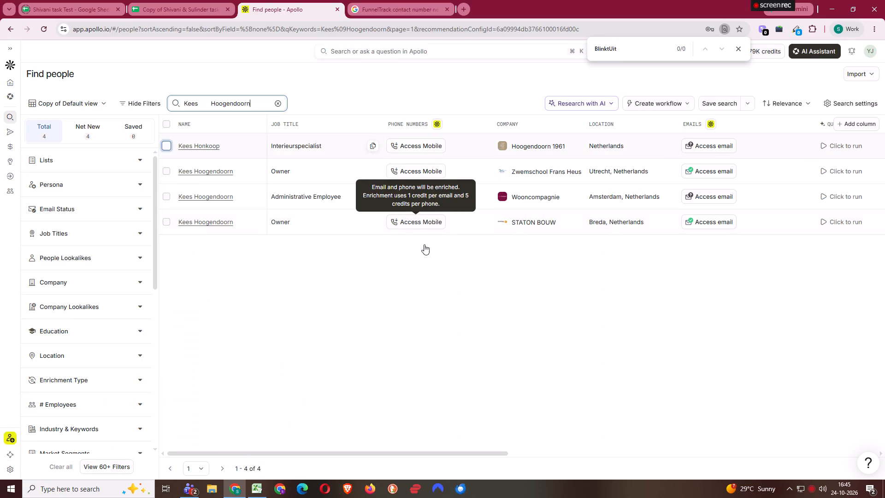
left_click(433, 223)
Copy row 32's first and last name in Excel and search for that contact in Apollo.
key("alt+Tab")
left_click_drag(165, 189, 150, 189)
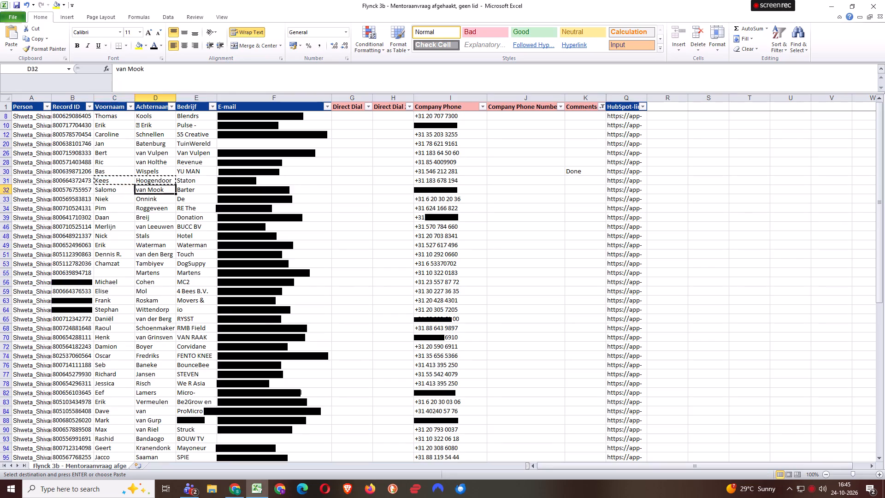
left_click_drag(150, 189, 112, 190)
key("ctrl+c")
key("alt+Tab")
left_click(217, 99)
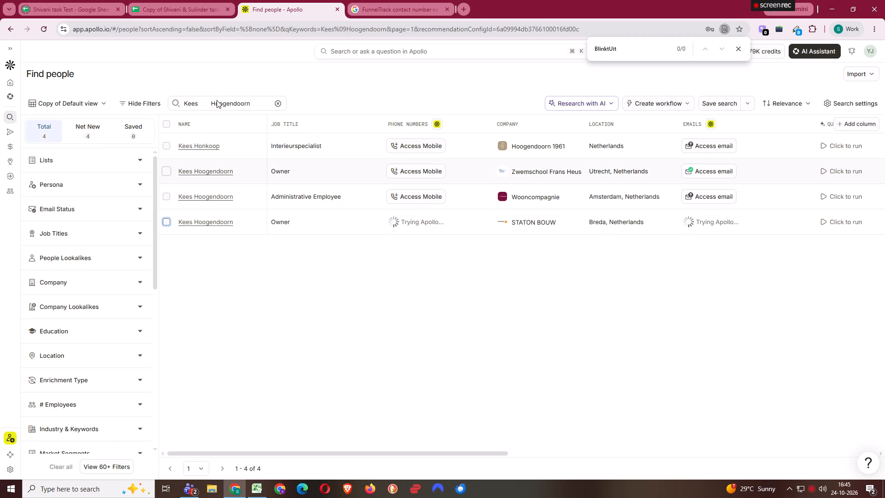
left_click(217, 105)
triple_click(217, 105)
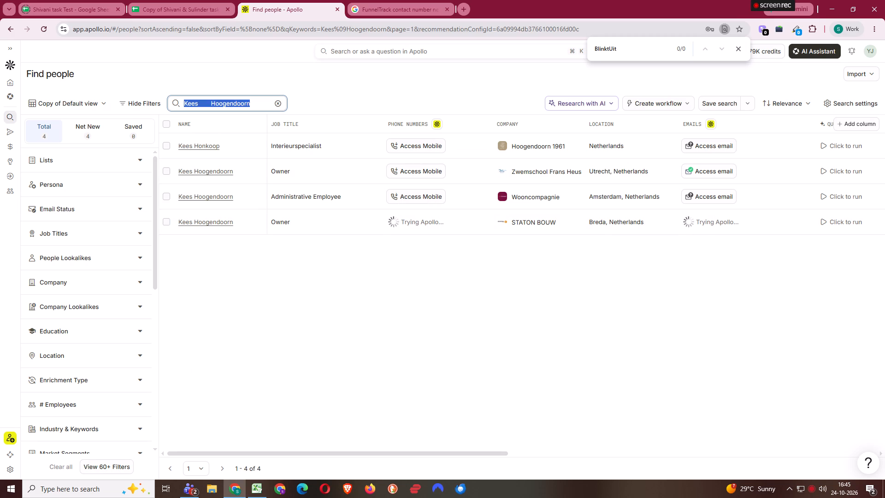
key("ctrl+v")
key("Return")
key("Return")
key("Return")
Reapply the Excel table's filtering from the Comments column to hide the Done row 30.
key("alt+Tab")
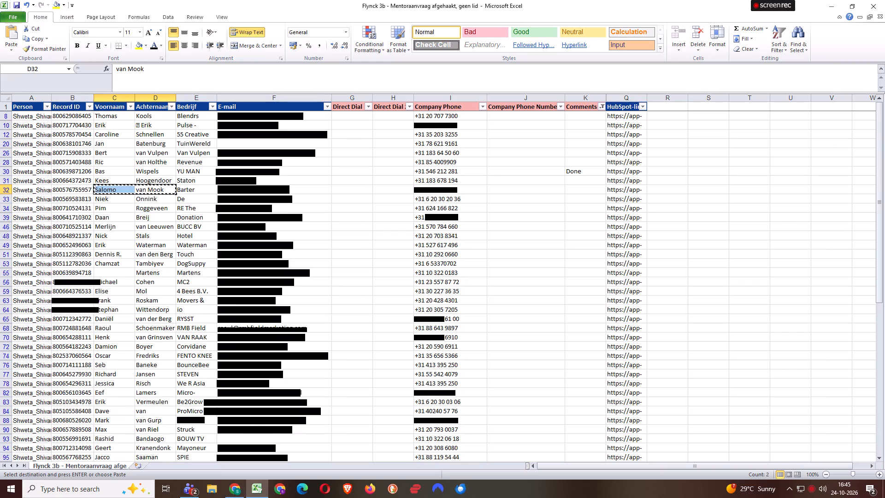
left_click_drag(195, 180, 634, 177)
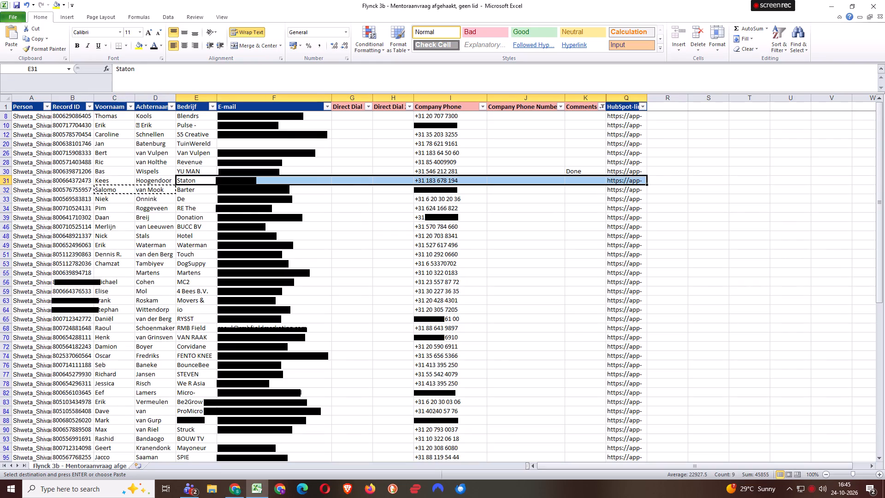
left_click(601, 108)
left_click(669, 275)
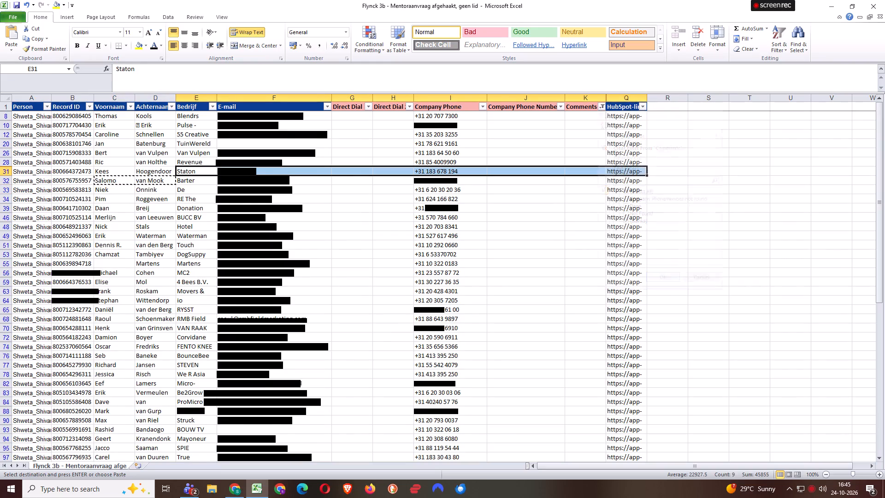
Check the Barter contact's phone details in Apollo against row 32 and set row 32's comment to Done in Excel.
left_click(196, 181)
key("alt+Tab")
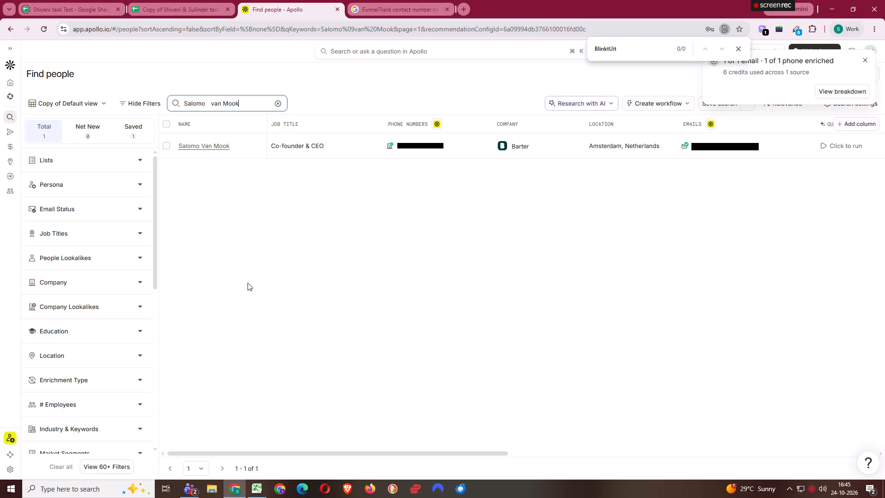
left_click(458, 148)
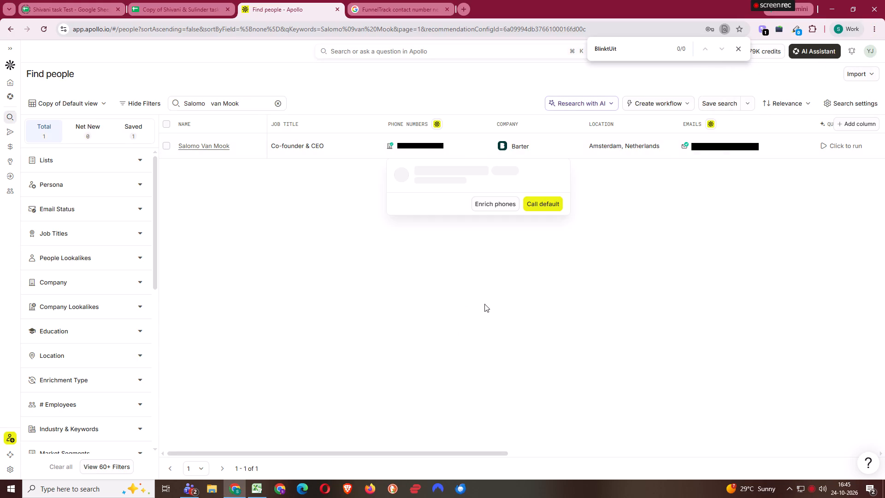
key("alt+Tab")
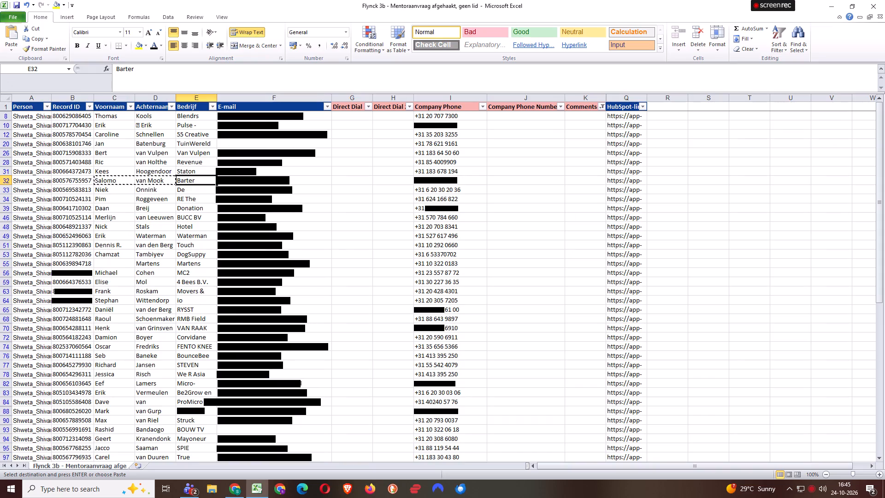
left_click_drag(209, 180, 583, 176)
left_click(580, 180)
key("d")
Copy row 33's first and last name in Excel and search for that contact in Apollo.
left_click_drag(578, 189, 156, 188)
left_click_drag(154, 188, 130, 188)
key("ctrl+c")
key("alt+Tab")
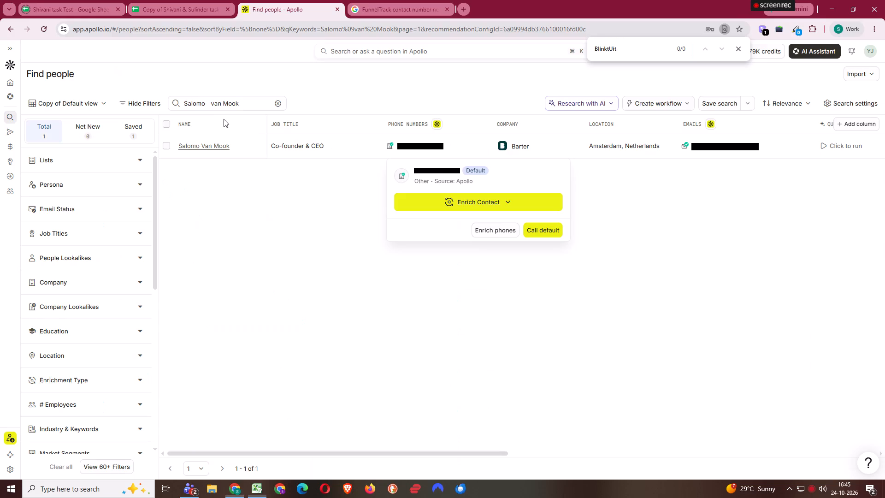
triple_click(229, 101)
key("ctrl+v")
key("Return")
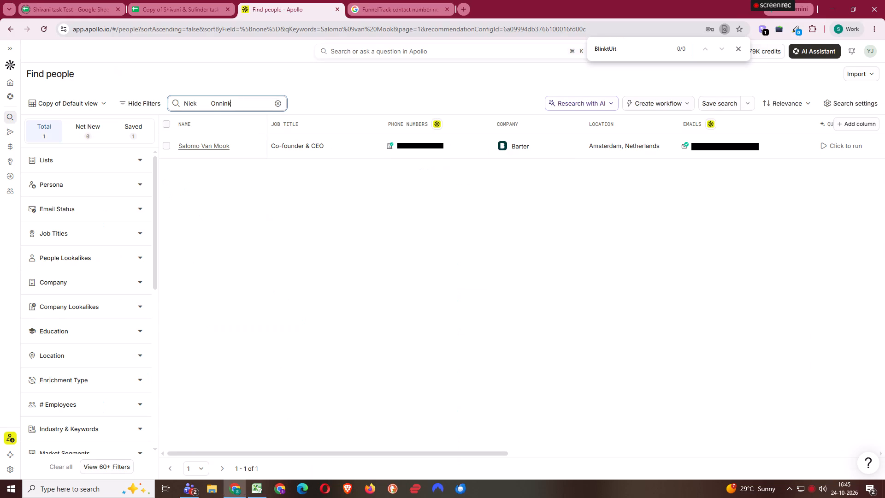
Reapply the Excel table's filtering from the Bedrijf column to hide the Done row 32.
key("alt+Tab")
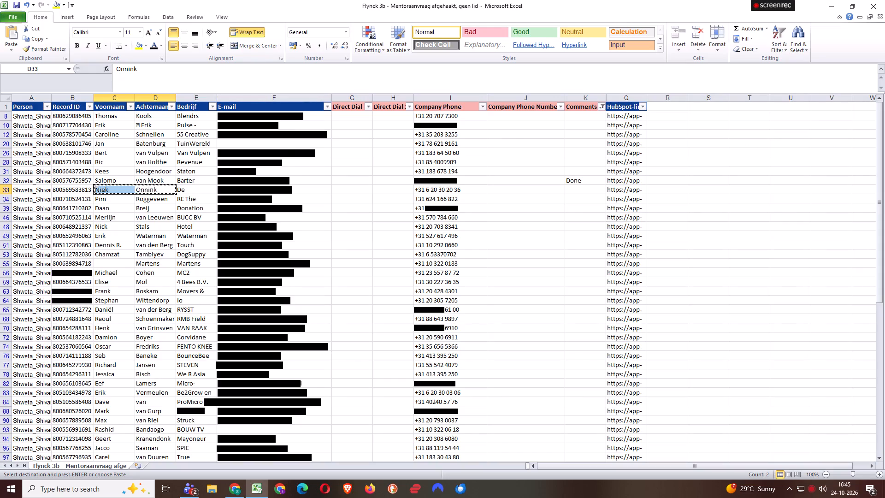
left_click(211, 107)
left_click(265, 279)
Check Apollo's result for row 33's contact against the listed company and set row 33's comment to Done in Excel.
key("alt+Tab")
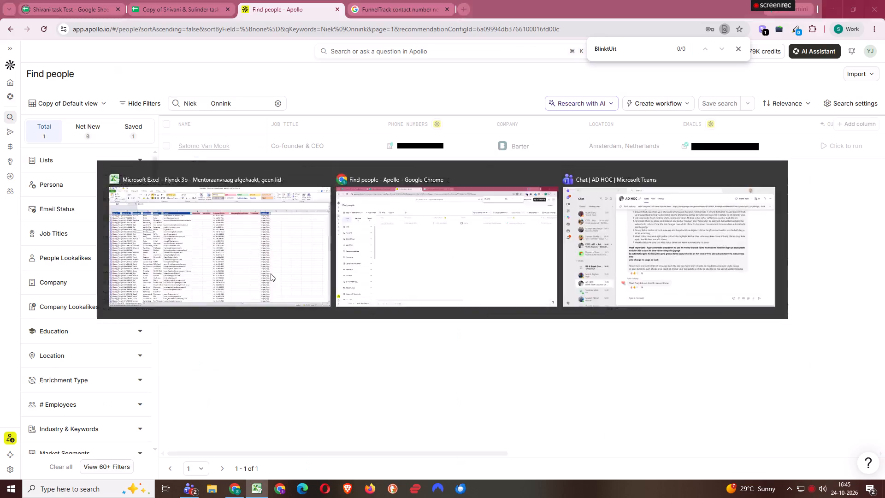
key("alt+Tab")
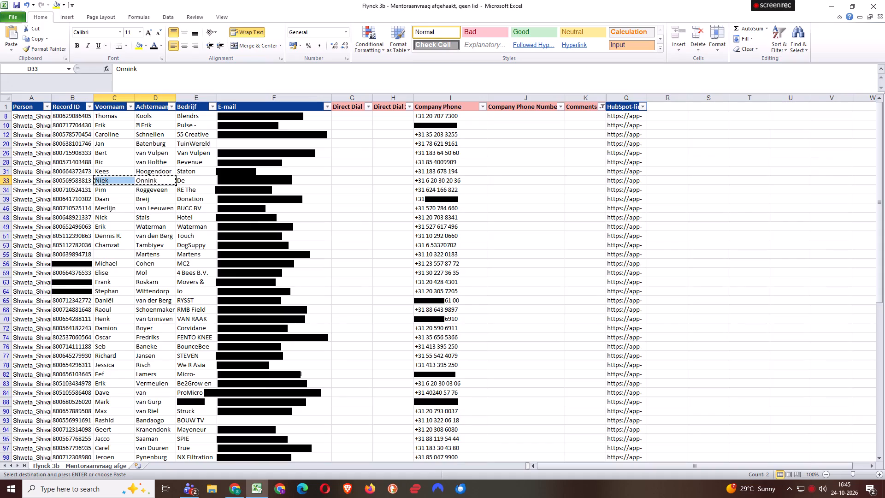
left_click(201, 180)
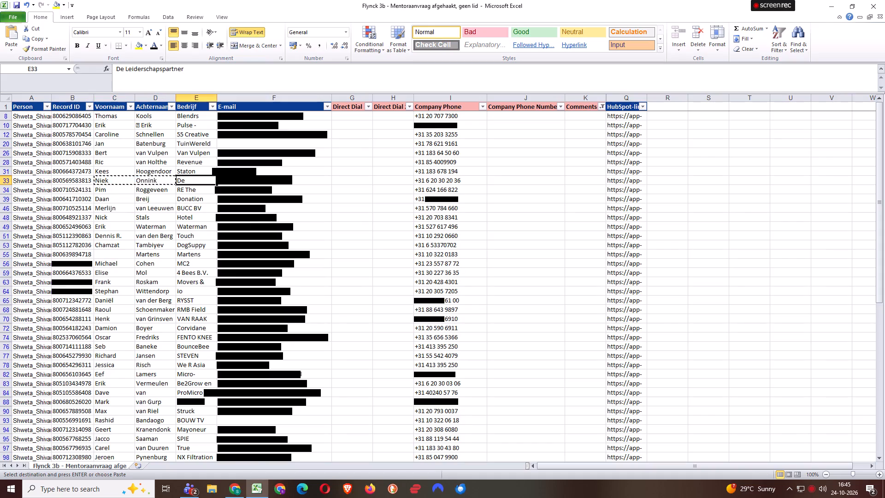
left_click_drag(205, 179, 568, 179)
left_click(568, 179)
key("d")
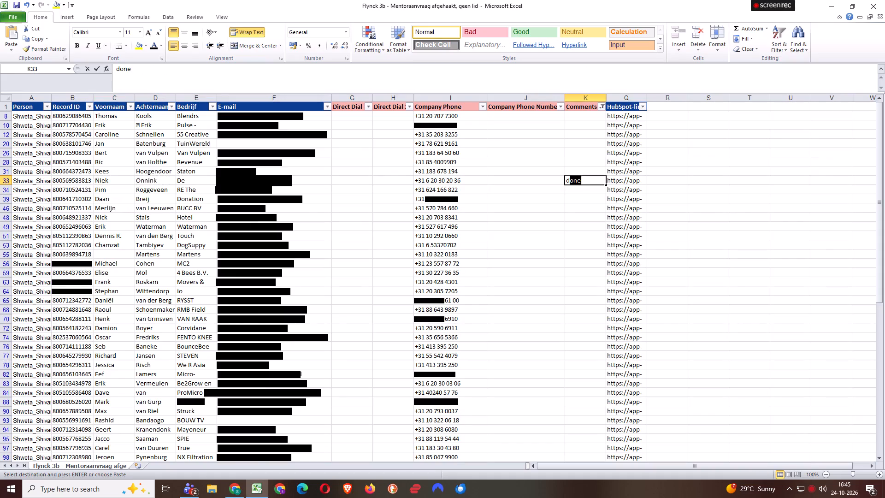
Copy row 34's first and last name in Excel and search for that contact in Apollo.
left_click_drag(147, 191, 117, 189)
key("ctrl+c")
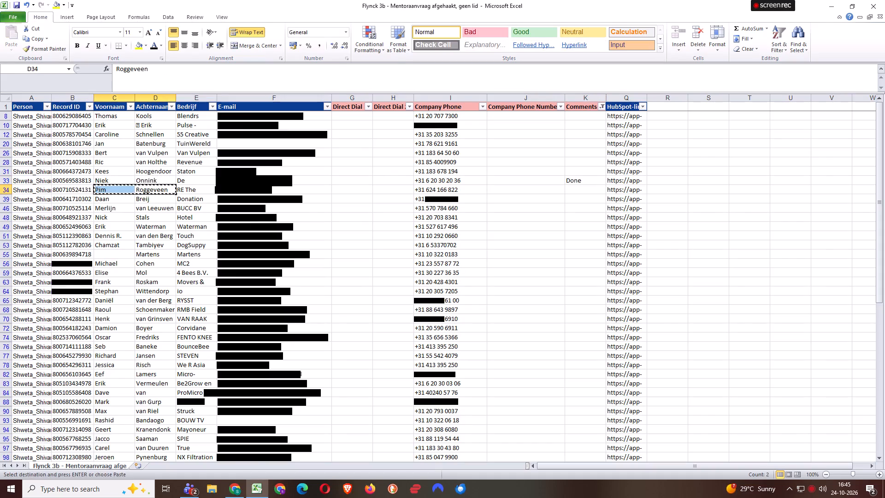
key("alt+Tab")
triple_click(202, 101)
key("ctrl+v")
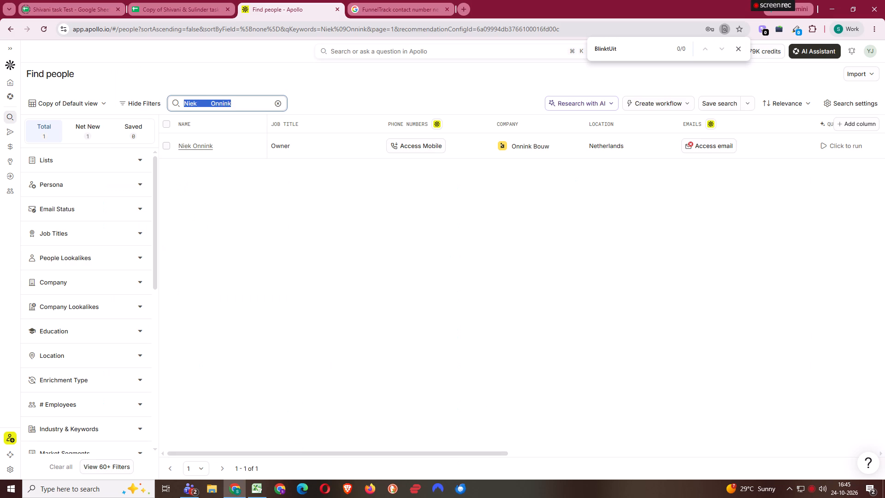
key("Return")
Check row 34's company and row details in Excel and request the contact's mobile number in Apollo.
key("alt+Tab")
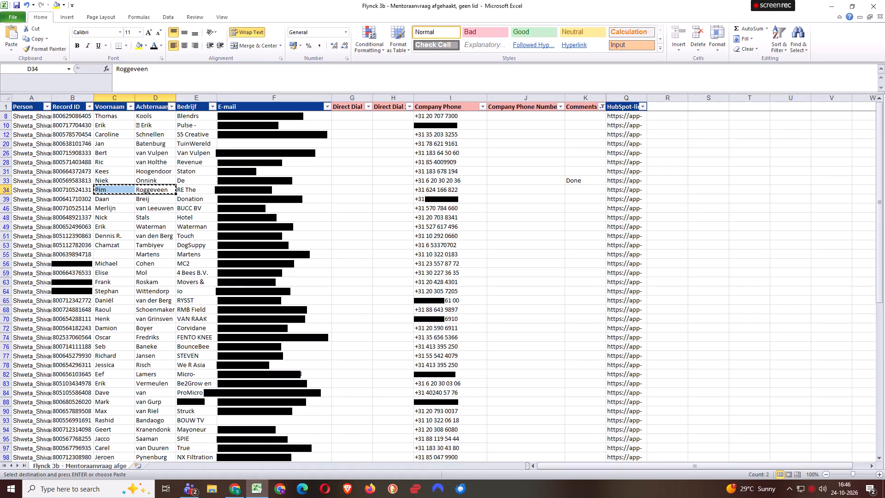
left_click(193, 190)
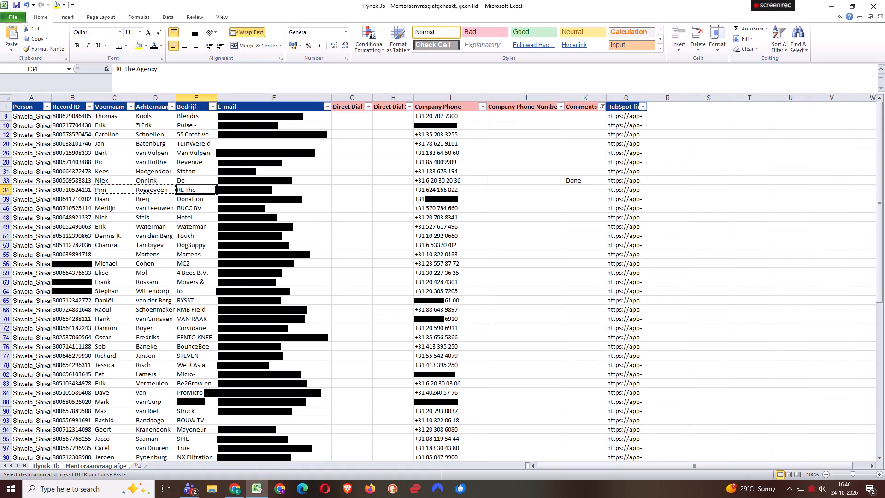
left_click_drag(193, 190, 572, 196)
left_click_drag(575, 193, 579, 190)
key("alt+Tab")
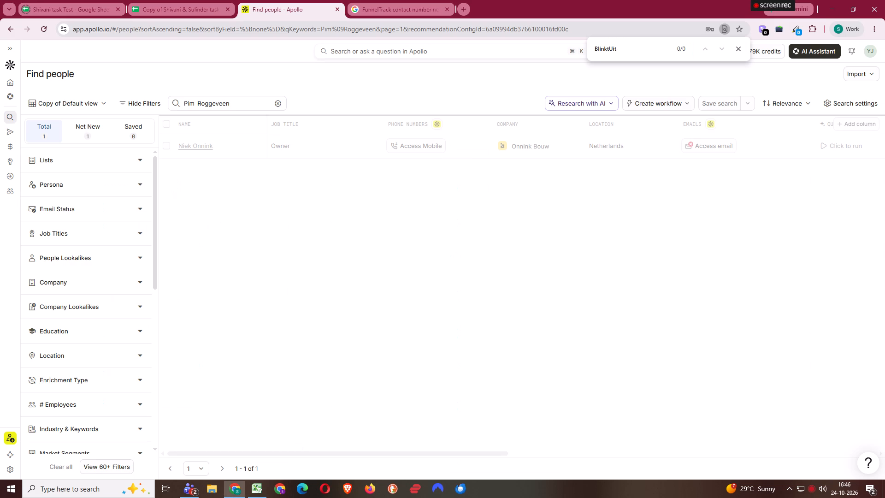
left_click(411, 147)
Copy row 39's first and last name in Excel and search for that contact in Apollo.
key("alt+Tab")
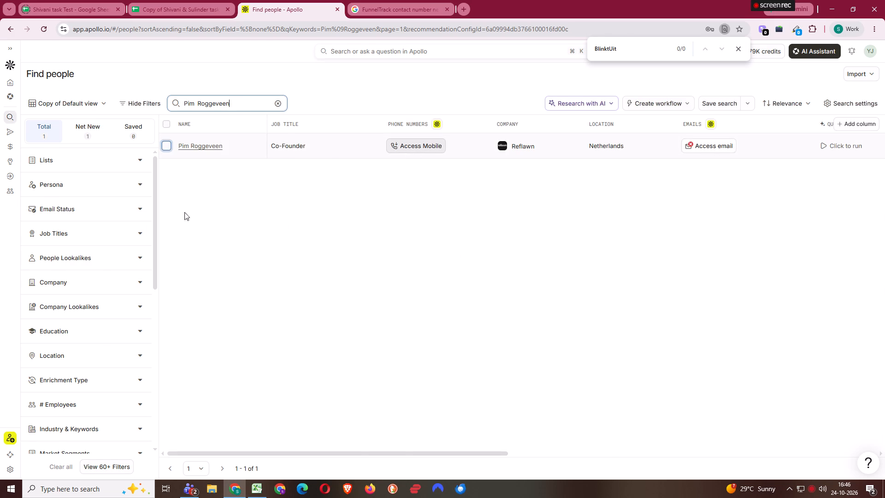
left_click_drag(166, 197, 108, 192)
left_click_drag(114, 196, 141, 196)
key("ctrl+c")
key("alt+Tab")
triple_click(223, 102)
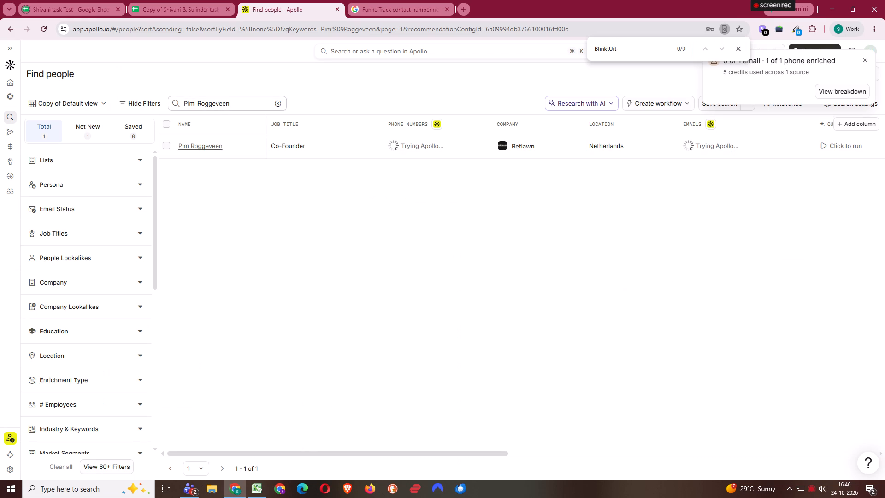
left_click(223, 102)
key("ctrl+v")
key("Return")
Reapply the Excel table's filtering from the Achternaam column, keeping all last names selected, to hide the Done row 33.
key("alt+Tab")
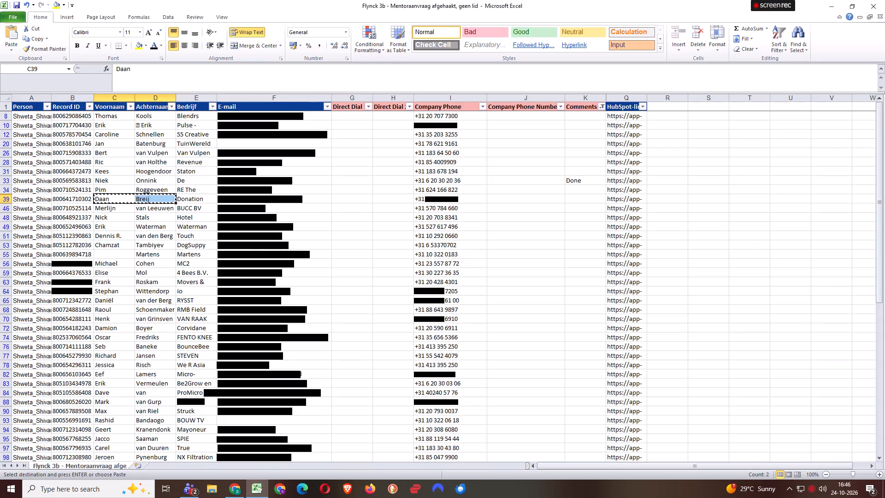
left_click(171, 110)
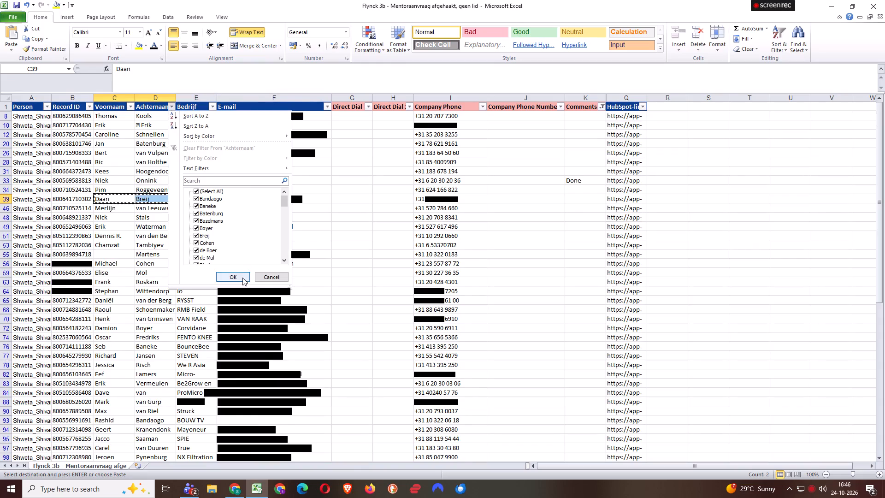
left_click(242, 278)
Compare row 39's company with Apollo's result and request the mobile number of the Donation Company contact.
key("alt+Tab")
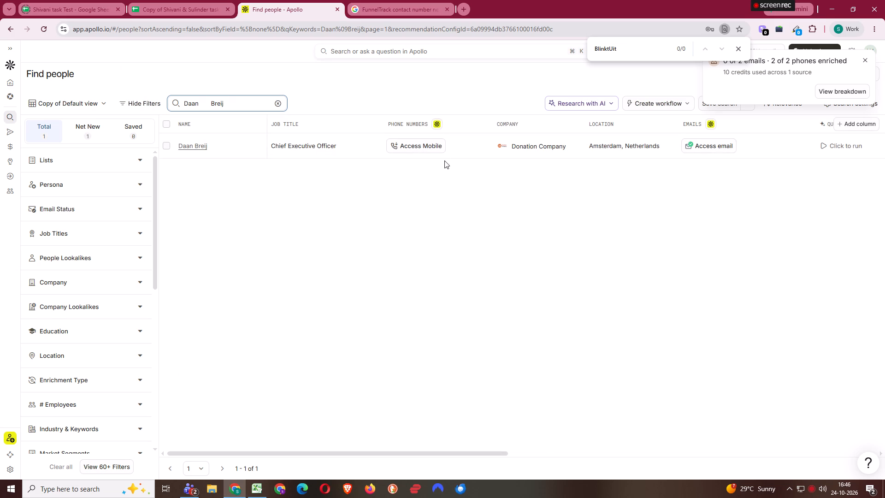
key("alt+Tab")
key("alt+Tab")
left_click(437, 146)
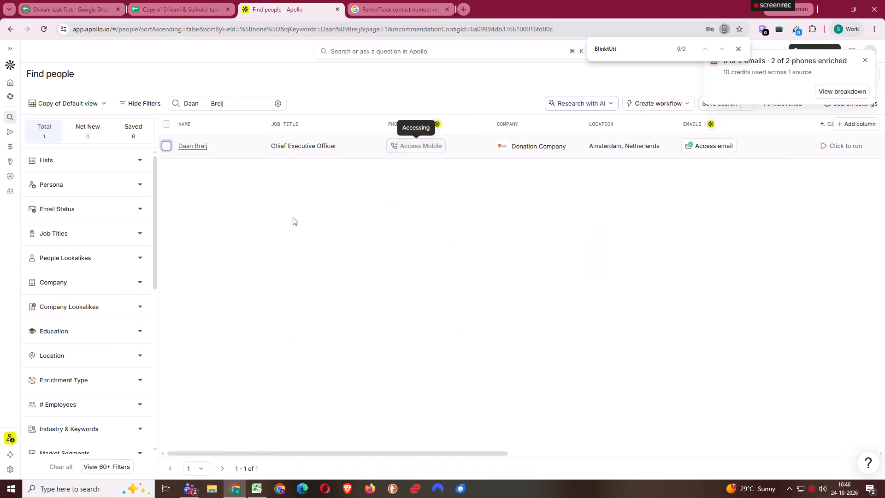
Copy row 46's first and last name in Excel and search for that contact in Apollo, removing stray characters from the query.
key("alt+Tab")
left_click_drag(146, 197, 132, 197)
key("ctrl+c")
key("alt+Tab")
triple_click(220, 102)
left_click(220, 102)
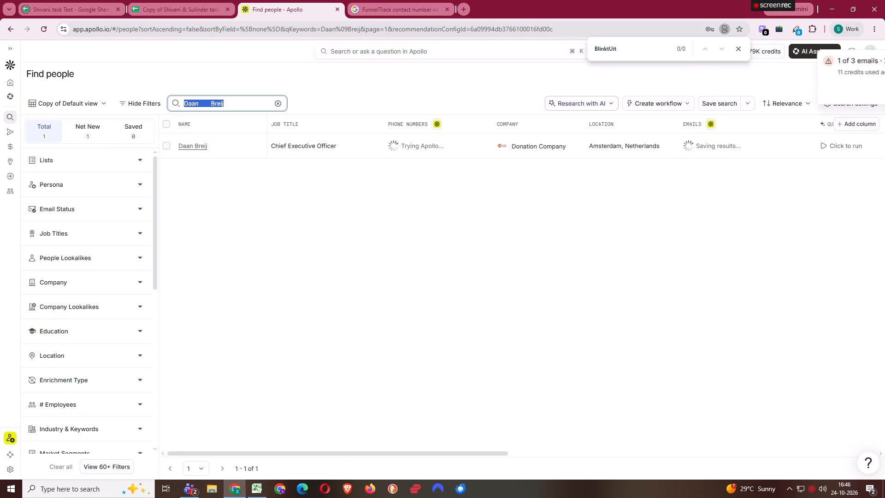
key("ctrl+v")
key("Return")
type("\\\\")
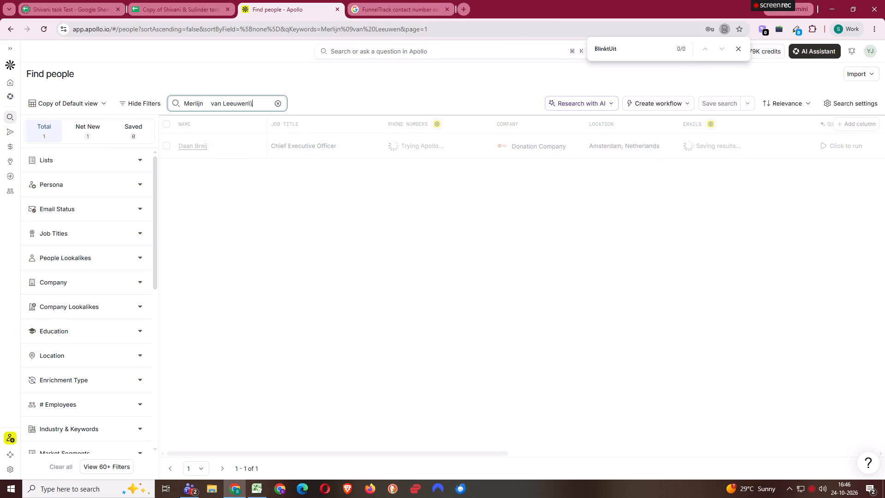
key("Return")
key("Return")
key("BackSpace")
key("BackSpace")
key("BackSpace")
key("Return")
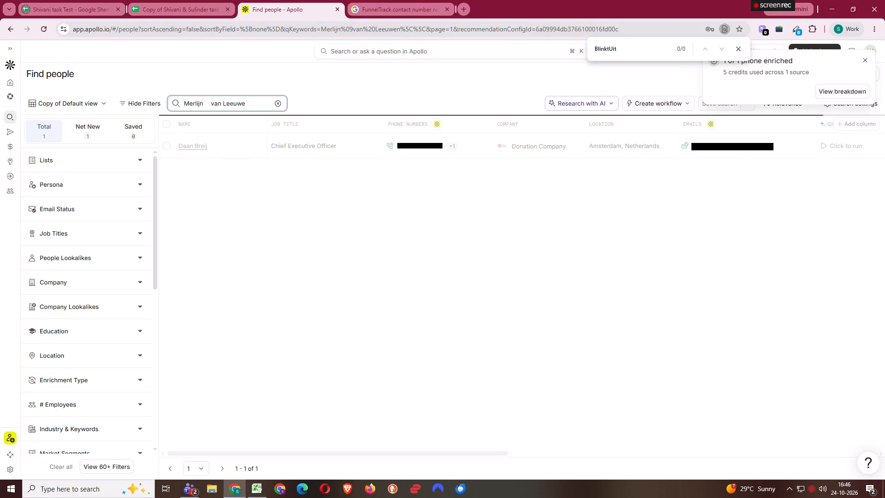
Check row 46's name in Excel and refine its Apollo search, completing the last name with "n" and removing "van".
key("alt+Tab")
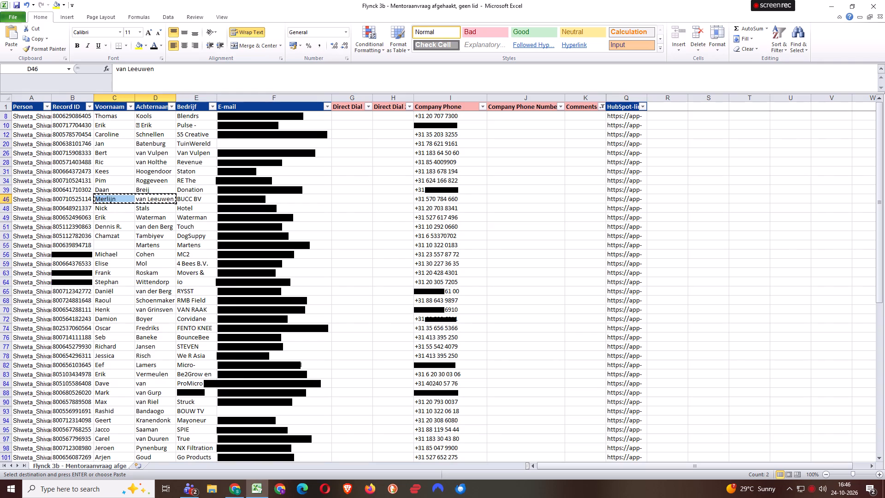
key("alt+Tab")
key("alt+Tab")
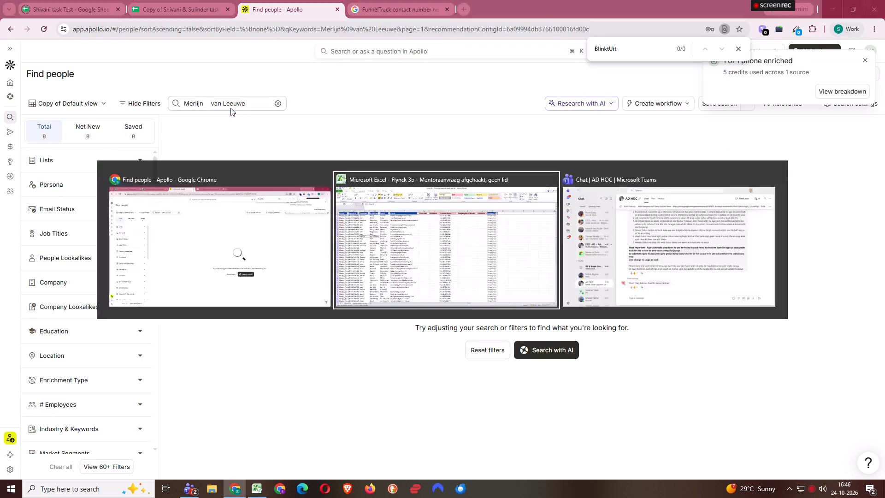
key("alt+Tab")
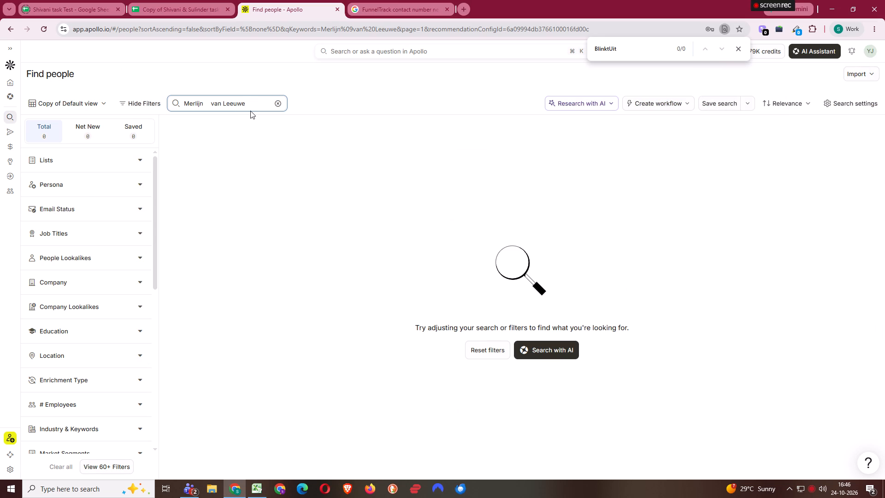
key("n")
double_click(217, 105)
key("BackSpace")
key("Return")
key("alt+Tab")
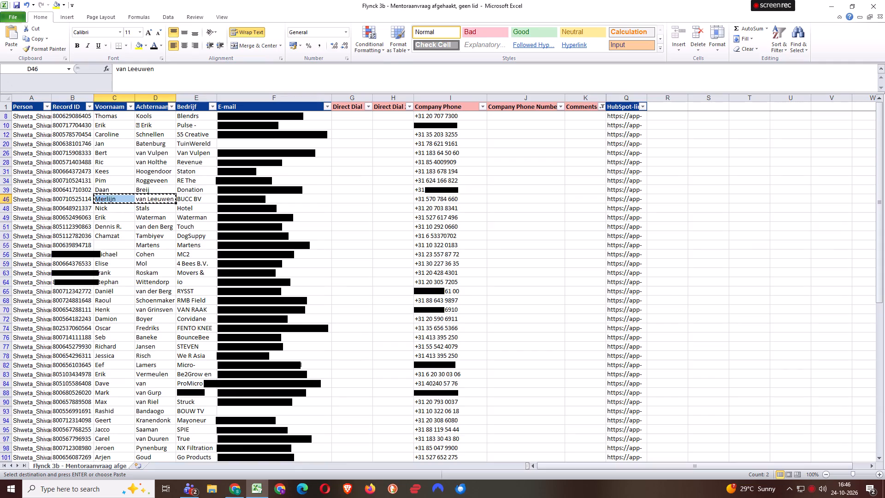
key("alt+Tab")
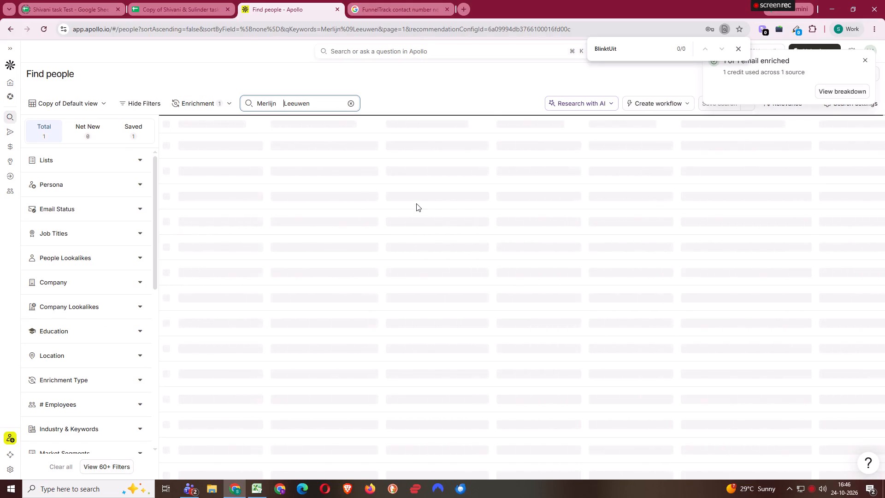
Request the mobile number of the BUCC BV contact, compare with row 46 in Excel, and open its phone details.
left_click(442, 147)
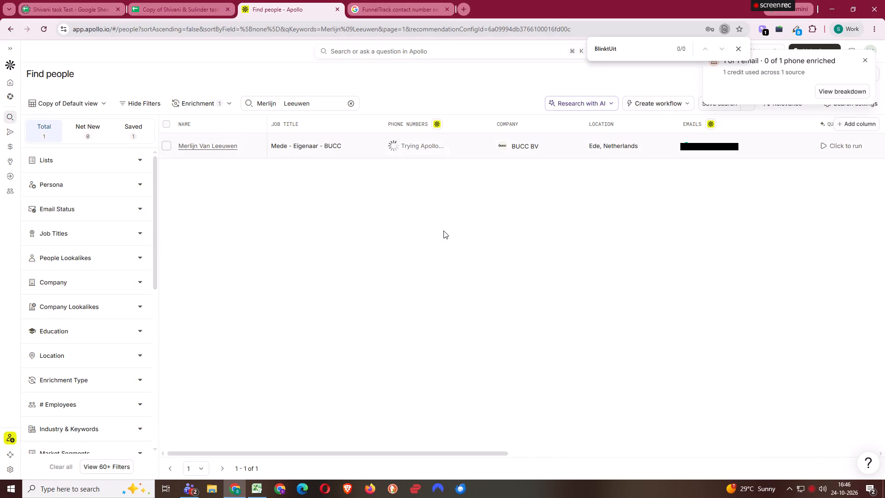
key("alt+Tab")
key("alt+Tab")
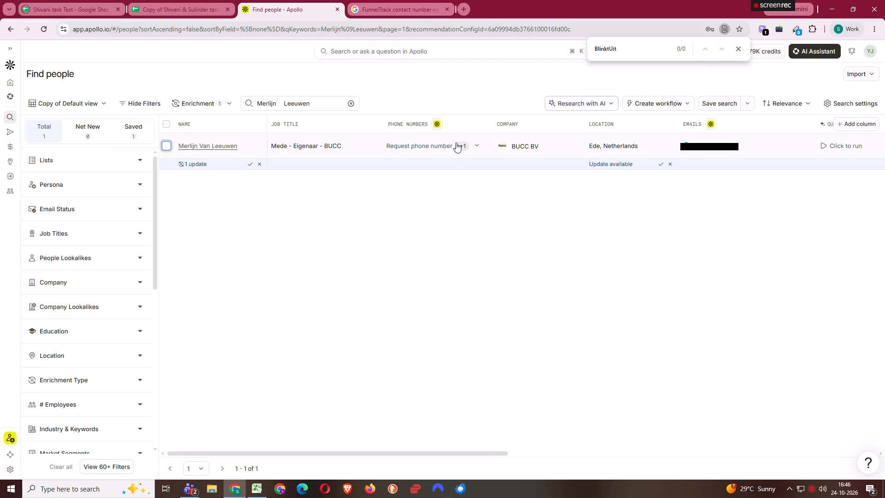
left_click(456, 142)
left_click(448, 177)
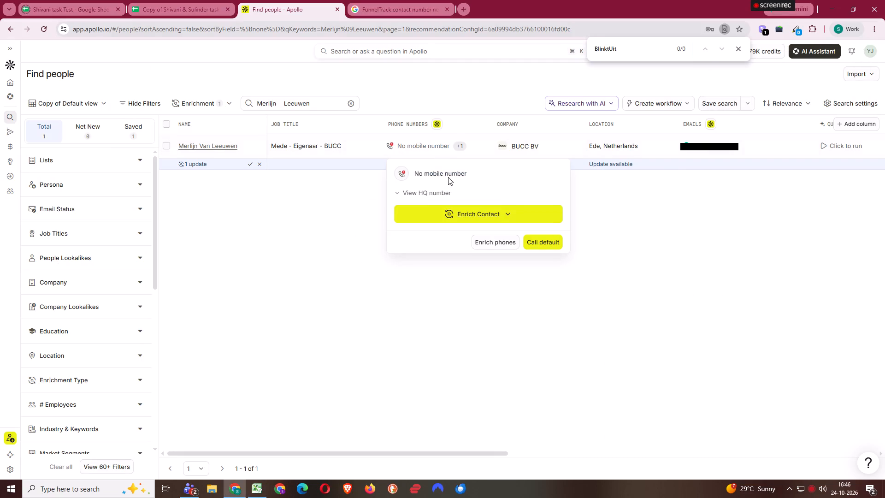
Mark row 46 as Done in the Comments column in Excel.
key("alt+Tab")
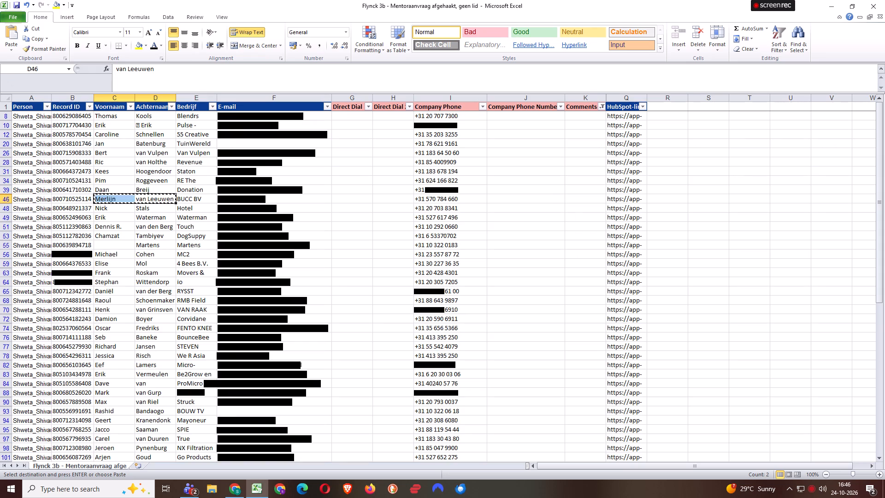
left_click_drag(171, 196, 578, 195)
left_click(579, 199)
key("d")
Copy row 48's first and last name in Excel and search for that contact in Apollo.
left_click_drag(579, 209, 126, 210)
left_click_drag(126, 208, 142, 210)
key("ctrl+c")
key("alt+Tab")
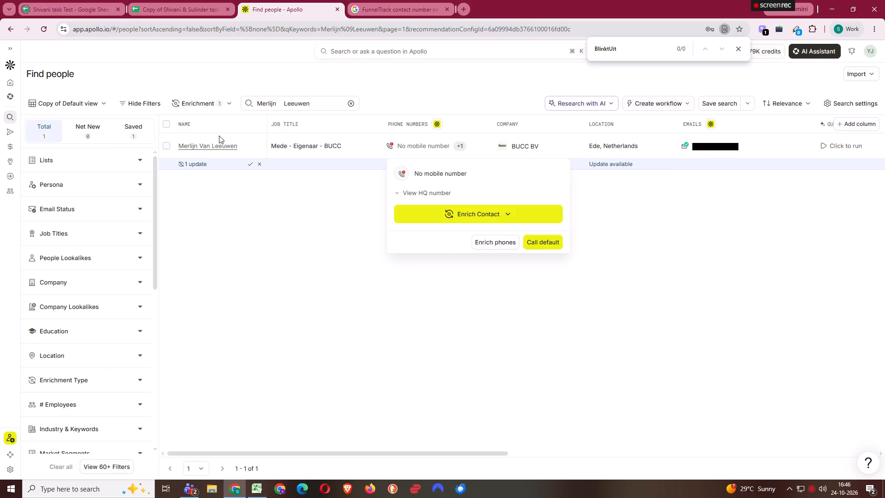
triple_click(271, 104)
key("ctrl+v")
key("Return")
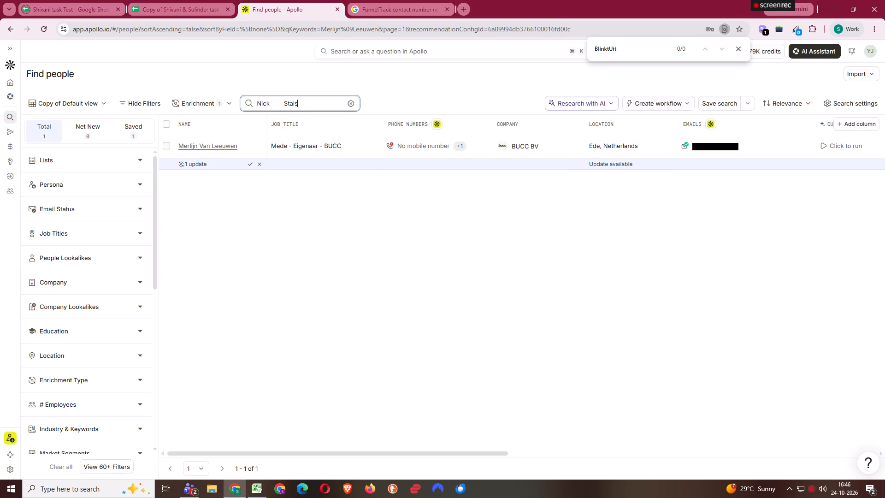
key("Return")
key("Return")
Reapply the Excel table's filter from the Comments column to hide the Done row 46.
key("alt+Tab")
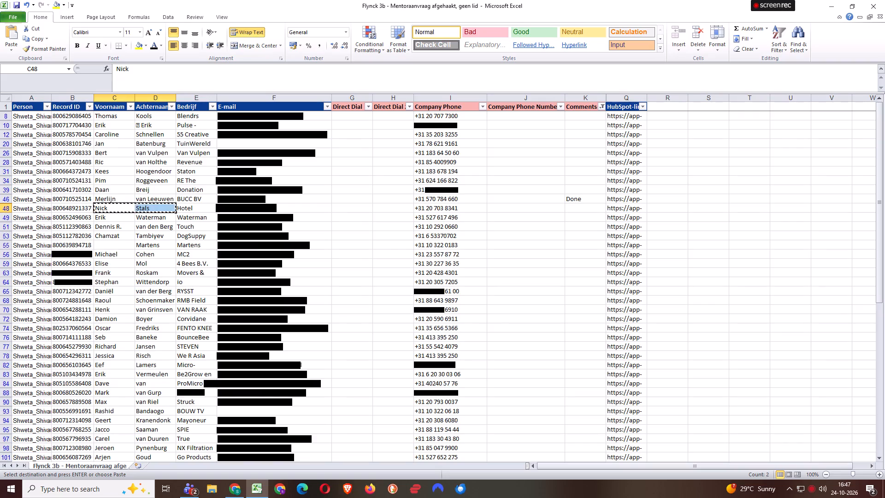
left_click(602, 107)
left_click(666, 279)
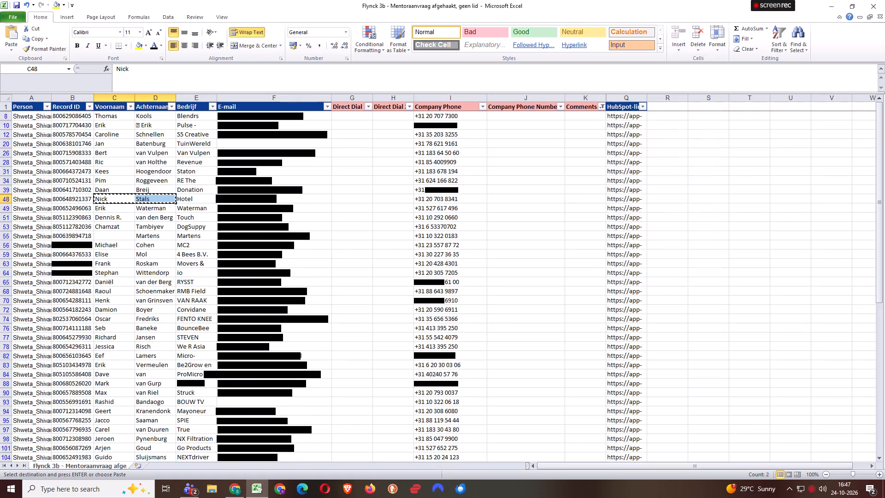
Compare row 48's company in Excel with Apollo's result and mark the row Done in the Comments column.
left_click(121, 98)
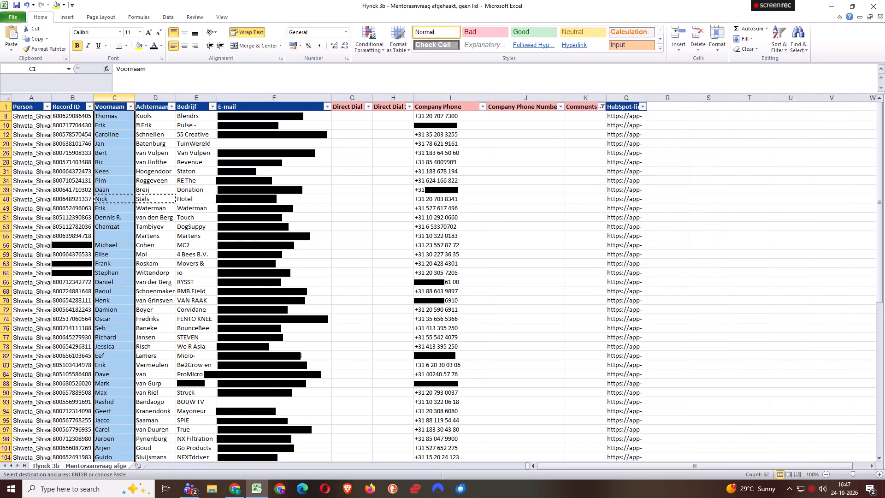
left_click(150, 202)
key("alt+Tab")
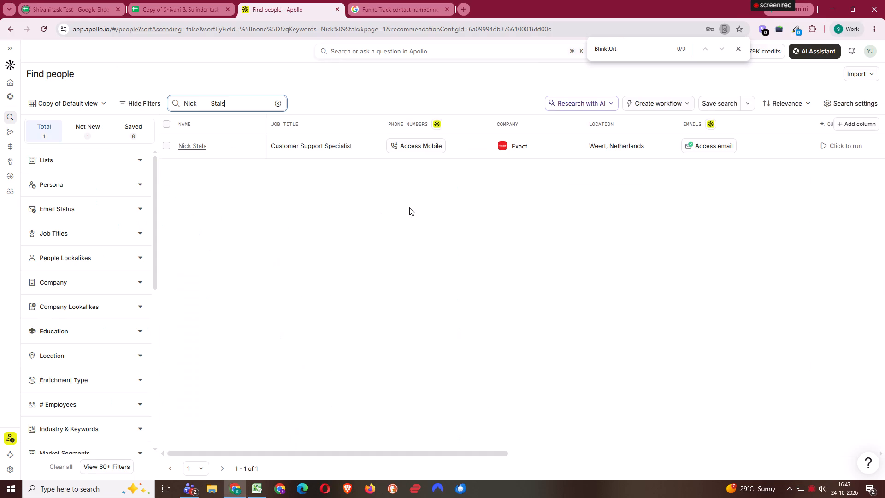
key("alt+Tab")
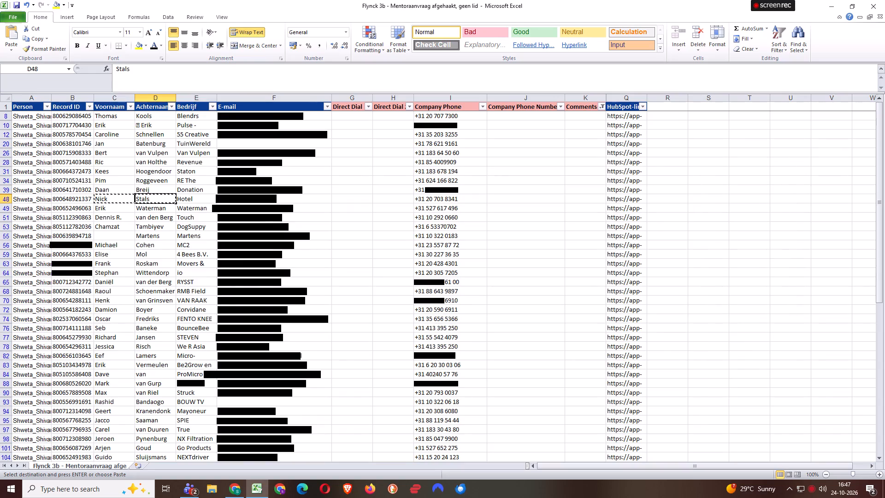
left_click(153, 209)
left_click_drag(194, 201, 562, 202)
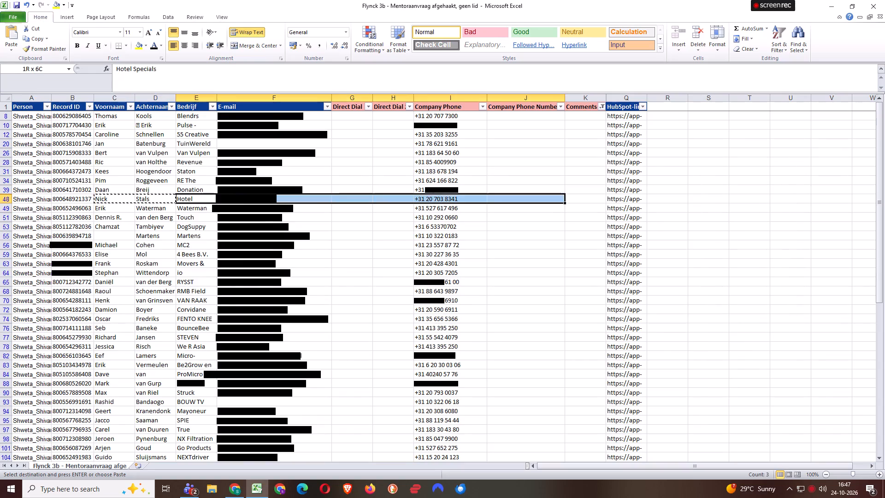
left_click_drag(562, 202, 590, 198)
left_click(590, 198)
key("d")
Copy row 49's first and last name in Excel and search for that contact in Apollo, removing the stray backslash.
left_click_drag(586, 210, 169, 209)
left_click_drag(147, 208, 119, 207)
key("ctrl+c")
key("alt+Tab")
triple_click(202, 101)
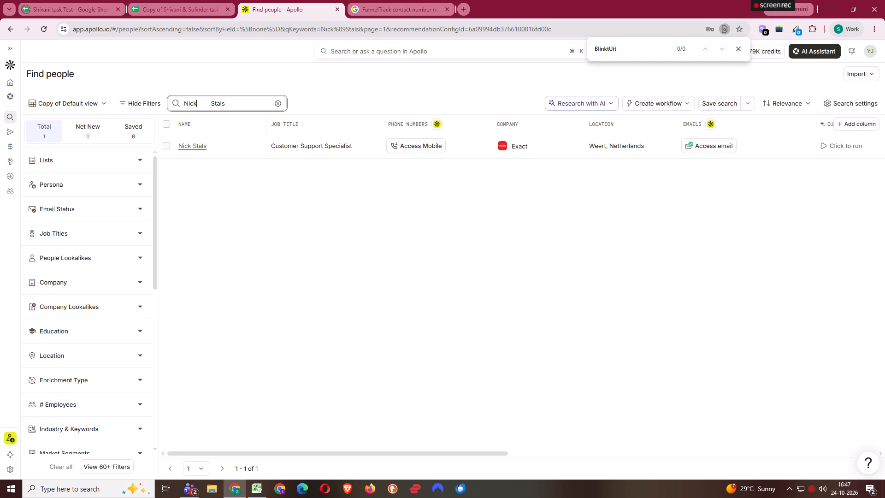
key("ctrl+v")
key("backslash")
key("BackSpace")
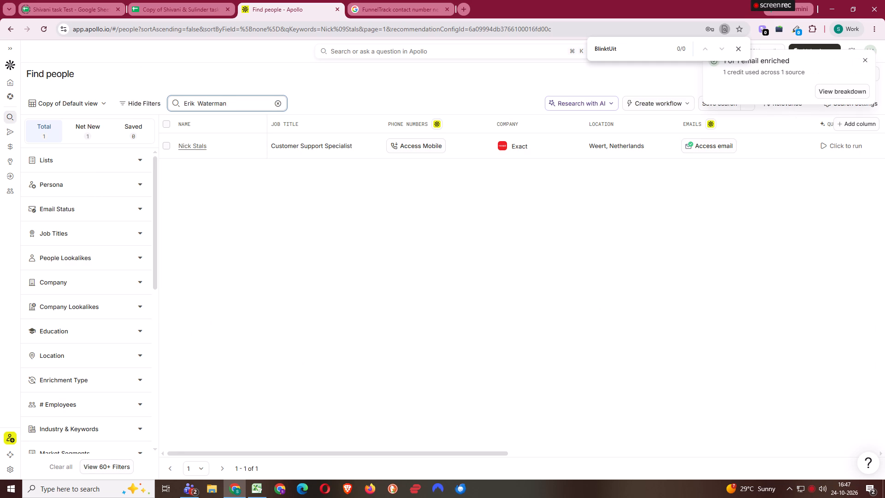
key("Return")
Reapply the Excel table's filtering from the Achternaam column, keeping all last names selected, to hide the Done row 48.
key("alt+Tab")
left_click(168, 107)
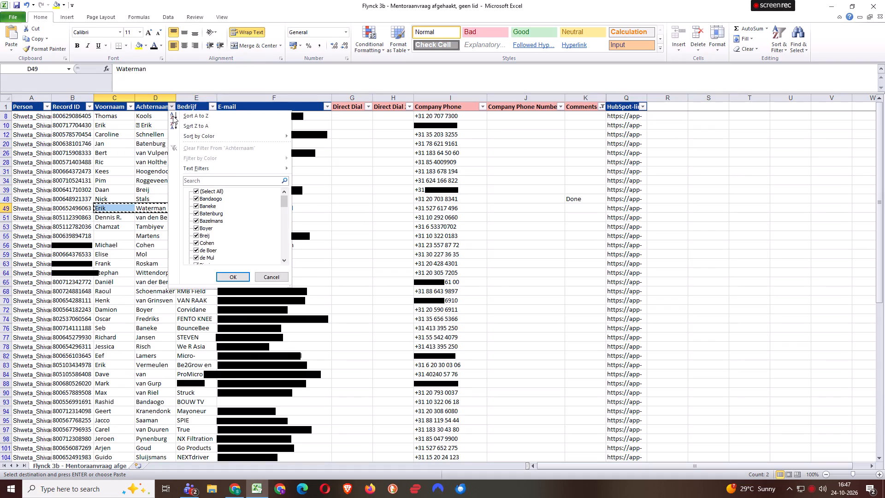
left_click(231, 275)
Request the mobile number of the Waterman Food Group contact in Apollo.
key("alt+Tab")
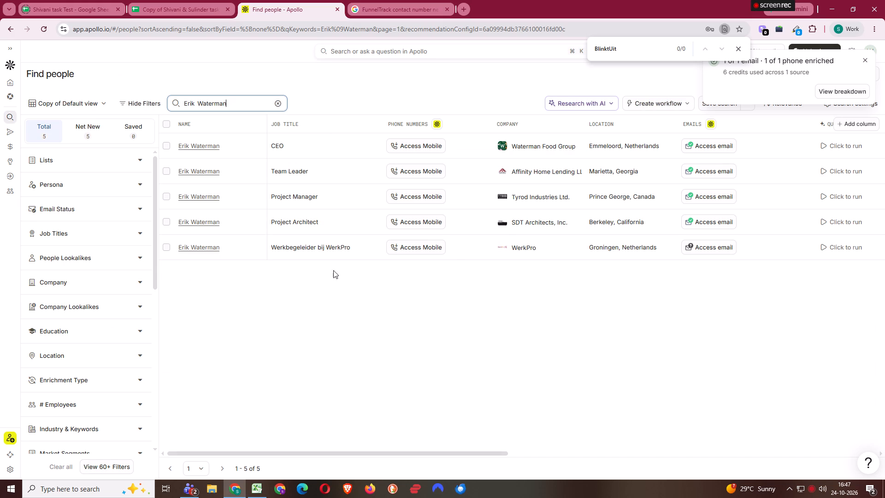
left_click(407, 146)
Copy row 51's first and last name in Excel and search for that contact in Apollo.
key("alt+Tab")
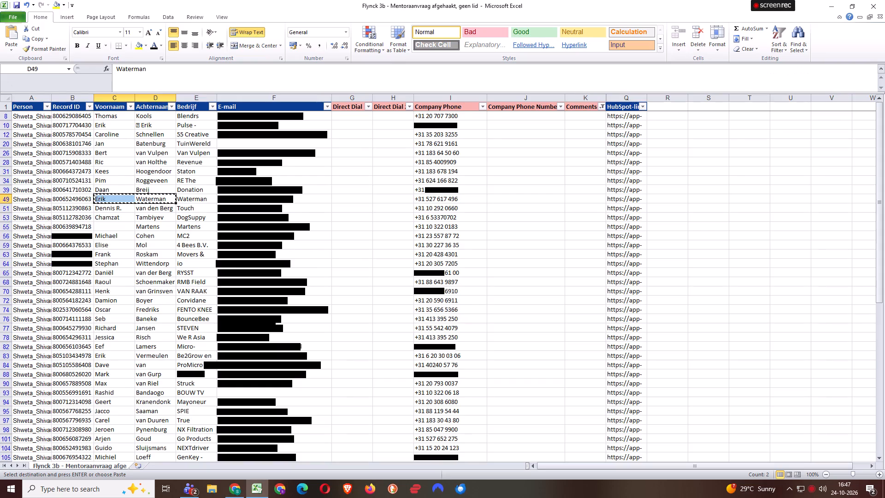
left_click_drag(138, 205, 129, 207)
key("ctrl+c")
key("alt+Tab")
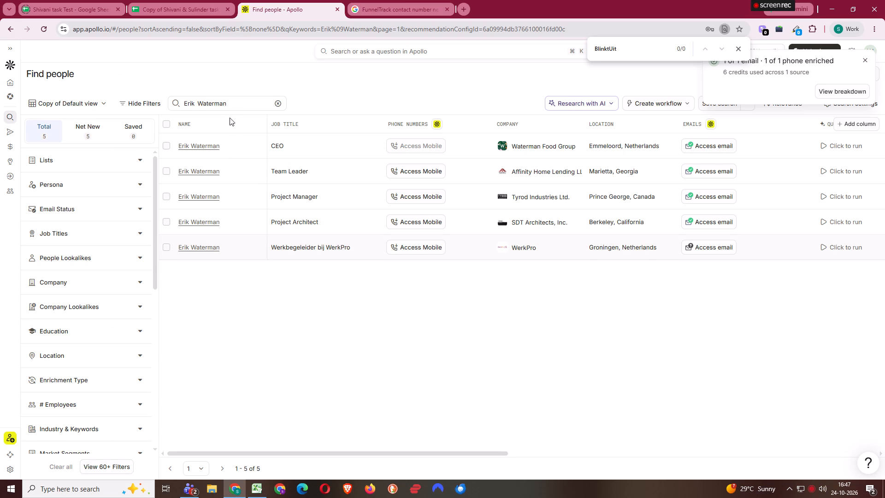
triple_click(226, 103)
left_click(226, 103)
key("ctrl+v")
key("Return")
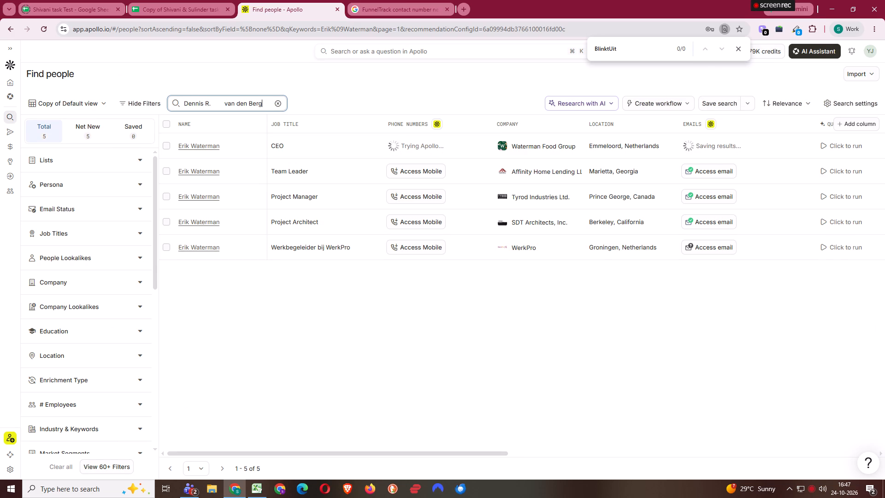
Check row 49's full company name in Excel.
key("alt+Tab")
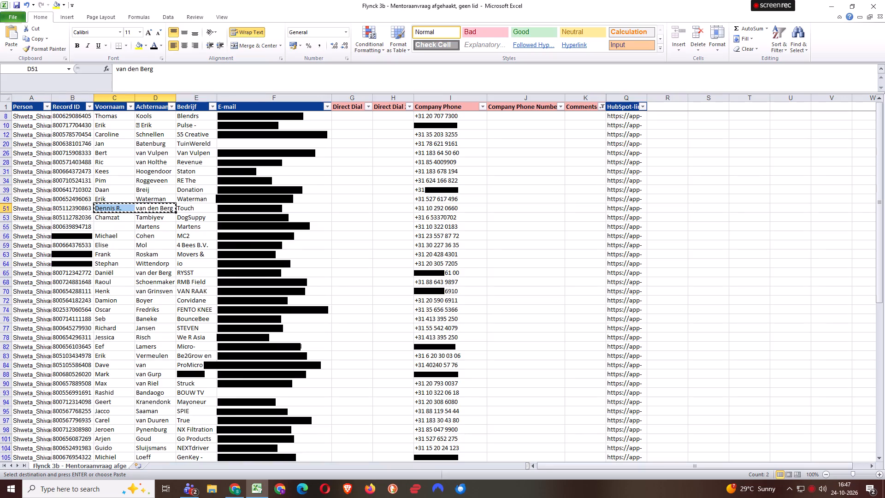
left_click_drag(209, 199, 500, 201)
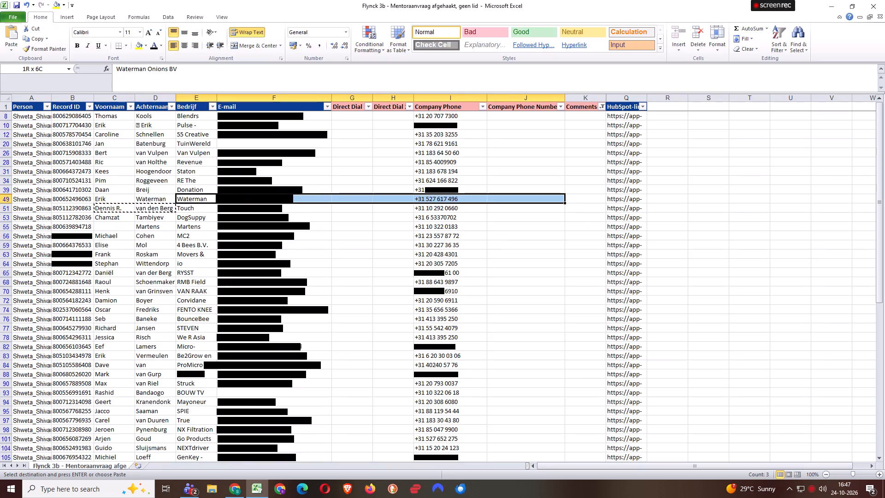
left_click_drag(500, 201, 549, 200)
Shorten the row 51 contact's Apollo query by removing "R." and "van den", and search again.
key("alt+Tab")
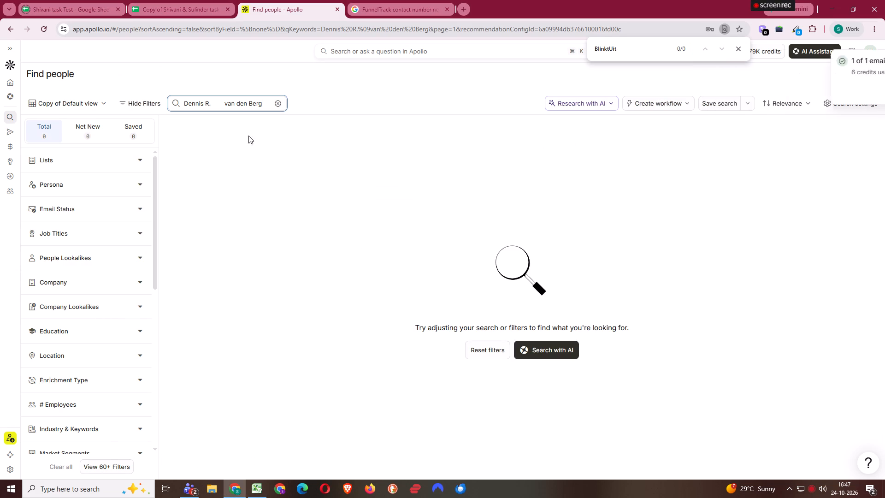
left_click_drag(206, 103, 248, 105)
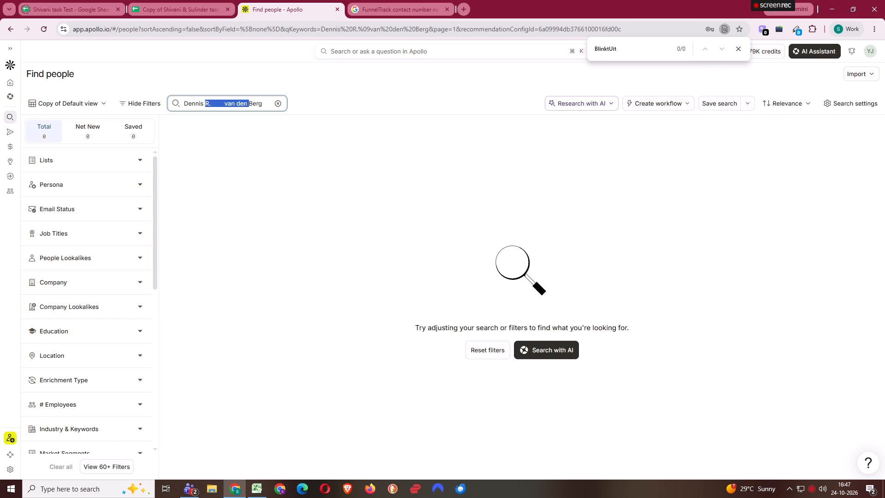
key("BackSpace")
key("Return")
scroll(250, 105, "up", 1)
Compare row 51's details in Excel with Apollo's results and mark the row Done in the Comments column.
key("alt+Tab")
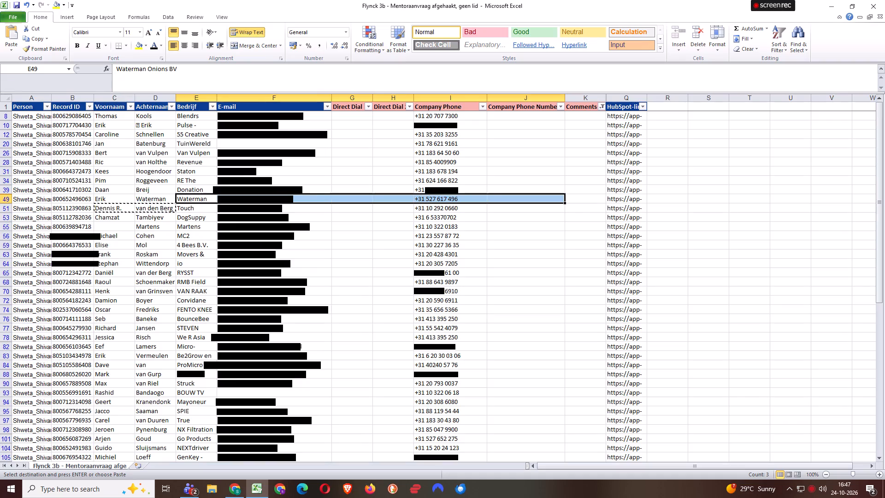
left_click(169, 208)
key("alt+Tab")
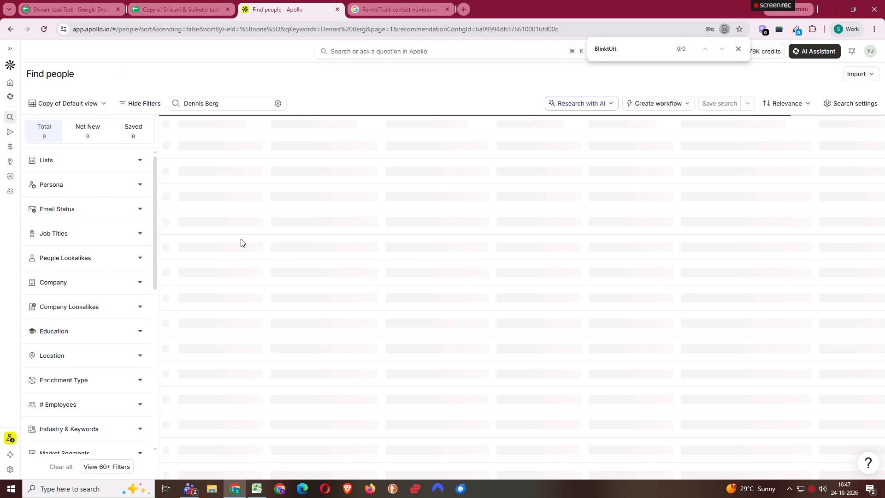
key("alt+Tab")
key("alt+Tab")
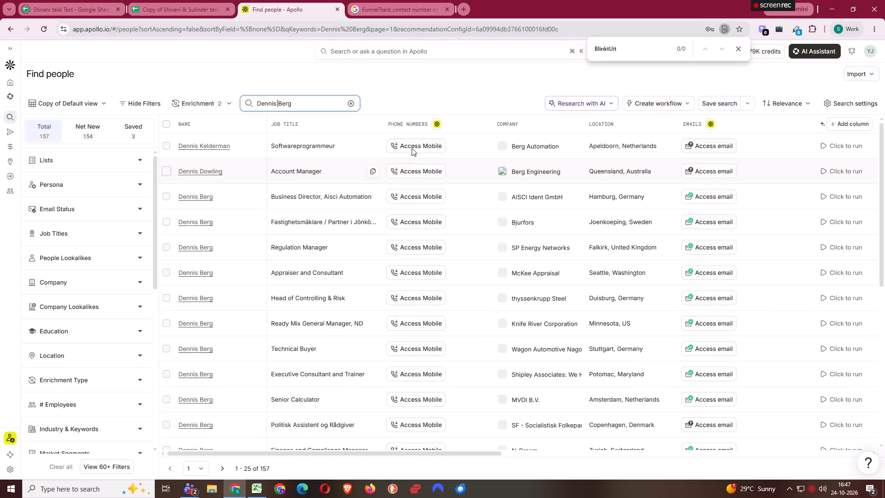
key("alt+Tab")
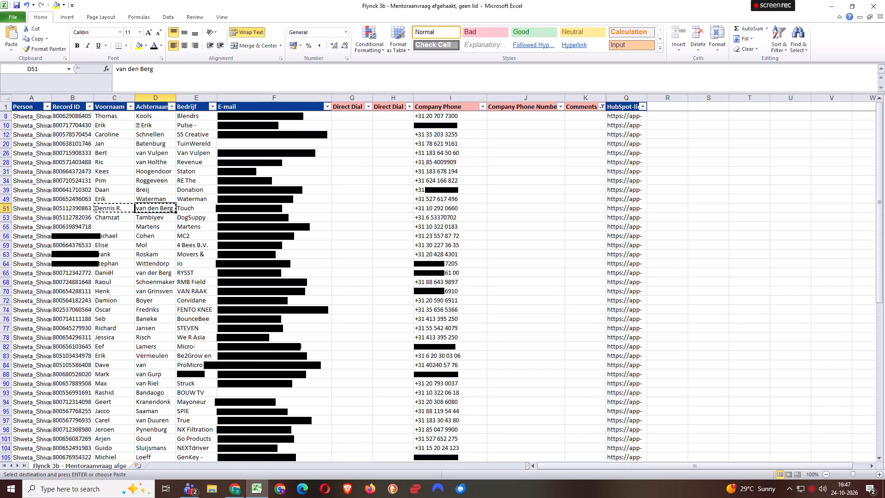
left_click_drag(208, 208, 598, 212)
left_click(595, 208)
key("d")
Copy row 53's first and last name.
left_click(588, 235)
left_click_drag(581, 213, 114, 216)
left_click_drag(114, 216, 155, 216)
key("ctrl+c")
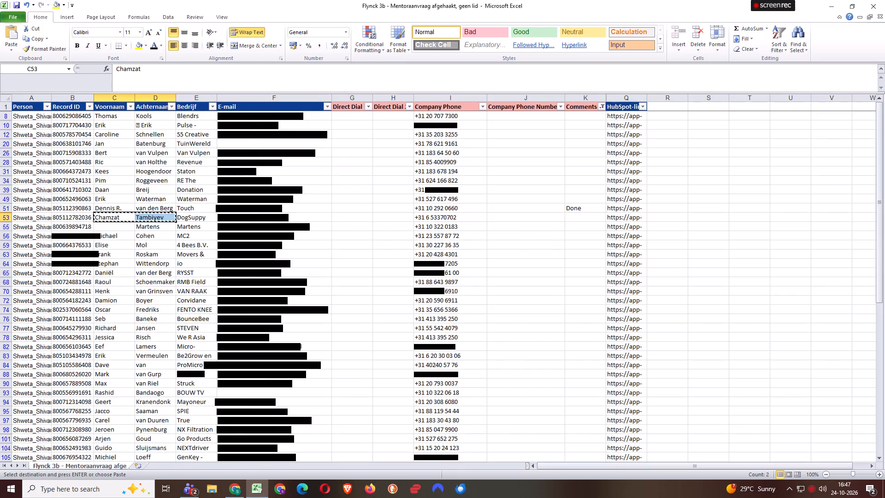
Reapply the table's filtering from the Voornaam column, keeping all first names selected, to hide the Done row 51.
left_click(131, 108)
left_click(183, 277)
Search Apollo's people for the row 53 contact using the copied first and last name.
key("alt+Tab")
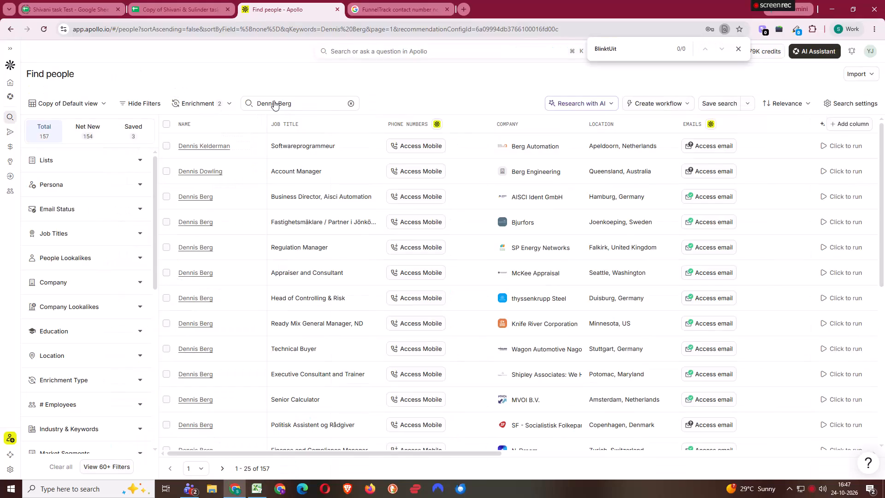
left_click(274, 101)
triple_click(273, 104)
double_click(273, 104)
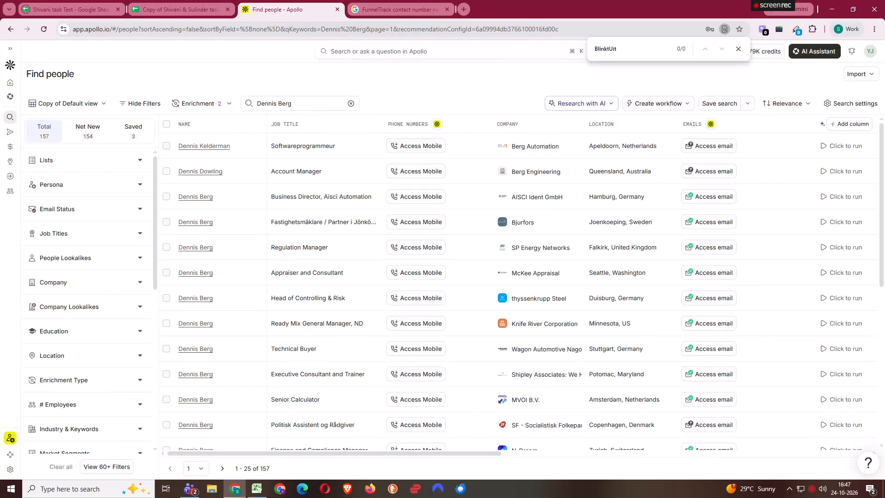
key("ctrl+v")
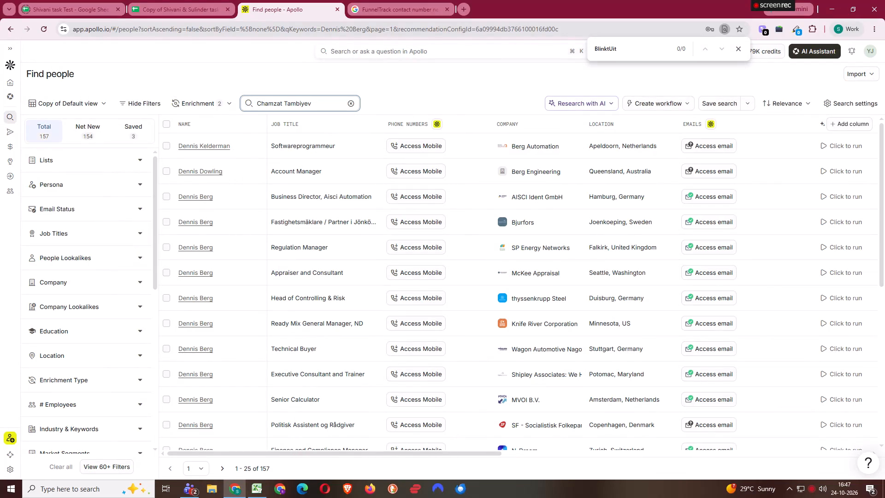
key("Return")
Save the Excel contact workbook.
key("alt+Tab")
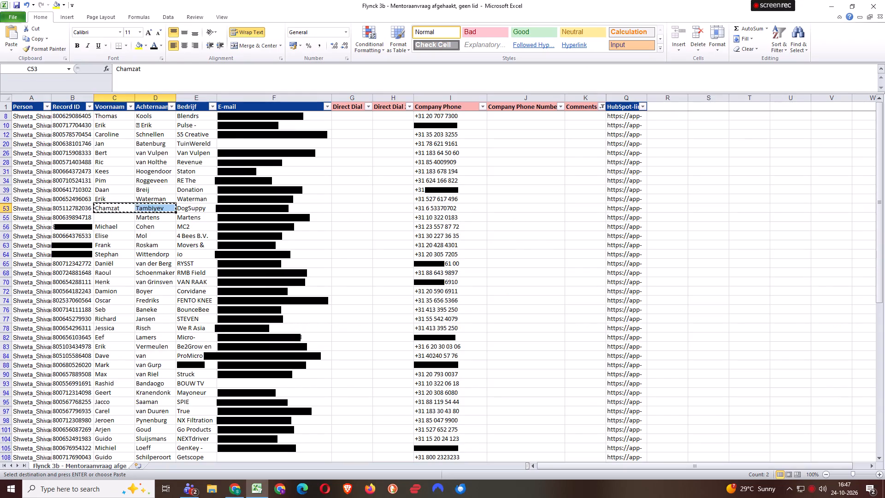
key("ctrl+s")
key("ctrl+s")
key("ctrl+s")
Check row 53's company and e-mail in Excel, and request the mobile number of the matching DogSuppy co-founder in Apollo.
left_click_drag(193, 207, 290, 212)
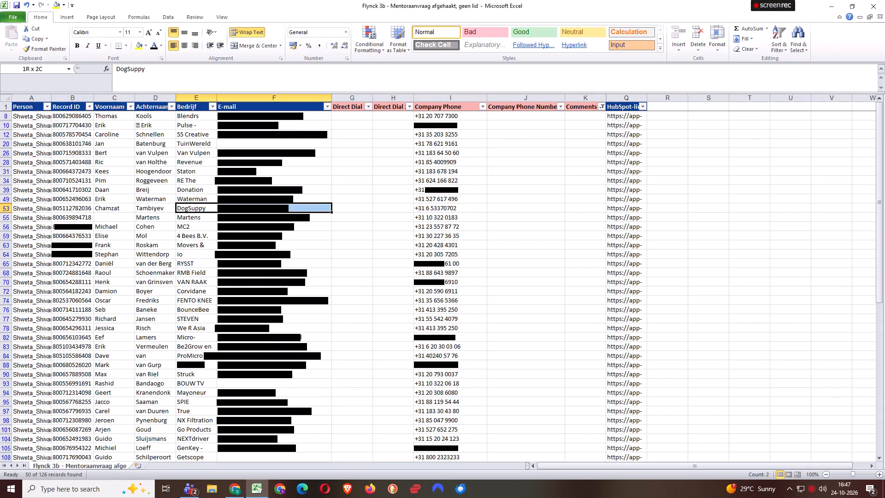
left_click_drag(290, 212, 377, 212)
key("alt+Tab")
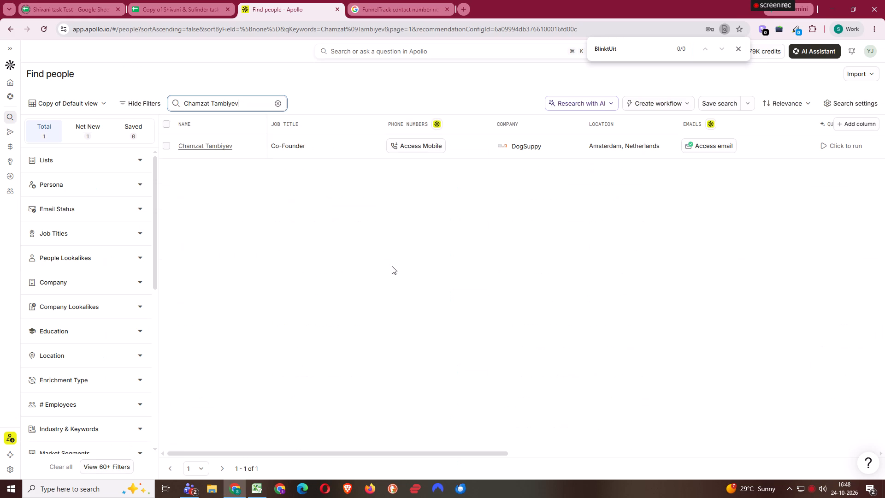
left_click(415, 144)
Copy row 55's company name, Martens Multimedia, from Excel and search Apollo's people for it.
key("alt+Tab")
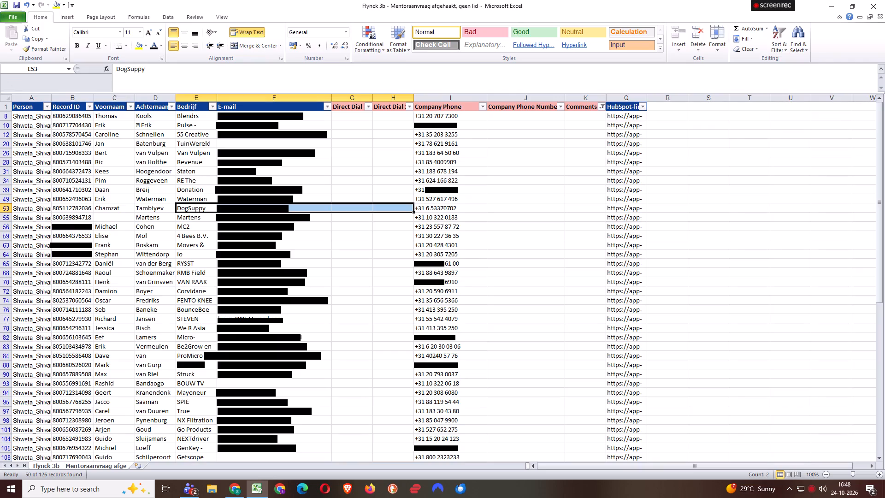
left_click(147, 217)
left_click(188, 216)
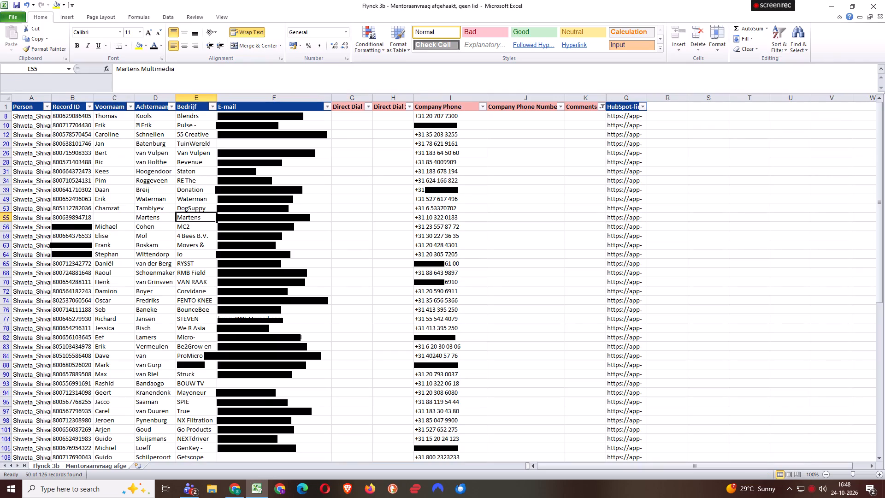
left_click_drag(169, 217, 223, 219)
left_click(195, 219)
key("ctrl+c")
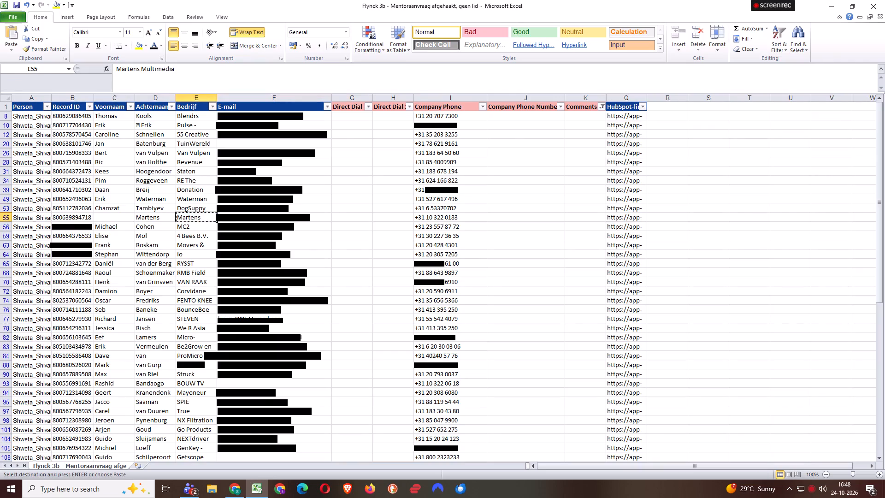
key("alt+Tab")
triple_click(221, 103)
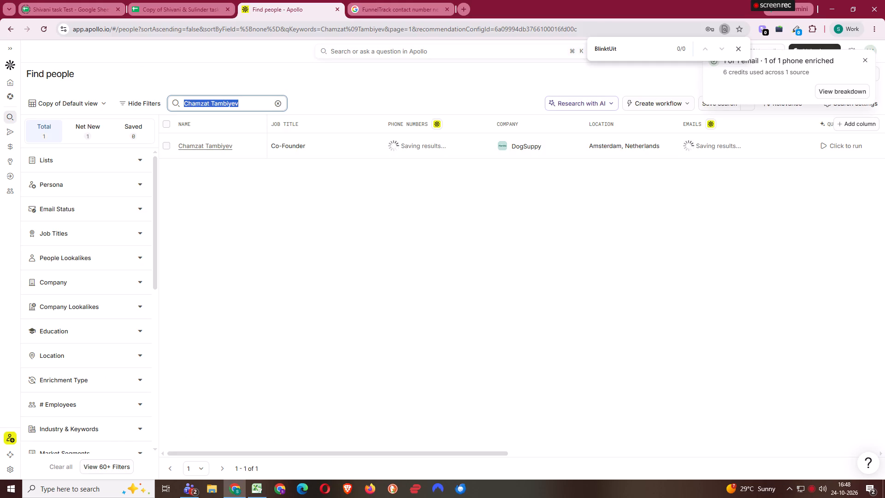
key("ctrl+v")
key("Return")
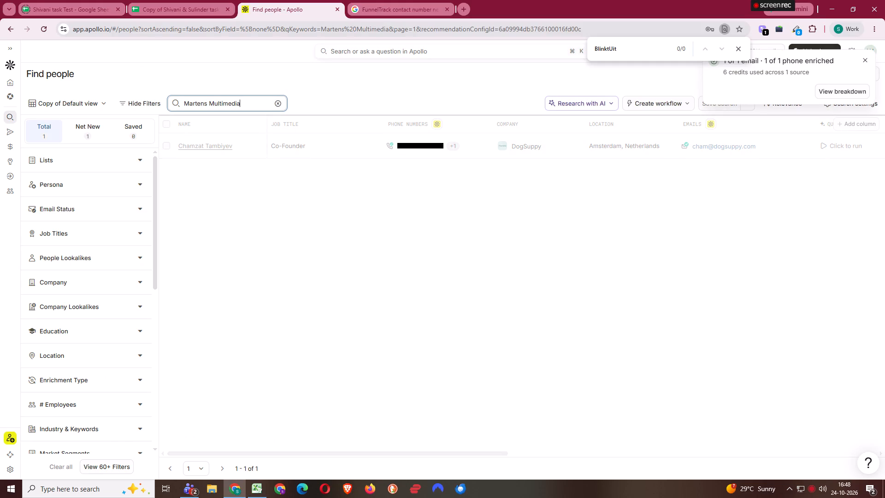
Request the mobile number of the Martens Multimedia founder at Martens Media in Apollo.
key("alt+Tab")
key("alt+Tab")
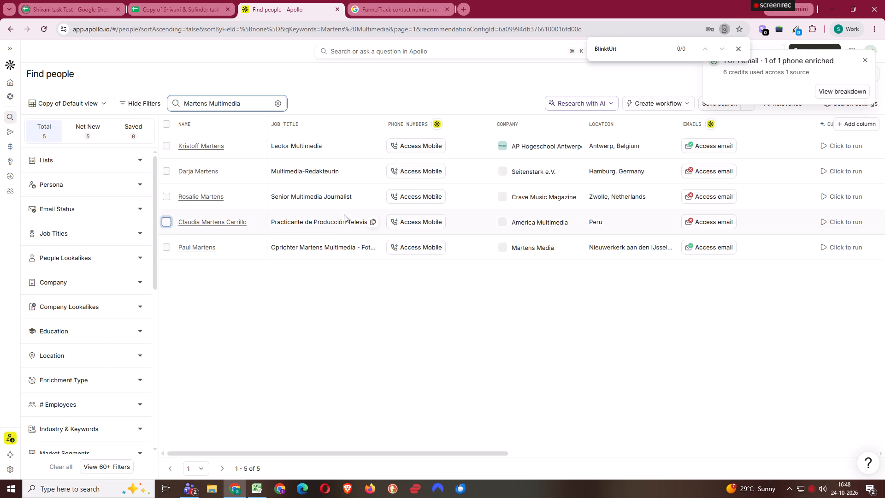
left_click(407, 244)
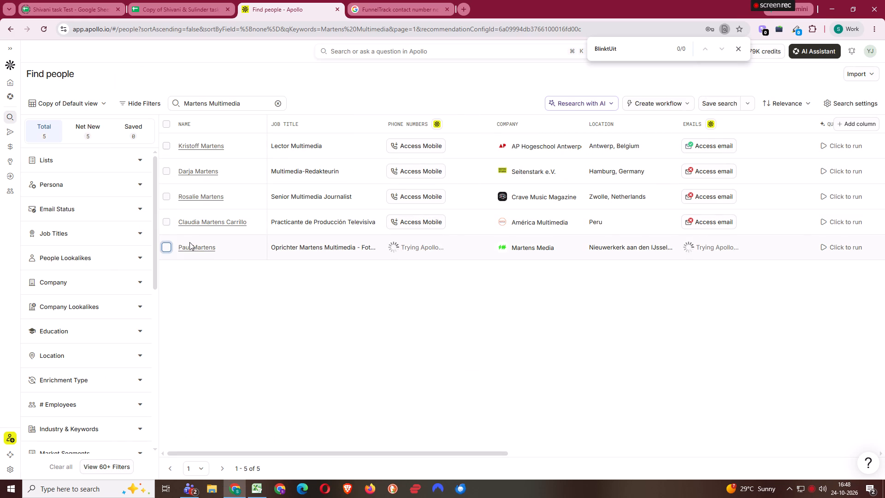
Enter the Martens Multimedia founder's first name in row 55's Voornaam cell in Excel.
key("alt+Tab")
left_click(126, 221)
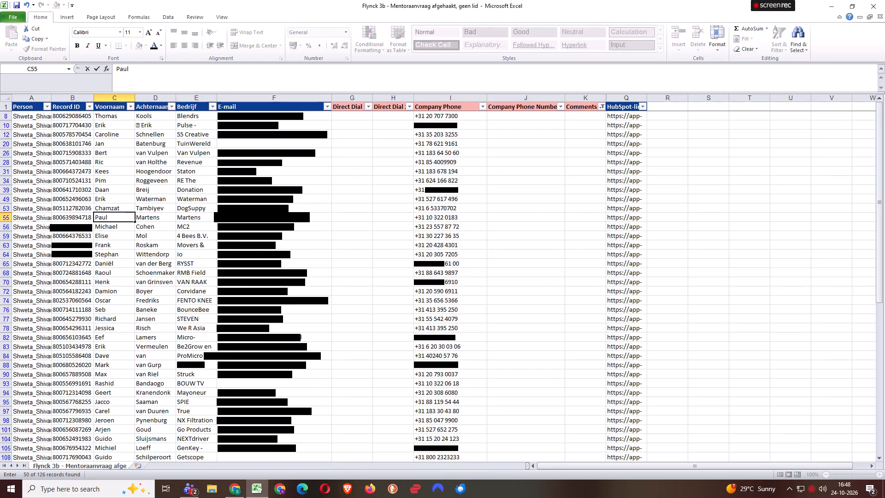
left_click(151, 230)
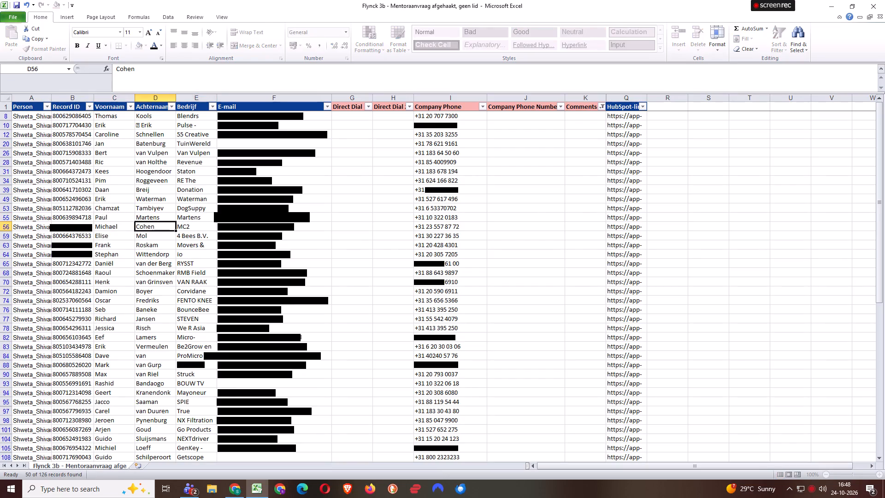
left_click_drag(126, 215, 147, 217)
Examine the phone number details of the Martens Media contact in Apollo.
key("alt+Tab")
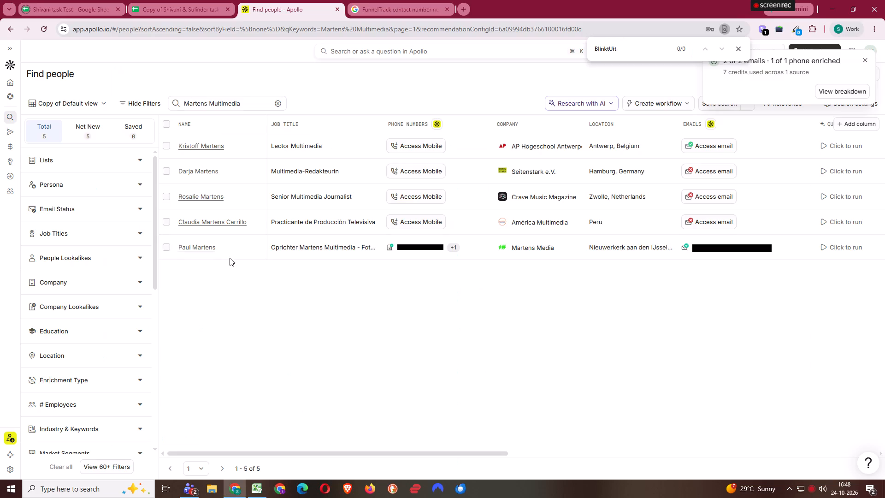
left_click(466, 249)
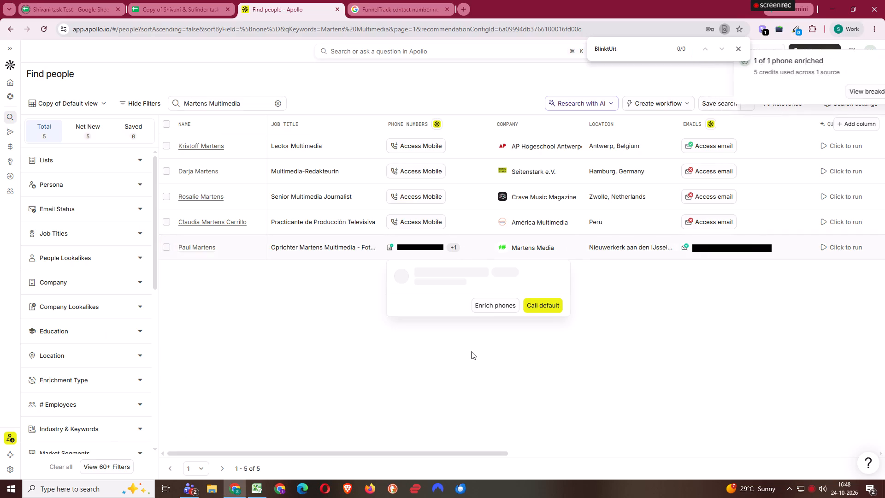
left_click(444, 298)
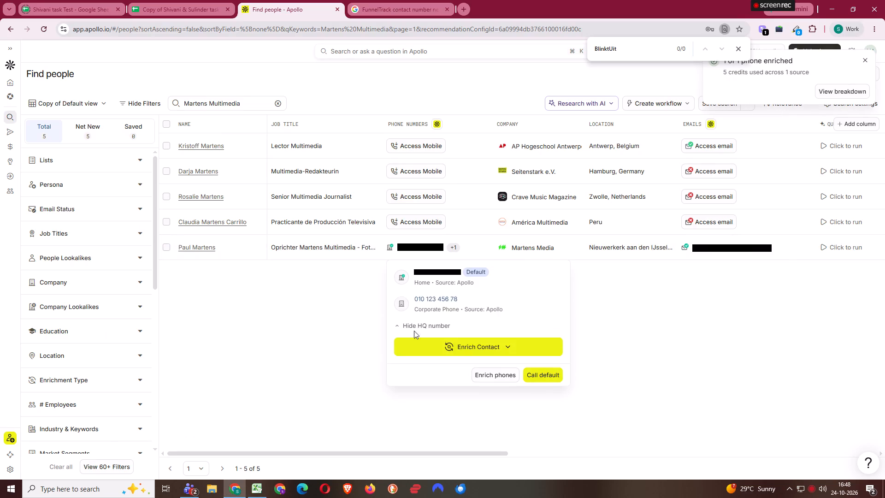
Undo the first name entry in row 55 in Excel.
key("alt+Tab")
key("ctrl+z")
Mark row 55 as Done in the Comments column.
left_click_drag(164, 217, 574, 215)
left_click(574, 215)
key("d")
left_click_drag(579, 230, 404, 222)
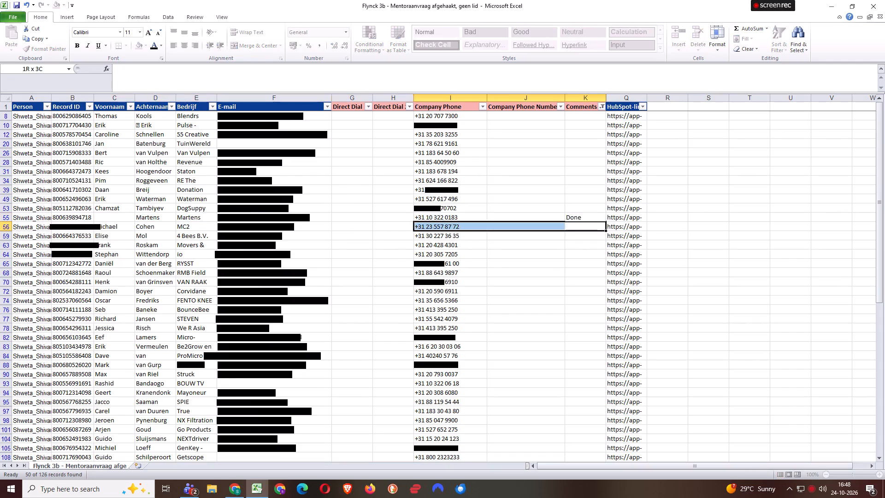
Copy row 56's first and last name.
left_click_drag(404, 222, 148, 221)
left_click_drag(110, 224, 146, 224)
key("ctrl+c")
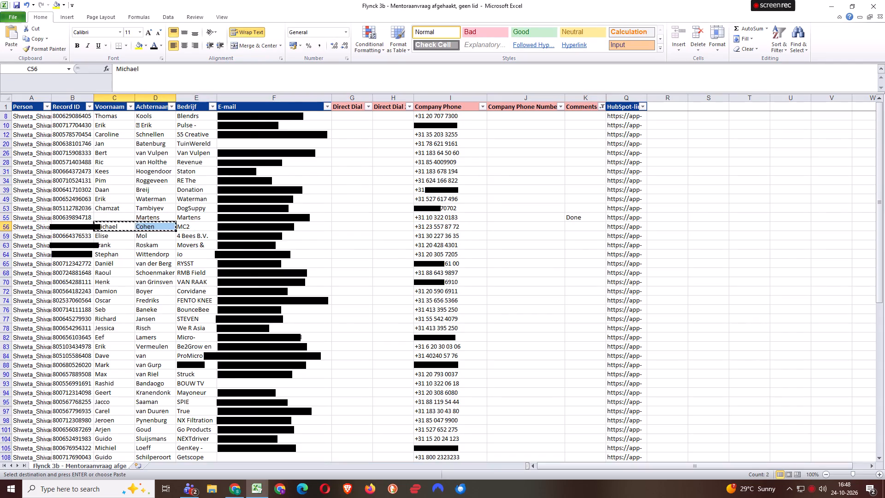
Reapply the table's filtering from the Voornaam column to hide the Done row 55.
left_click(128, 105)
left_click(194, 285)
left_click(195, 280)
Search Apollo's people for the row 56 contact using the copied first and last name.
key("alt+Tab")
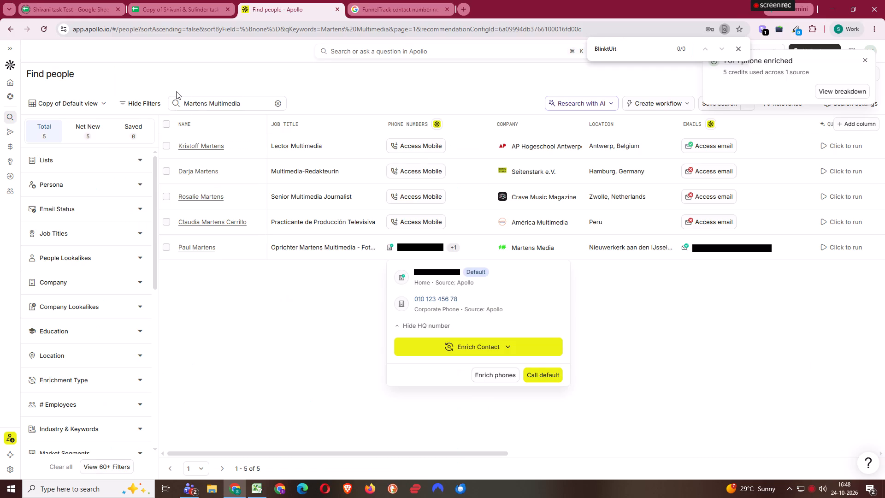
left_click(187, 102)
triple_click(200, 105)
left_click(200, 105)
key("ctrl+v")
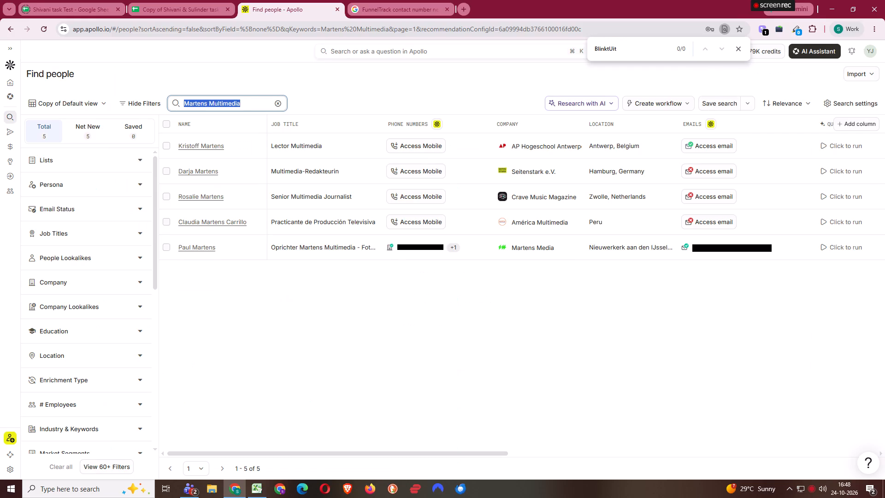
key("Return")
key("Return")
key("Return")
key("Return")
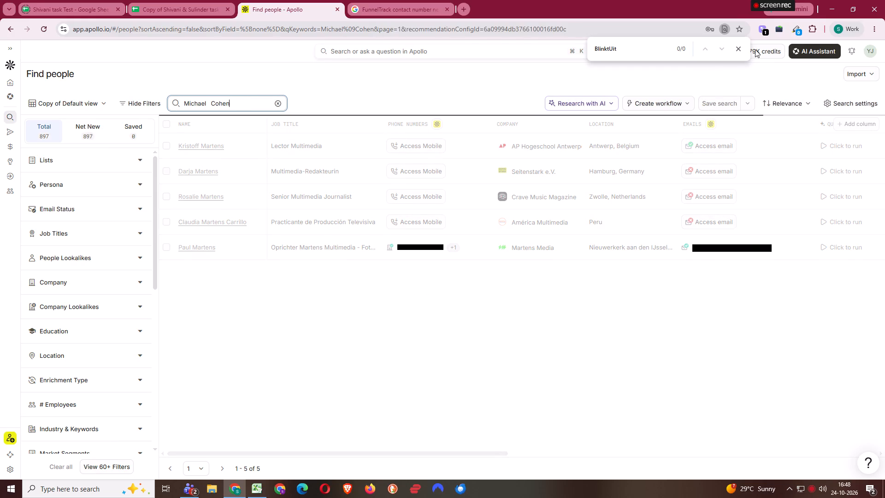
Close the browser's find-in-page bar.
left_click(741, 49)
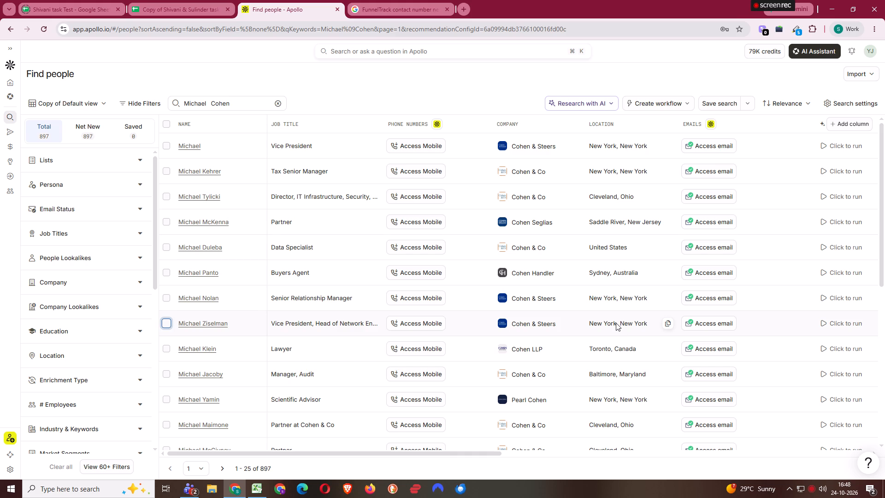
Check row 56's details in Excel and look through Apollo's results for a matching contact.
key("alt+Tab")
key("alt+Tab")
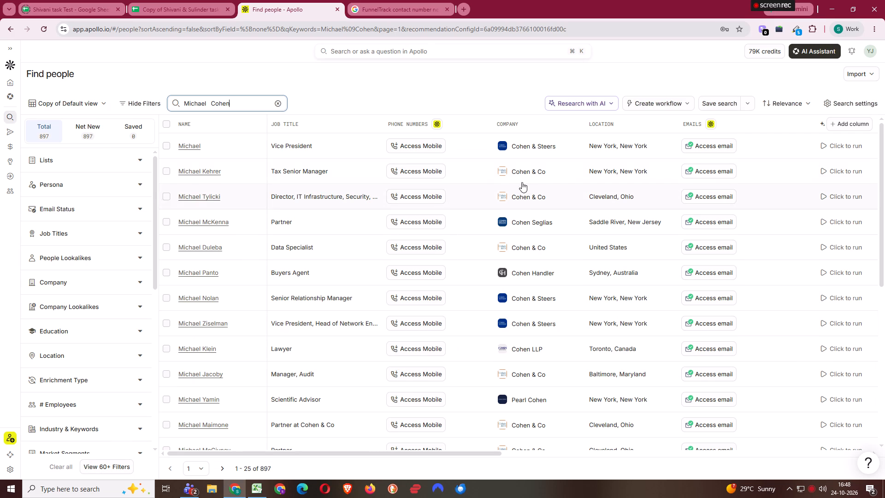
scroll(533, 363, "down", 15)
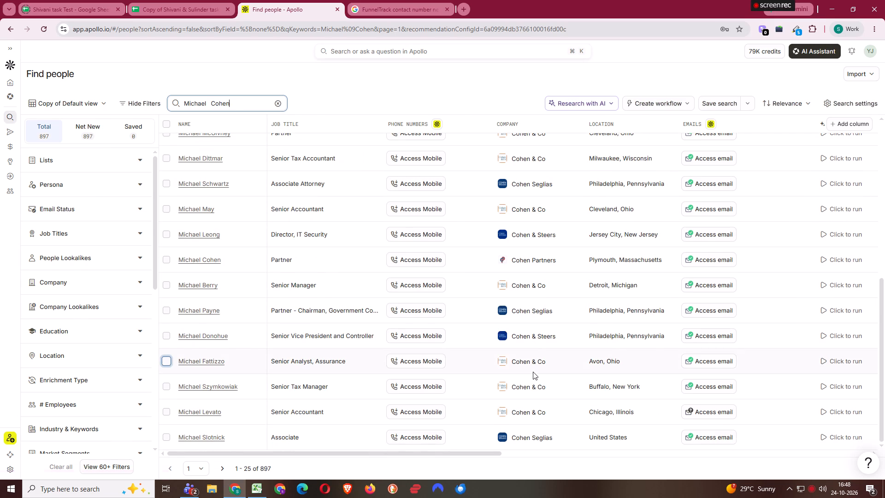
scroll(533, 372, "down", 2)
Copy row 59's first and last name from Excel and search Apollo's people for that contact.
key("alt+Tab")
left_click_drag(152, 227, 129, 225)
key("ctrl+c")
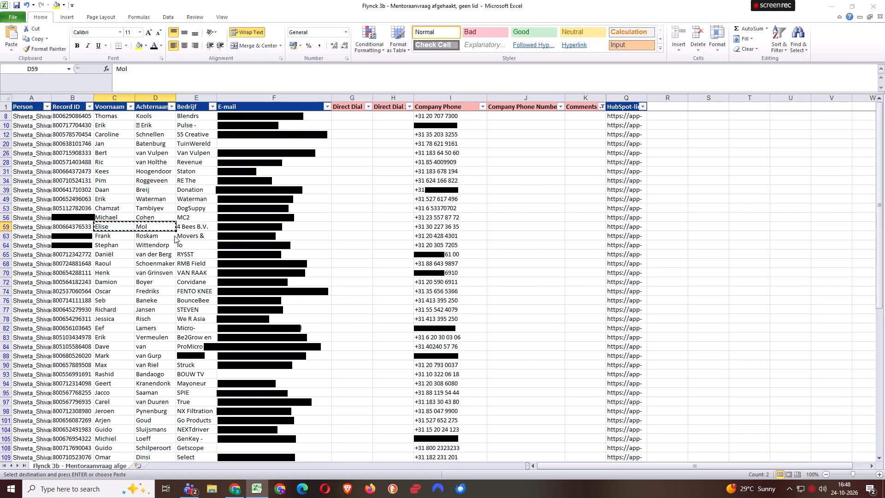
key("alt+Tab")
triple_click(220, 103)
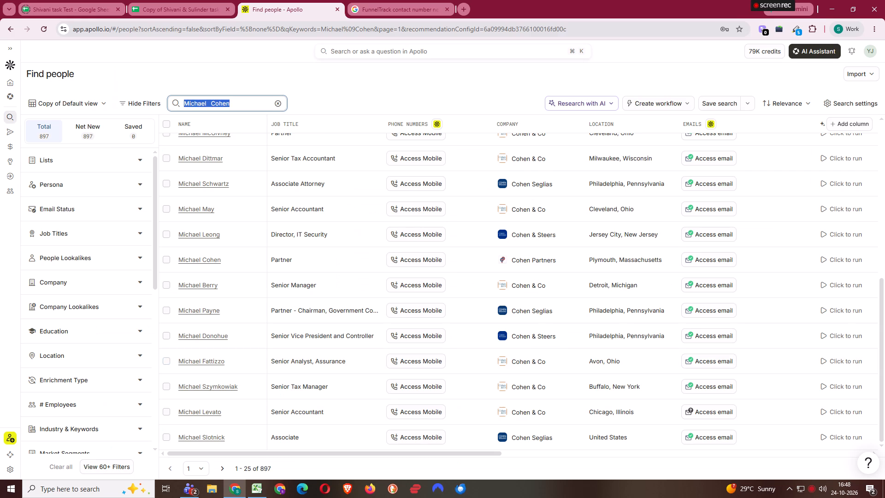
key("ctrl+v")
key("Return")
Review row 56's company and contact details in Excel and mark the row Done in the Comments column.
key("alt+Tab")
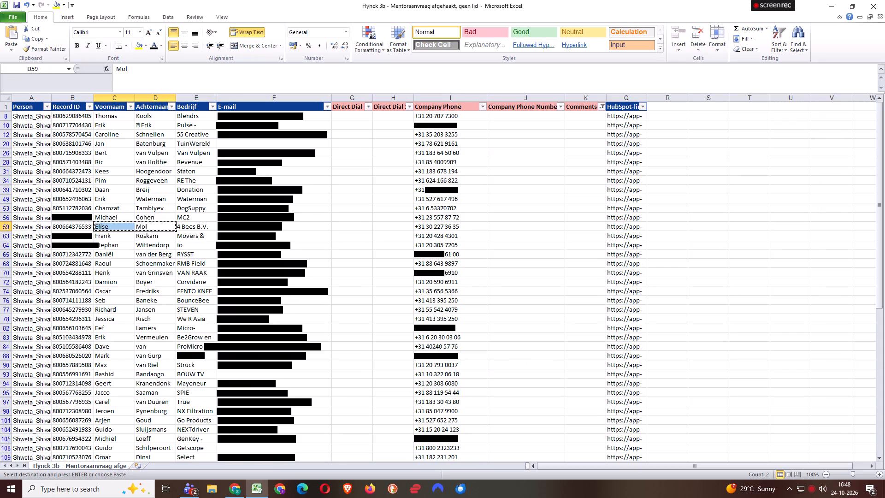
left_click_drag(181, 226, 213, 221)
left_click(213, 221)
left_click_drag(201, 217, 489, 216)
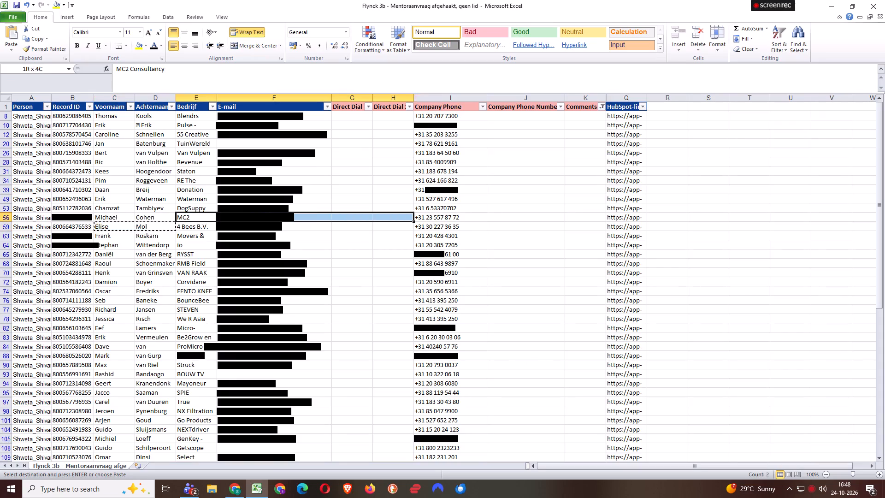
left_click_drag(489, 216, 584, 215)
left_click(584, 215)
key("d")
left_click_drag(583, 225, 139, 225)
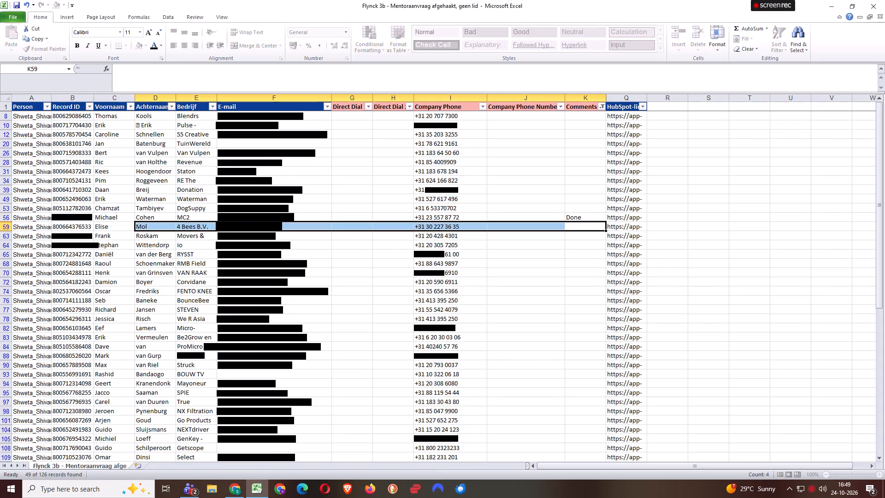
Compare row 59's details with Apollo's results and fill Done down from row 56 into its Comments cell.
left_click(156, 225)
key("alt+Tab")
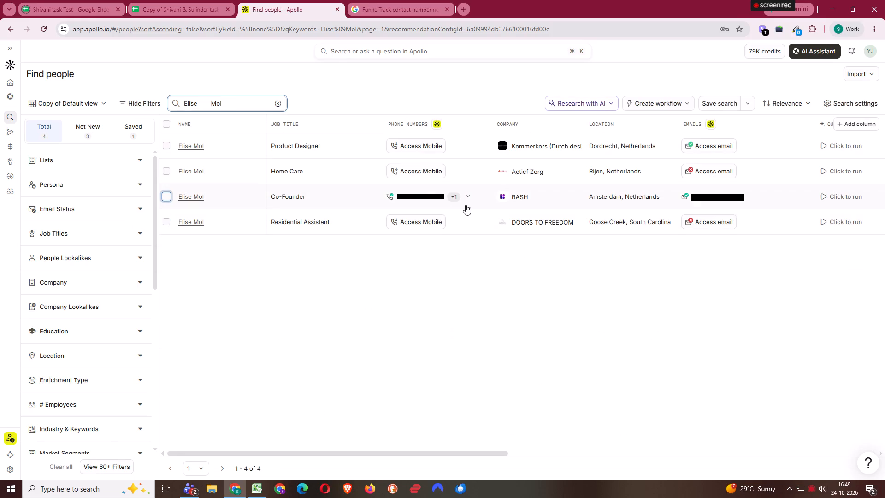
key("alt+Tab")
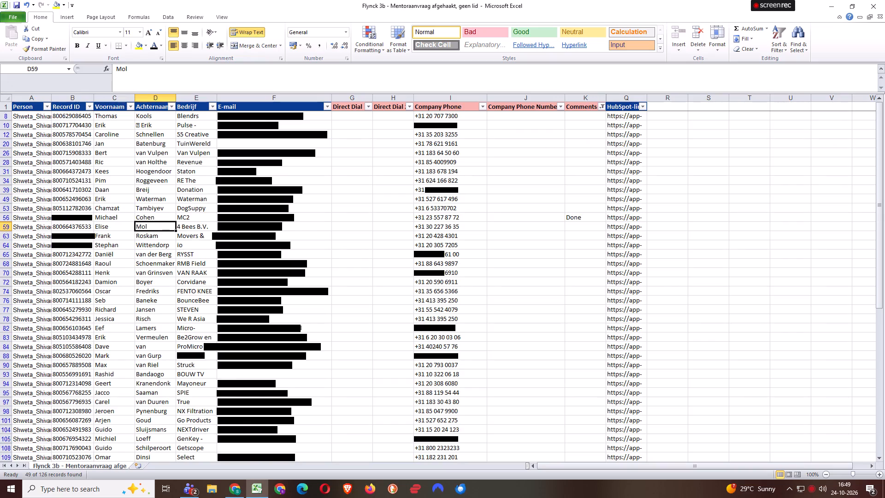
left_click_drag(193, 230, 583, 228)
left_click_drag(583, 228, 584, 219)
key("ctrl+d")
Copy row 63's first and last name from Excel and search Apollo's people for that contact.
left_click_drag(579, 234, 53, 234)
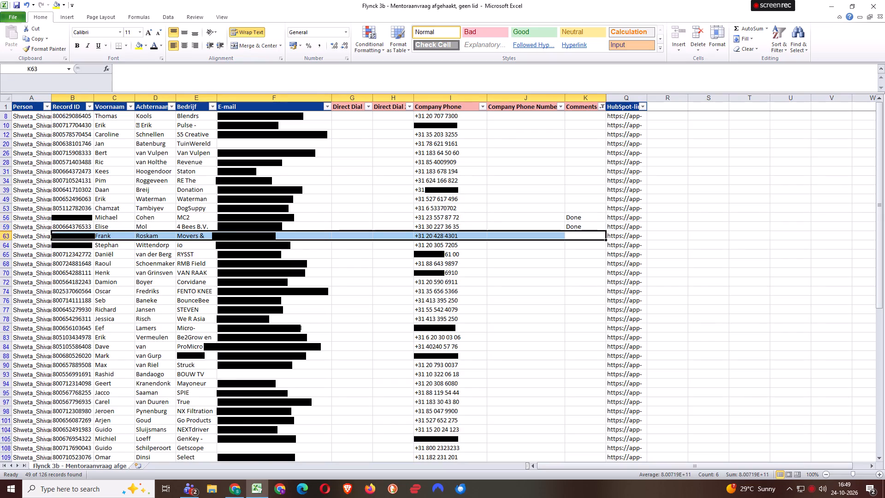
left_click_drag(118, 236, 136, 236)
key("ctrl+c")
key("alt+Tab")
triple_click(206, 102)
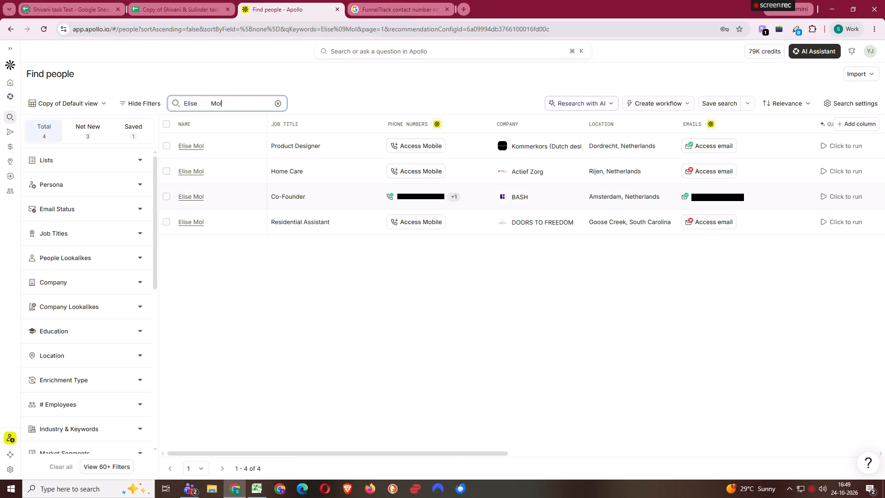
key("ctrl+v")
key("Return")
Reapply the Excel table's filters from the Achternaam column to hide rows 56 and 59, already marked Done.
key("alt+Tab")
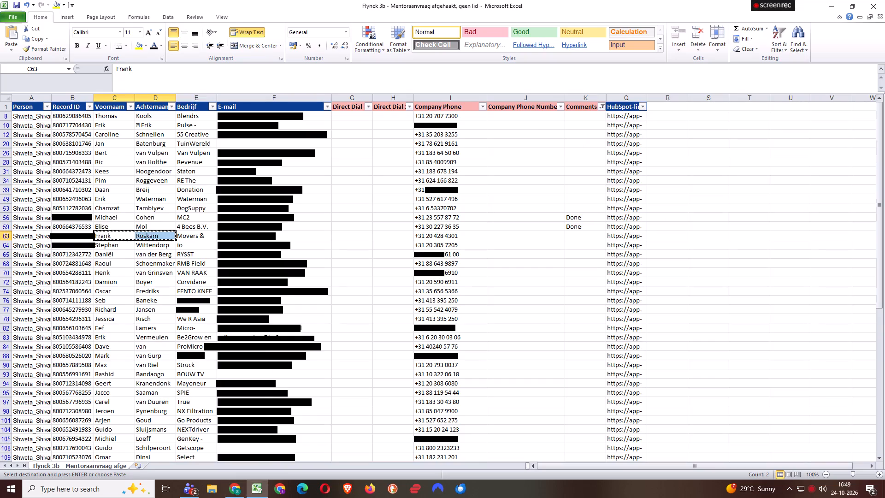
left_click(177, 111)
left_click(177, 107)
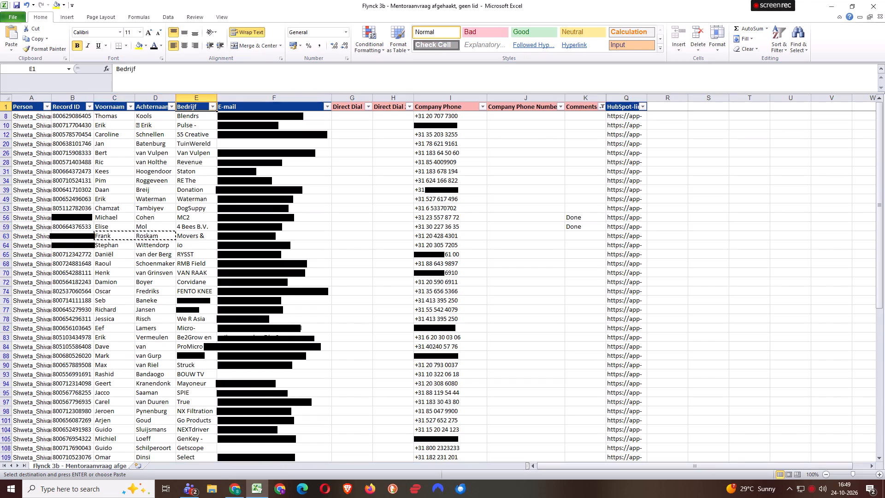
left_click(169, 107)
left_click(234, 279)
Request the mobile number of the Celebratix Founder & CEO in Apollo and compare the result with row 63's details in Excel.
key("alt+Tab")
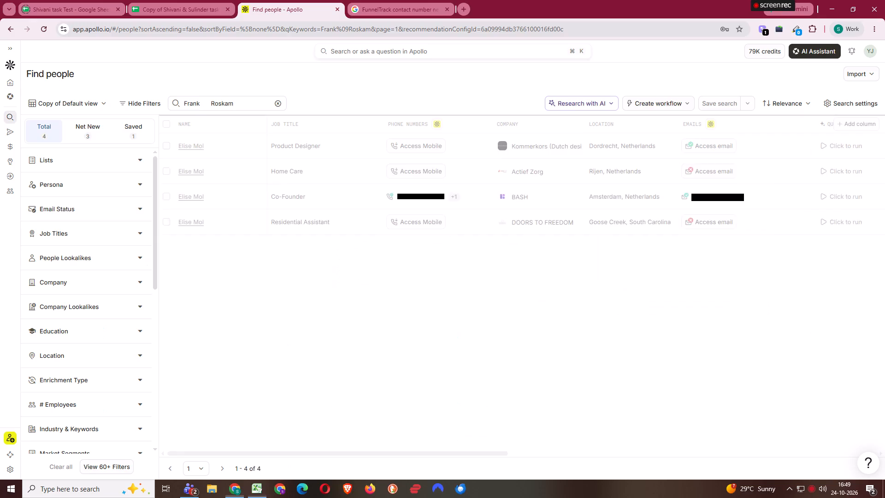
left_click(414, 143)
key("alt+Tab")
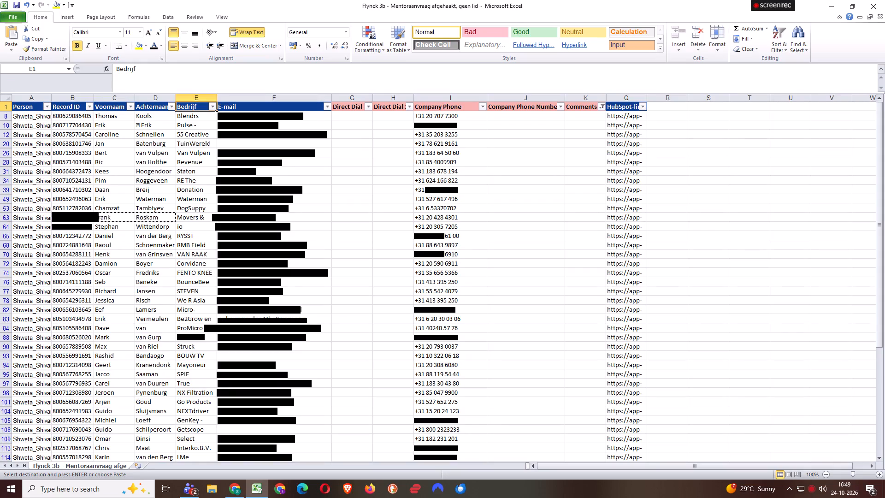
left_click_drag(163, 218, 547, 215)
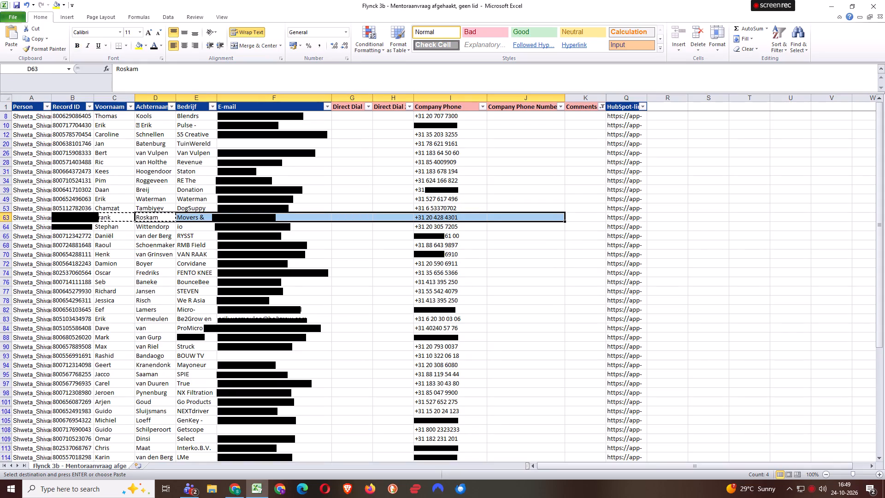
left_click(354, 214)
key("alt+Tab")
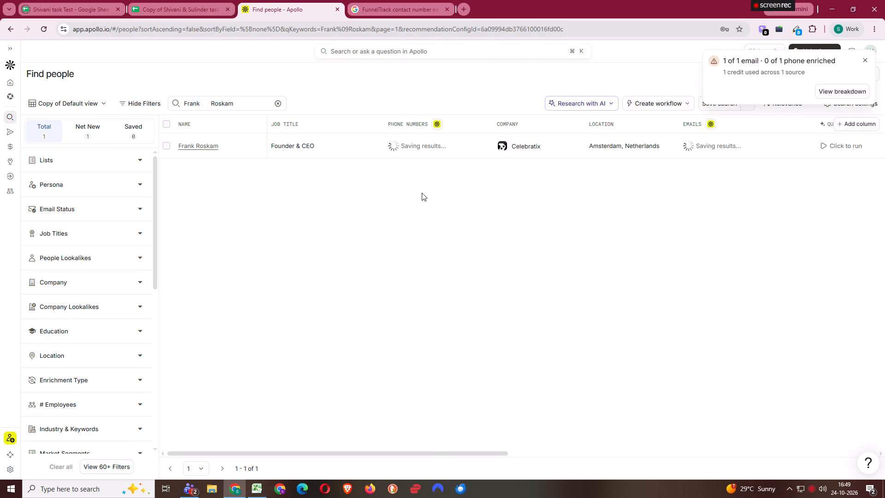
key("alt+Tab")
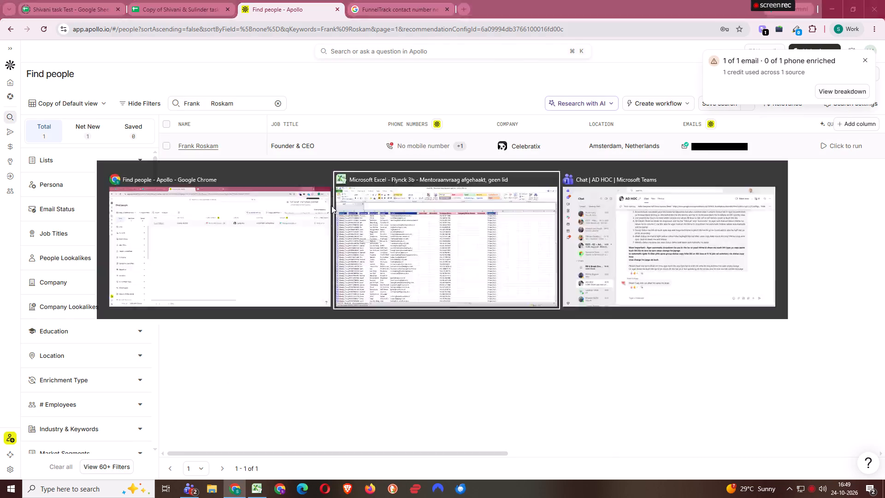
Mark row 63 Done in Excel's Comments column.
left_click_drag(351, 215, 653, 215)
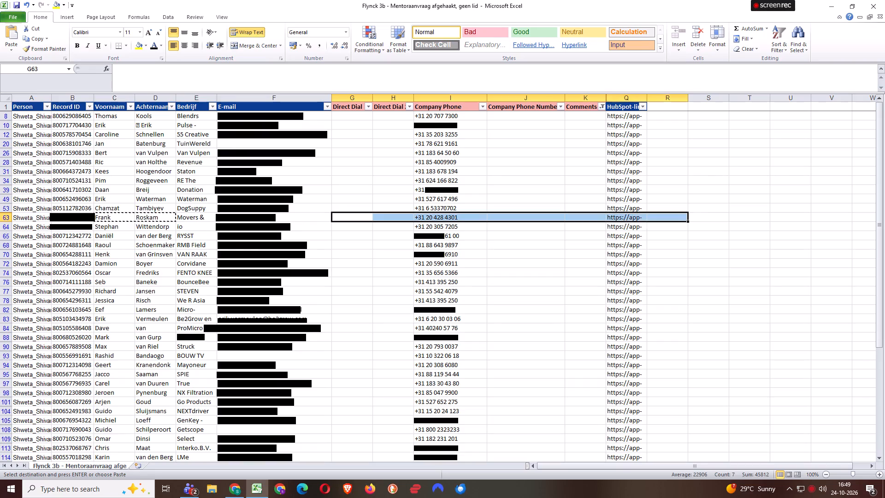
left_click(589, 215)
key("d")
left_click(582, 234)
Copy row 64's first and last name from Excel and search Apollo's people for that contact.
left_click_drag(582, 224, 124, 223)
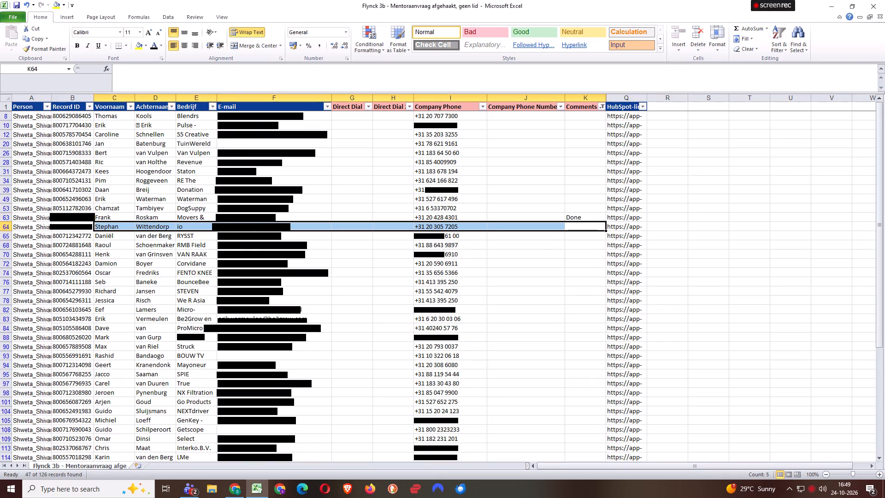
left_click_drag(123, 224, 146, 225)
key("ctrl+c")
key("alt+Tab")
triple_click(217, 102)
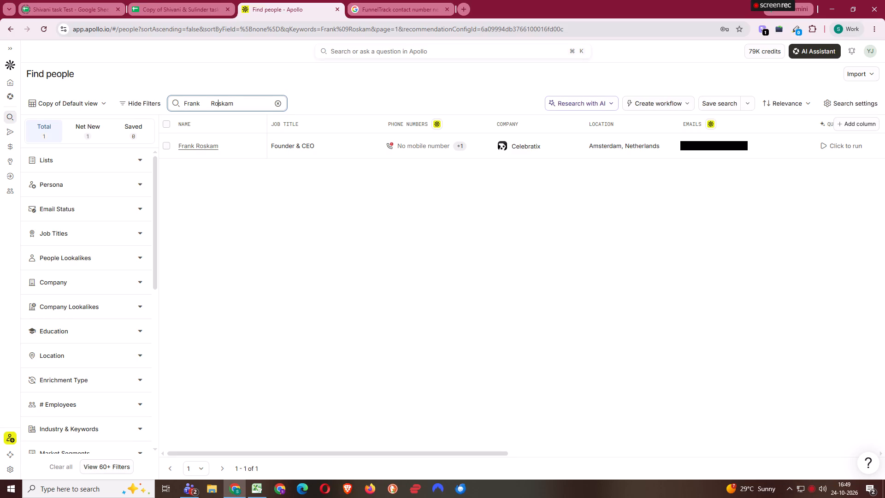
key("ctrl+v")
key("backslash")
key("BackSpace")
key("Return")
Compare row 64's details with Apollo's results and fill Done down from row 63 into its Comments cell.
scroll(217, 102, "up", 1)
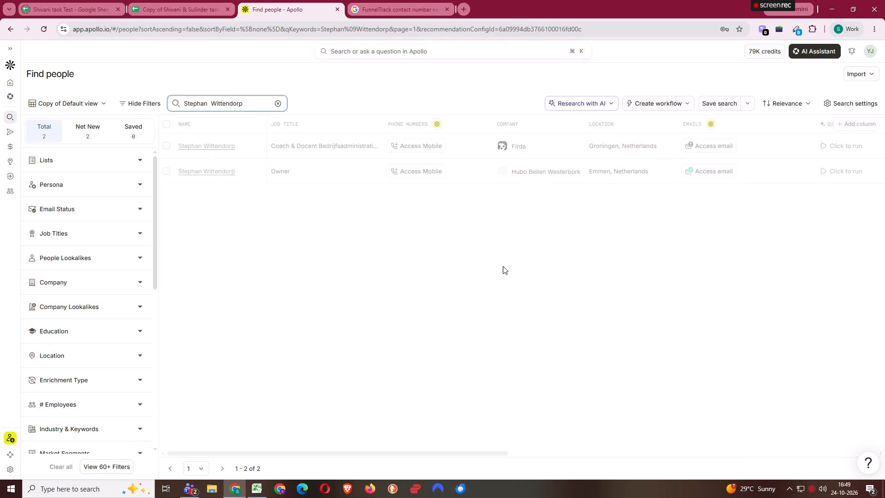
key("alt+Tab")
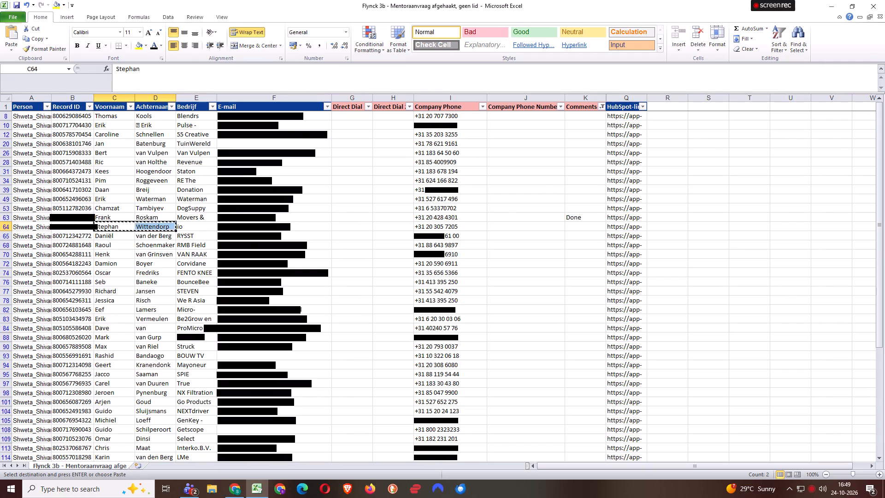
key("alt+Tab")
key("alt+Tab")
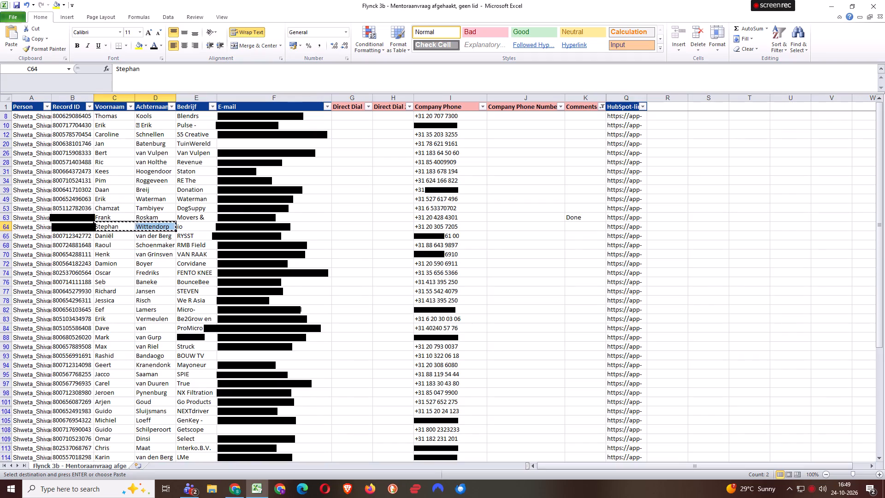
left_click_drag(202, 225, 578, 226)
left_click_drag(578, 226, 579, 218)
key("ctrl+d")
Copy row 65's first and last name from Excel and search Apollo's people for that contact.
left_click_drag(575, 236, 127, 231)
left_click_drag(126, 237, 142, 235)
key("ctrl+c")
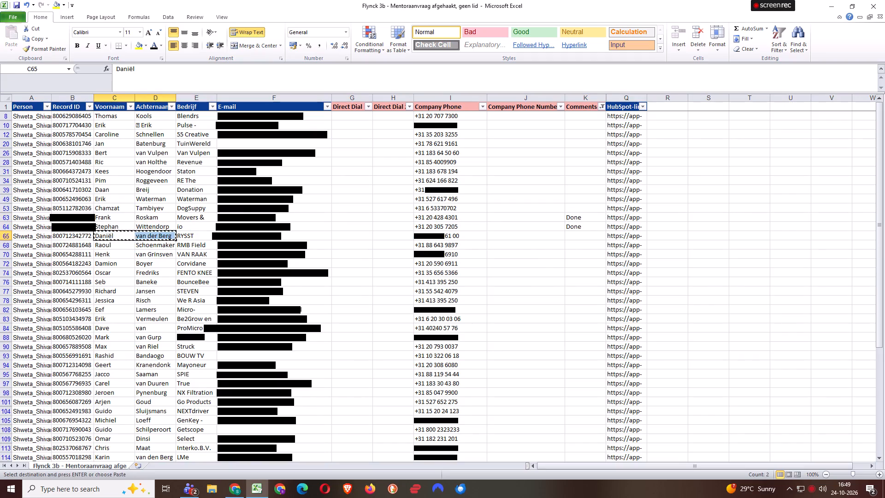
key("alt+Tab")
double_click(210, 99)
triple_click(211, 103)
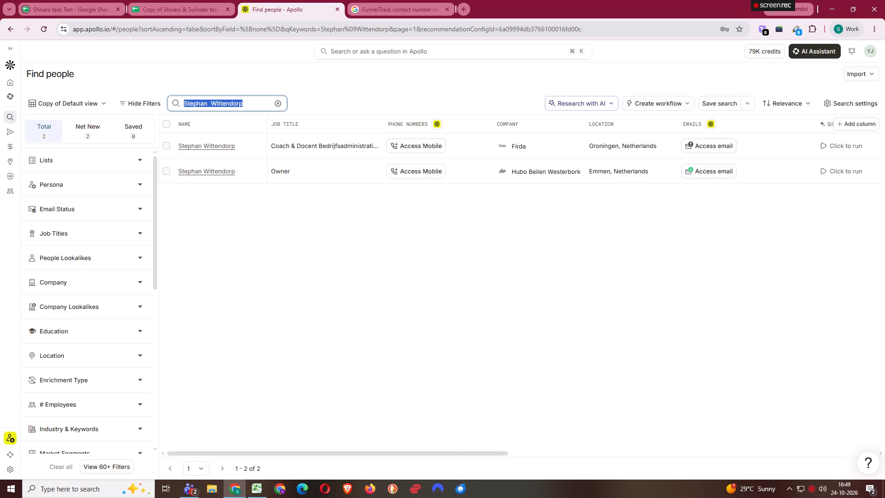
key("ctrl+v")
key("backslash")
key("BackSpace")
key("Return")
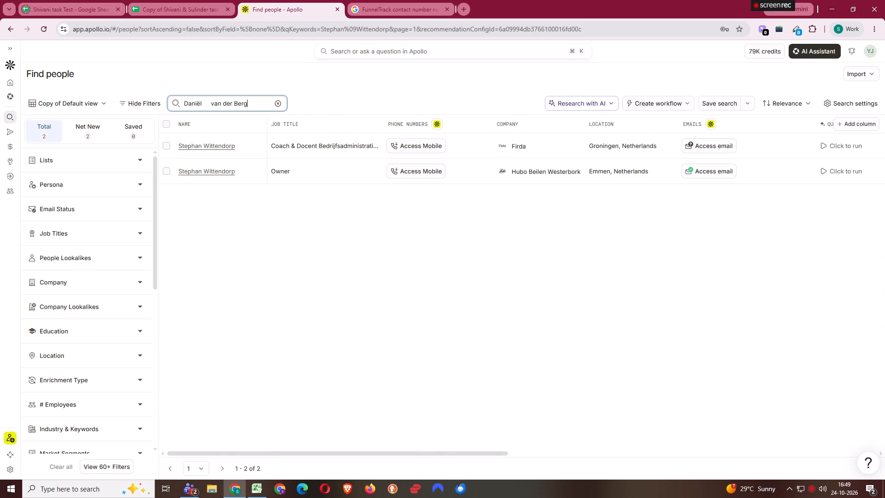
Reapply the Excel table's filters from the Achternaam column to hide rows 63 and 64, already marked Done.
key("alt+Tab")
left_click(170, 105)
left_click(236, 277)
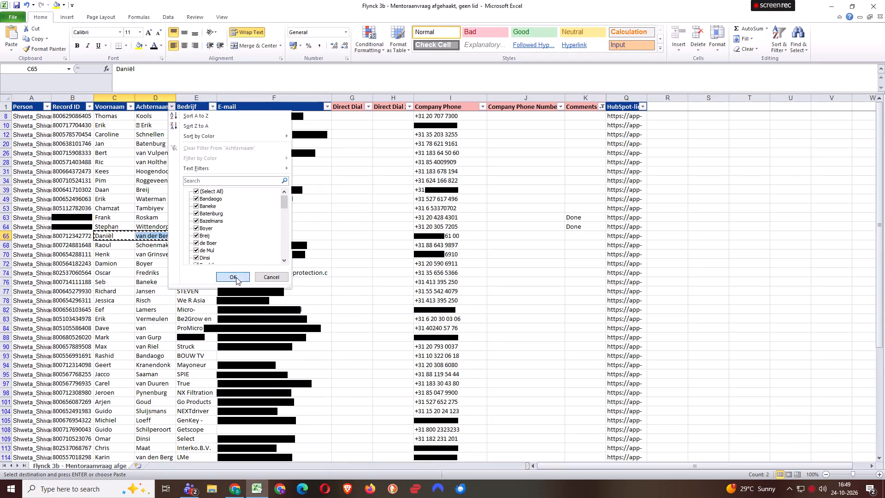
Check Apollo's results against row 65's details in Excel and mark the row Done in the Comments column.
key("alt+Tab")
key("alt+Tab")
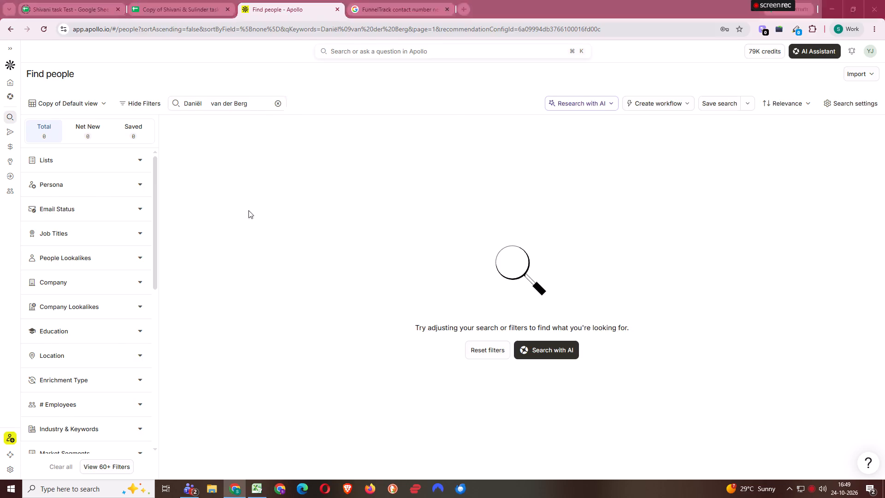
left_click_drag(151, 214, 556, 215)
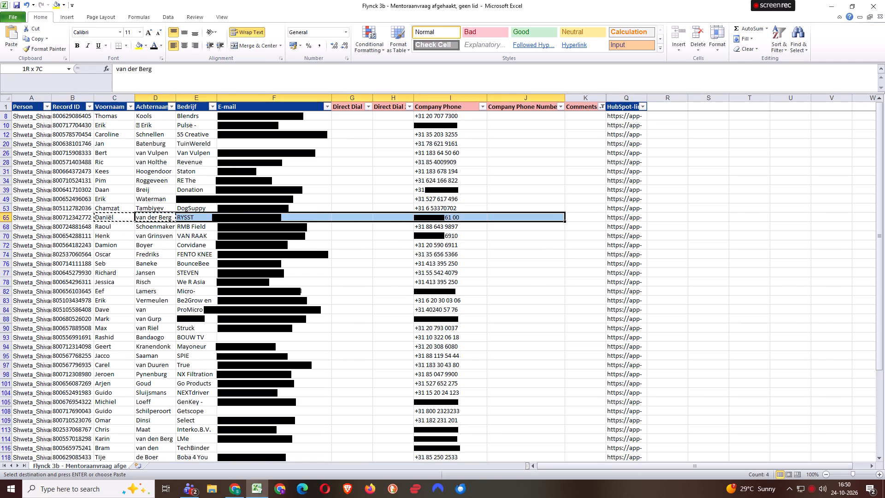
left_click_drag(556, 215, 574, 216)
left_click(574, 216)
key("d")
Copy row 68's first and last name from Excel and search Apollo's people for that contact.
left_click_drag(577, 226, 127, 207)
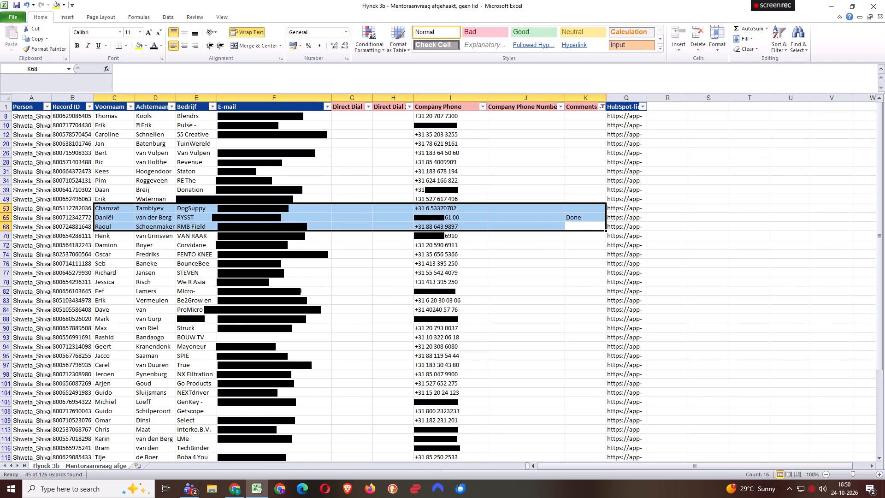
left_click_drag(124, 226, 147, 226)
key("ctrl+c")
key("alt+Tab")
left_click(211, 94)
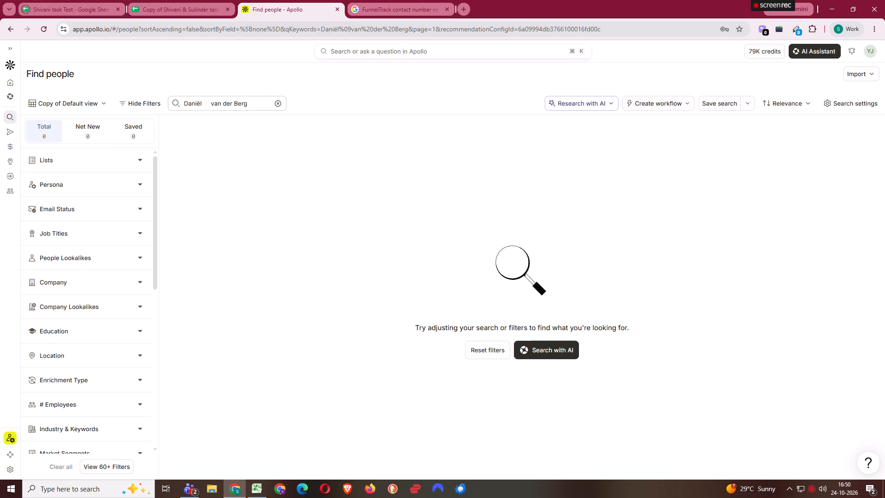
triple_click(211, 106)
key("ctrl+v")
key("Return")
Reapply the Excel table's filters from the Achternaam column to hide row 65, already marked Done.
key("alt+Tab")
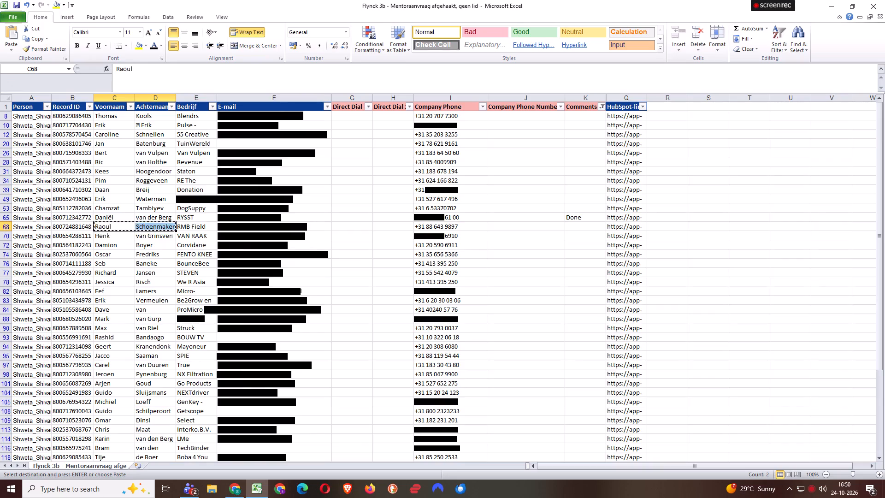
left_click(168, 103)
left_click(236, 275)
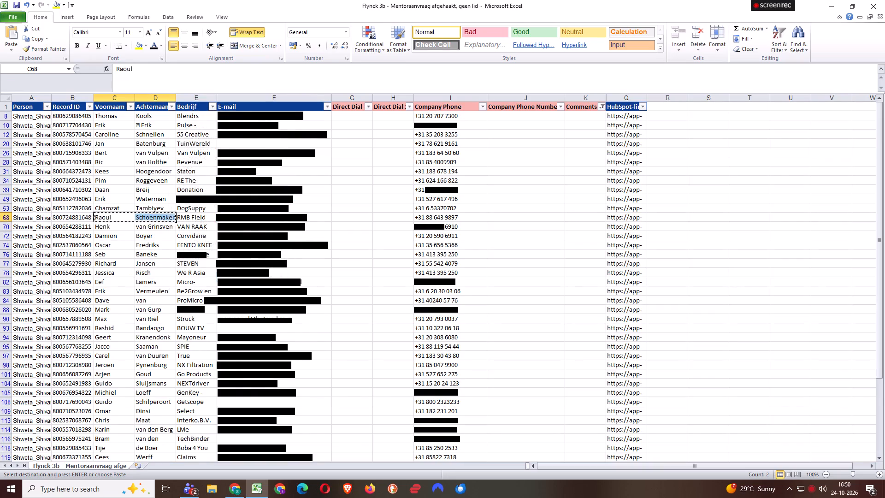
left_click(162, 96)
left_click(134, 256)
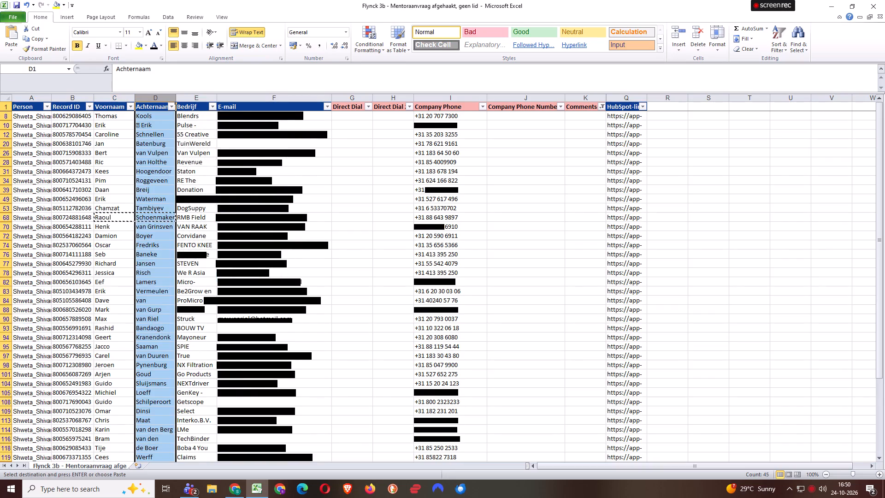
left_click(131, 219)
Compare Apollo's result with row 68's company details in Excel and mark the row Done in the Comments column.
key("alt+Tab")
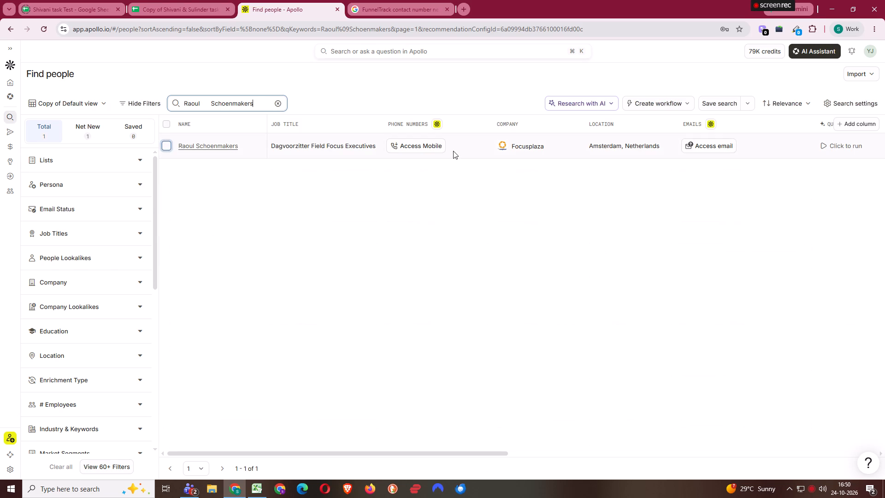
key("alt+Tab")
left_click_drag(172, 219, 569, 219)
double_click(569, 219)
key("d")
left_click(576, 257)
Copy row 70's first and last name from Excel and search Apollo's people for that contact.
left_click_drag(575, 223, 195, 227)
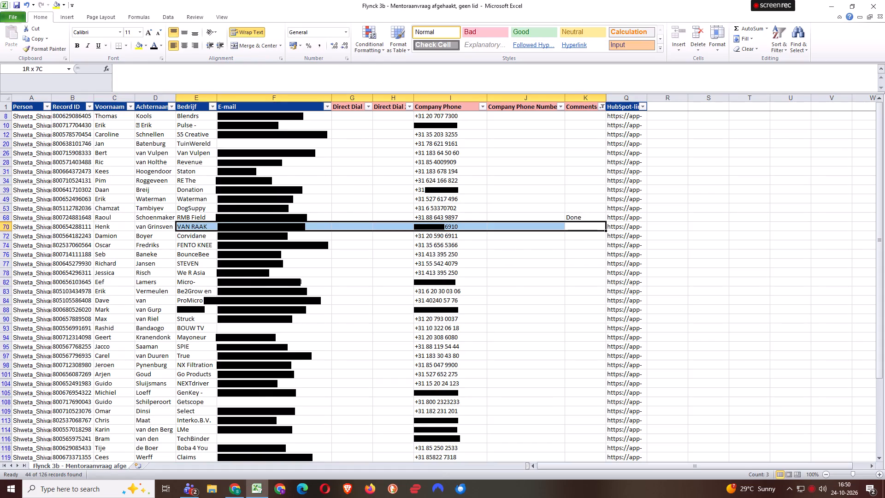
left_click_drag(195, 227, 159, 227)
left_click_drag(158, 227, 101, 226)
key("ctrl+c")
key("alt+Tab")
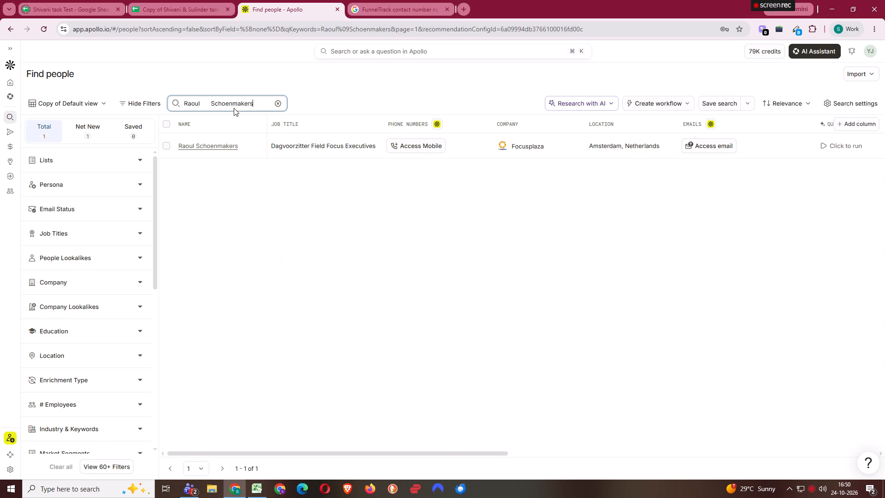
triple_click(234, 105)
key("ctrl+v")
key("Return")
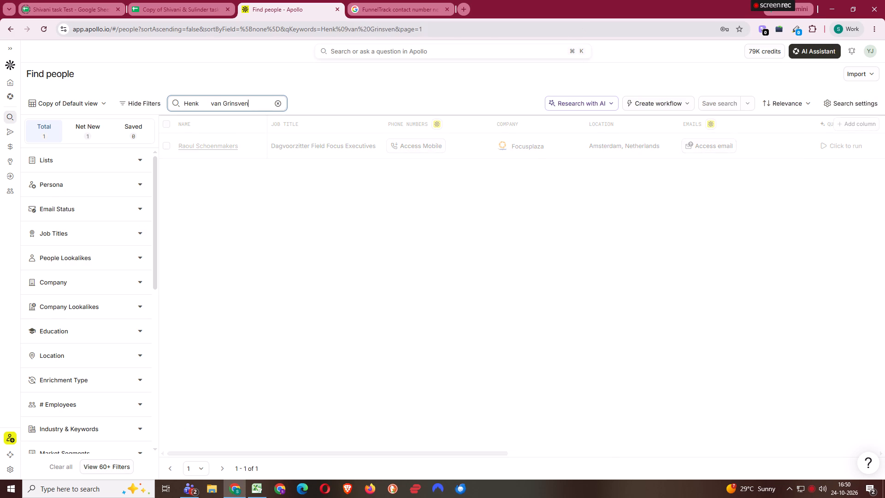
Reapply the Excel table's filters from the Achternaam column to hide row 68, already marked Done.
key("alt+Tab")
left_click(168, 109)
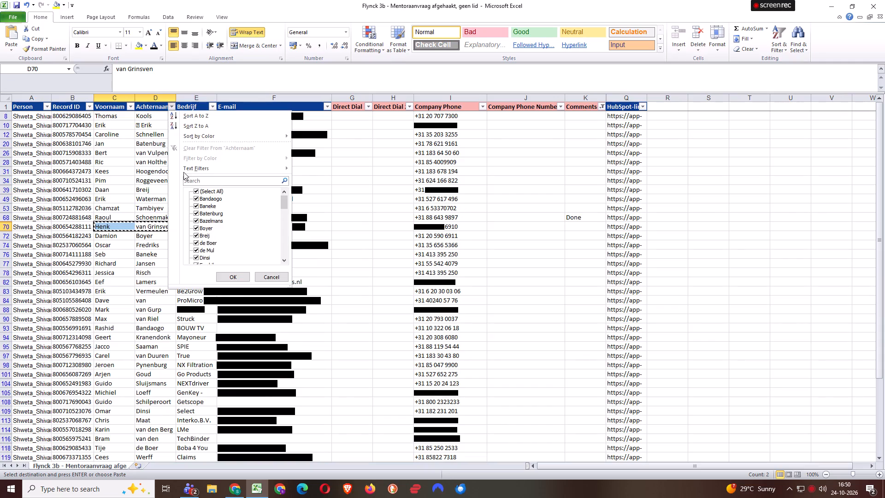
left_click(237, 278)
Request the mobile number of the matching VAN RAAK STAAL contact in Apollo.
key("alt+Tab")
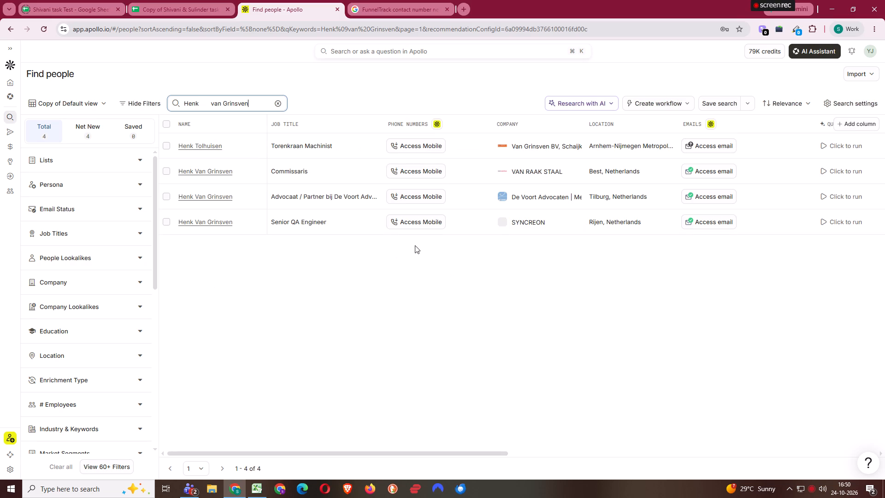
left_click(428, 168)
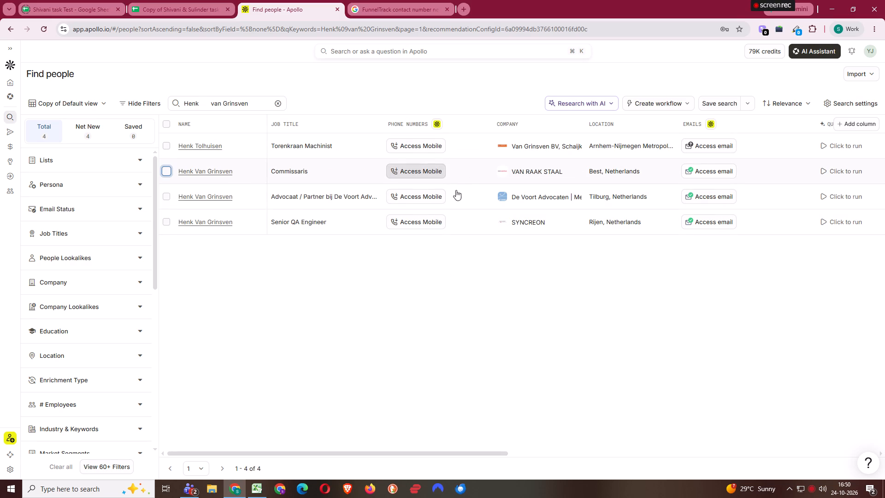
Copy row 72's first and last name from Excel and search Apollo's people for that contact.
key("alt+Tab")
left_click_drag(141, 226, 127, 227)
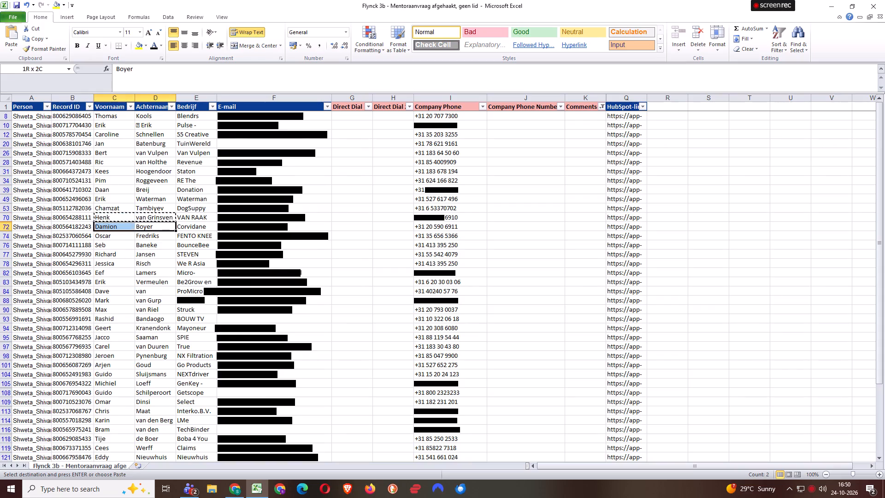
key("ctrl+c")
key("alt+Tab")
triple_click(239, 103)
key("ctrl+v")
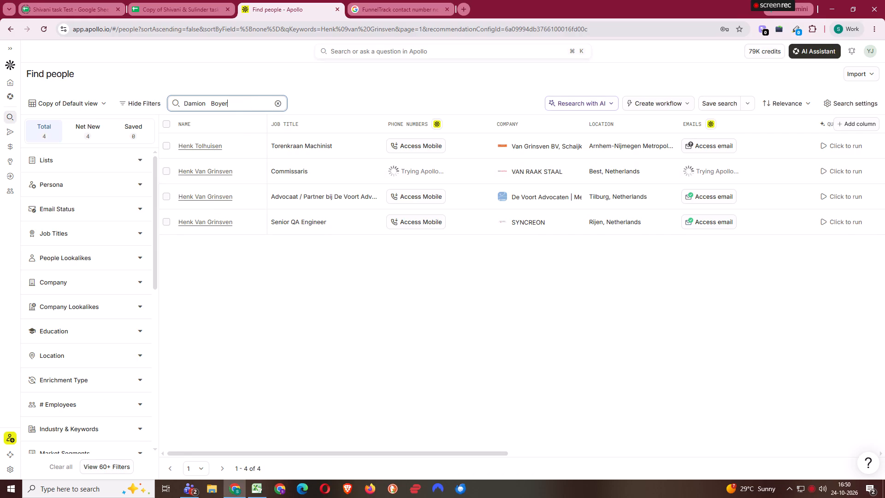
key("Return")
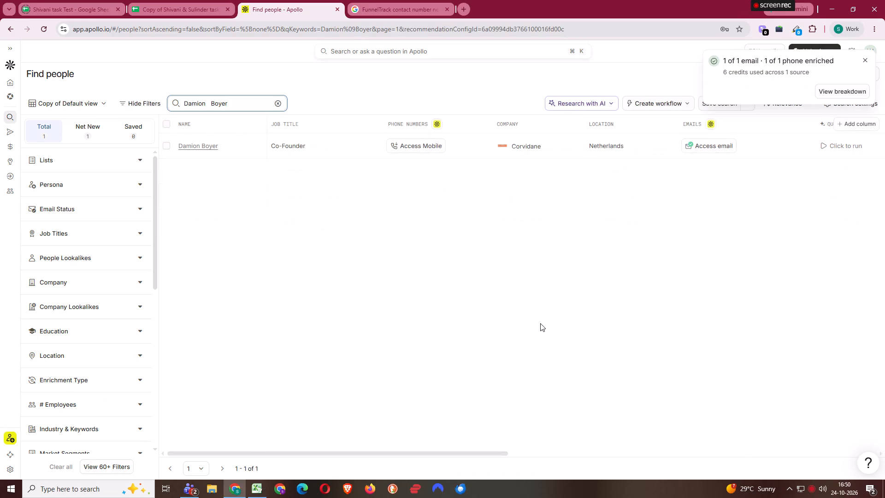
Check row 72's company in Excel and request the mobile number of the matching Corvidane contact in Apollo.
key("alt+Tab")
key("alt+Tab")
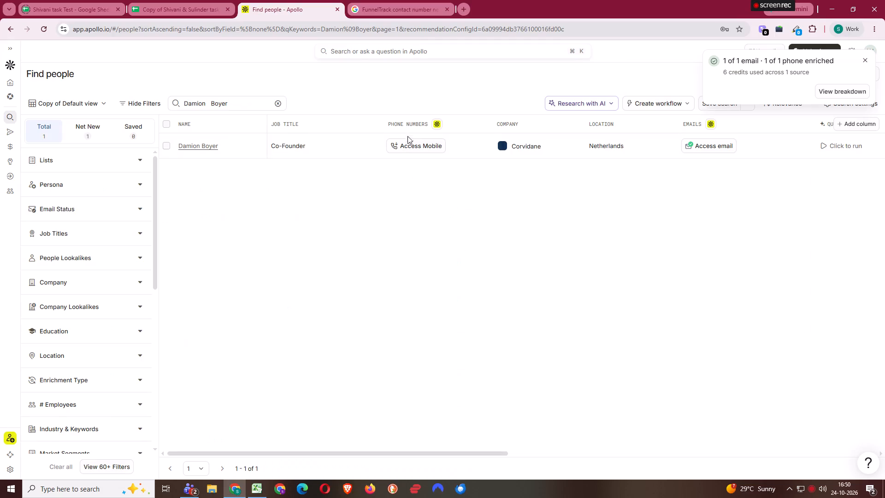
left_click(407, 144)
Copy row 74's first and last name from Excel and search Apollo's people for that contact.
key("alt+Tab")
left_click_drag(151, 233, 122, 237)
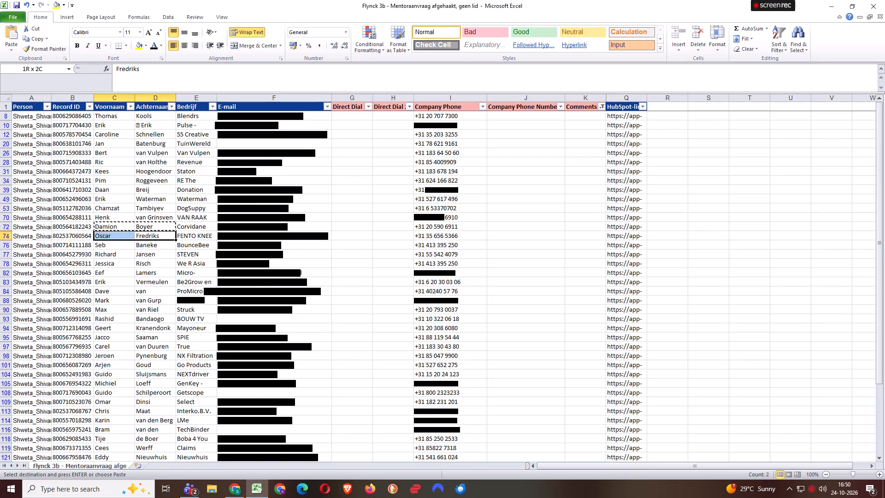
left_click_drag(122, 237, 117, 237)
key("ctrl+c")
key("alt+Tab")
triple_click(235, 102)
left_click(235, 102)
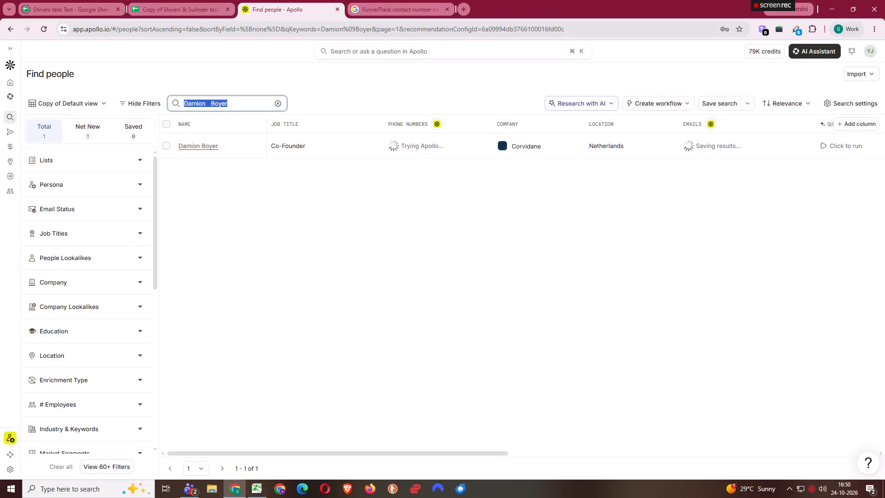
key("ctrl+v")
key("Return")
Check row 74's company in Excel and request the mobile number of the matching FENTO KNEE contact in Apollo.
key("alt+Tab")
scroll(152, 178, "down", 5)
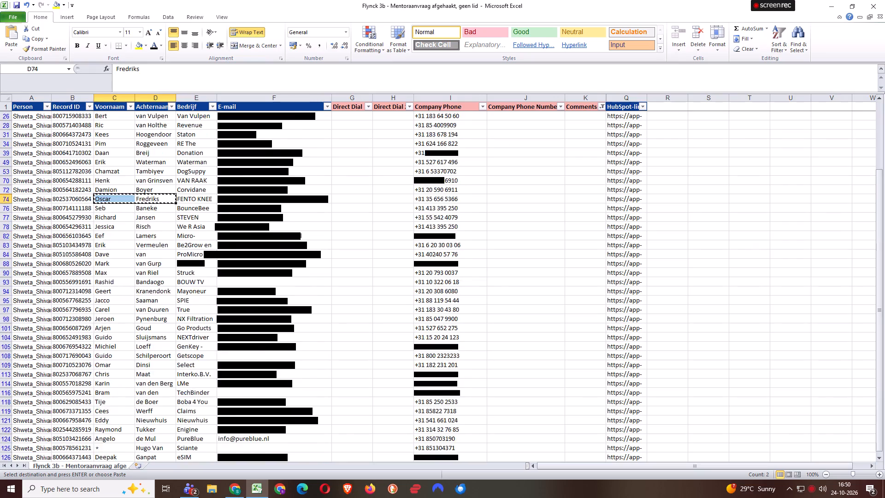
key("alt+Tab")
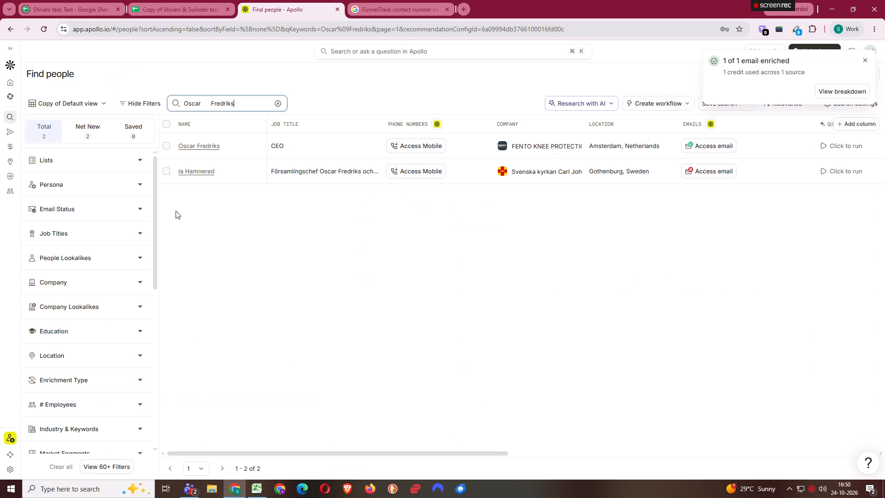
left_click(419, 145)
Copy row 76's first and last name from Excel and search Apollo's people for that contact.
key("alt+Tab")
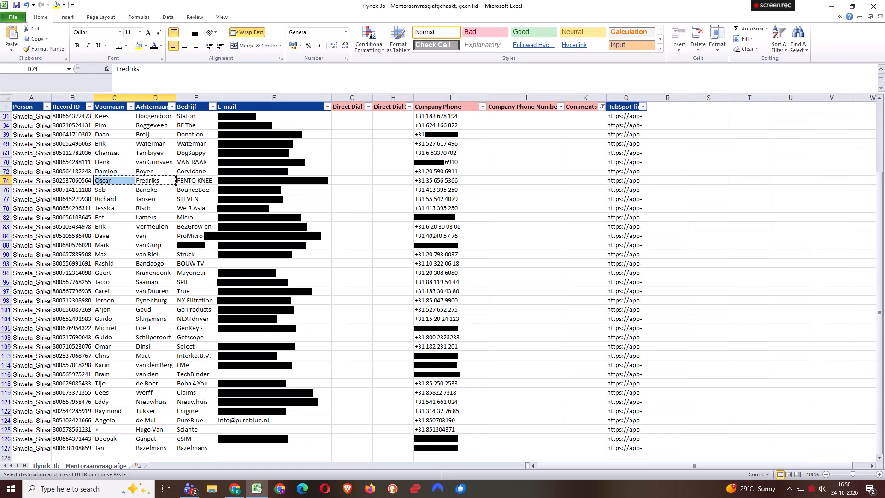
left_click_drag(123, 188, 142, 187)
key("ctrl+c")
key("alt+Tab")
triple_click(236, 101)
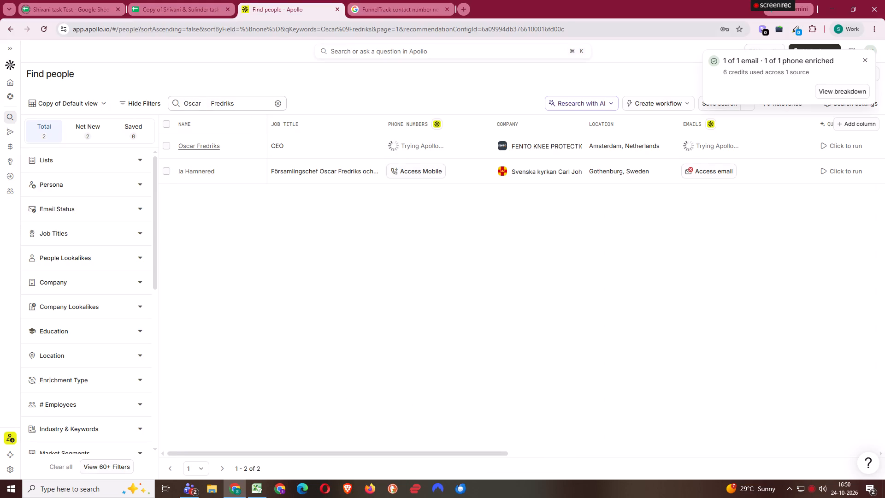
key("ctrl+v")
key("Return")
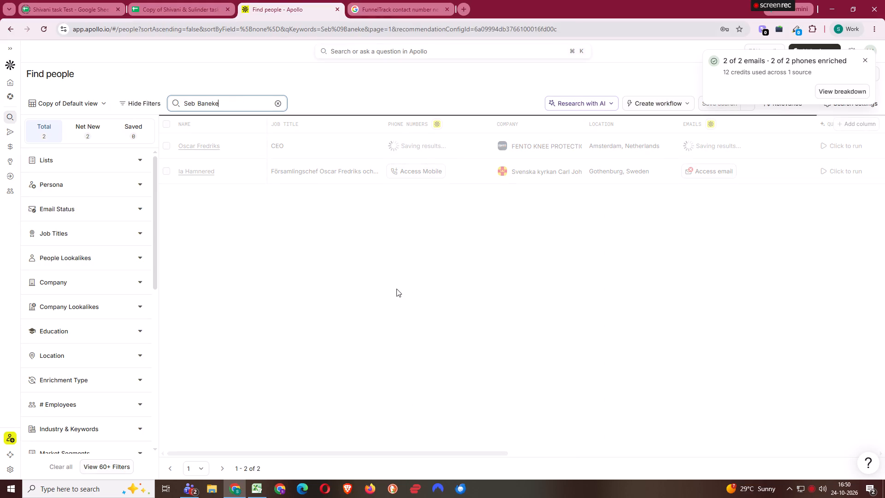
Check row 76's company in Excel and request the mobile number of the matching BounceBee contact in Apollo.
key("alt+Tab")
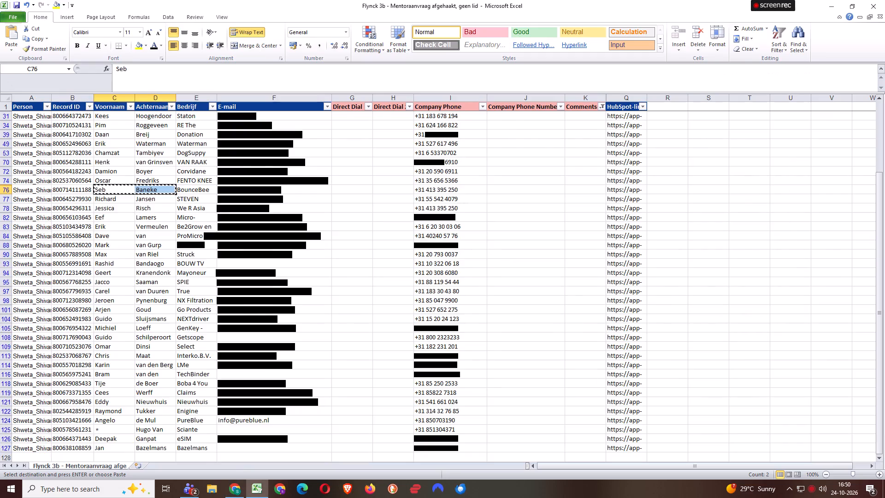
key("alt+Tab")
left_click(437, 145)
Copy row 77's first and last name from Excel and search Apollo's people for that contact.
key("alt+Tab")
left_click_drag(159, 198, 128, 198)
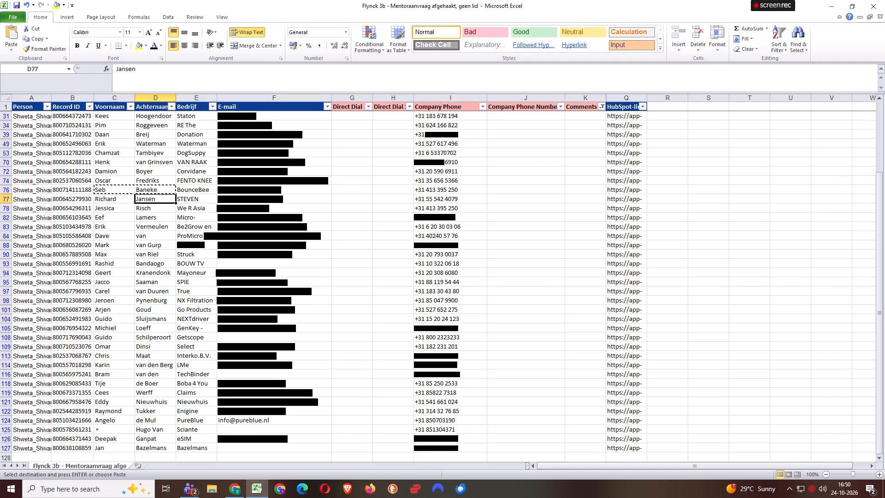
left_click_drag(128, 198, 116, 198)
key("ctrl+c")
key("alt+Tab")
left_click(236, 98)
left_click(236, 102)
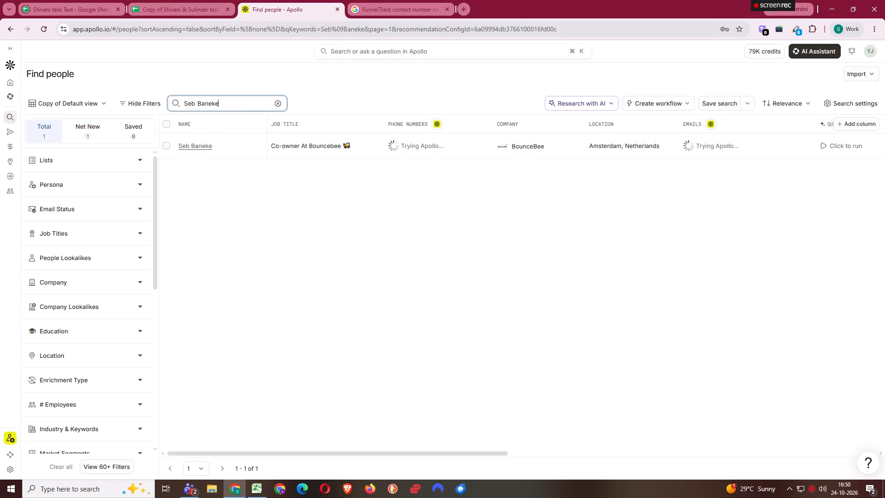
triple_click(236, 102)
key("ctrl+v")
key("Return")
Compare Apollo's results with row 77's company details in Excel and mark the row Done in the Comments column.
key("alt+Tab")
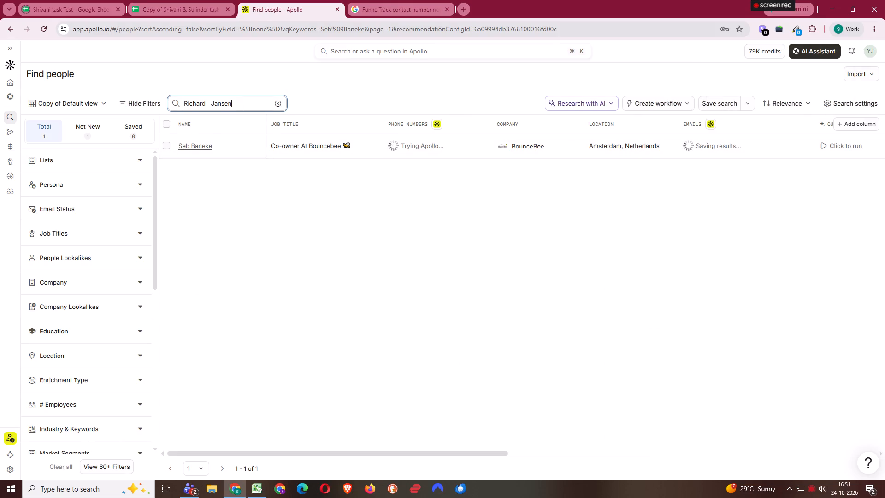
key("alt+Tab")
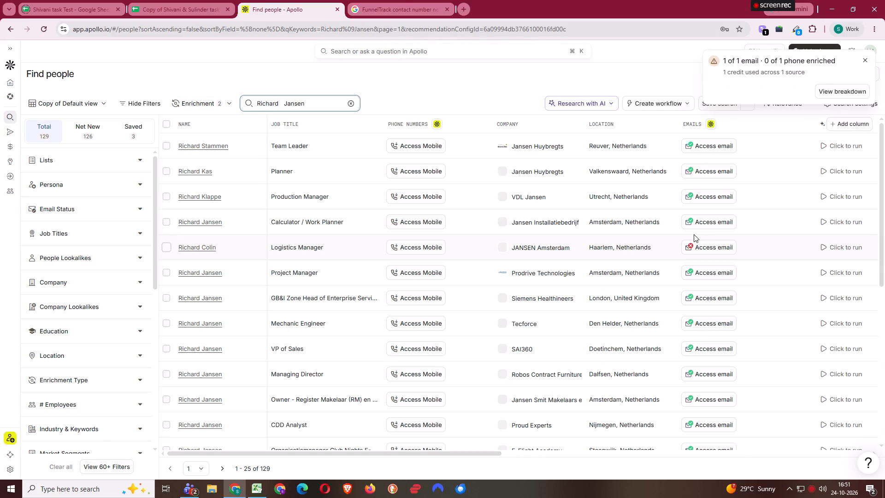
scroll(564, 231, "down", 2)
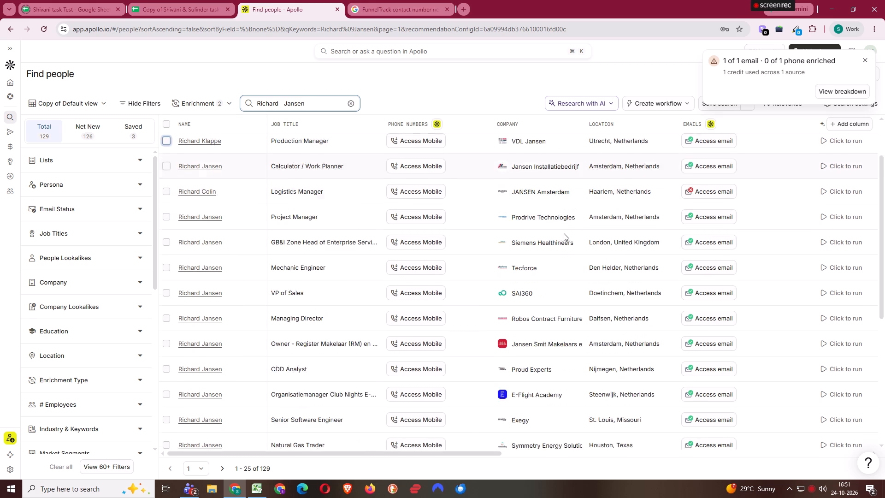
scroll(564, 233, "down", 12)
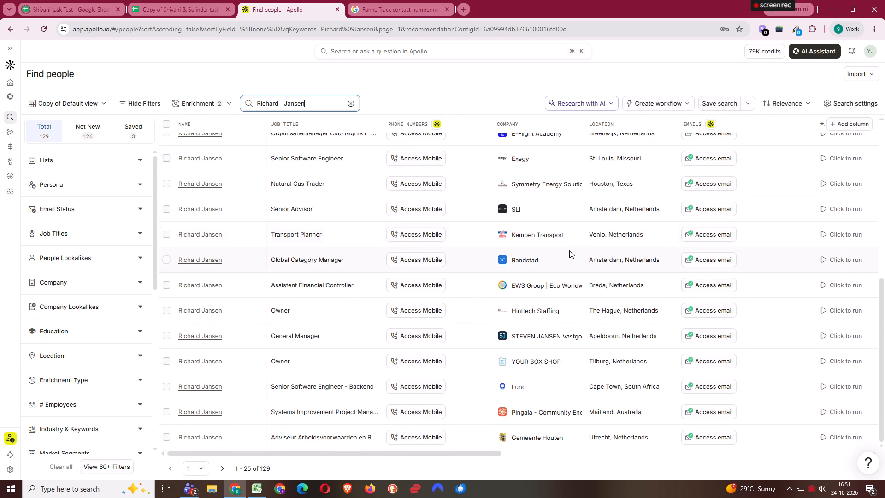
key("alt+Tab")
left_click_drag(197, 197, 394, 199)
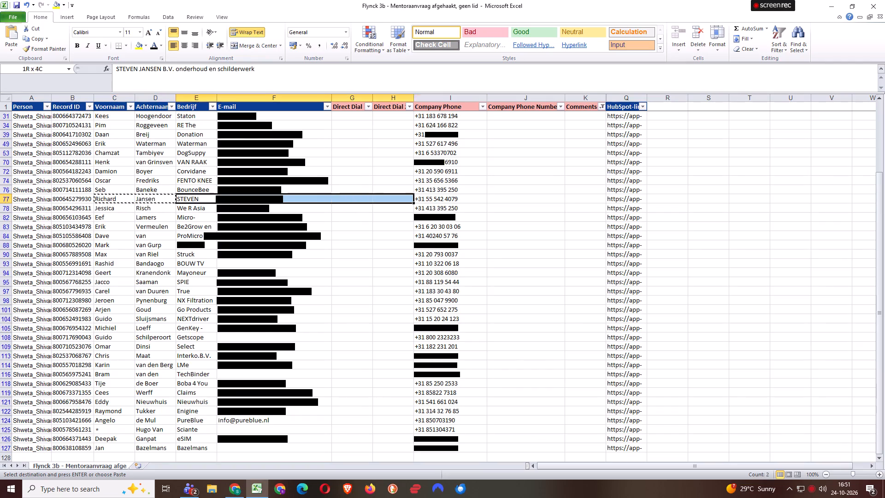
left_click_drag(394, 199, 589, 199)
left_click(589, 199)
key("d")
Search Apollo's people for row 78's first and last name copied from Excel, and compare the results with the row's company.
left_click_drag(584, 209, 146, 206)
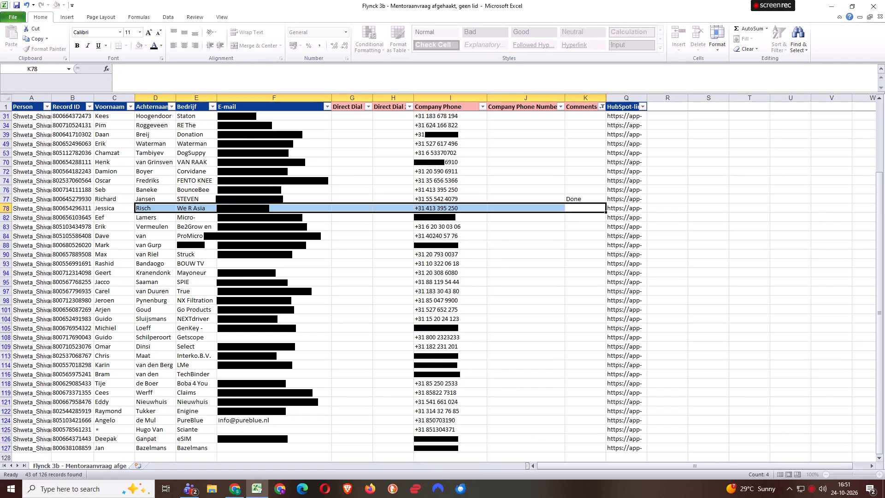
left_click_drag(141, 206, 130, 206)
key("ctrl+c")
key("alt+Tab")
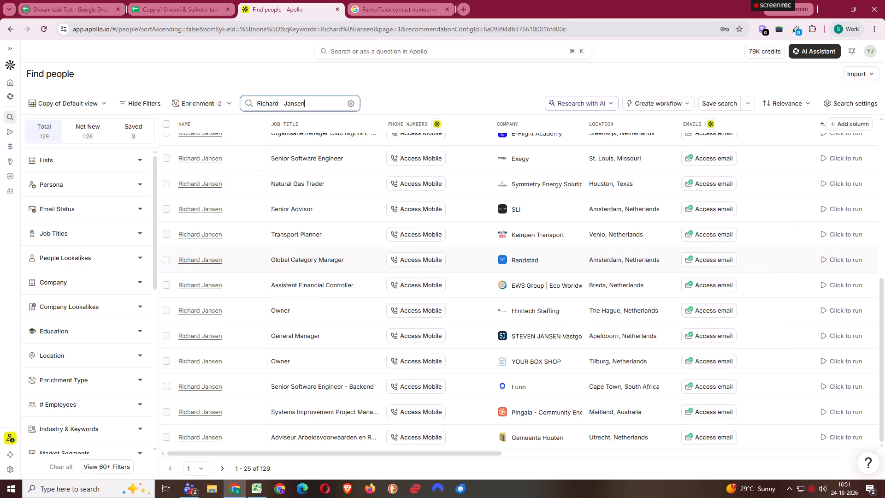
triple_click(265, 105)
double_click(265, 105)
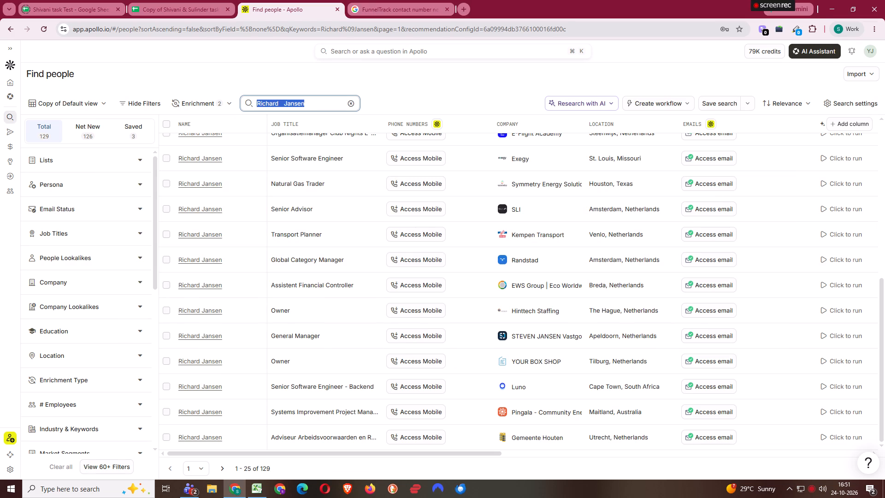
key("ctrl+v")
key("Return")
key("Return")
key("Return")
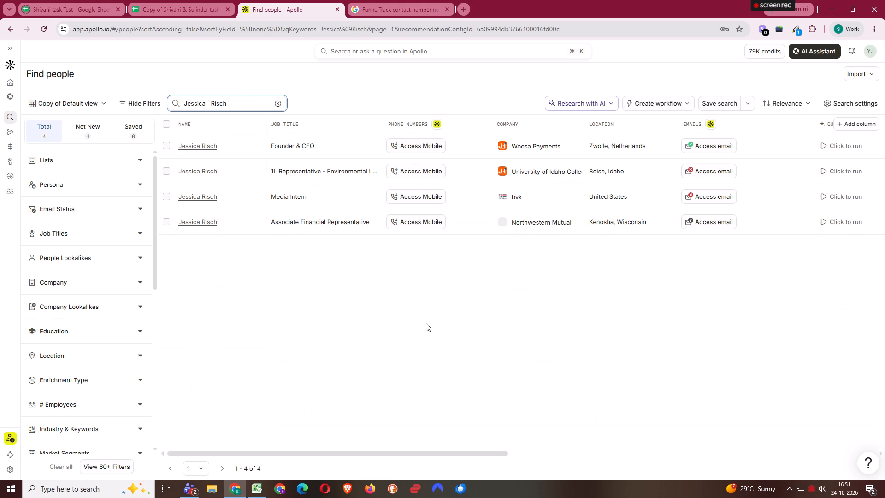
key("alt+Tab")
key("alt+Tab")
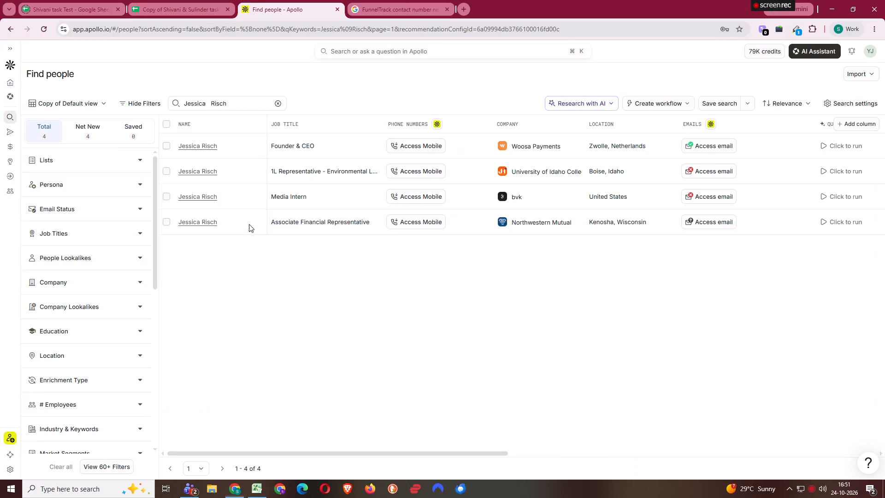
key("alt+Tab")
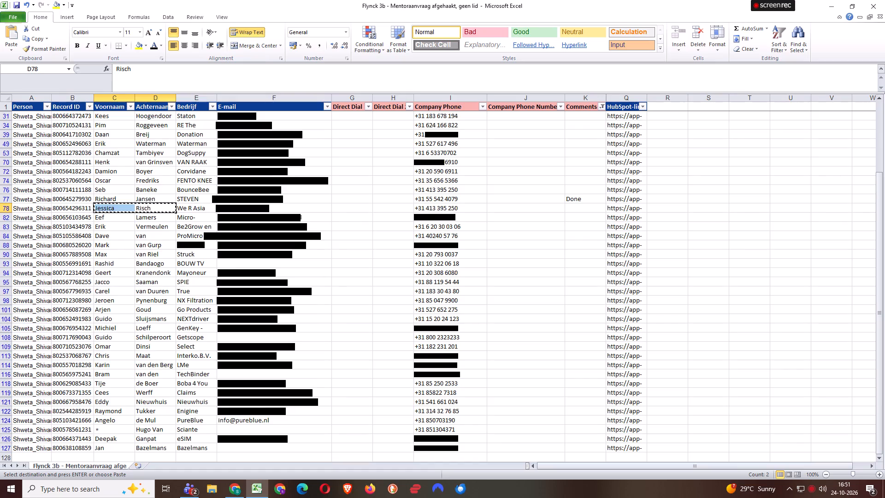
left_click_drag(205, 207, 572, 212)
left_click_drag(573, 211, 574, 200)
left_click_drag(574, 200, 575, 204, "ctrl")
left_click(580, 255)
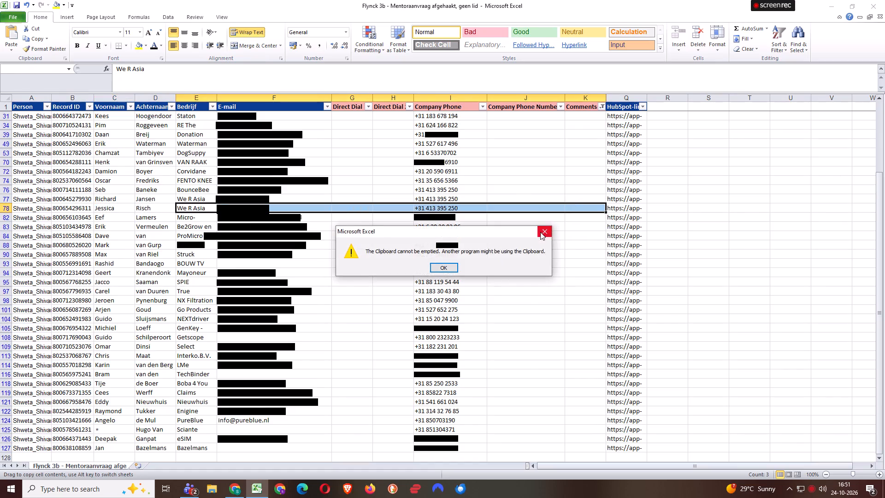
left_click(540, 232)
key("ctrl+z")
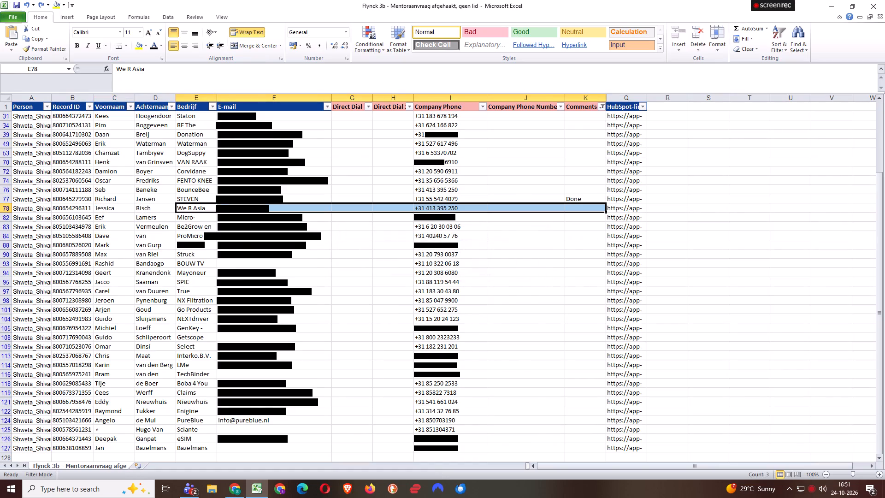
Mark row 78 Done in Excel by filling row 77's comment down the Comments column.
left_click_drag(596, 200, 595, 206)
key("ctrl+d")
left_click(583, 248)
Copy row 82's first and last name from Excel and search Apollo's people for that contact.
left_click_drag(574, 219, 434, 219)
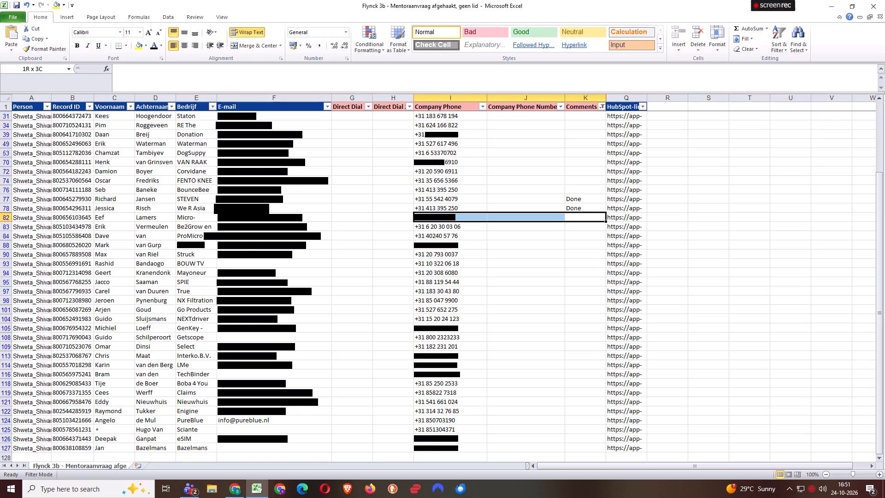
left_click_drag(434, 219, 172, 216)
left_click_drag(151, 215, 125, 217)
key("ctrl+c")
key("alt+Tab")
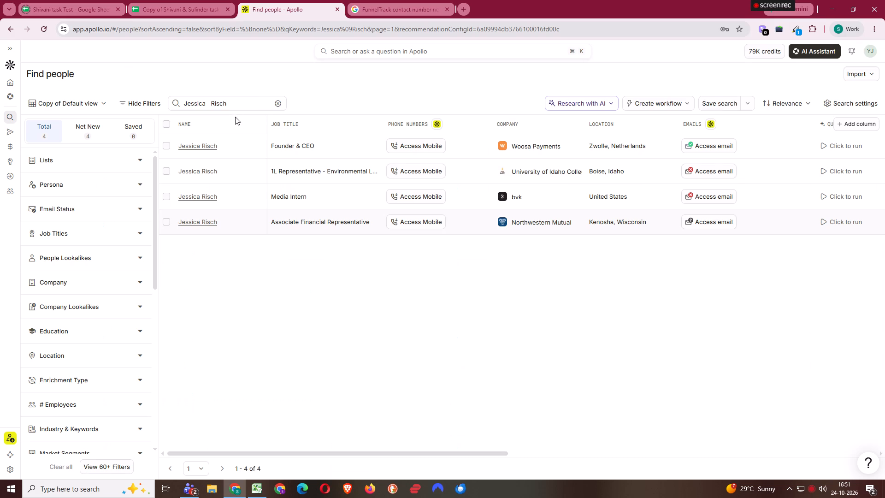
triple_click(224, 104)
key("ctrl+v")
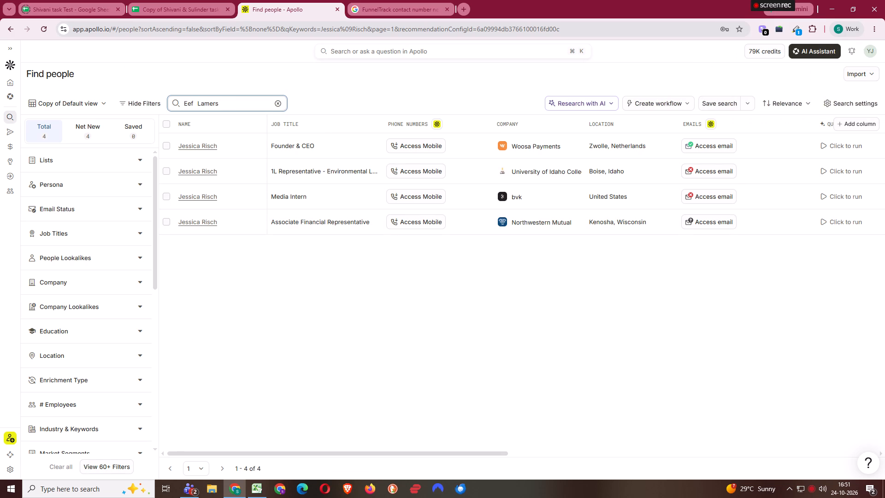
key("Return")
key("Return")
key("Return")
scroll(224, 104, "up", 1)
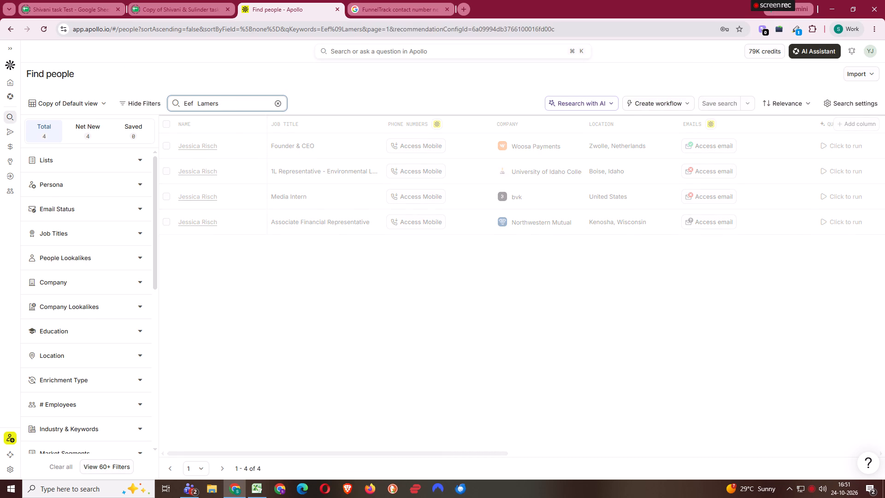
Reapply the blanks-only filter on Excel's Comments column to hide rows 77 and 78, already marked Done.
key("alt+Tab")
left_click(602, 103)
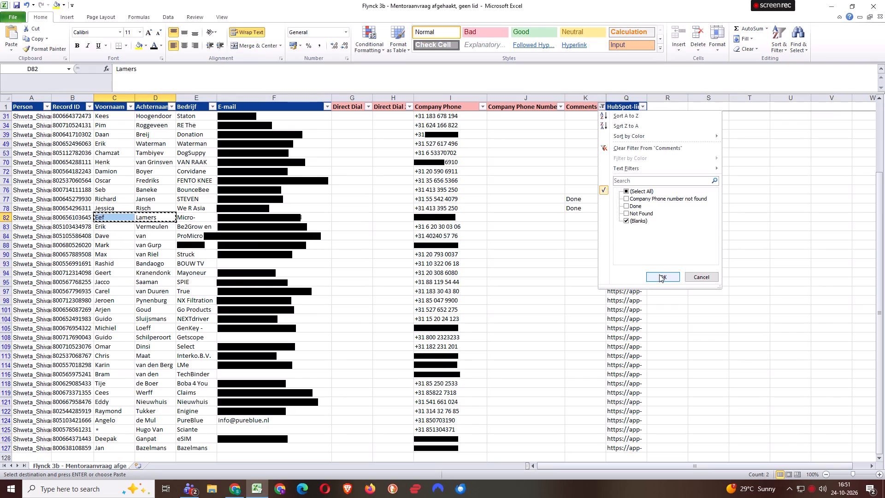
left_click(659, 274)
Request the mobile number of the matching Micro-Cosmos contact in Apollo.
key("alt+Tab")
left_click(420, 146)
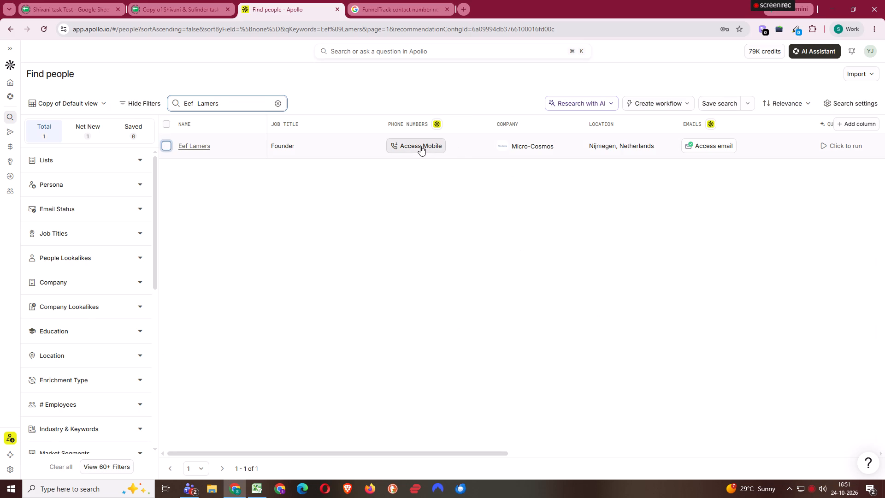
Copy row 83's first and last name from Excel and search Apollo's people for that contact.
key("alt+Tab")
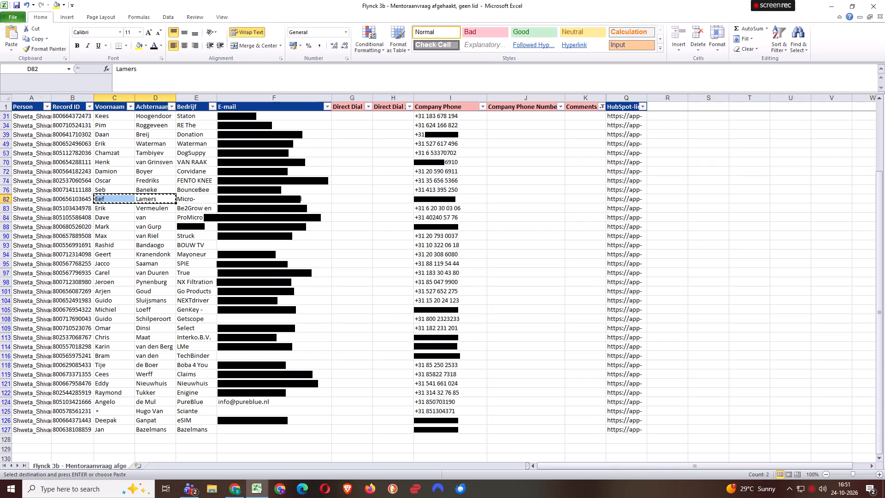
left_click_drag(158, 212, 120, 210)
key("ctrl+c")
key("alt+Tab")
triple_click(221, 102)
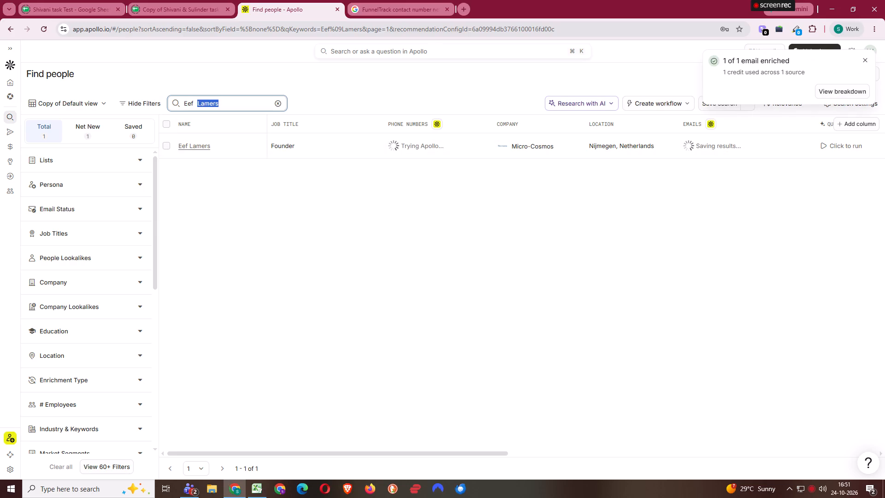
key("ctrl+v")
key("Return")
key("Return")
key("Return")
key("Return")
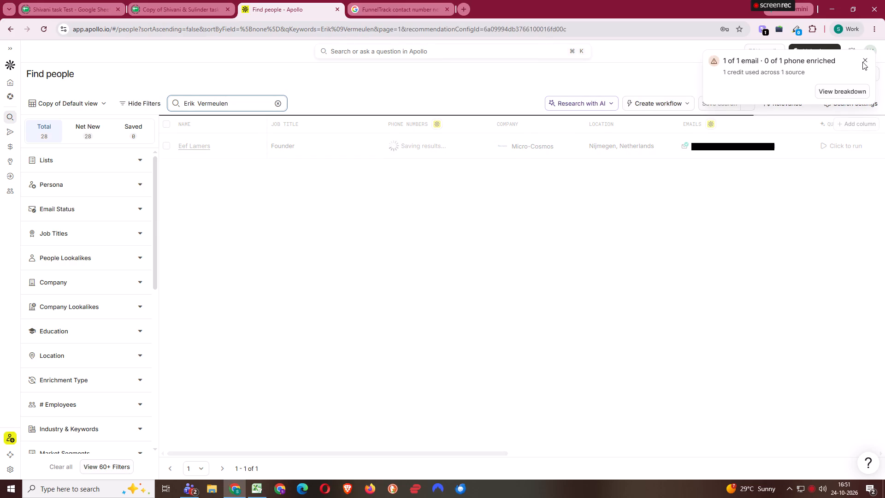
Check row 83's company in Excel and request the mobile number of the matching BE2GROW contact in Apollo.
key("alt+Tab")
scroll(276, 254, "up", 6)
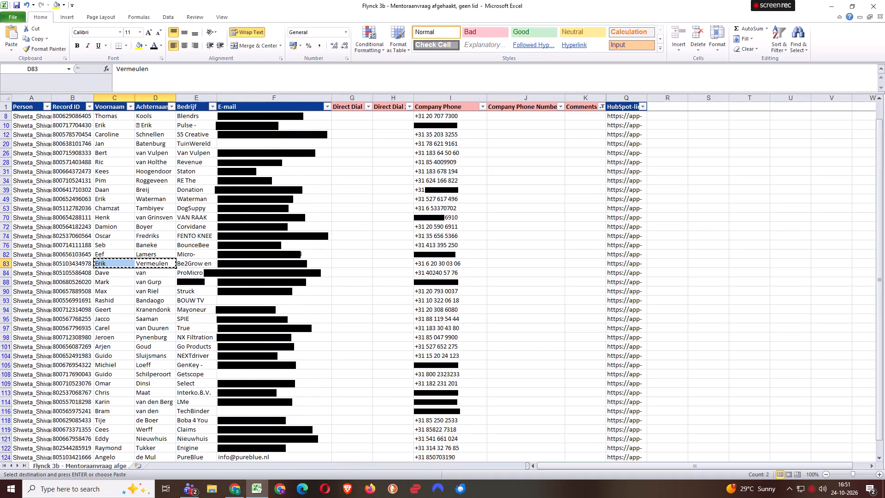
scroll(276, 255, "up", 5)
scroll(276, 262, "down", 5)
key("alt+Tab")
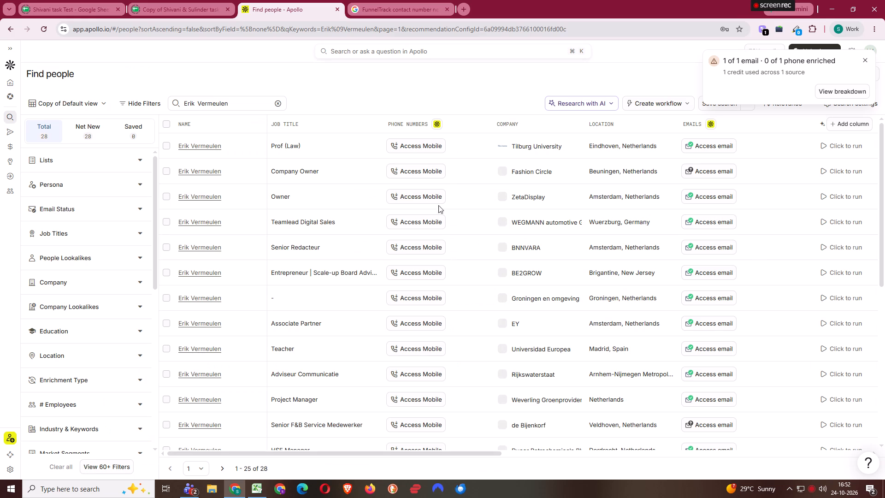
key("alt+Tab")
left_click(204, 209)
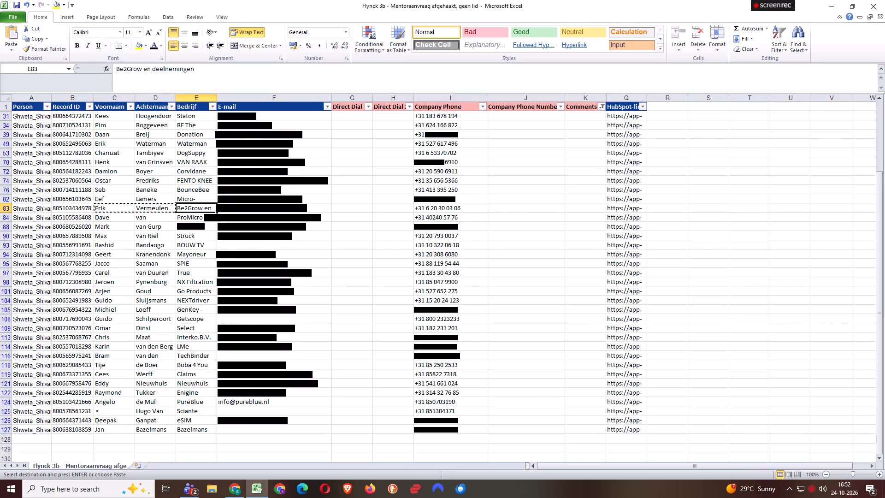
key("alt+Tab")
scroll(530, 259, "down", 1)
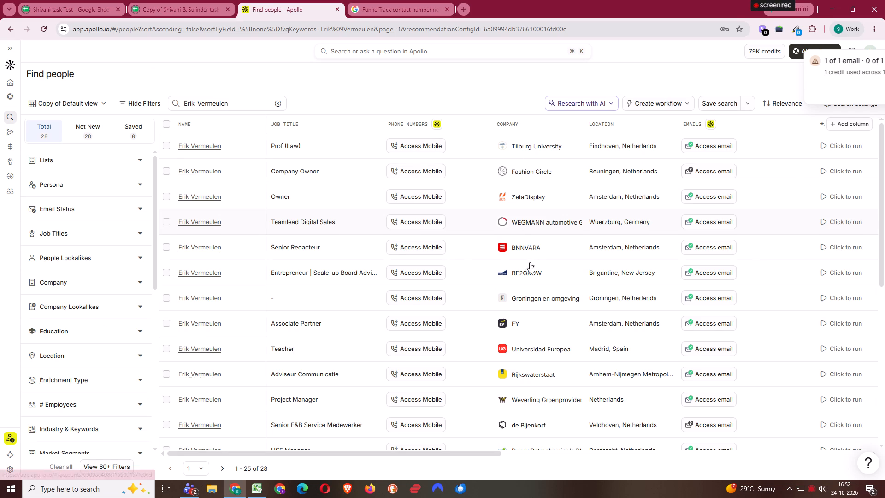
left_click(415, 221)
Copy row 84's first and last name from Excel and search Apollo's people for that contact.
key("alt+Tab")
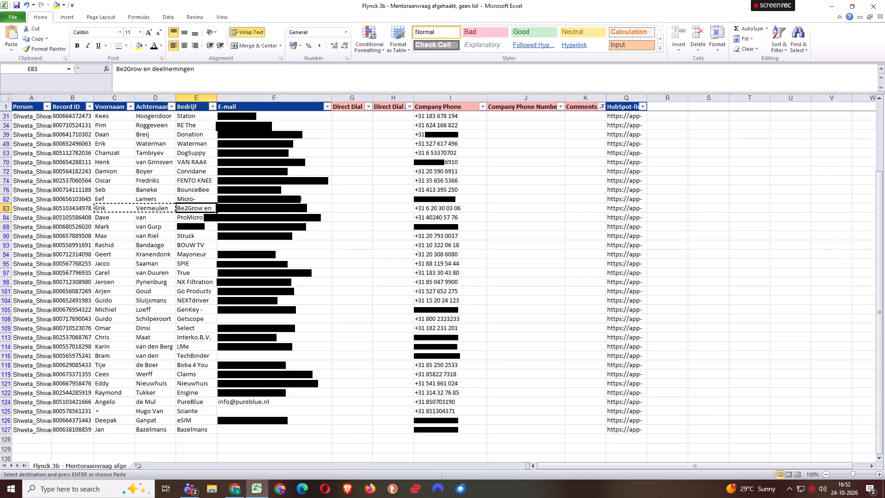
left_click_drag(139, 219, 119, 219)
key("ctrl+c")
key("alt+Tab")
triple_click(219, 102)
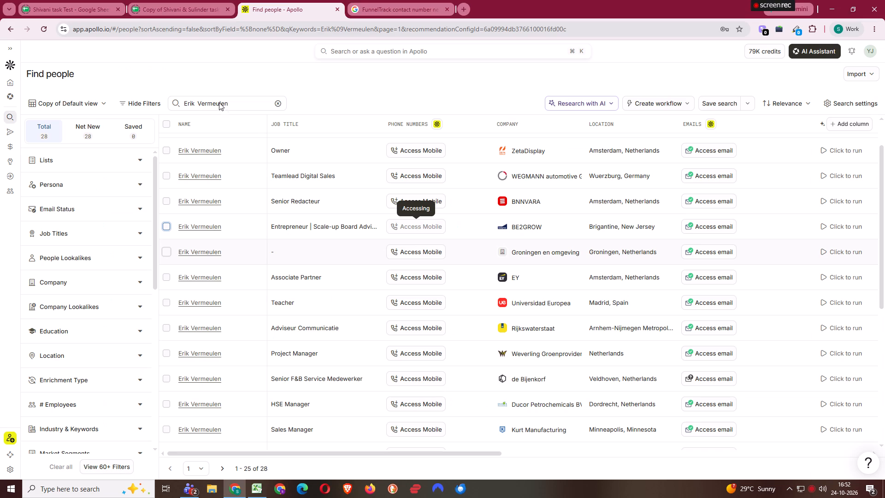
left_click(219, 102)
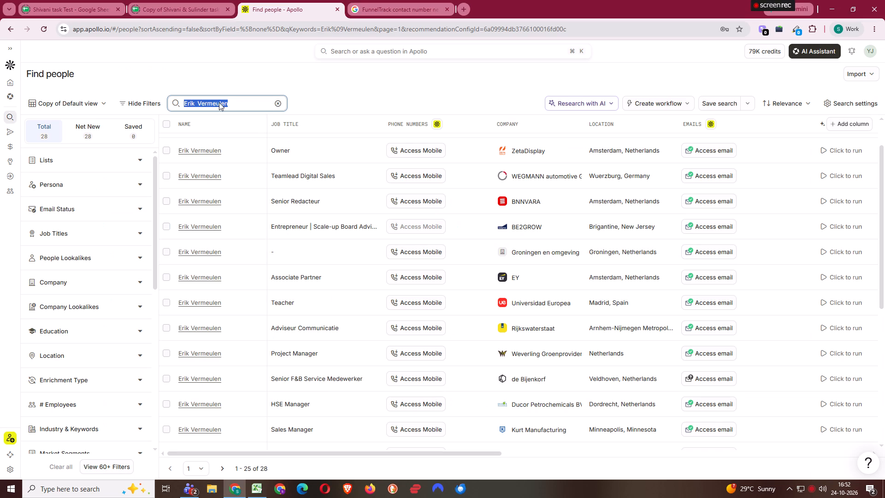
key("ctrl+v")
key("Return")
key("alt+Tab")
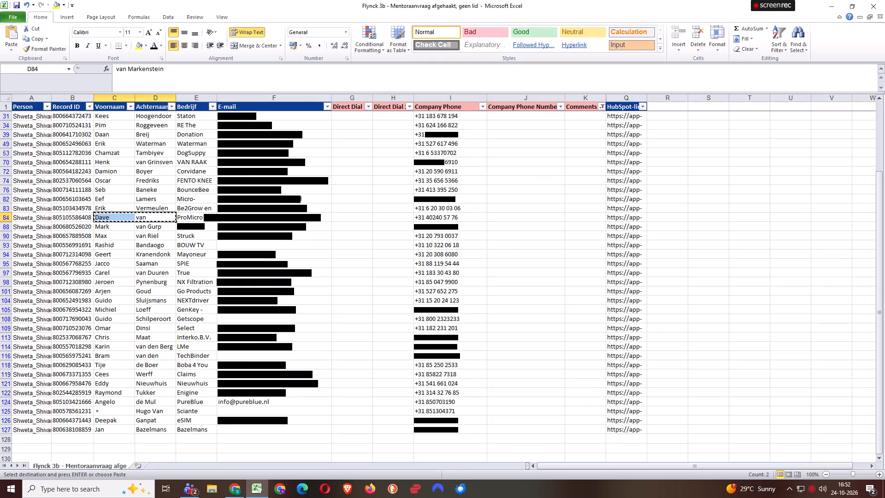
key("alt+Tab")
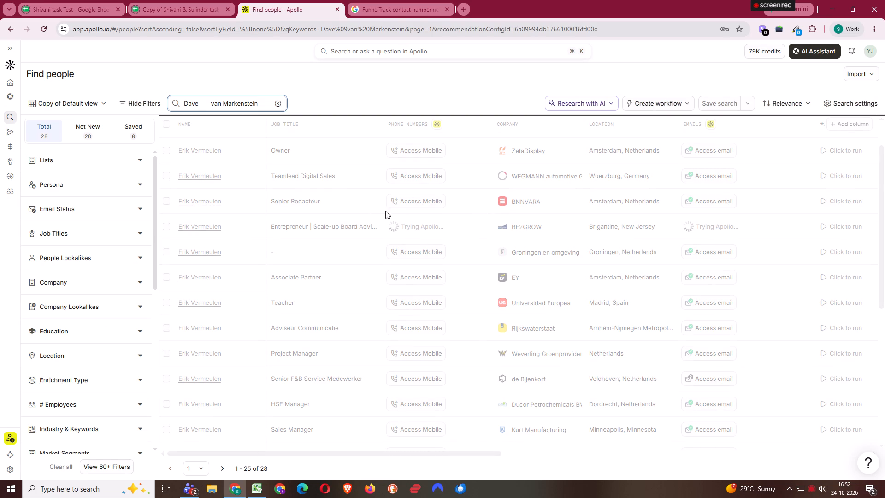
scroll(386, 213, "up", 4)
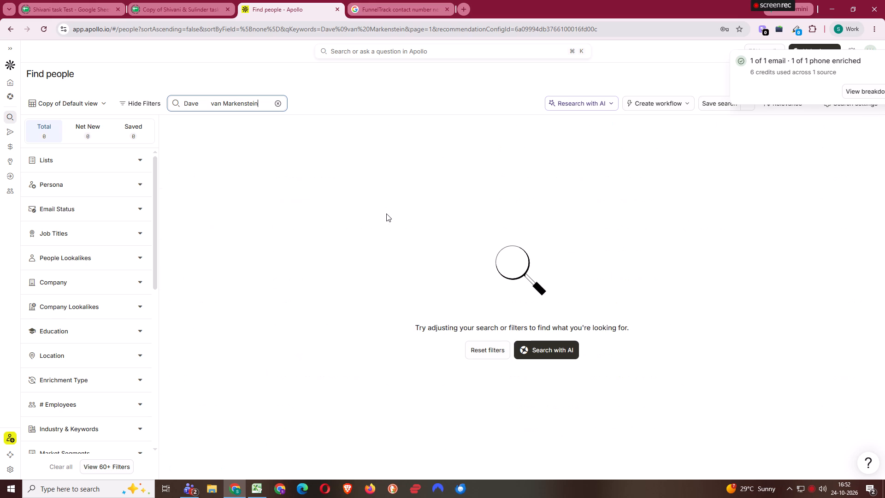
Mark row 84 Done in Excel's Comments column.
key("alt+Tab")
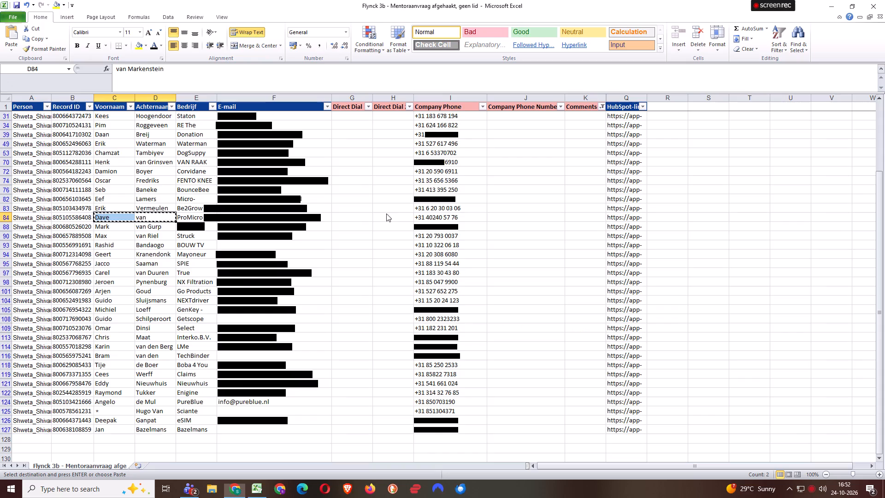
left_click_drag(193, 214, 577, 213)
left_click(577, 215)
key("d")
left_click_drag(577, 226, 169, 226)
Copy row 88's first and last name from Excel and search Apollo's people for that contact.
left_click_drag(163, 226, 124, 225)
key("ctrl+c")
key("alt+Tab")
triple_click(194, 100)
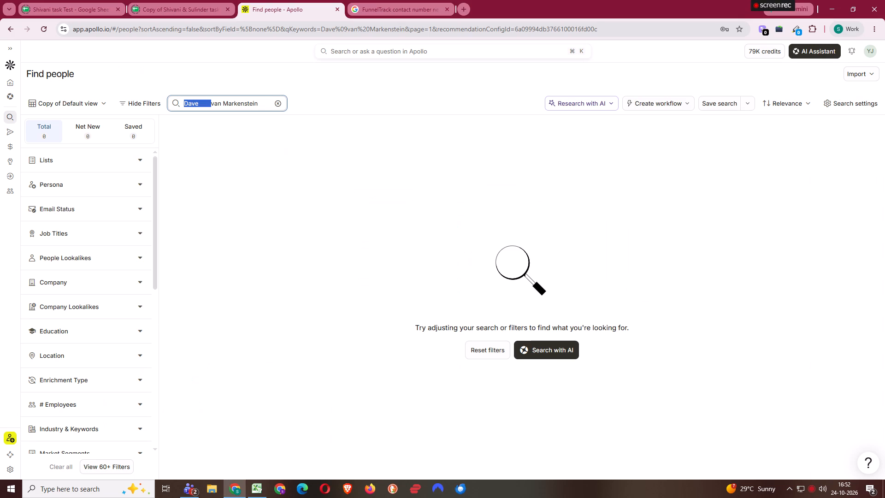
key("ctrl+v")
key("Return")
key("Return")
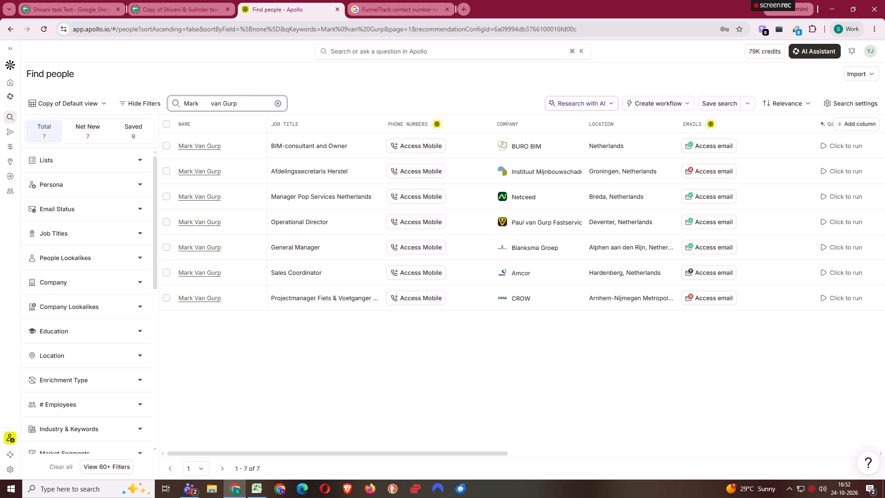
Check row 88's company in Excel and request the mobile number of the matching Blanksma Groep contact in Apollo.
key("alt+Tab")
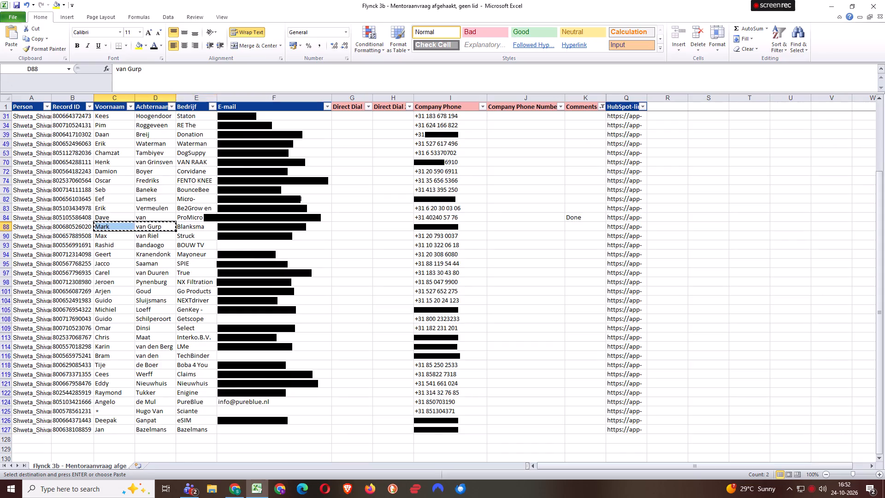
key("alt+Tab")
left_click(425, 245)
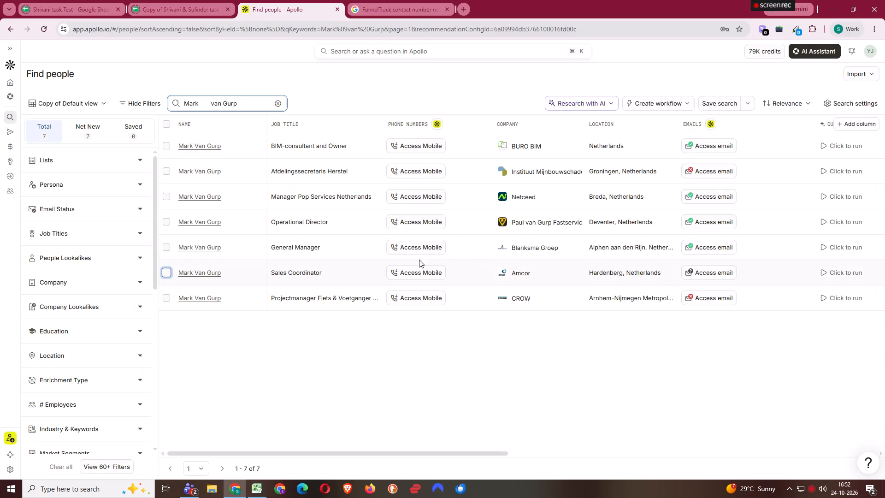
Copy row 90's first and last name from Excel and search Apollo's people for that contact.
key("alt+Tab")
left_click_drag(143, 235, 116, 235)
key("ctrl+c")
key("alt+Tab")
triple_click(213, 104)
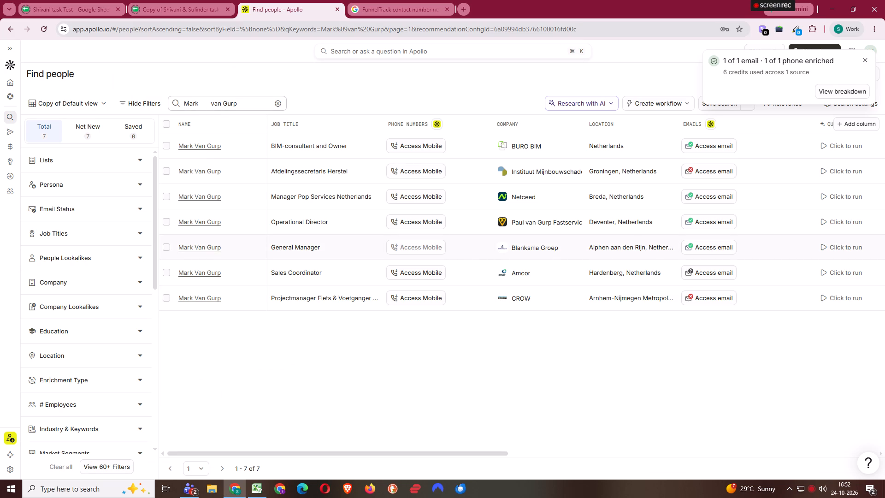
left_click(213, 104)
key("ctrl+v")
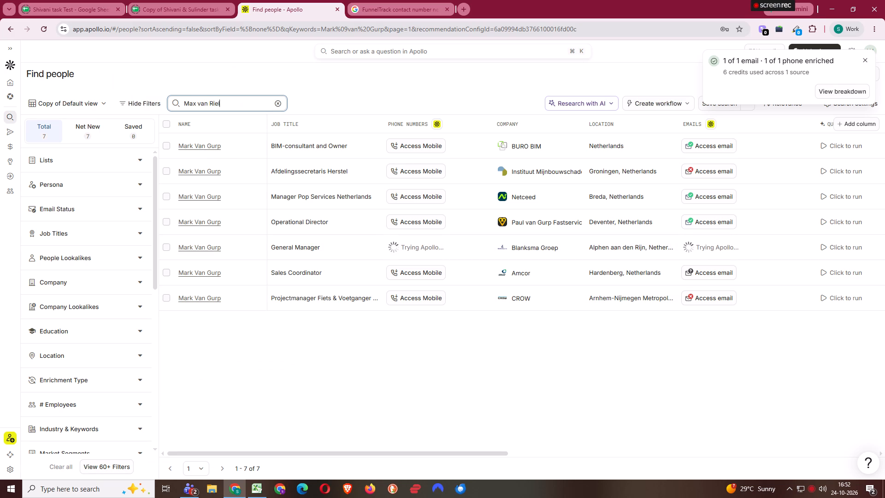
key("Return")
key("Return")
key("Return")
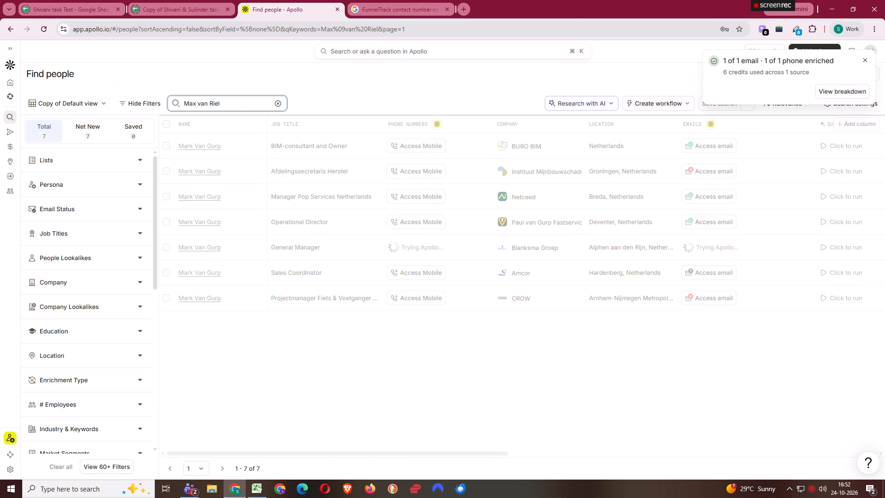
Reapply the blanks-only filter on Excel's Comments column to hide row 84, already marked Done.
key("alt+Tab")
scroll(227, 215, "down", 3)
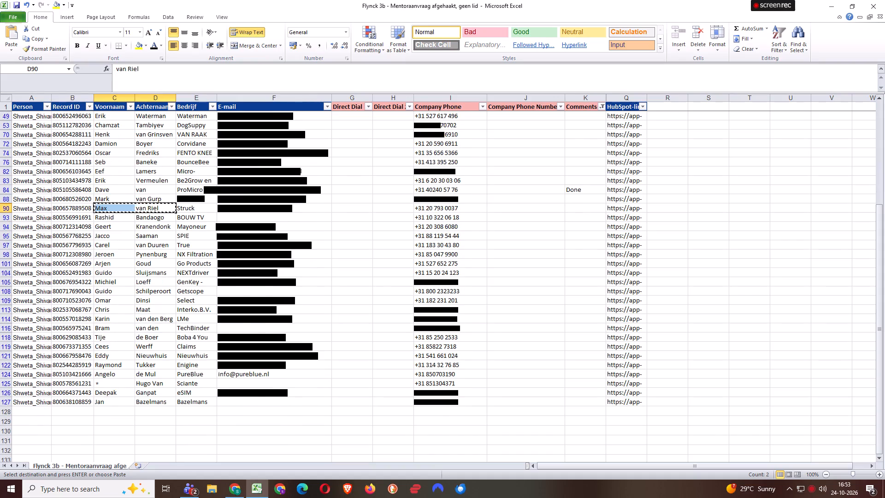
left_click(603, 107)
left_click(658, 276)
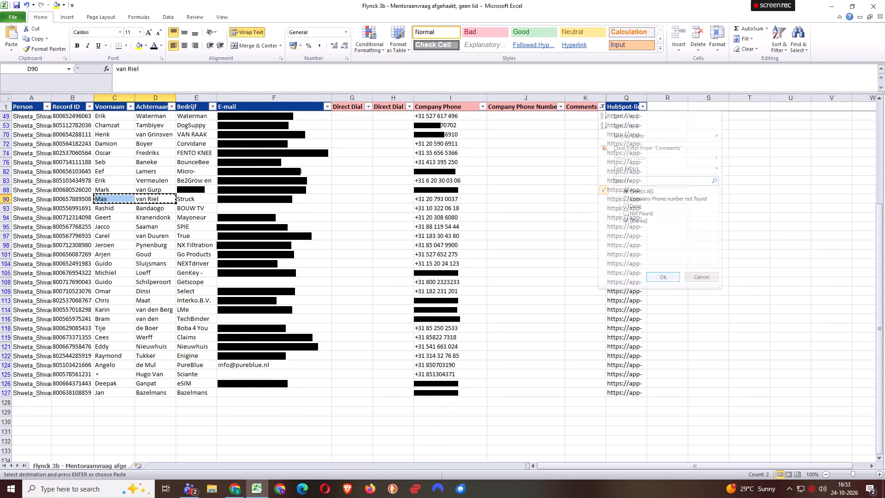
Compare row 90's company, Struck, with Apollo's results and mark row 90 Done in Excel's Comments column.
key("alt+Tab")
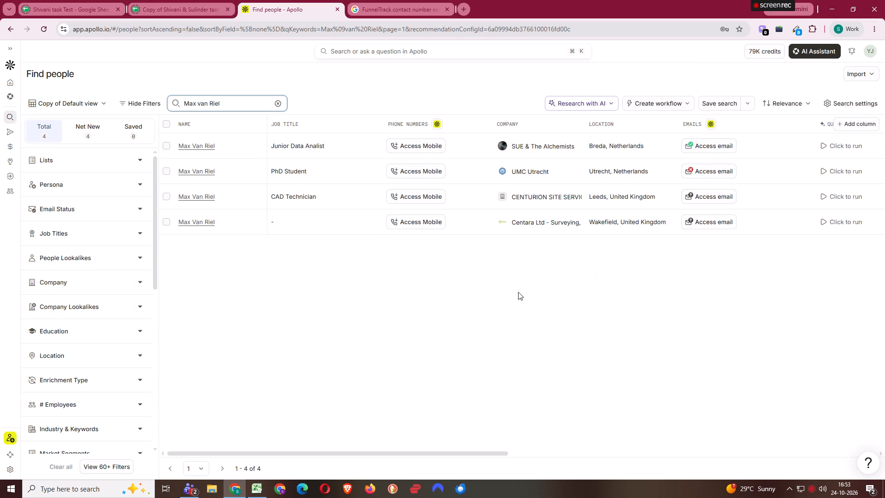
key("alt+Tab")
key("alt+Tab")
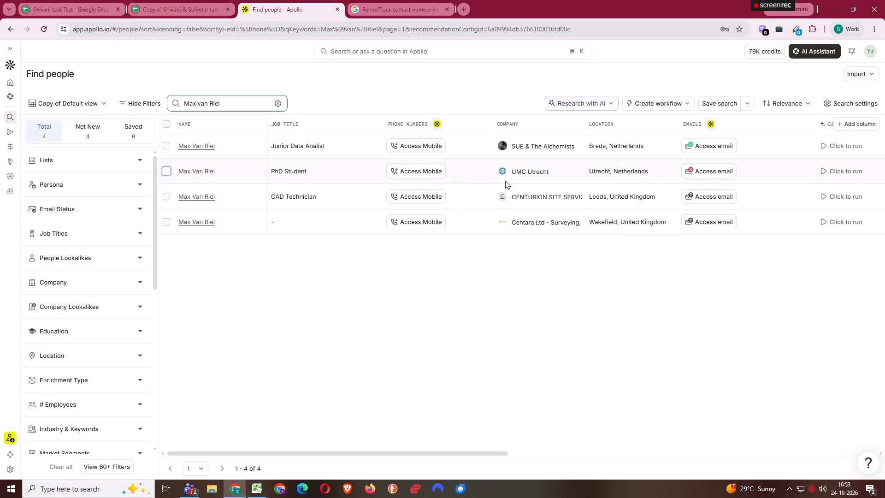
key("alt+Tab")
left_click_drag(191, 197, 572, 192)
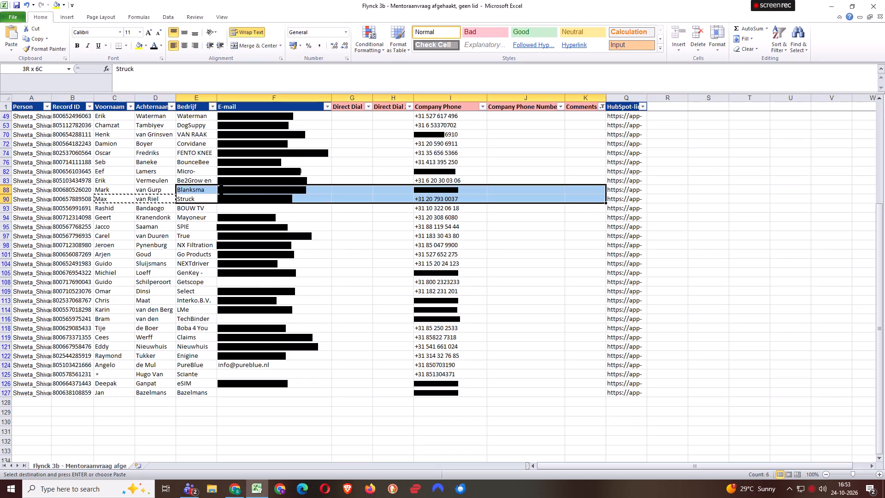
left_click_drag(572, 192, 572, 200)
left_click(576, 199)
key("d")
left_click(578, 217)
Copy row 93's first and last name from Excel and search Apollo's people for that contact.
left_click_drag(578, 206, 109, 218)
left_click_drag(112, 210, 139, 209)
key("ctrl+c")
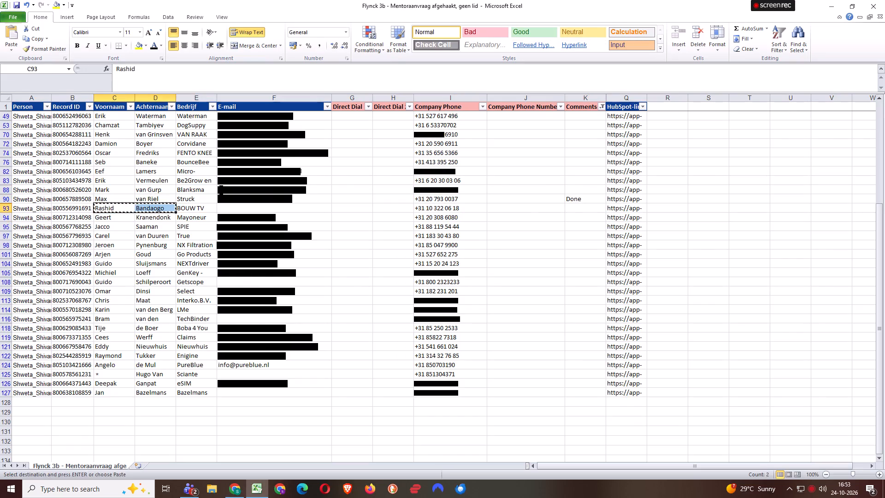
key("alt+Tab")
double_click(194, 107)
triple_click(196, 105)
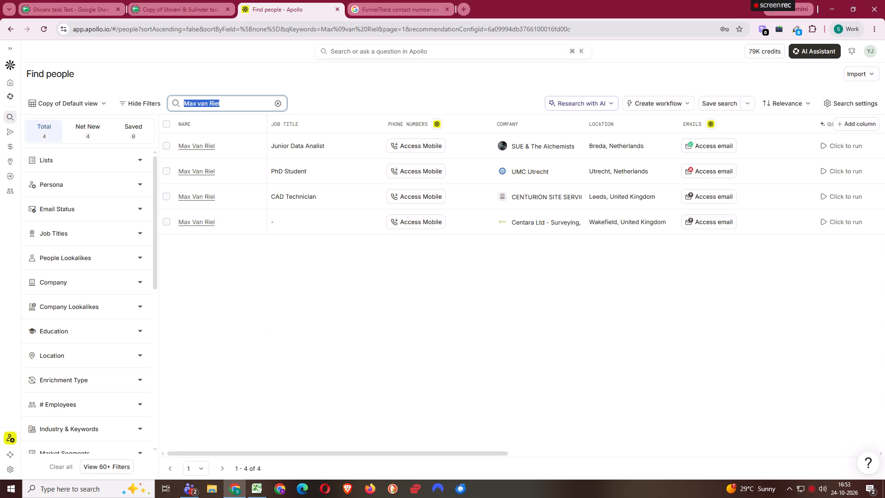
key("ctrl+v")
key("Return")
key("Return")
key("Return")
Reapply the Excel sheet's filters from the Achternaam column to hide row 90, already marked Done.
key("alt+Tab")
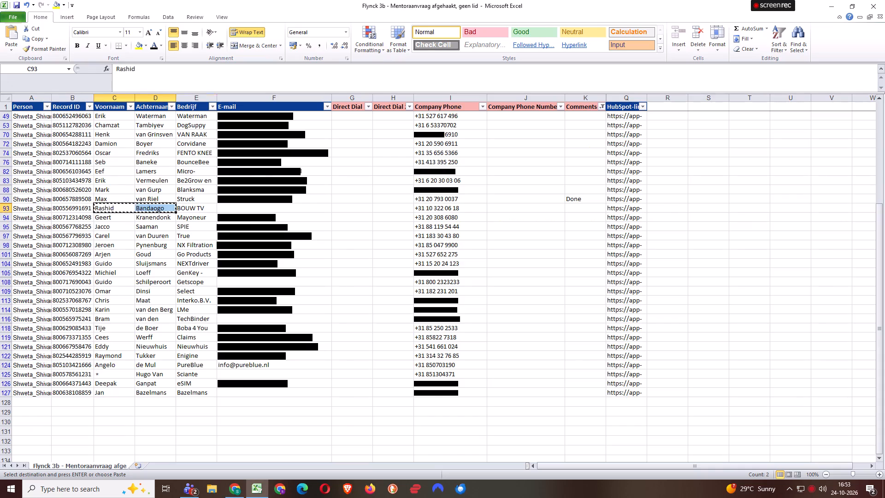
left_click(168, 108)
left_click(230, 277)
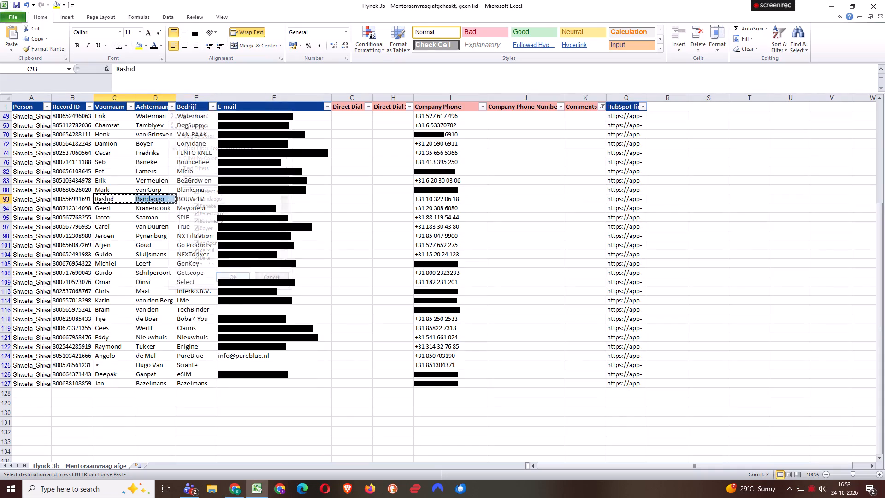
Check Apollo's results for row 93's contact and mark row 93 Done in Excel's Comments column.
key("alt+Tab")
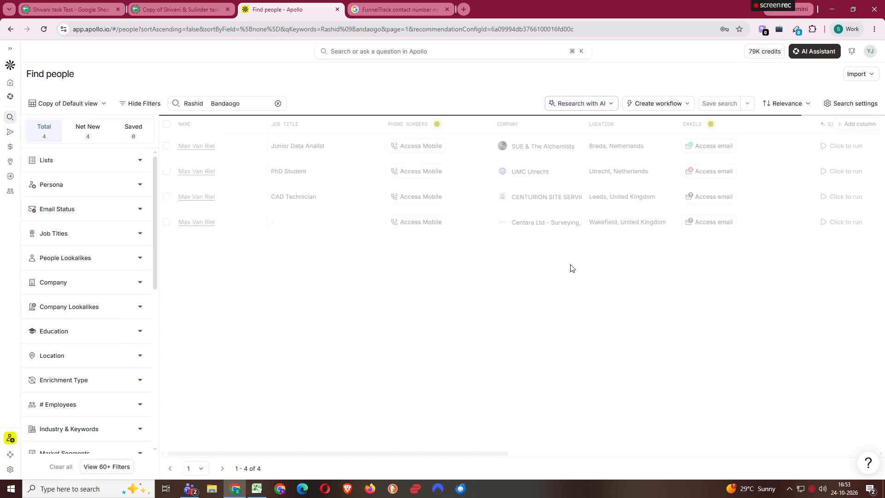
key("alt+Tab")
left_click_drag(201, 198, 396, 196)
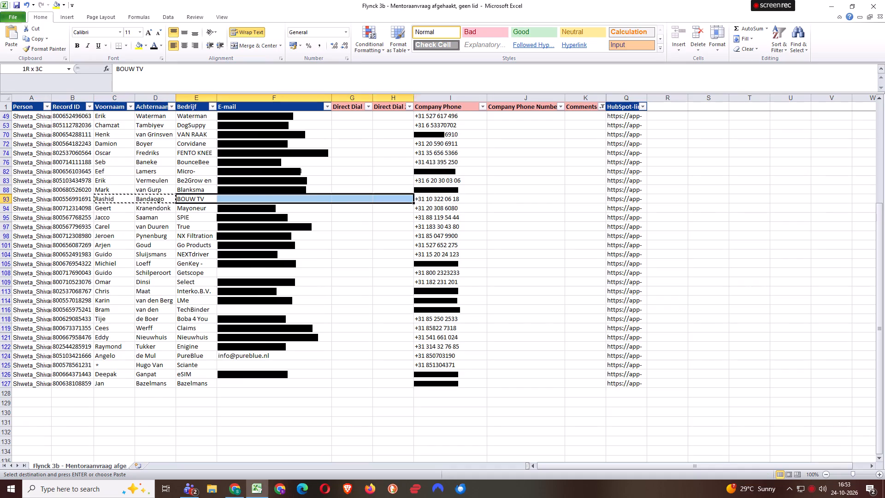
left_click_drag(396, 196, 593, 196)
left_click(593, 196)
key("d")
left_click_drag(594, 208, 167, 211)
Copy row 94's first and last name from Excel and search Apollo's people for that contact.
left_click_drag(143, 209, 123, 211)
key("ctrl+c")
key("alt+Tab")
left_click(230, 97)
triple_click(229, 105)
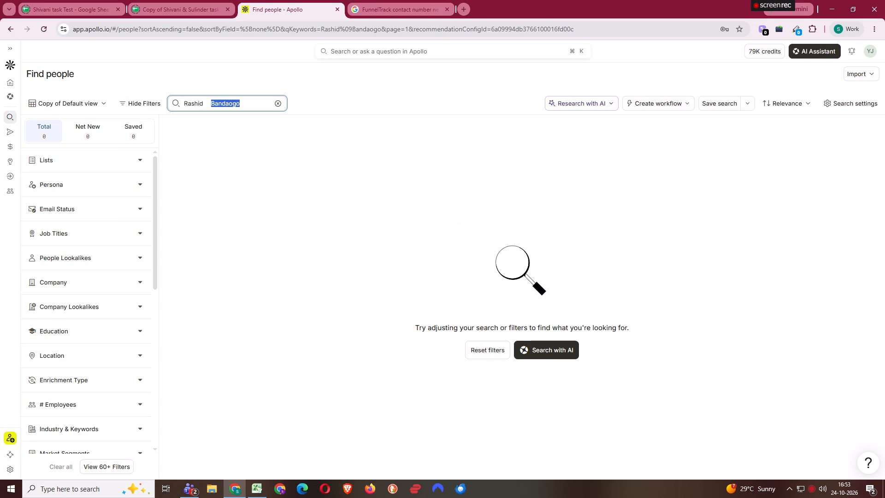
key("ctrl+v")
key("Return")
key("Return")
key("Return")
Reapply the Excel sheet's filters from the Achternaam column to hide row 93, already marked Done.
key("alt+Tab")
scroll(229, 106, "up", 1)
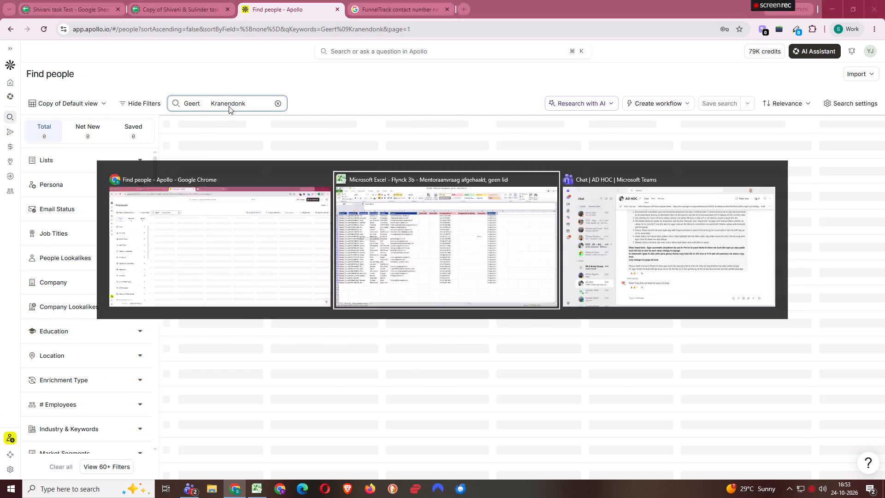
left_click(173, 110)
left_click(226, 275)
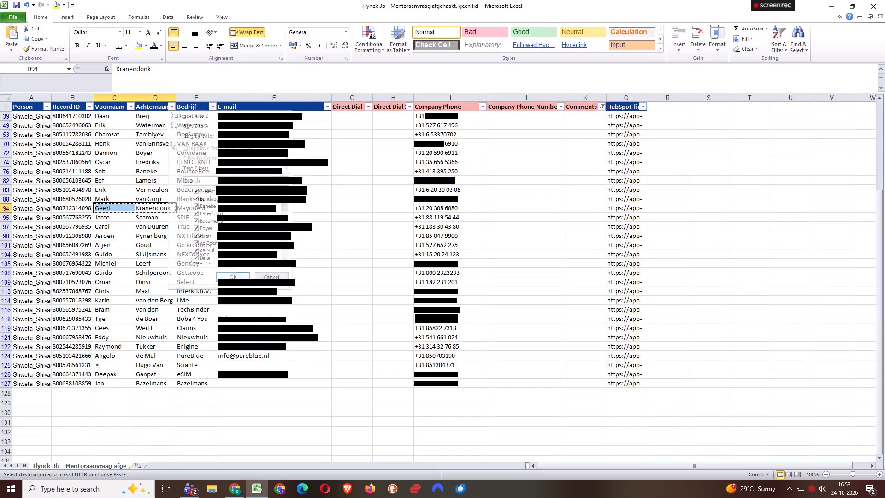
Request the mobile number of row 94's contact, the Mayoneur co-founder, in Apollo.
key("alt+Tab")
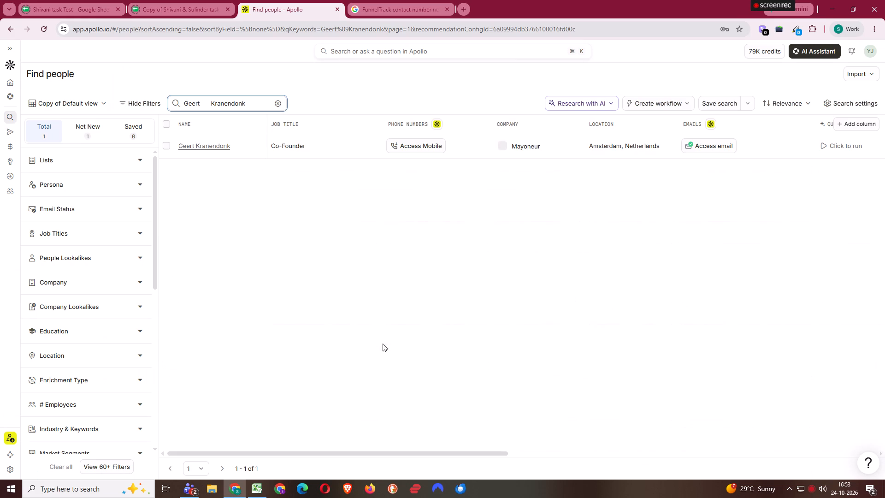
key("alt+Tab")
key("alt+Tab")
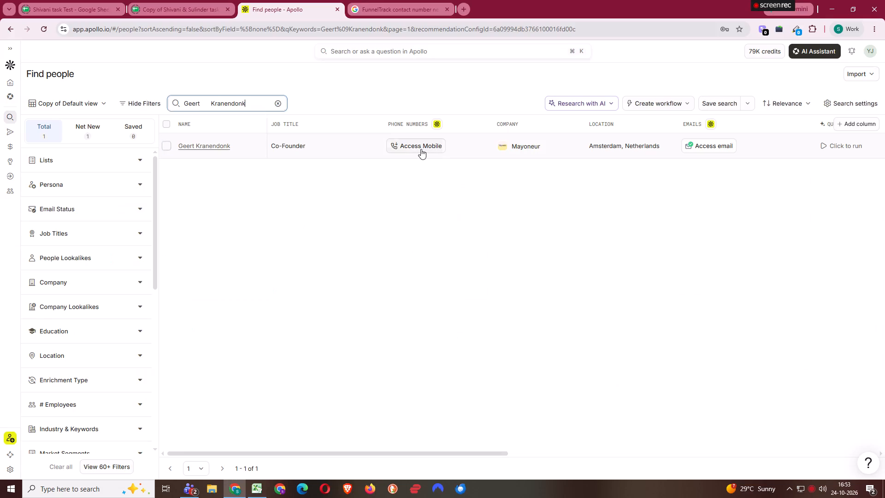
left_click(421, 149)
Copy row 95's first and last name from Excel and search Apollo's people for that contact.
key("alt+Tab")
left_click_drag(155, 216, 112, 217)
key("ctrl+c")
key("alt+Tab")
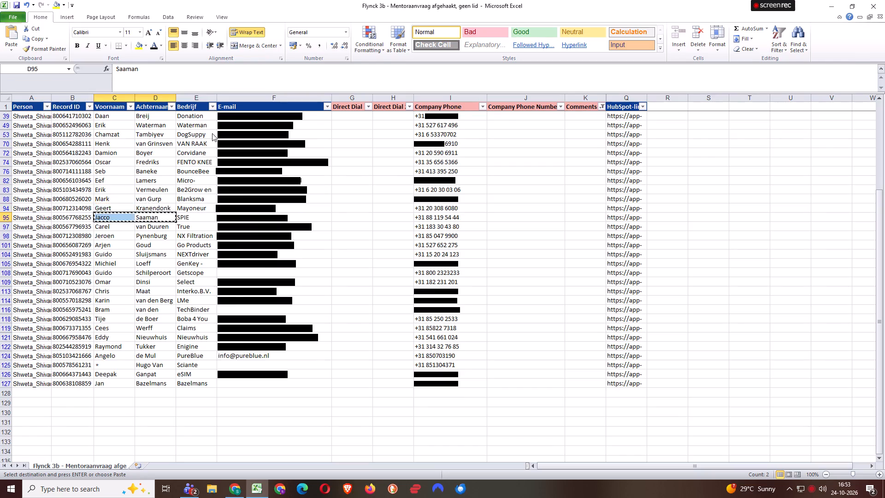
triple_click(222, 105)
key("ctrl+v")
key("Return")
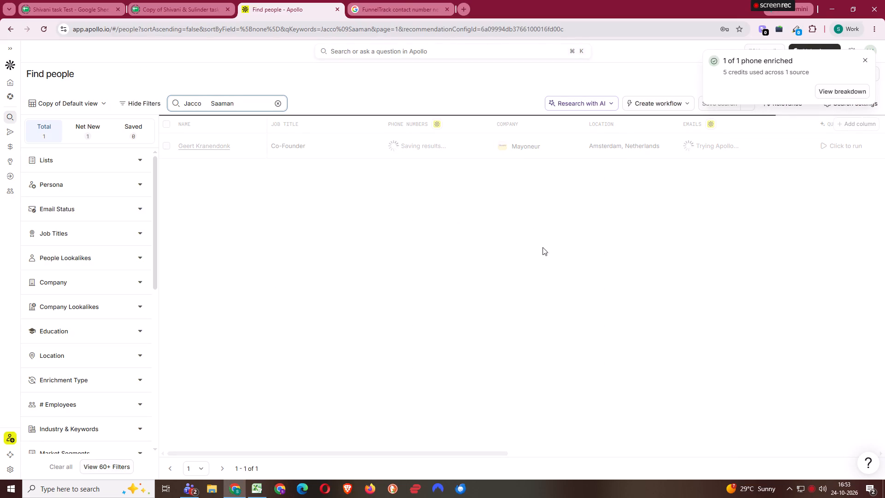
Copy the SPIE Nederland contact's default mobile number from Apollo into row 95's first Direct Dial cell in Excel.
left_click(452, 150)
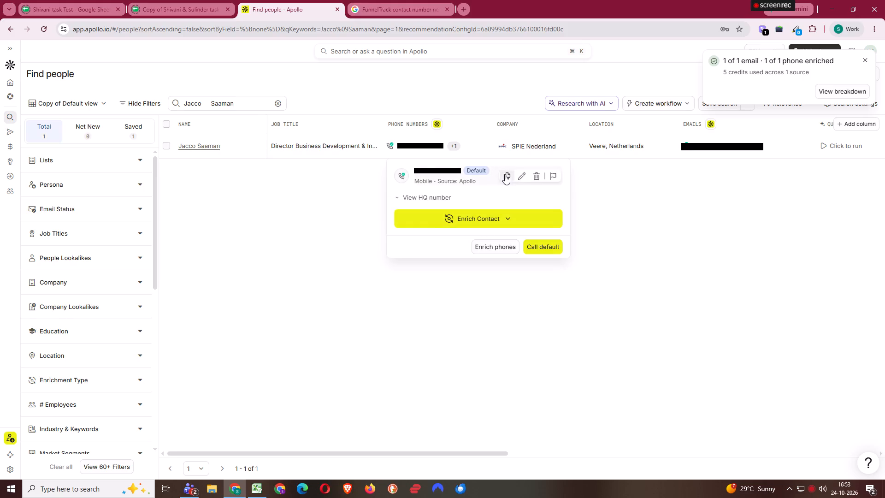
left_click(505, 174)
key("alt+Tab")
left_click_drag(291, 221, 357, 217)
left_click(357, 217)
key("ctrl+v")
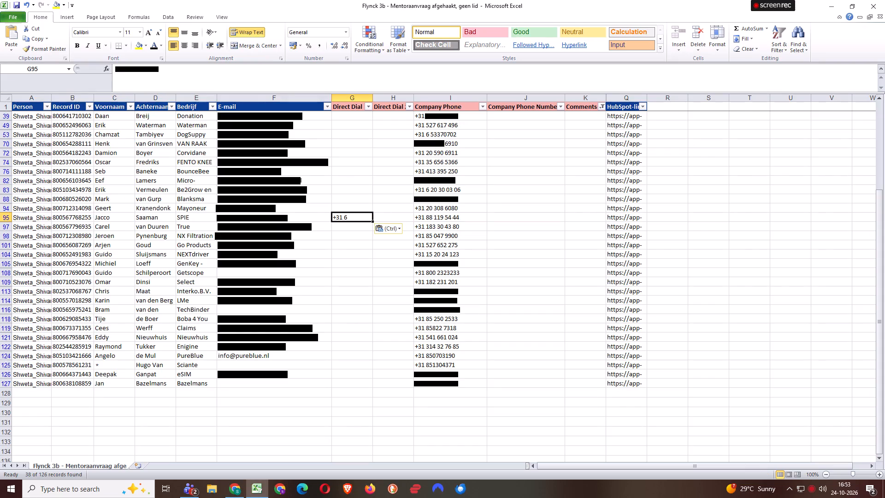
Mark row 95 Done in the Comments column.
left_click_drag(388, 218, 575, 214)
left_click(575, 214)
key("d")
Copy row 97's first and last name from Excel and search Apollo's people for that contact.
left_click_drag(572, 225, 427, 225)
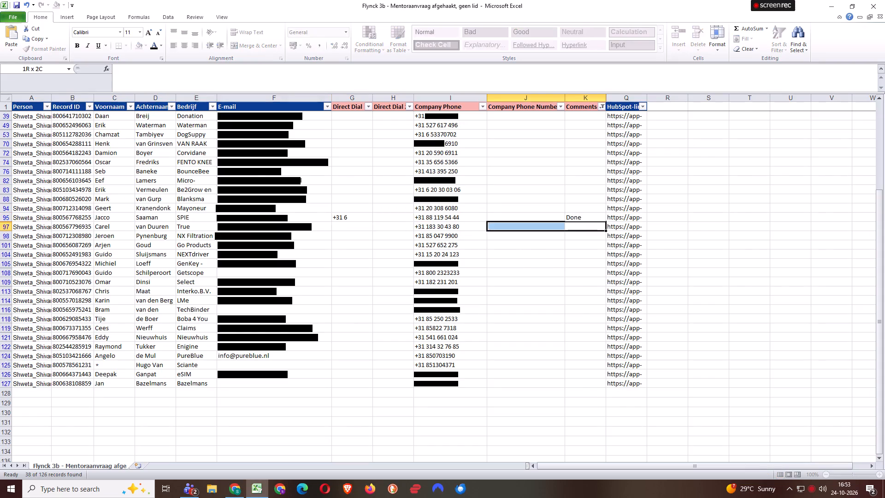
left_click_drag(427, 225, 164, 226)
left_click_drag(153, 227, 114, 228)
key("ctrl+c")
key("alt+Tab")
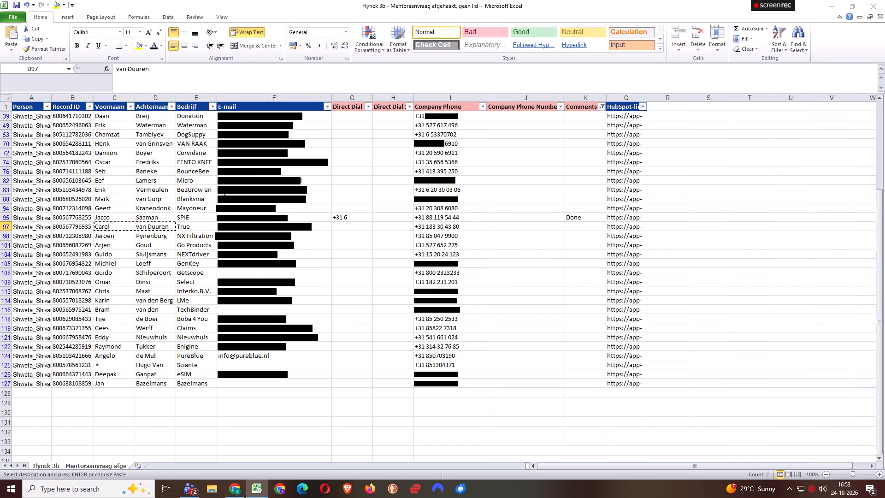
triple_click(221, 104)
left_click(221, 104)
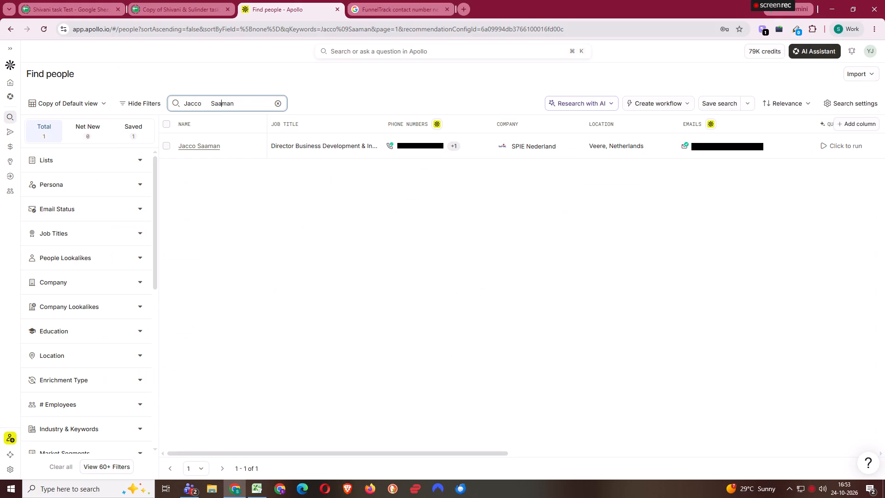
key("ctrl+v")
key("Return")
key("Return")
Reapply the Excel sheet's filters from the first Direct Dial column to hide row 95, already marked Done.
key("alt+Tab")
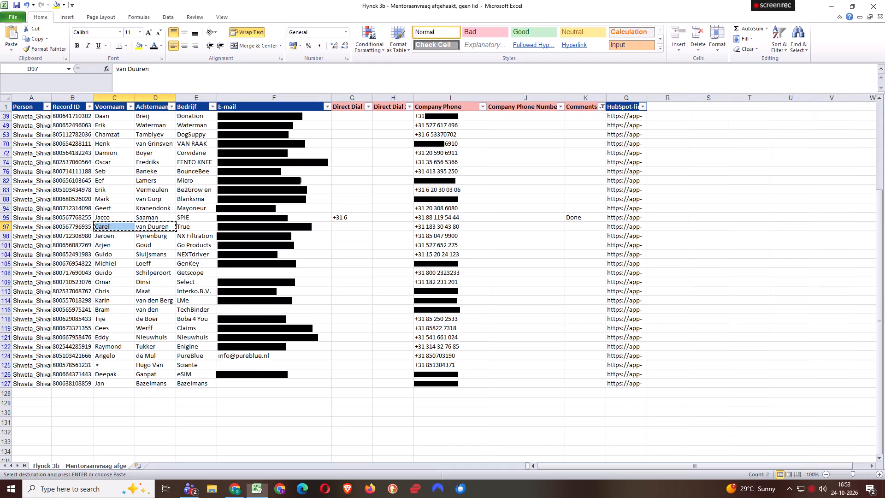
left_click(369, 107)
left_click(425, 272)
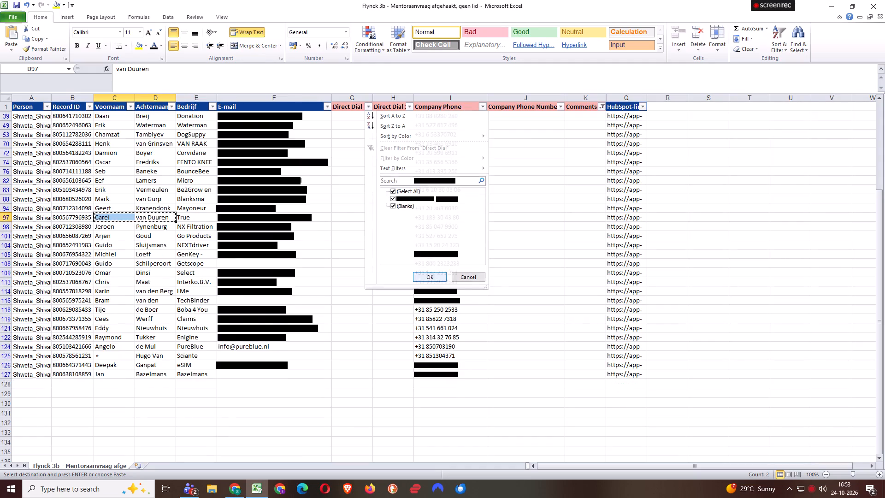
Request the mobile number of row 97's contact, the True Modular Building founder, in Apollo.
key("alt+Tab")
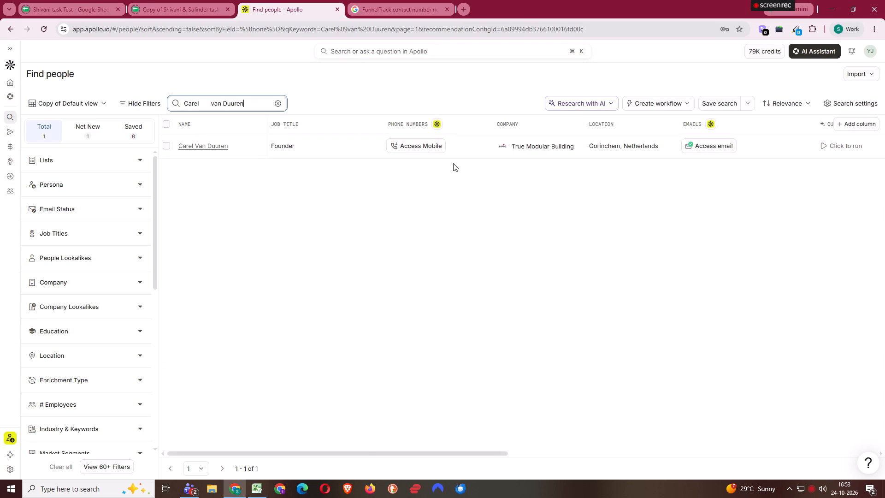
left_click(419, 147)
Copy row 98's first and last name from Excel and search Apollo's people for that contact.
key("alt+Tab")
left_click_drag(152, 228, 133, 227)
key("ctrl+c")
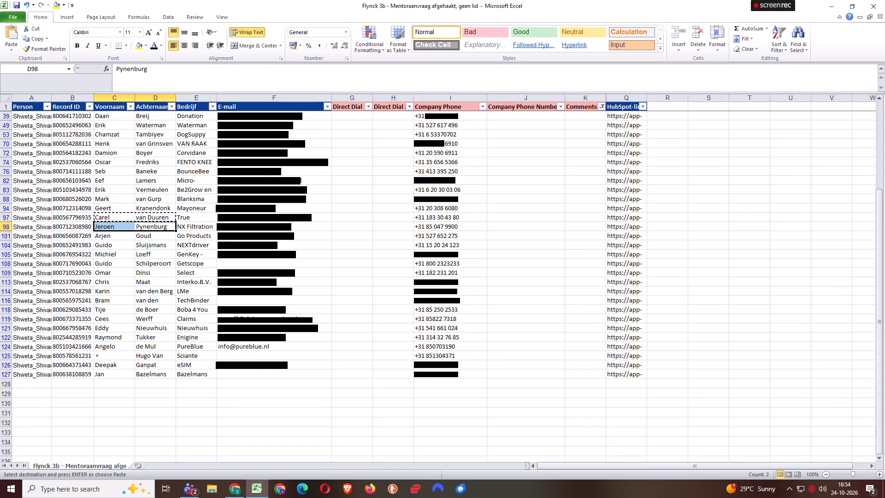
key("alt+Tab")
triple_click(215, 106)
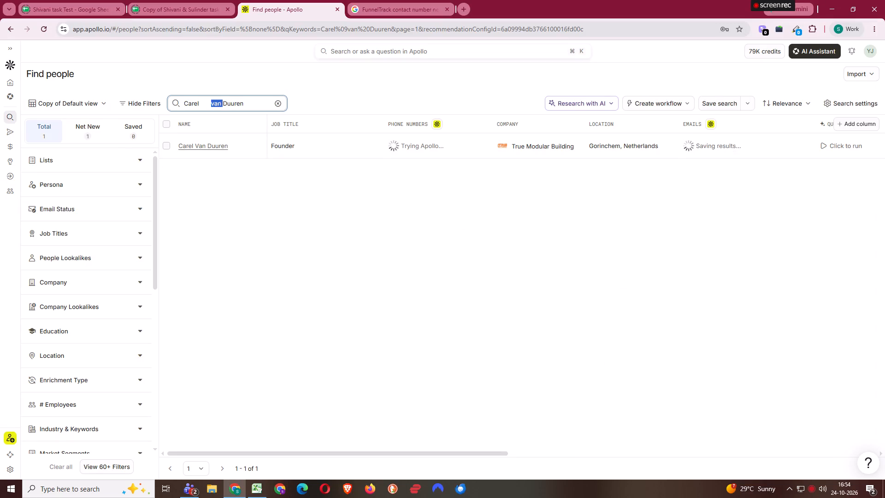
key("ctrl+v")
key("Return")
key("Return")
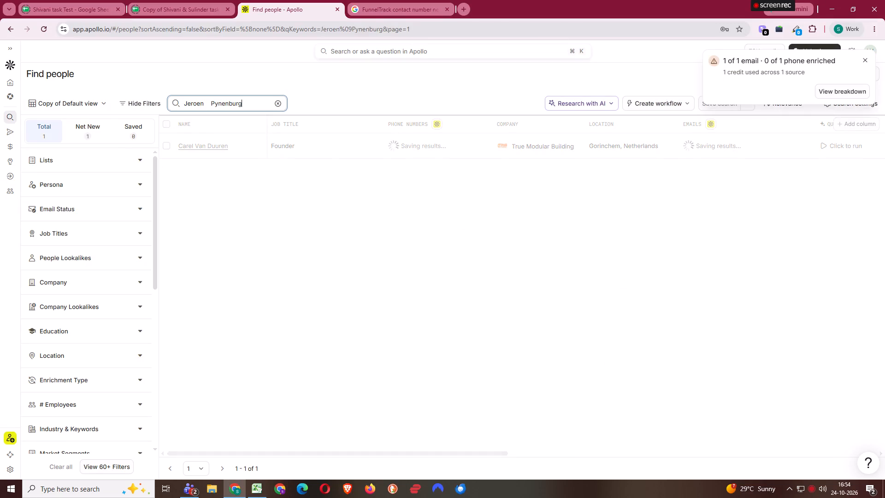
Check Apollo's results for row 98's contact and mark row 98 Done in Excel's Comments column.
key("alt+Tab")
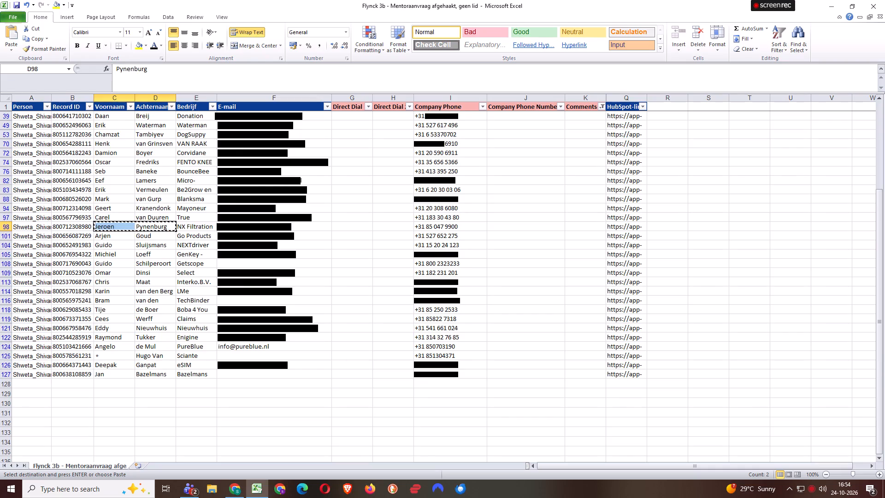
key("alt+Tab")
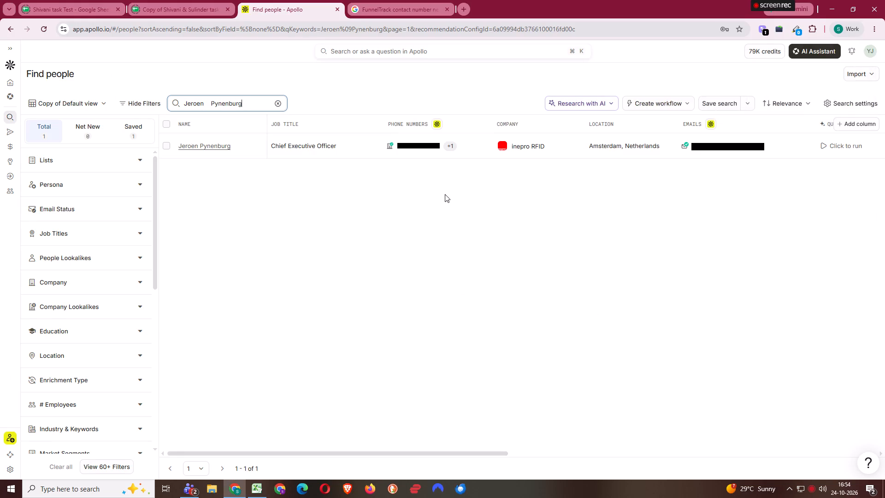
key("alt+Tab")
left_click_drag(197, 228, 478, 238)
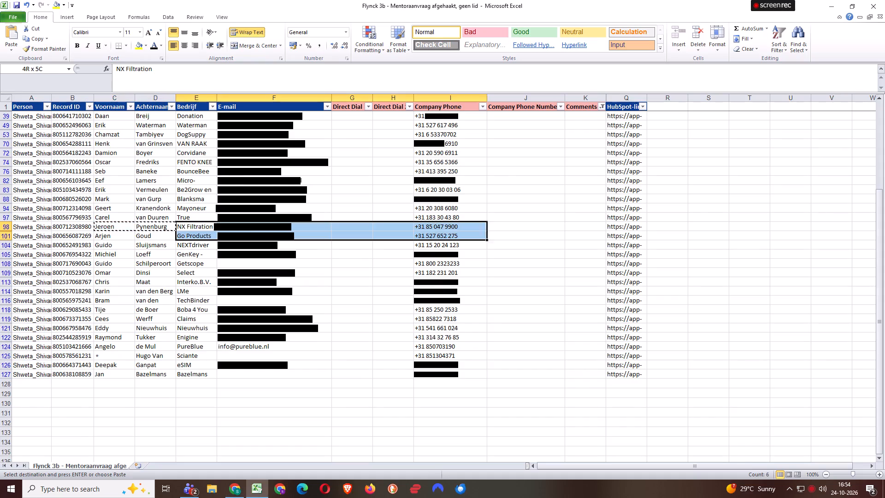
left_click_drag(478, 238, 592, 225)
left_click(592, 225)
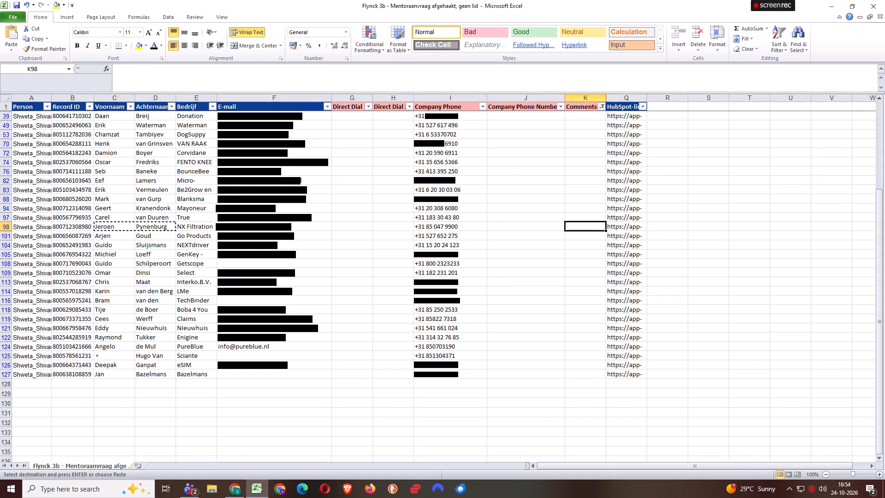
key("d")
Copy row 101's first and last name from Excel and search Apollo's people for that contact.
left_click_drag(588, 236, 162, 236)
left_click_drag(147, 236, 123, 236)
key("ctrl+c")
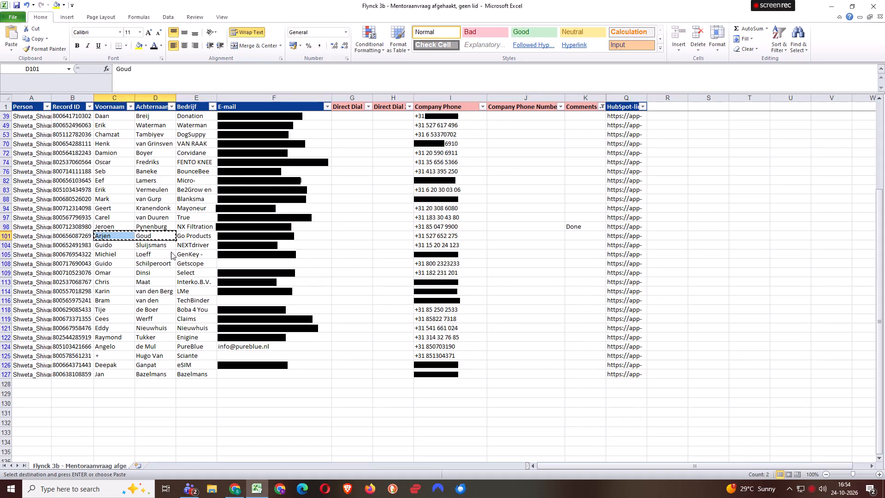
key("alt+Tab")
triple_click(230, 101)
key("ctrl+v")
key("Return")
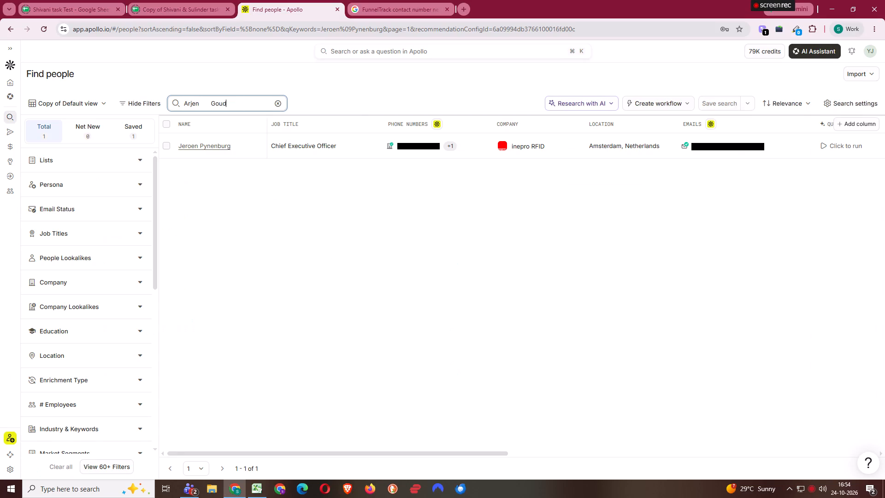
Reapply the Excel sheet's filters from the Achternaam column to hide row 98, already marked Done.
key("alt+Tab")
left_click(171, 107)
left_click(225, 277)
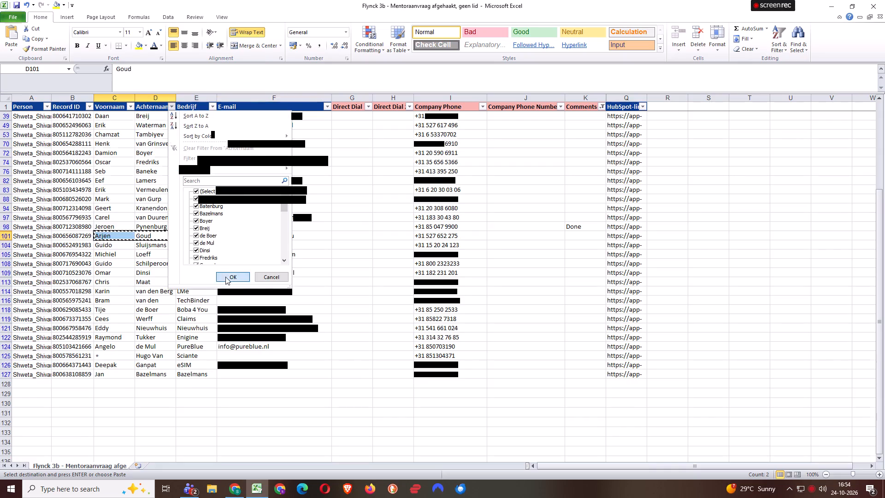
left_click(161, 100)
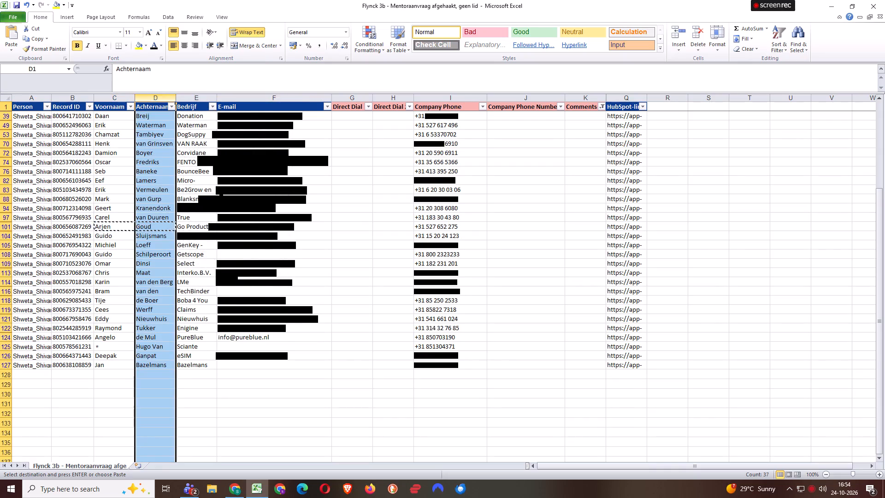
left_click(399, 416)
Request the mobile number of row 101's contact, the Go Products owner, in Apollo.
key("alt+Tab")
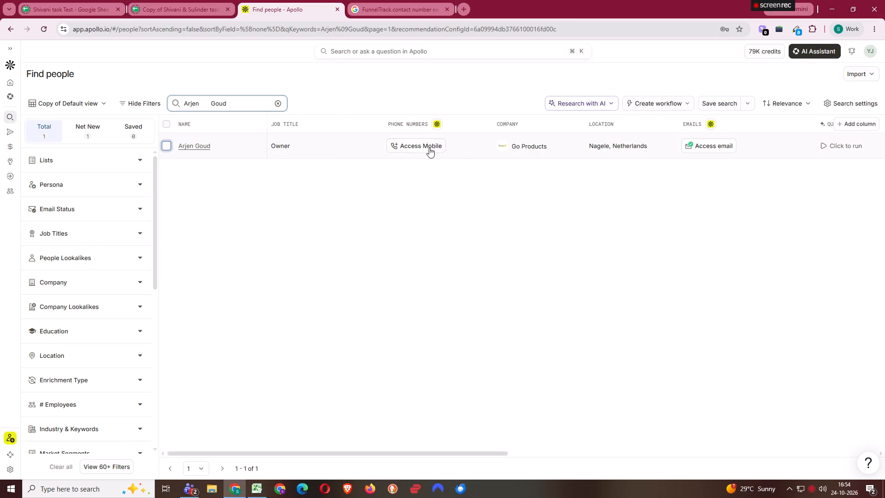
left_click(419, 146)
Copy row 104's first and last name from Excel and search Apollo's people for that contact.
key("alt+Tab")
left_click_drag(153, 236, 116, 237)
key("ctrl+c")
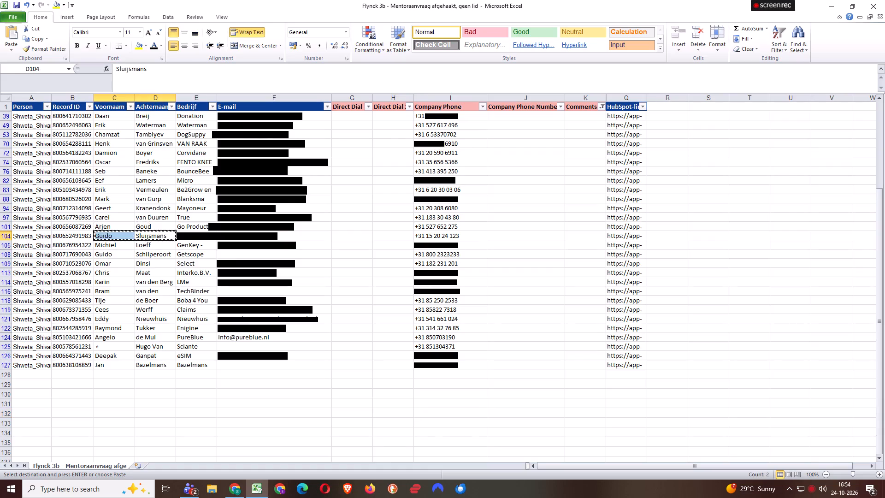
key("alt+Tab")
triple_click(218, 104)
left_click(218, 104)
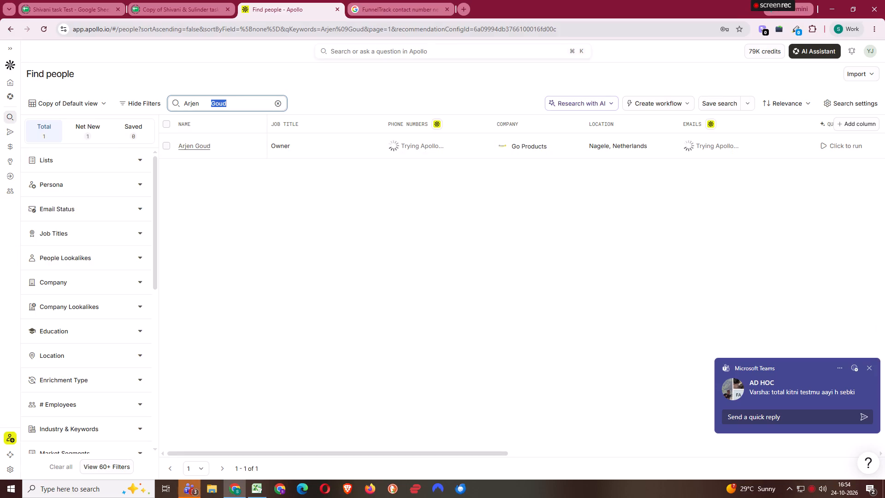
key("ctrl+v")
key("Return")
key("Return")
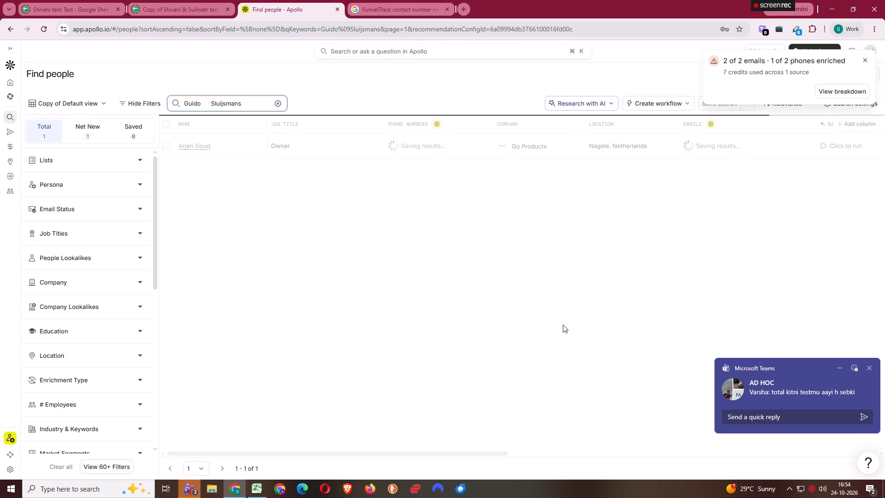
Copy the NEXTdriver contact's default mobile number from Apollo into row 104's first Direct Dial cell in Excel.
key("alt+Tab")
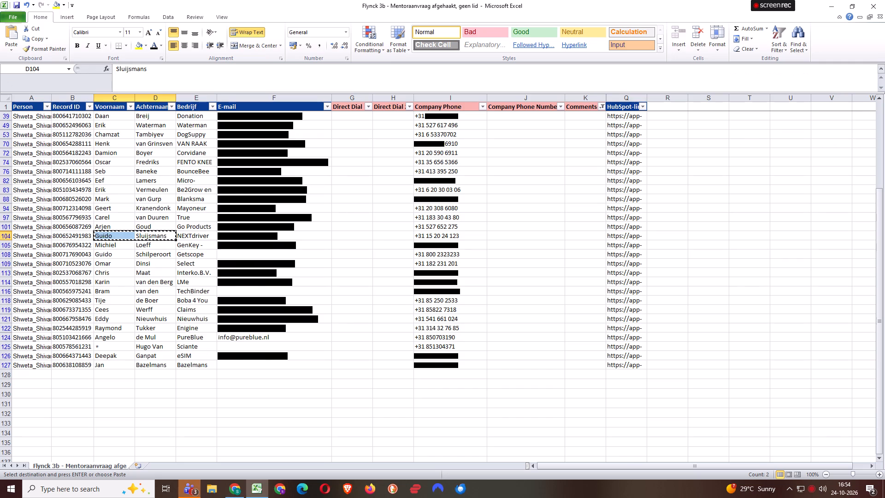
key("alt+Tab")
left_click(452, 146)
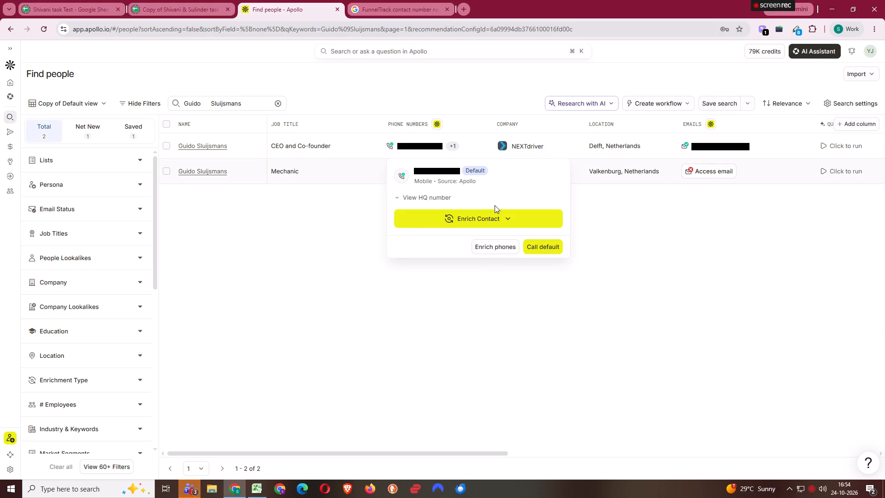
left_click(503, 172)
key("alt+Tab")
left_click_drag(200, 237, 337, 237)
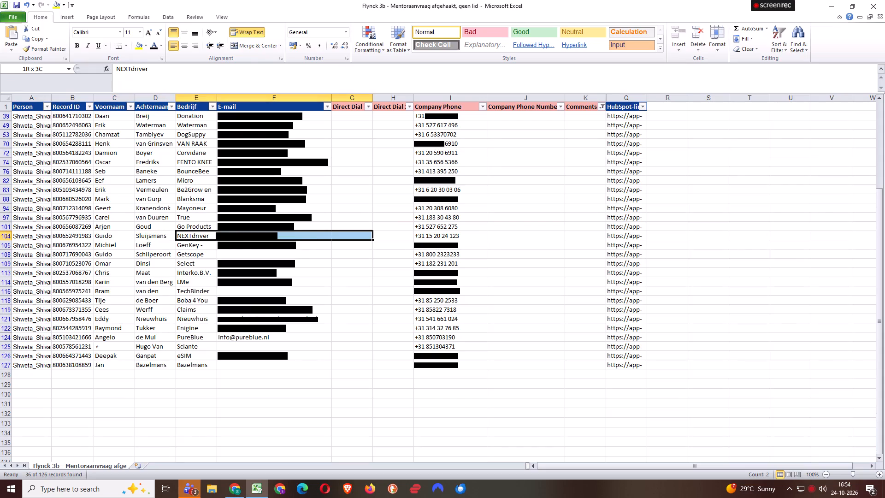
left_click_drag(337, 237, 340, 237)
left_click(340, 237)
key("ctrl+v")
Copy row 105's first and last name from Excel and search Apollo's people for that contact.
left_click_drag(336, 246, 127, 244)
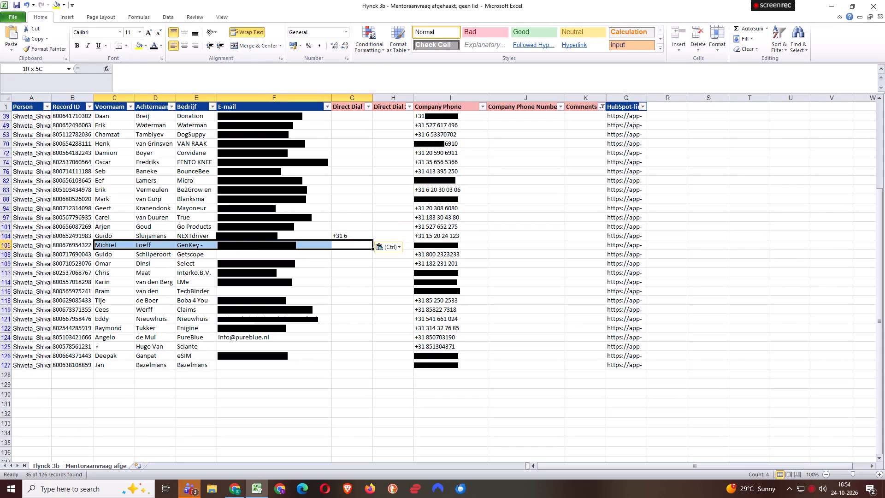
left_click_drag(127, 244, 124, 244)
left_click_drag(123, 245, 139, 245)
key("ctrl+c")
key("alt+Tab")
triple_click(249, 106)
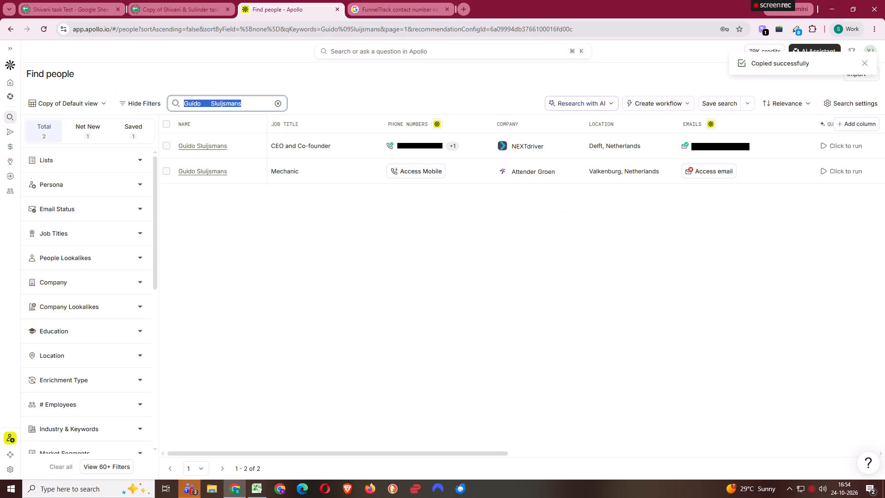
key("ctrl+v")
key("Return")
key("Return")
Mark row 104 Done in Excel's Comments column.
key("alt+Tab")
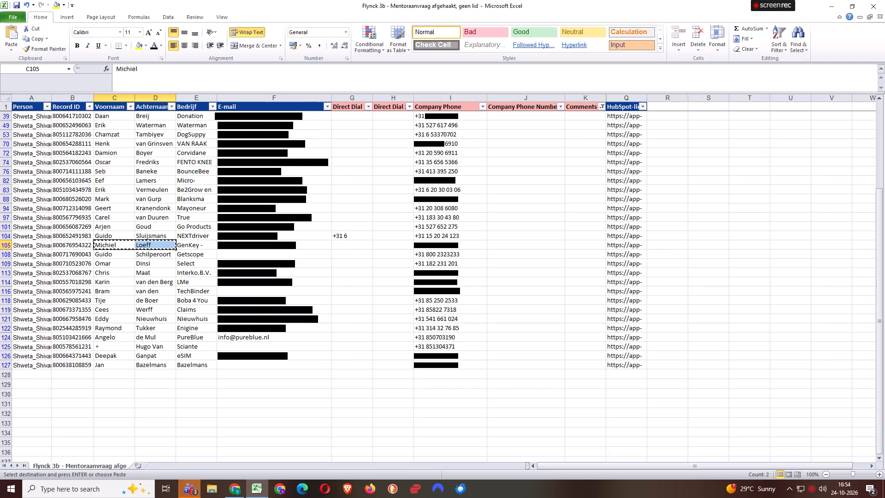
left_click_drag(300, 237, 572, 237)
left_click(572, 237)
key("d")
left_click_drag(580, 247, 129, 243)
Copy the GenKey contact's default mobile number from Apollo into row 105's first Direct Dial cell in Excel.
key("alt+Tab")
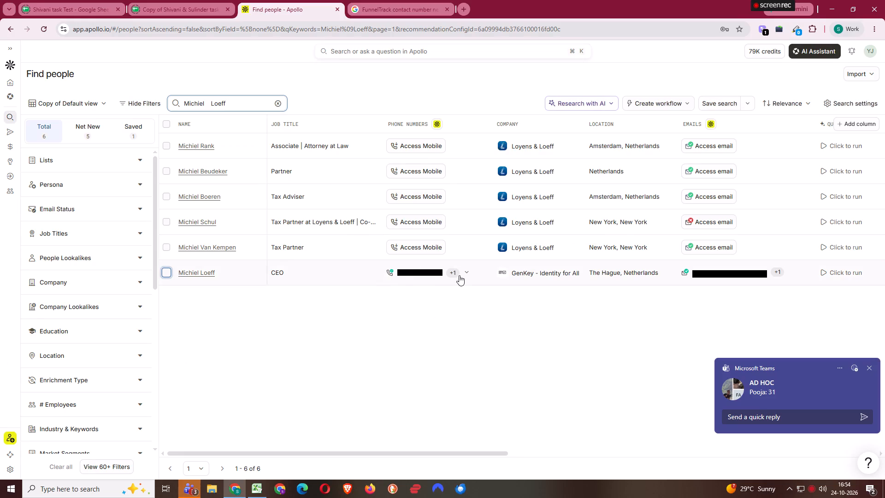
key("alt+Tab")
key("alt+Tab")
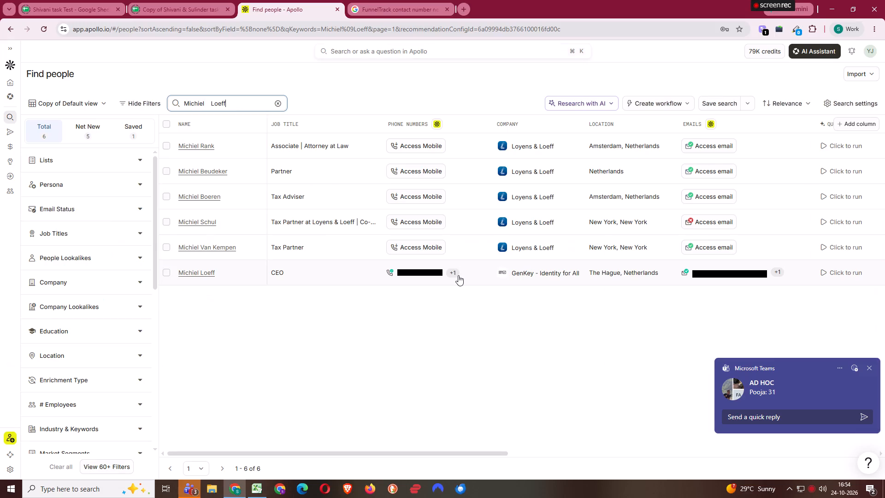
left_click(458, 275)
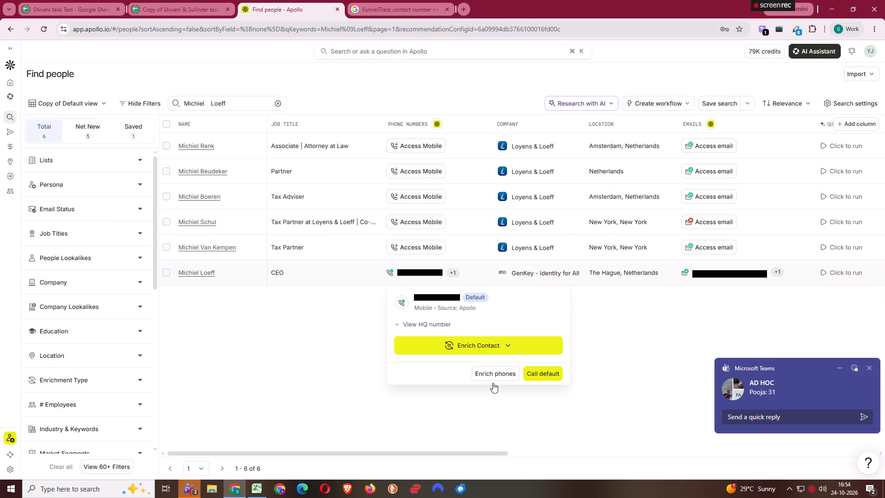
left_click(507, 304)
key("alt+Tab")
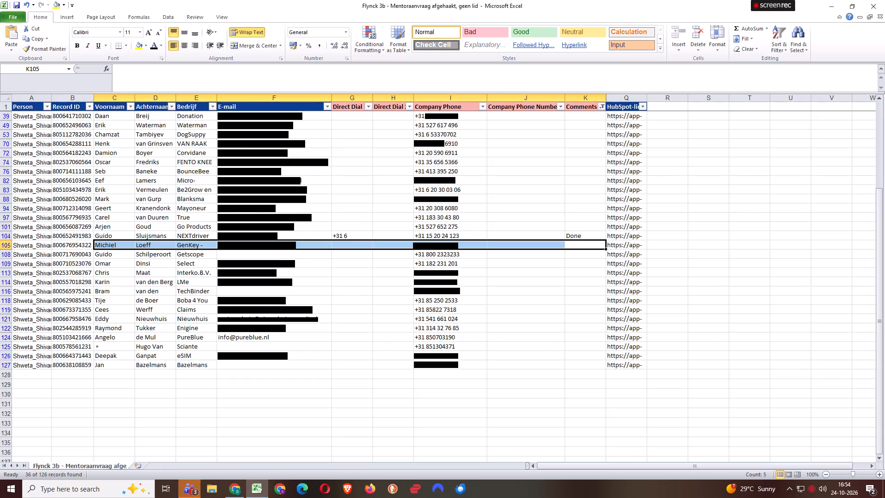
left_click(349, 242)
key("ctrl+v")
Mark row 105 Done in Excel's Comments column.
left_click_drag(387, 248, 572, 246)
left_click_drag(573, 246, 574, 235)
key("ctrl+d")
Copy row 108's first and last name from Excel and search Apollo's people for that contact.
left_click_drag(578, 255, 139, 259)
left_click_drag(117, 256, 146, 253)
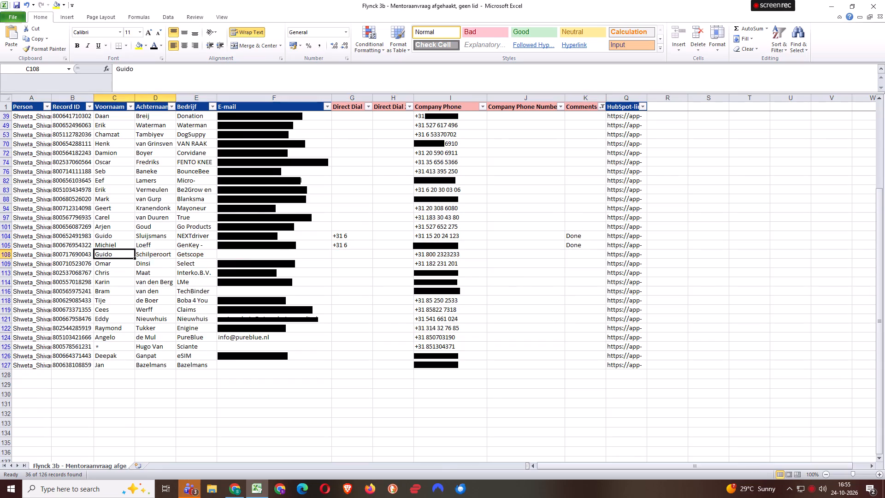
left_click_drag(146, 253, 157, 251)
key("ctrl+c")
key("alt+Tab")
triple_click(221, 101)
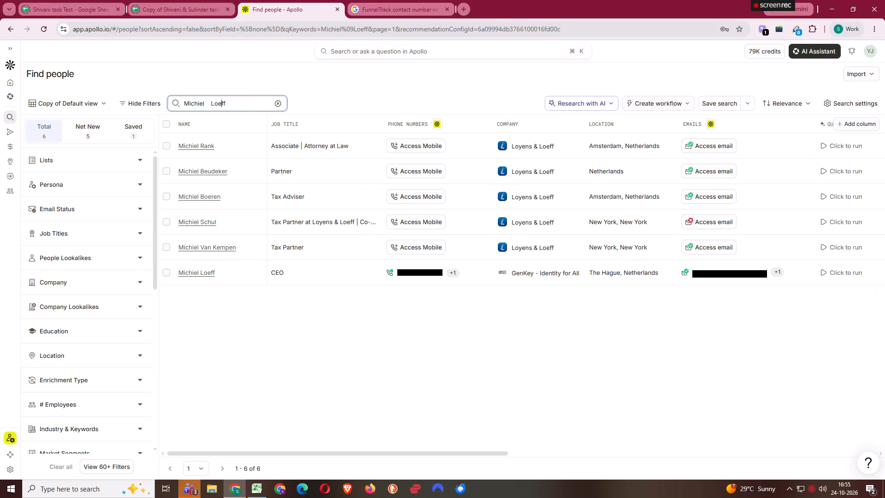
key("ctrl+v")
key("Return")
key("Return")
scroll(221, 102, "up", 1, "alt")
Reapply the blanks-only filter on Excel's Comments column.
key("alt+Tab")
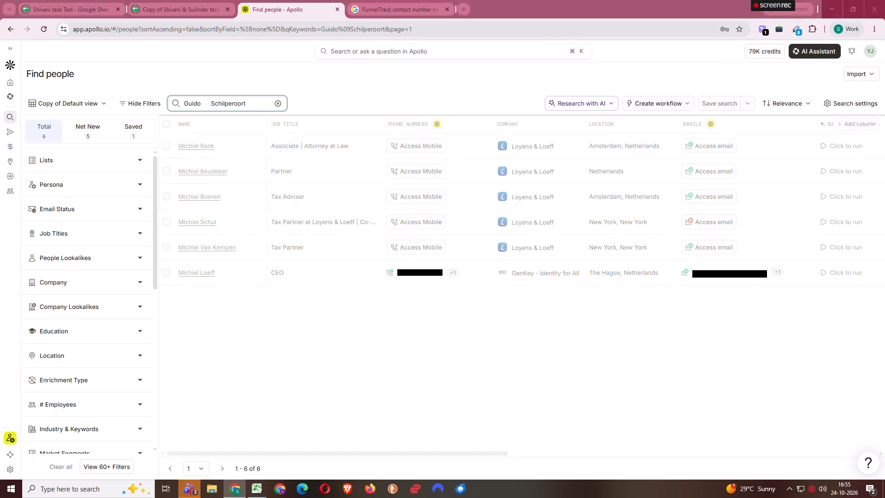
left_click(604, 107)
left_click(655, 277)
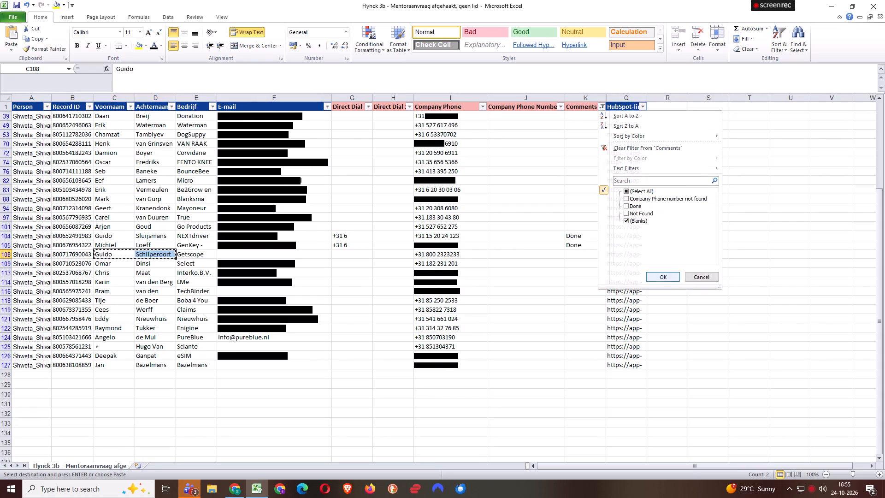
Check the Apollo search for row 108's contact and mark that row Done in Excel's Comments column.
key("alt+Tab")
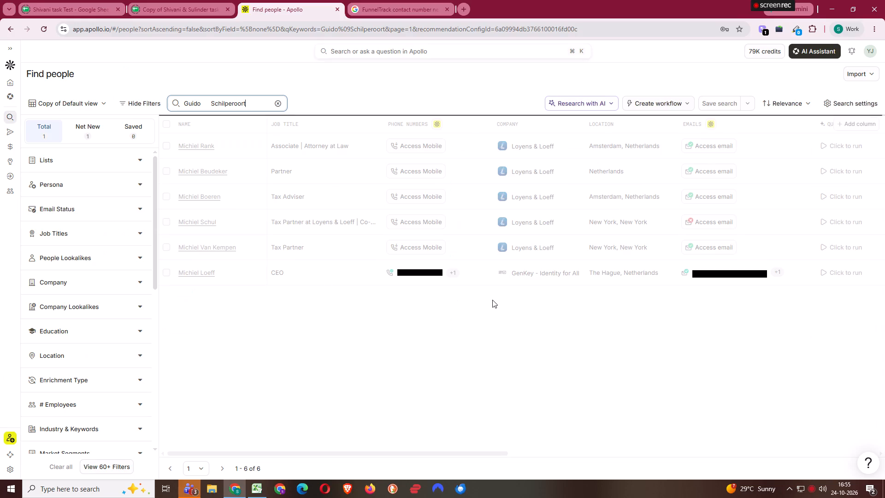
key("alt+Tab")
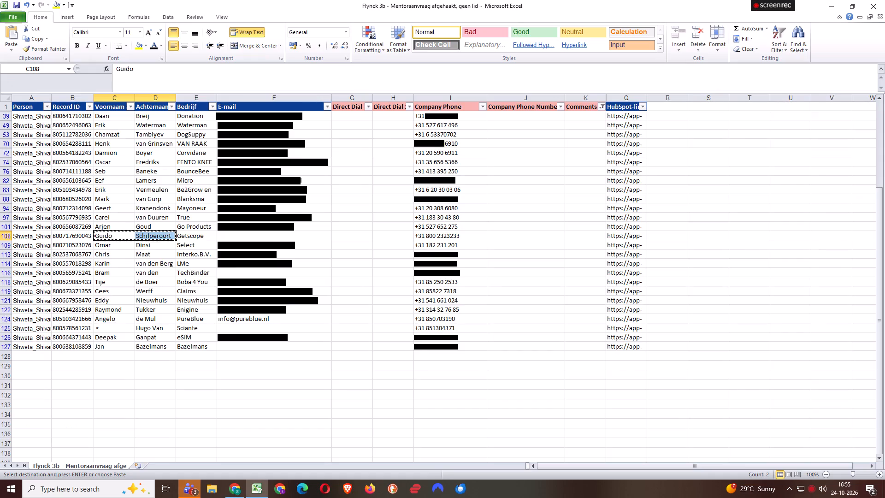
left_click_drag(197, 234, 574, 232)
left_click(576, 232)
key("d")
Copy row 109's first and last name from Excel and search Apollo's people for that contact.
left_click_drag(578, 246, 143, 246)
left_click_drag(143, 246, 106, 244)
key("ctrl+c")
key("alt+Tab")
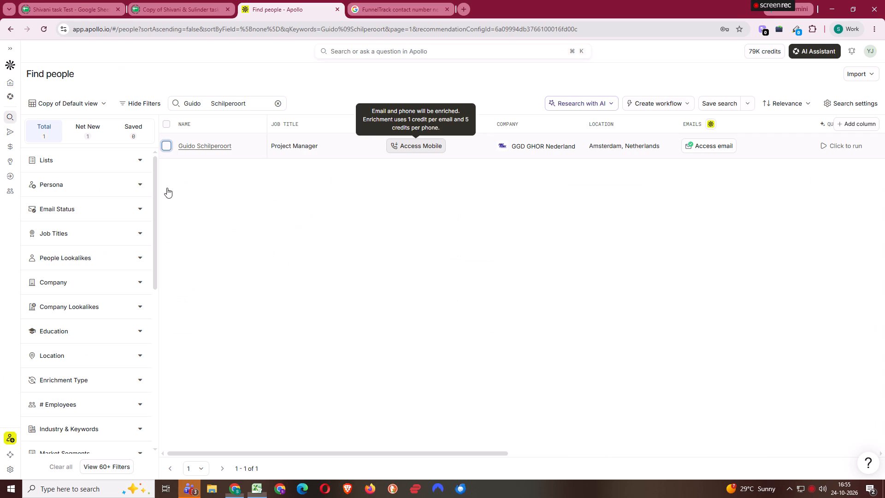
triple_click(199, 102)
key("ctrl+v")
key("Return")
key("Return")
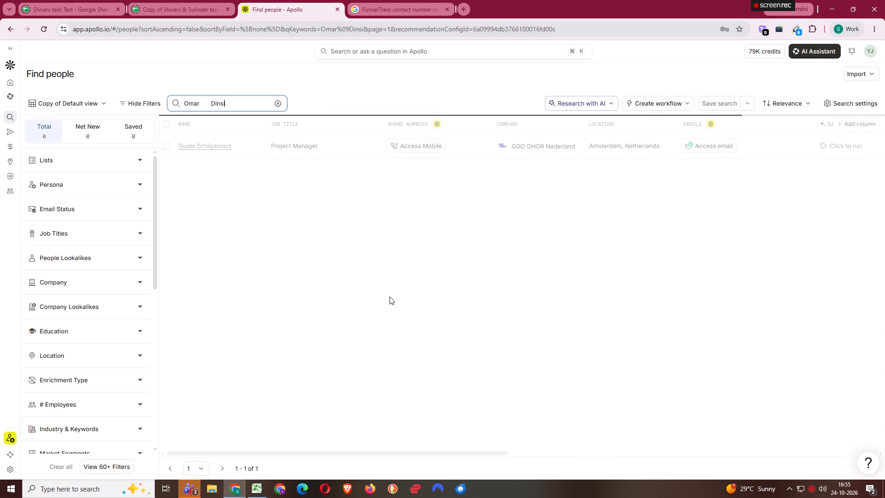
Mark row 109 Done in Excel's Comments column.
key("alt+Tab")
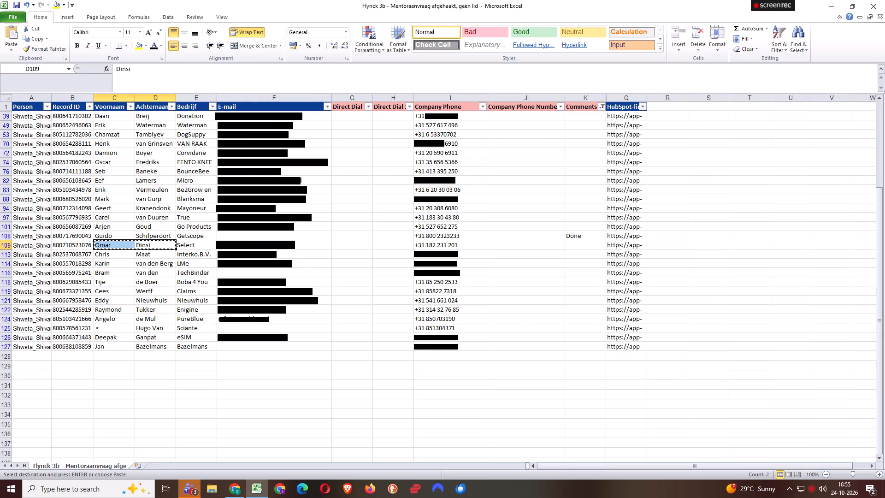
left_click_drag(200, 247, 543, 246)
left_click_drag(585, 247, 585, 238)
key("ctrl+d")
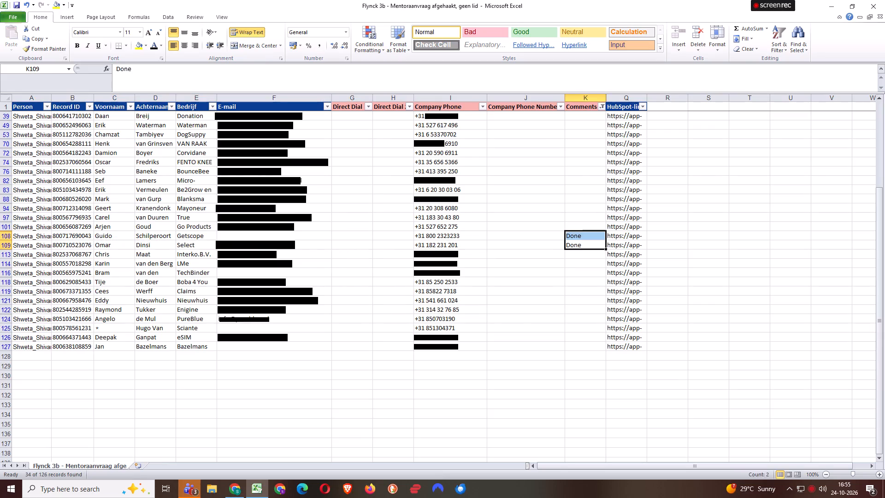
Copy row 113's first and last name from Excel and search Apollo's people for that contact.
left_click_drag(587, 253, 166, 255)
left_click_drag(151, 255, 119, 255)
key("ctrl+c")
key("alt+Tab")
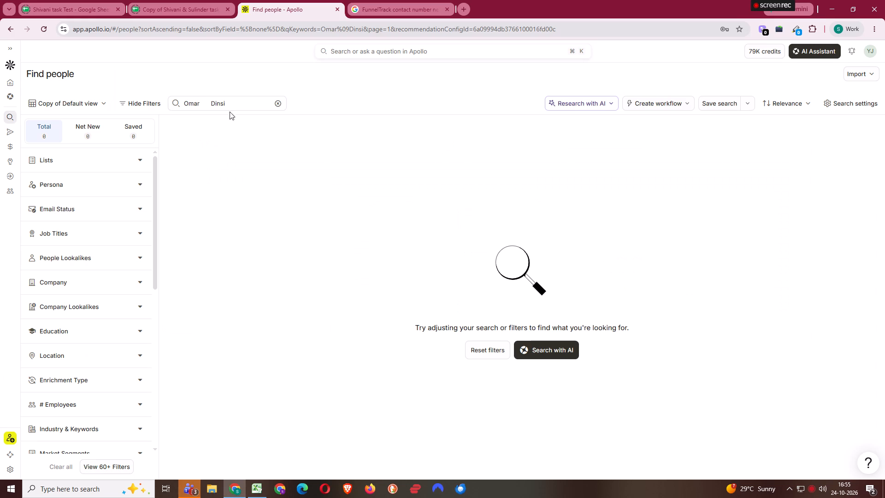
triple_click(230, 101)
key("ctrl+v")
key("Return")
key("Return")
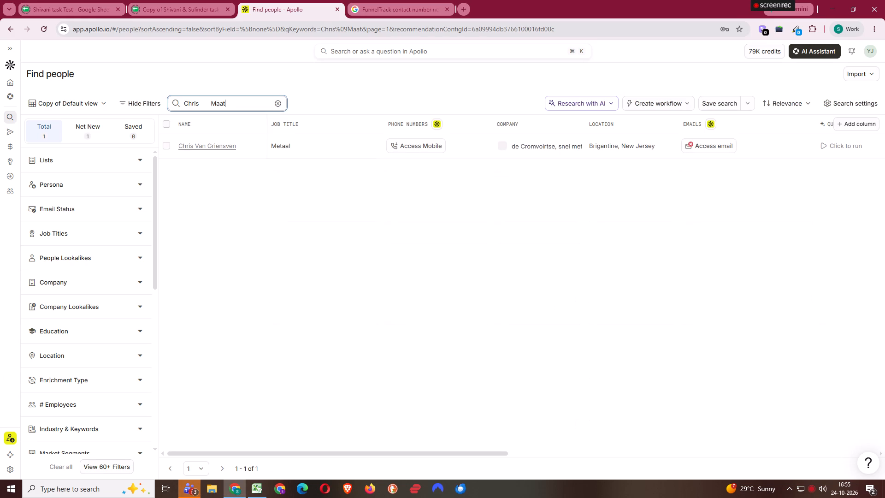
Mark row 113 Done in Excel's Comments column.
key("alt+Tab")
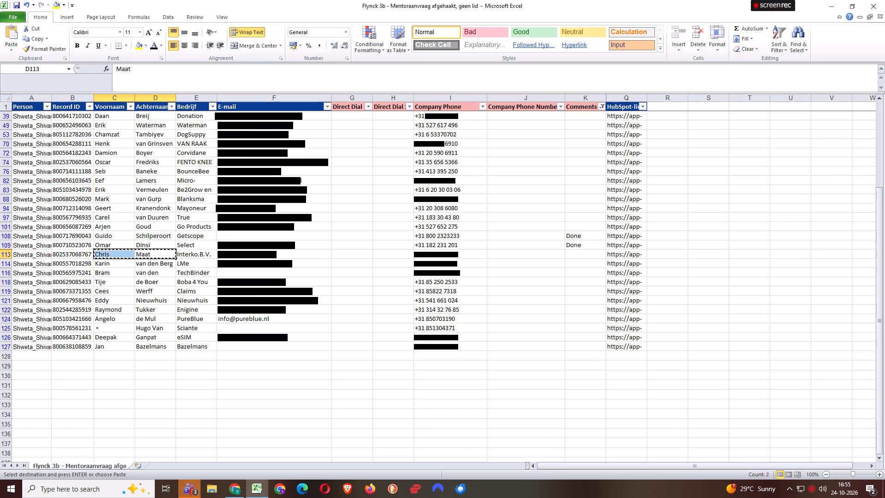
left_click_drag(208, 255, 437, 255)
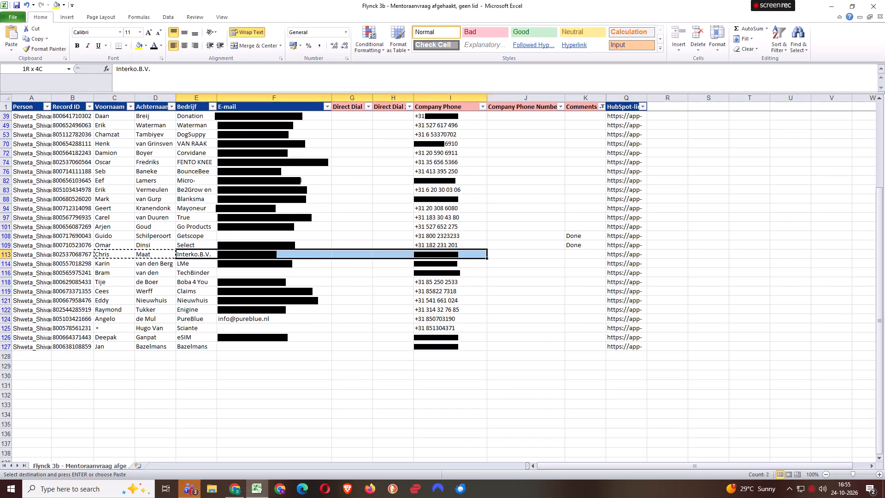
left_click_drag(437, 255, 525, 255)
left_click_drag(571, 256, 572, 247)
key("ctrl+d")
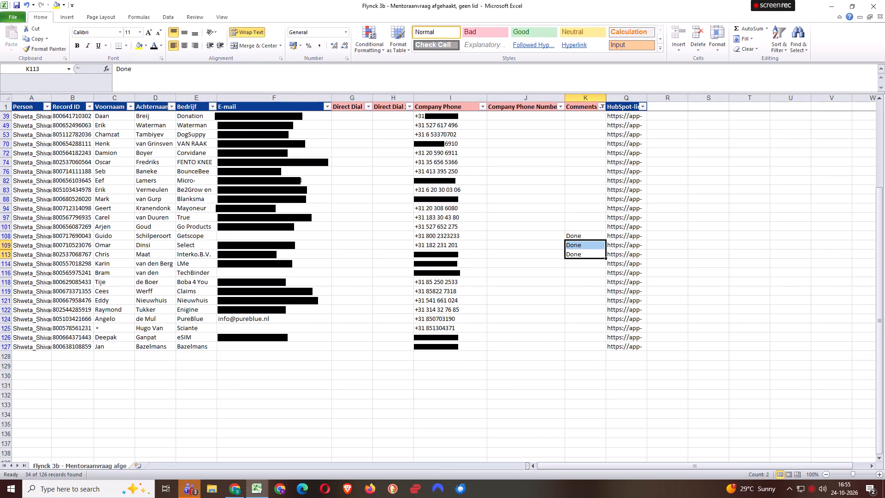
Reapply the blanks-only filter on the Comments column.
left_click(604, 103)
left_click(661, 275)
left_click(375, 349)
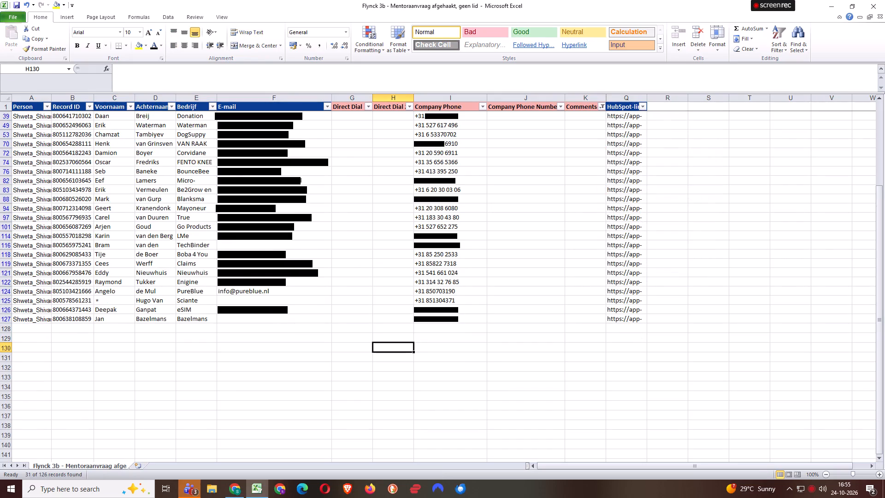
Copy row 101's first and last name from Excel and search Apollo's people for that contact.
left_click_drag(157, 229, 112, 228)
key("ctrl+c")
key("alt+Tab")
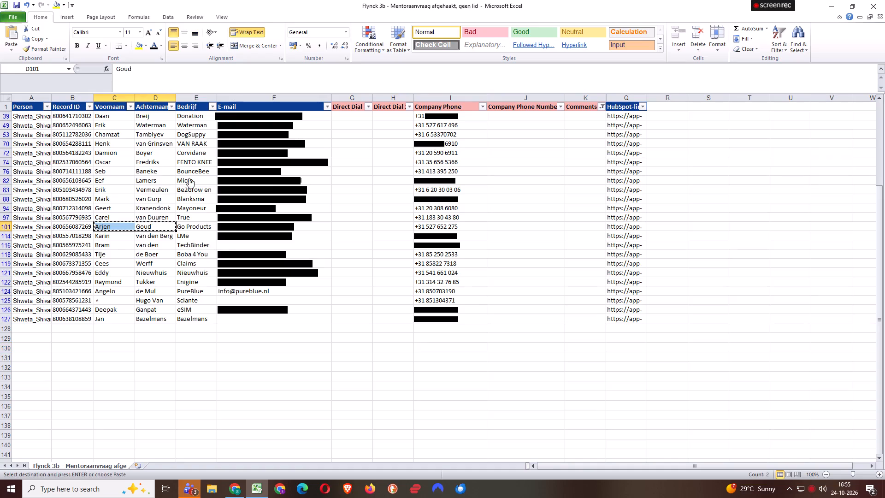
triple_click(218, 104)
key("ctrl+v")
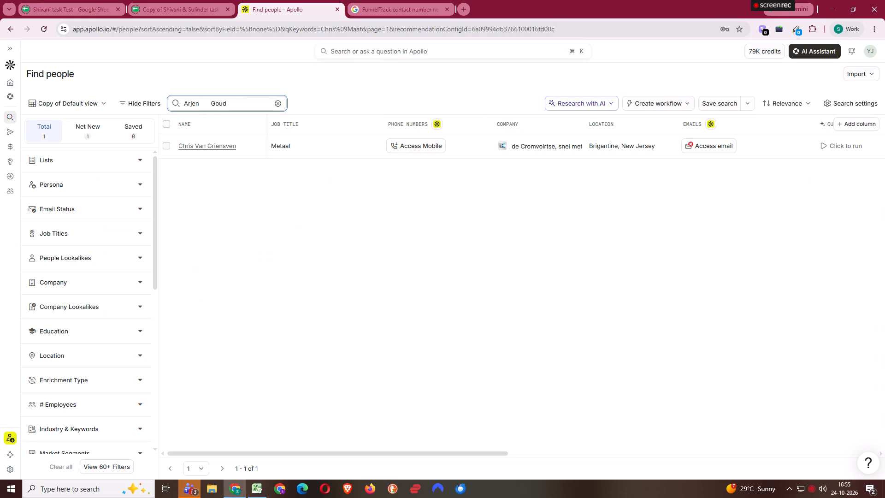
key("Return")
key("Return")
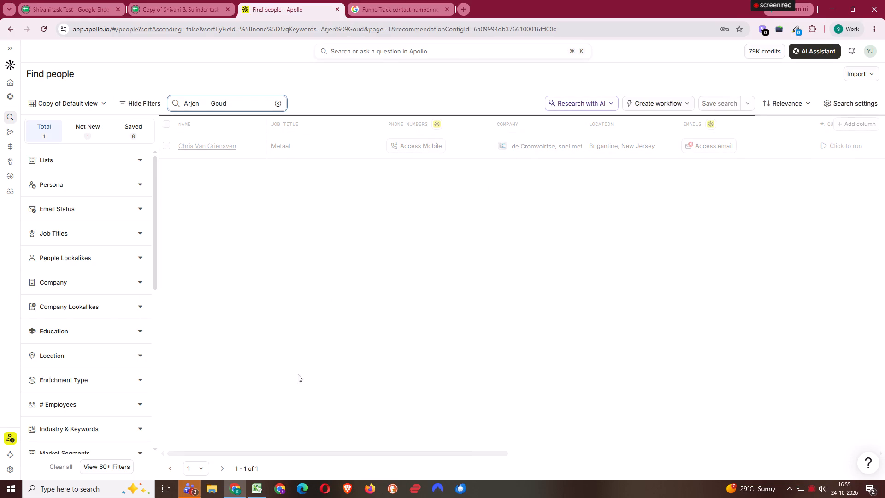
Mark row 101 Done in Excel's Comments column.
key("alt+Tab")
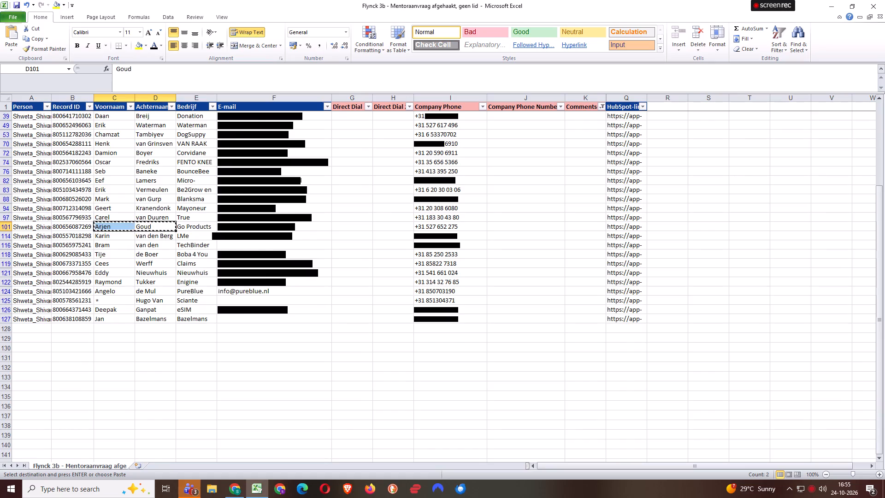
left_click_drag(211, 228, 602, 228)
left_click(602, 228)
key("d")
Copy row 114's first and last name from Excel and search Apollo's people for that contact.
left_click_drag(576, 236, 131, 236)
left_click(131, 236)
left_click_drag(131, 236, 139, 236)
left_click_drag(146, 236, 111, 236)
key("ctrl+c")
key("alt+Tab")
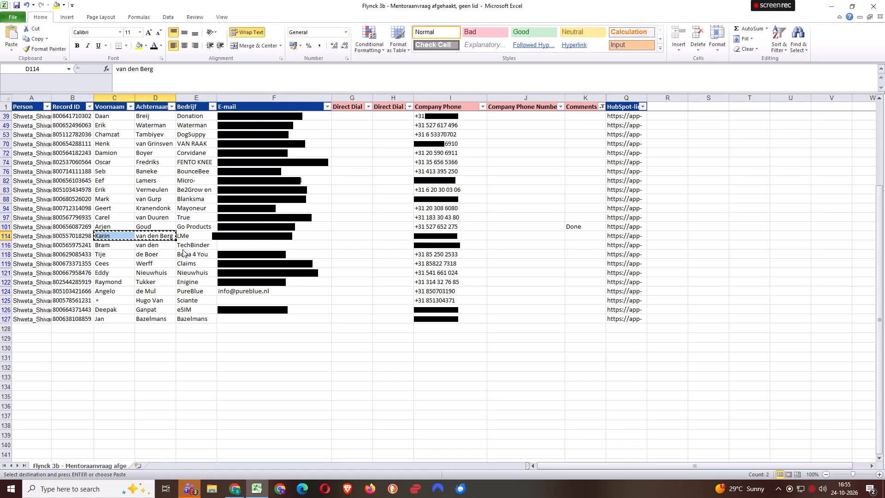
left_click(223, 99)
triple_click(220, 102)
key("ctrl+v")
key("Return")
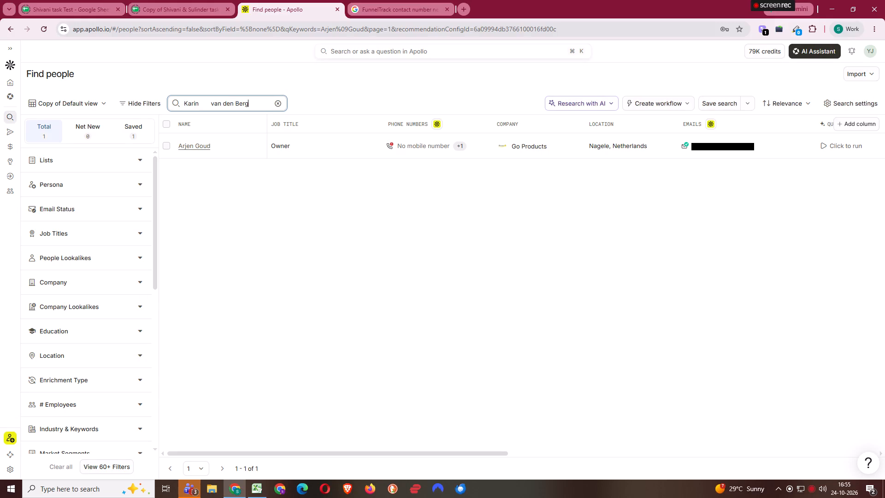
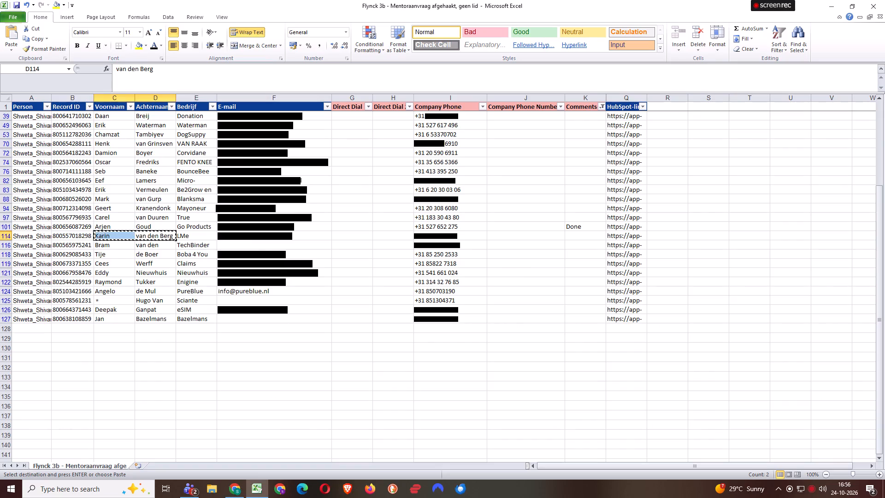
Fill the Done comment down into the Comments cell of row 114 (LMe).
left_click_drag(239, 238, 543, 237)
left_click_drag(576, 237, 578, 228)
key("ctrl+d")
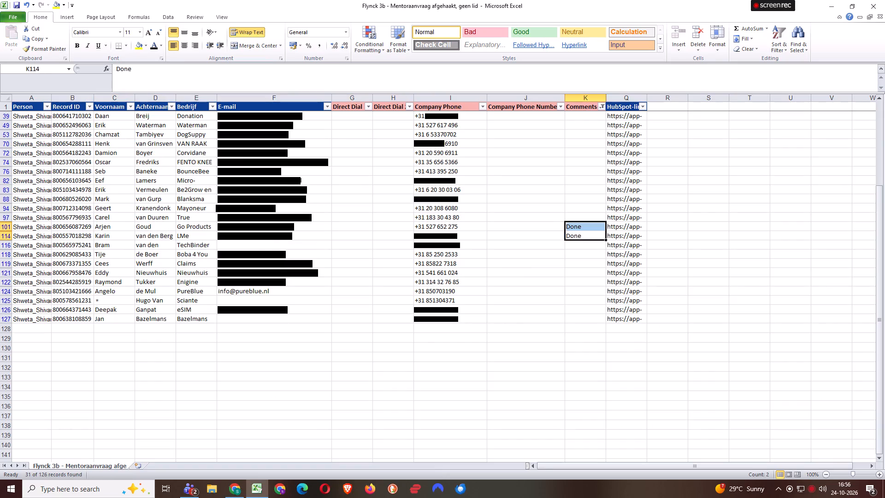
Copy the first and last name from row 116 (TechBinder) and search Apollo's people finder for that contact.
left_click_drag(580, 248, 106, 243)
left_click_drag(105, 243, 143, 243)
key("ctrl+c")
key("alt+Tab")
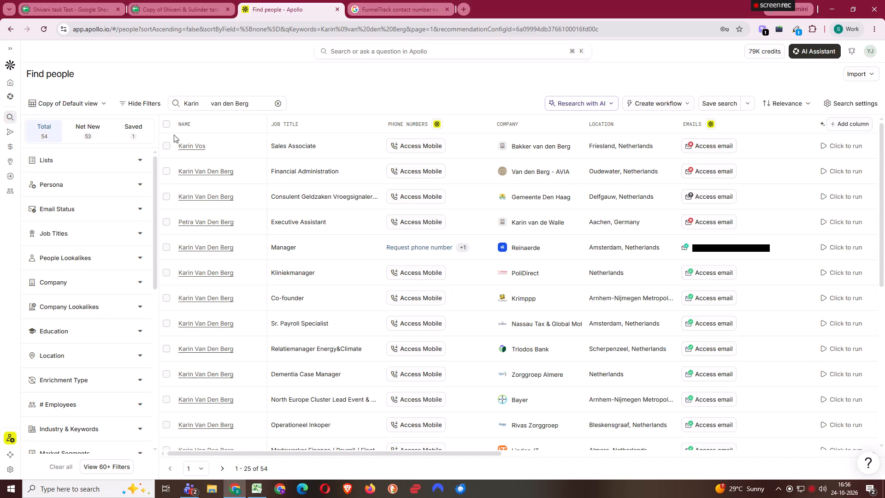
double_click(219, 100)
triple_click(218, 104)
left_click(218, 104)
key("ctrl+a")
key("ctrl+v")
key("Return")
In the Excel sheet, reapply the Comments filter to hide the rows marked Done.
key("alt+Tab")
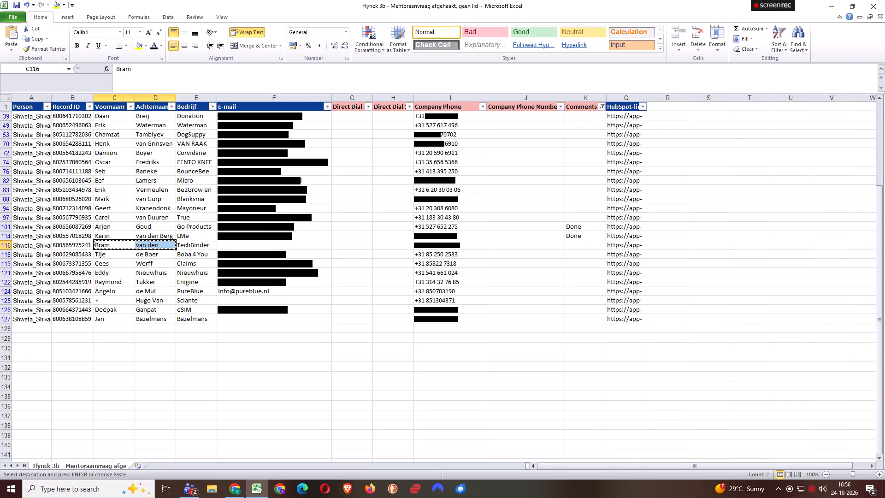
left_click(601, 107)
left_click(658, 278)
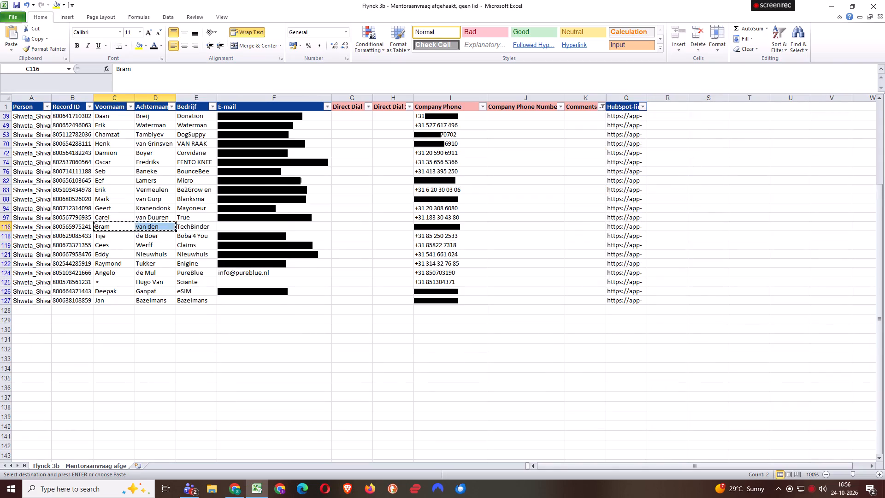
In Apollo, request mobile number access for the matching TechBinder co-founder.
key("alt+Tab")
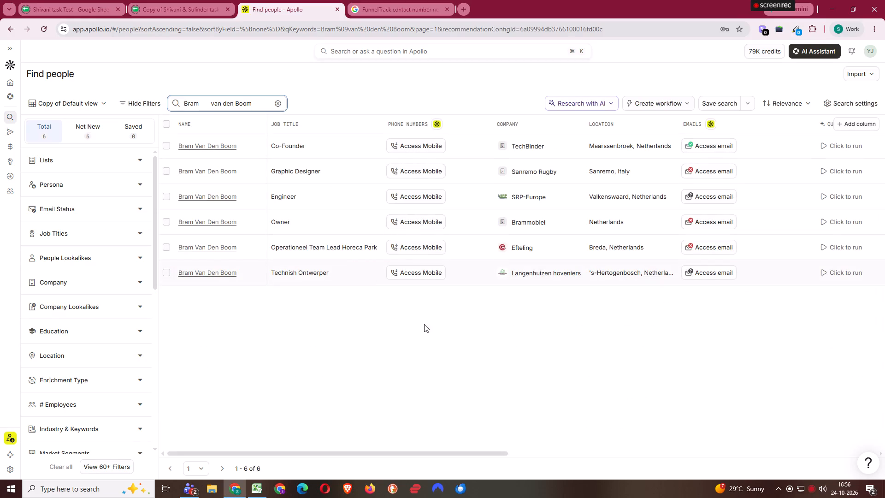
key("alt+Tab")
key("alt+Tab")
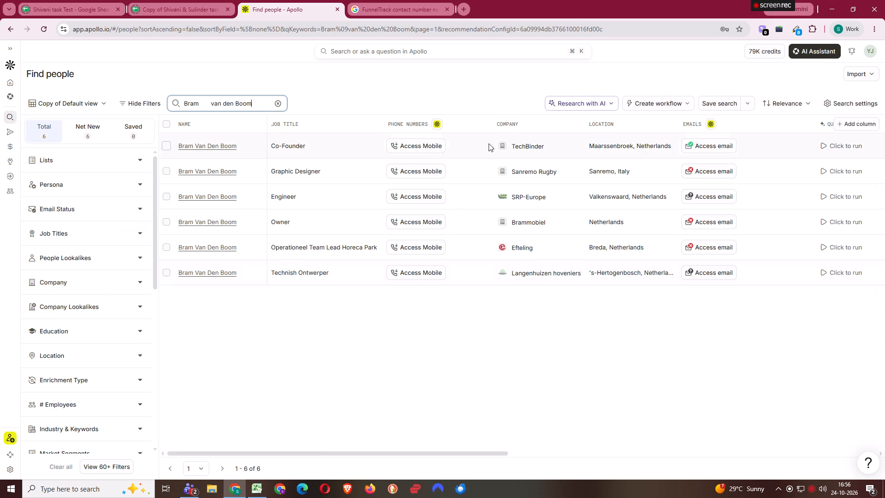
left_click(430, 143)
Copy the first and last name from row 118 (Boba 4 You) in Excel and search Apollo for that contact.
key("alt+Tab")
left_click_drag(151, 238, 142, 238)
left_click_drag(129, 237, 150, 236)
key("ctrl+c")
key("alt+Tab")
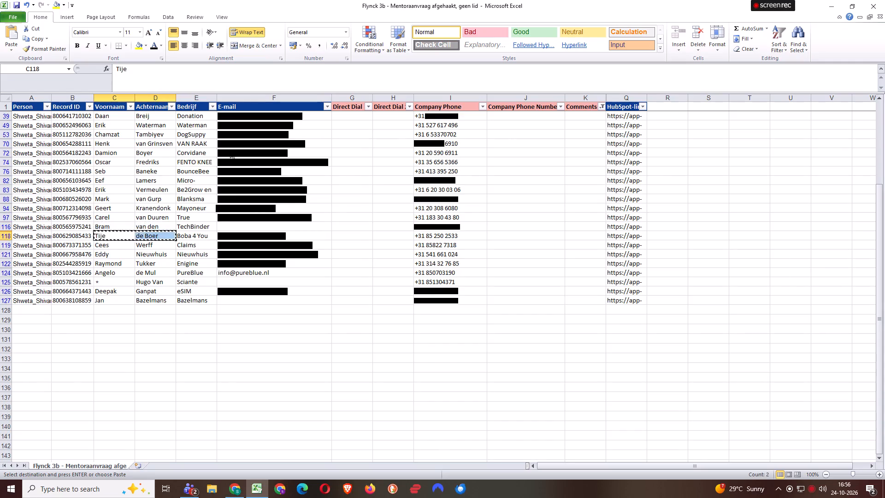
triple_click(242, 101)
left_click(242, 101)
key("ctrl+v")
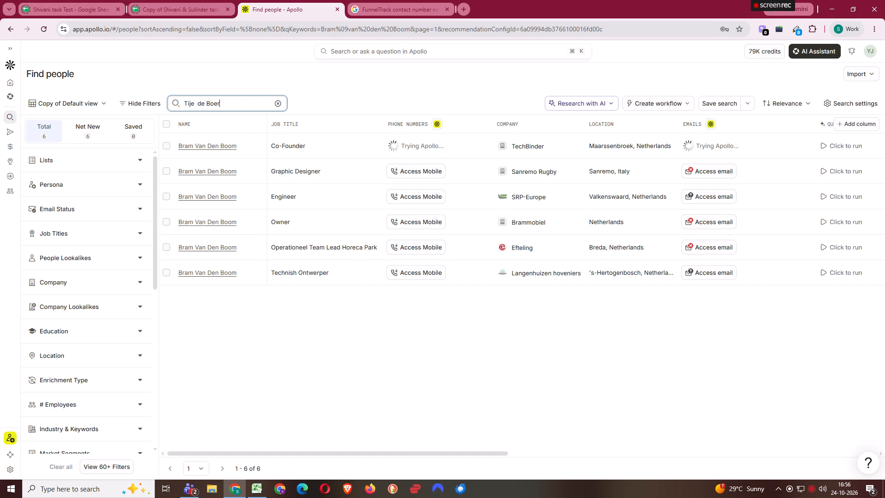
key("Return")
key("Return")
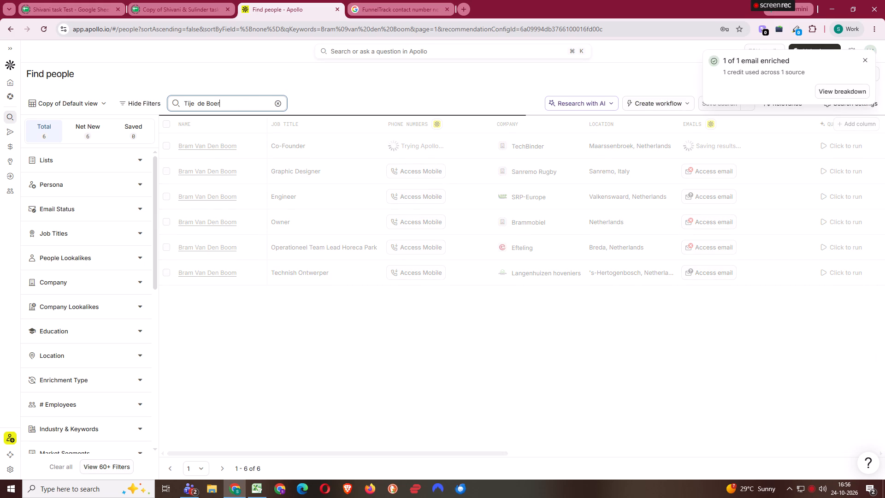
Check Apollo's result for the Boba 4 You contact and enter Done in the Comments cell of row 118 in Excel.
key("alt+Tab")
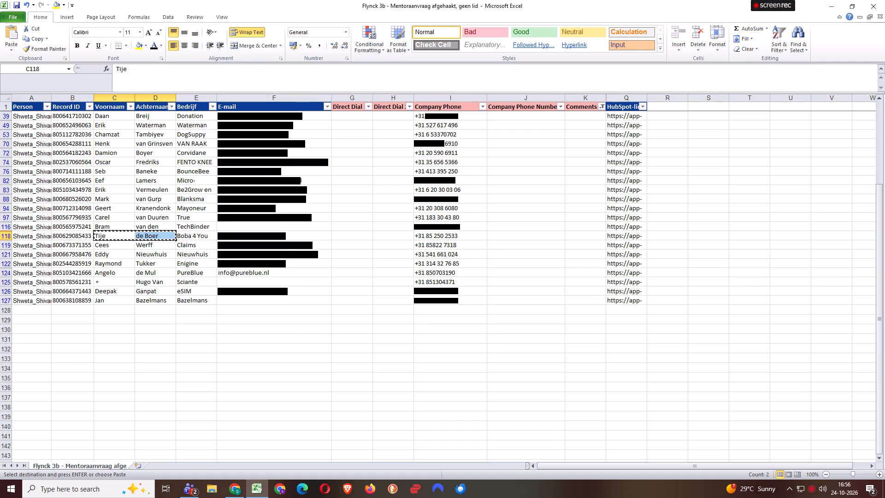
key("alt+Tab")
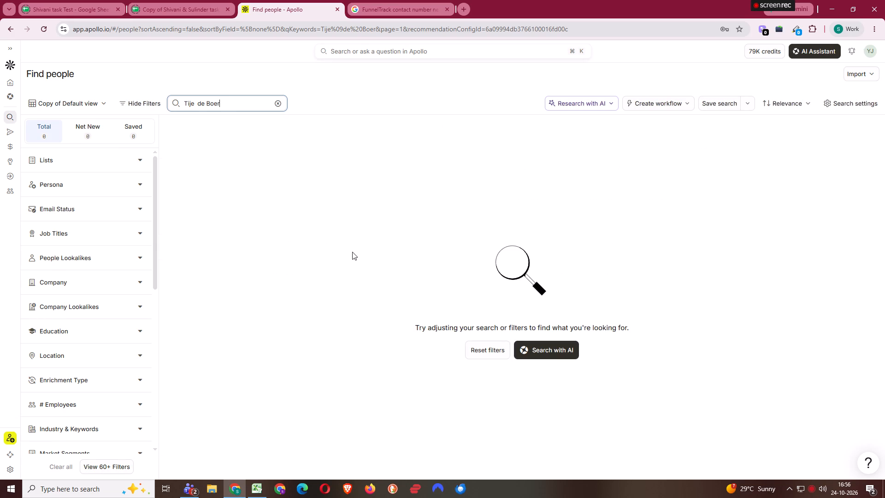
key("alt+Tab")
left_click_drag(209, 236, 336, 236)
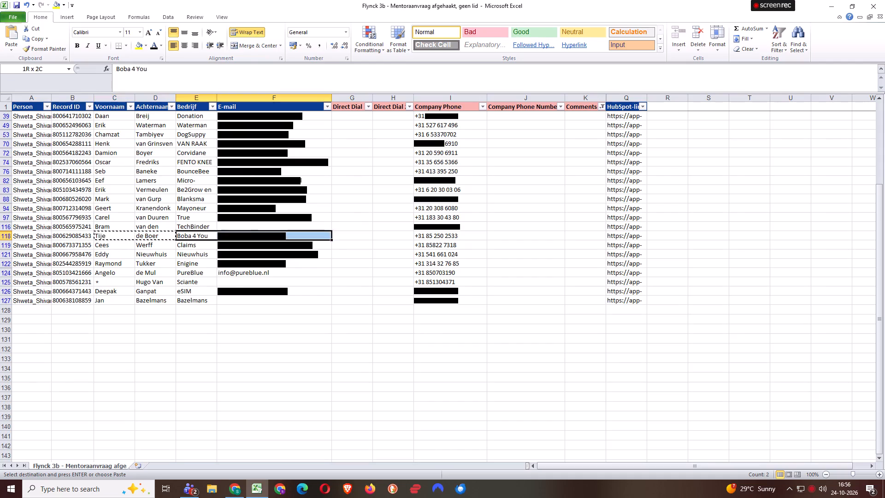
left_click_drag(336, 236, 549, 240)
left_click(578, 235)
key("d")
left_click(579, 251)
left_click_drag(578, 245, 575, 245)
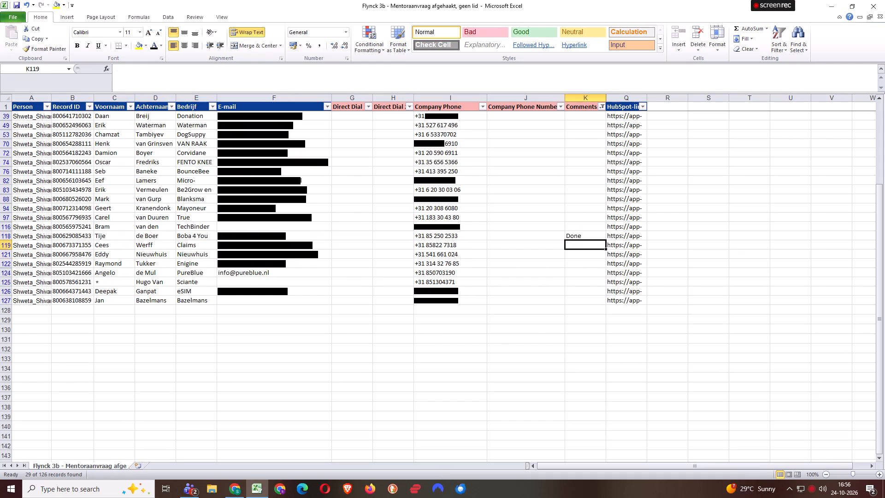
Copy the first and last name from row 119 (Claims) and search Apollo for that contact.
left_click_drag(575, 245, 137, 243)
left_click(137, 243)
left_click_drag(120, 245, 156, 245)
key("ctrl+c")
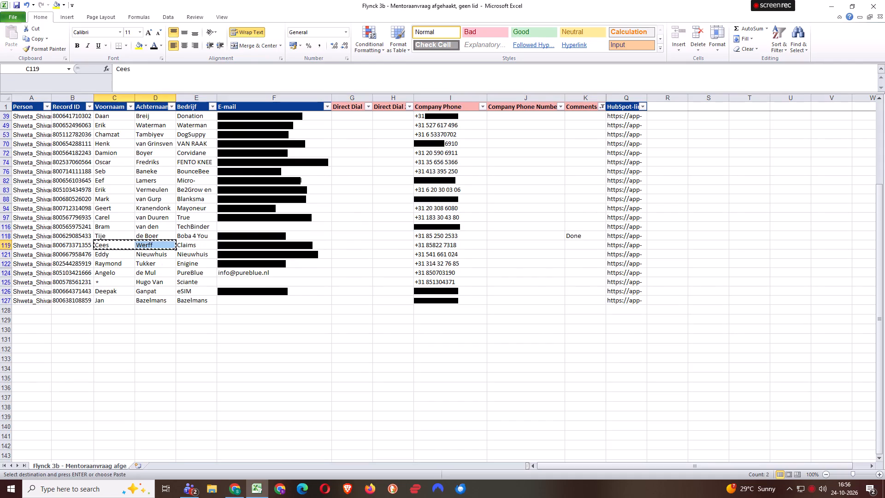
key("alt+Tab")
triple_click(190, 105)
key("ctrl+v")
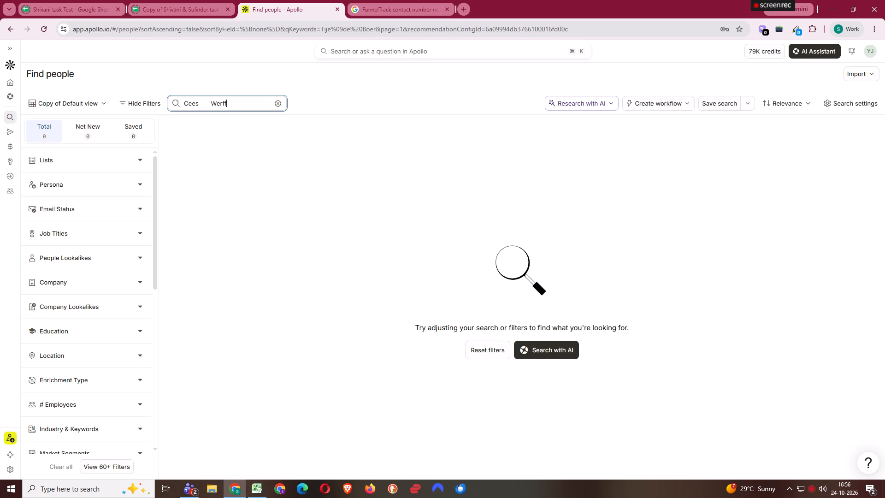
key("Return")
key("Return")
Back in Excel, reapply the filters from the Achternaam column to hide the row marked Done.
key("alt+Tab")
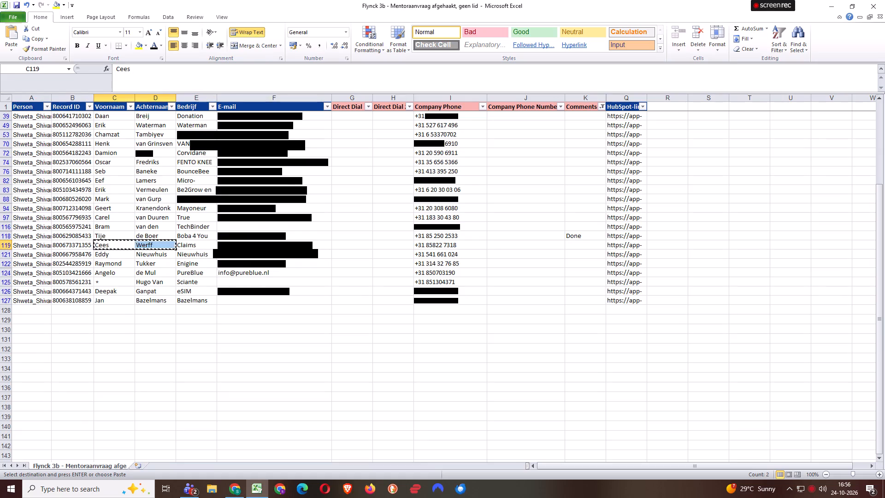
left_click(165, 107)
left_click(171, 108)
left_click(230, 273)
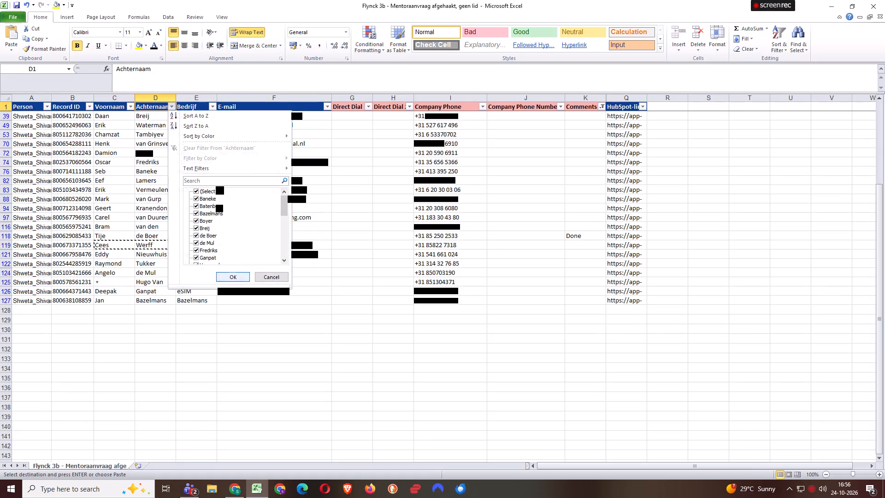
Copy the default mobile number of the Claims Corporation Network founder from Apollo into the first Direct Dial cell of row 119 in Excel.
key("alt+Tab")
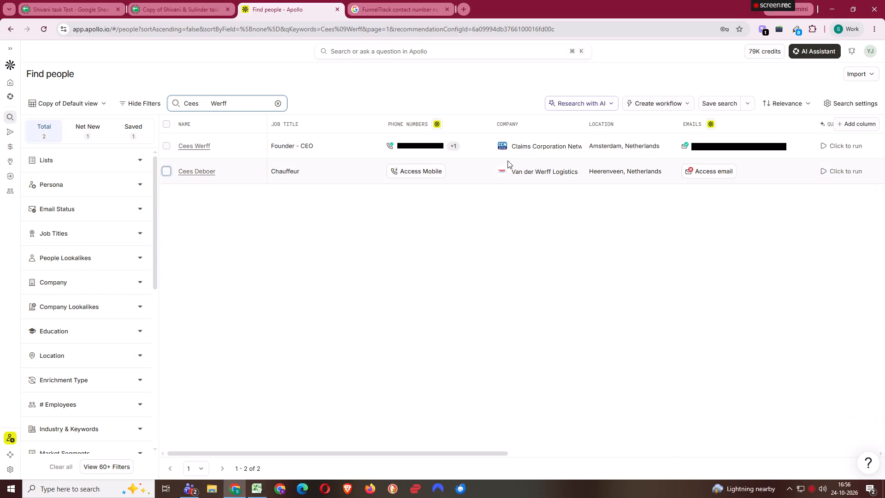
left_click(475, 148)
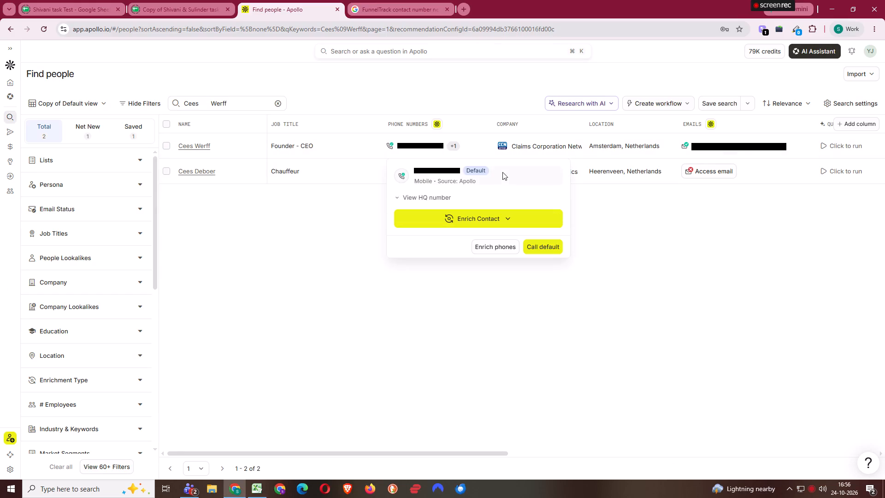
left_click(504, 179)
key("alt+Tab")
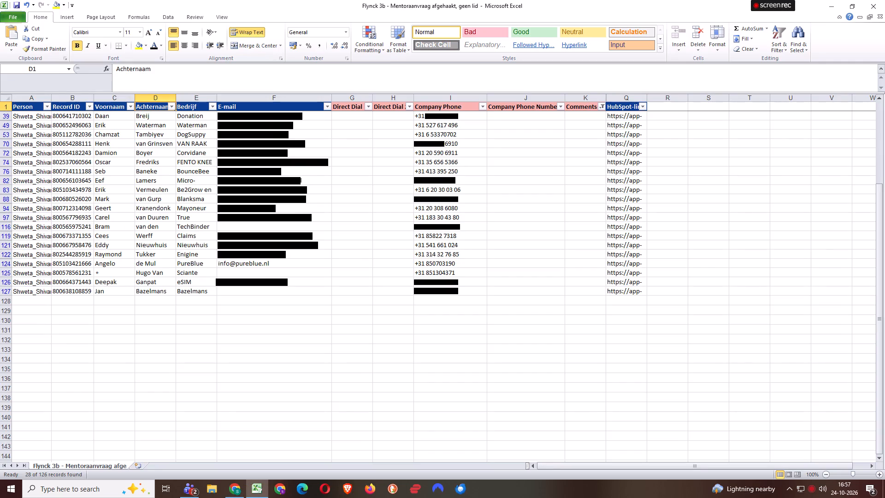
left_click_drag(118, 235, 563, 235)
left_click(576, 238)
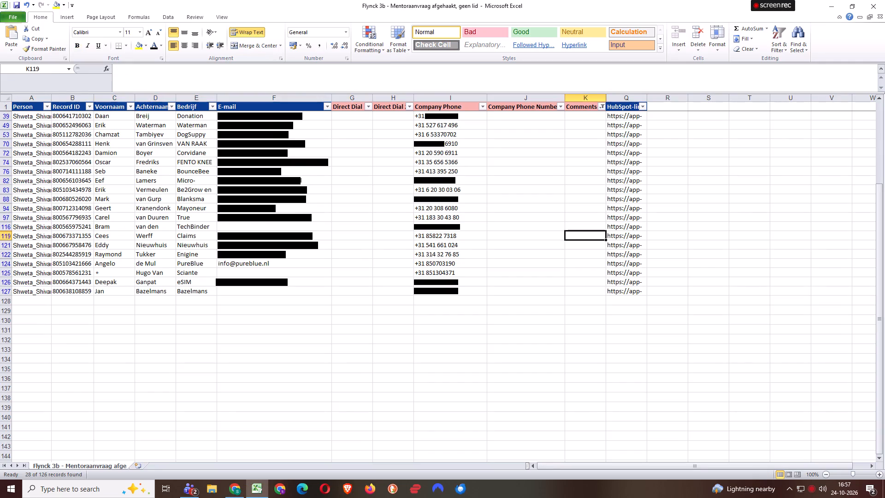
key("ctrl+v")
key("ctrl+z")
left_click_drag(582, 236, 371, 232)
left_click(371, 232)
left_click(369, 232)
left_click(364, 236)
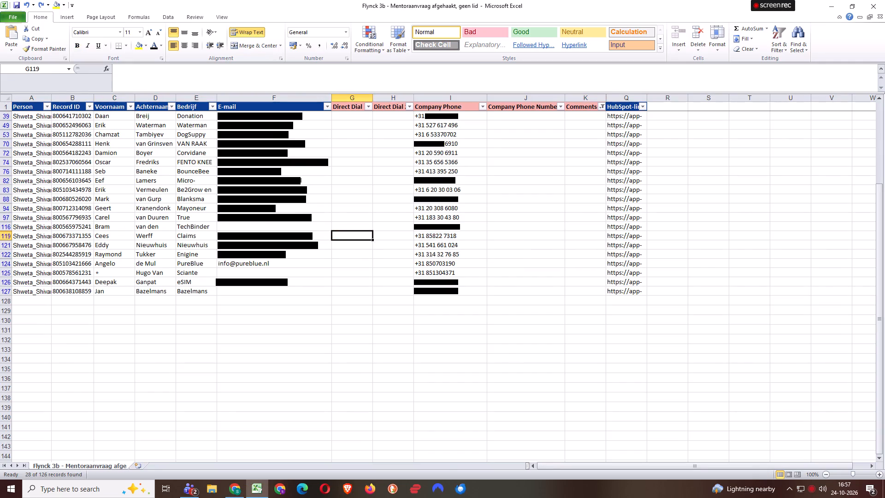
key("ctrl+v")
Enter Done in the Comments cell of row 119 (Claims).
left_click_drag(395, 237, 586, 235)
left_click(586, 235)
key("s")
left_click(582, 247)
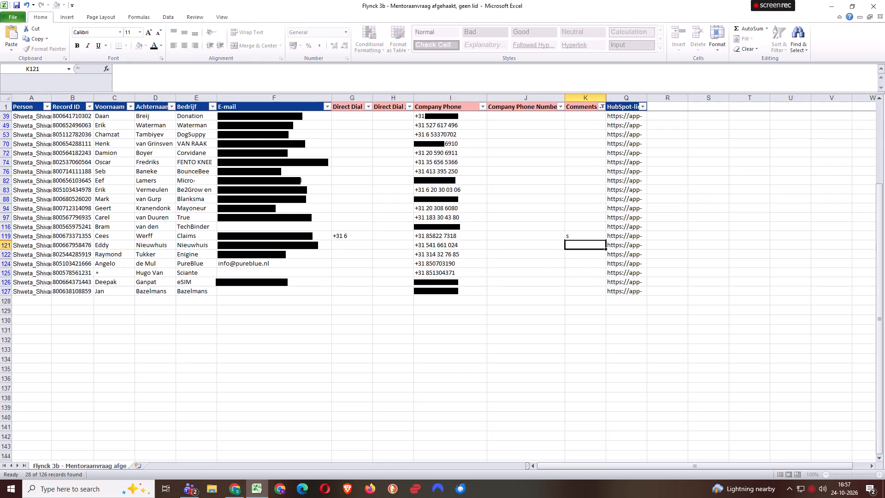
left_click(581, 236)
key("s")
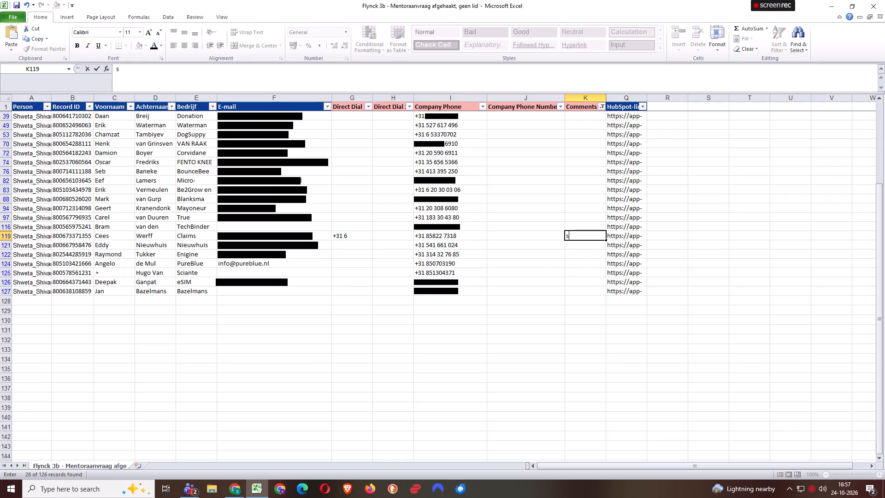
key("BackSpace")
key("d")
left_click(575, 247)
Copy the first and last name from row 121 and search Apollo's people finder for that contact.
left_click_drag(575, 246, 177, 219)
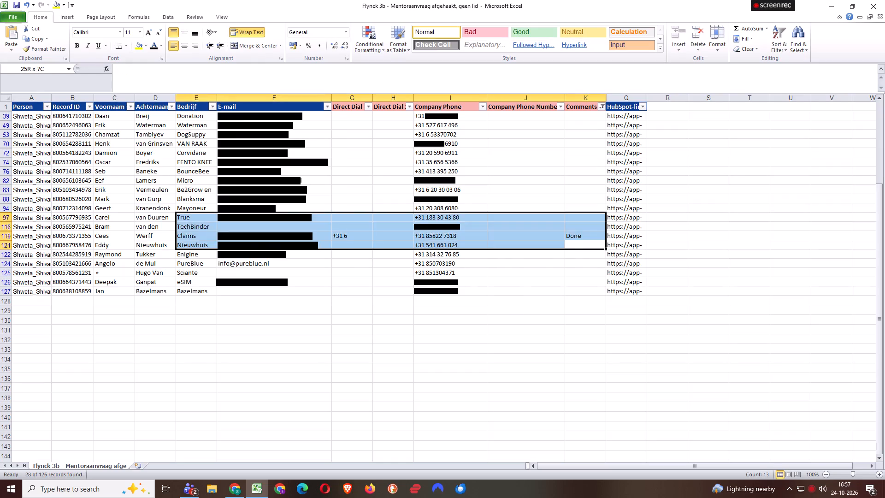
left_click_drag(177, 219, 160, 241)
left_click_drag(122, 247, 147, 244)
key("ctrl+c")
key("alt+Tab")
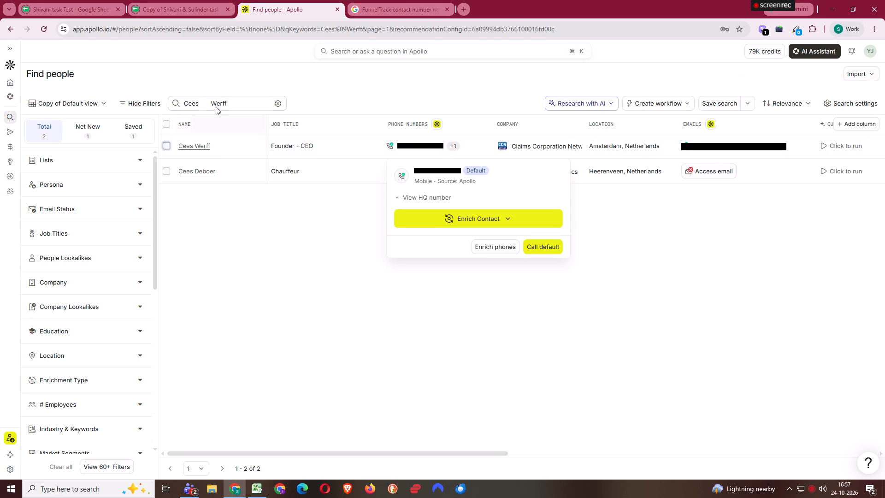
triple_click(215, 104)
key("ctrl+v")
key("Return")
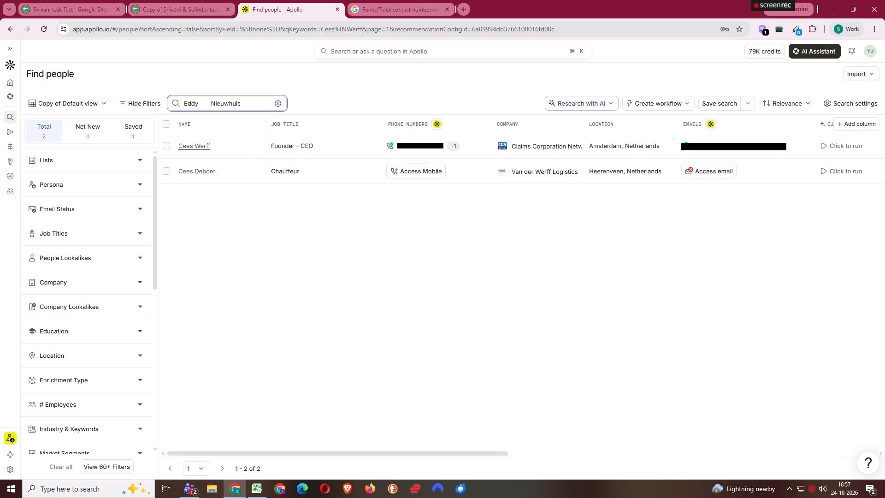
key("Return")
key("Return")
In Excel, reapply the filters from the Bedrijf column to hide the row marked Done.
key("alt+Tab")
left_click(215, 106)
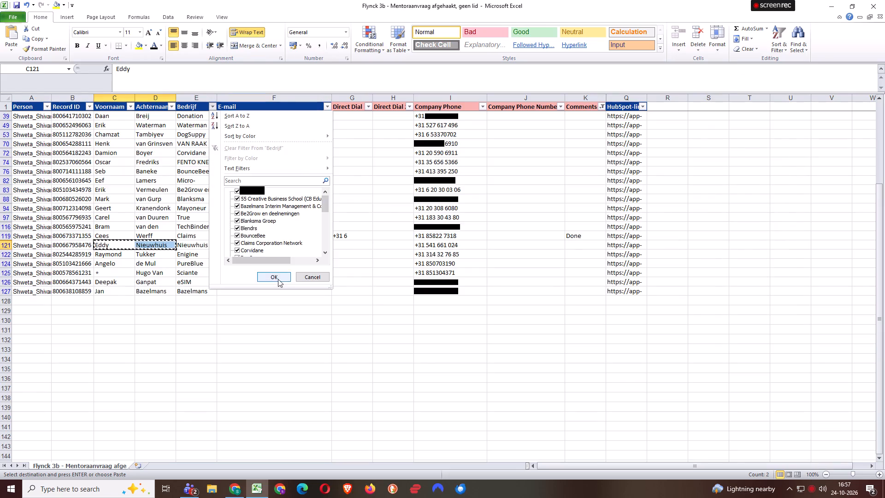
left_click(278, 279)
left_click(163, 97)
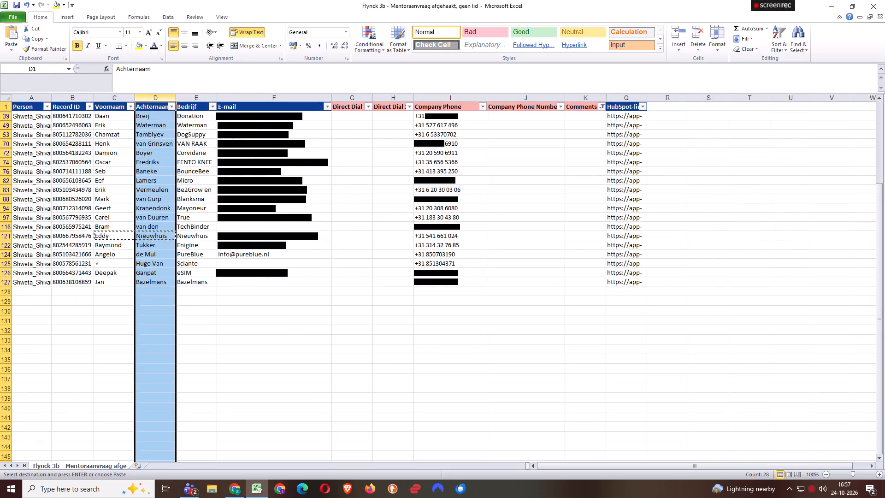
left_click(223, 309)
Switch to Apollo and check the search result for the row 121 contact.
key("alt+Tab")
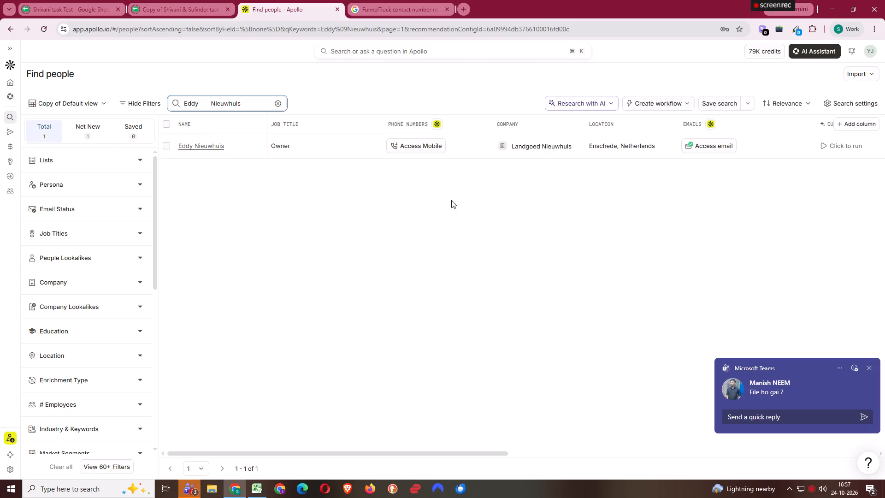
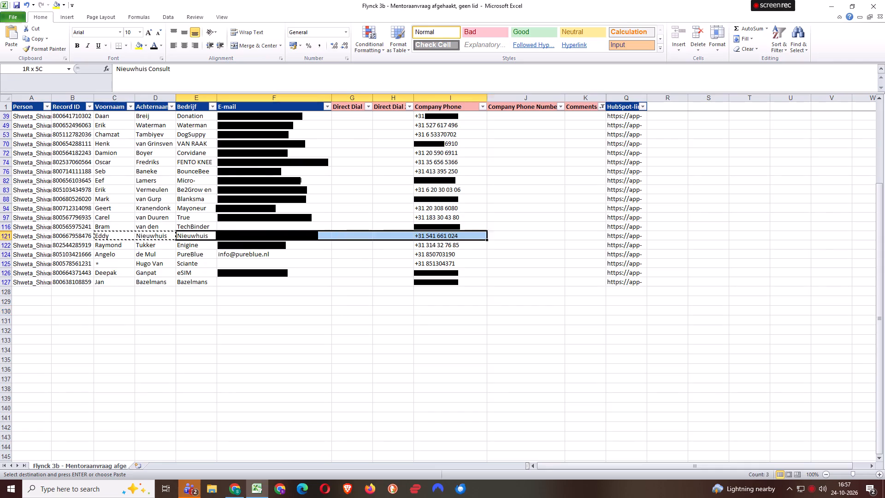
In Excel, enter Done in the Comments cell of row 121 (Nieuwhuis Consult).
left_click_drag(461, 236, 574, 235)
left_click(574, 235)
key("d")
Copy the first and last name from row 122 and search Apollo's people finder for that contact.
left_click_drag(584, 245, 157, 247)
left_click_drag(147, 246, 124, 247)
key("ctrl+c")
key("alt+Tab")
triple_click(218, 102)
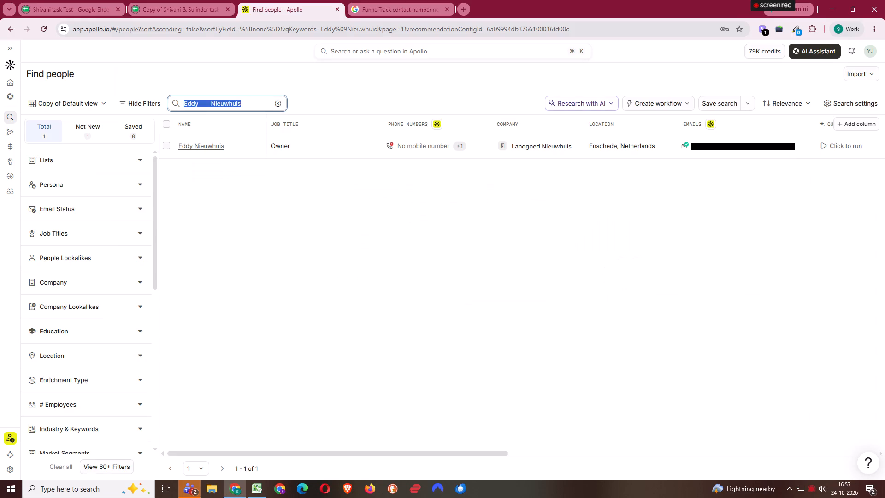
key("ctrl+v")
key("Return")
key("Return")
key("Return")
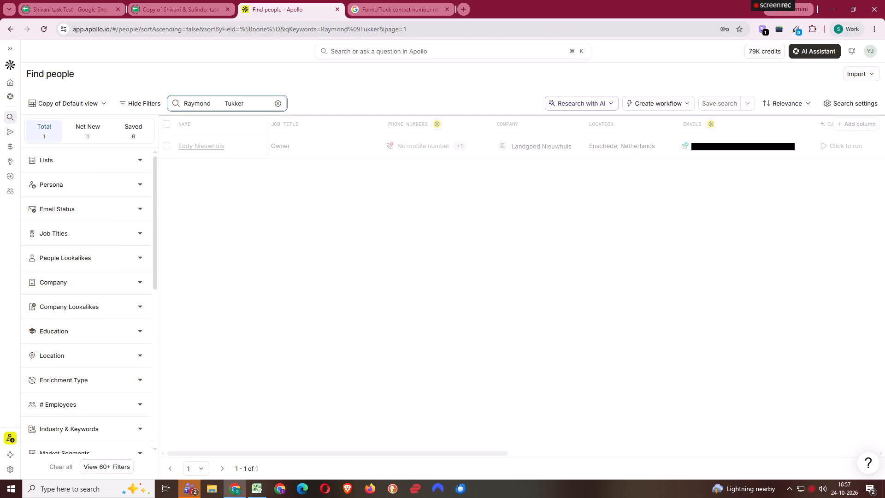
Compare the Apollo results with row 122 (Enigine) in Excel and fill Done down into its Comments cell.
key("alt+Tab")
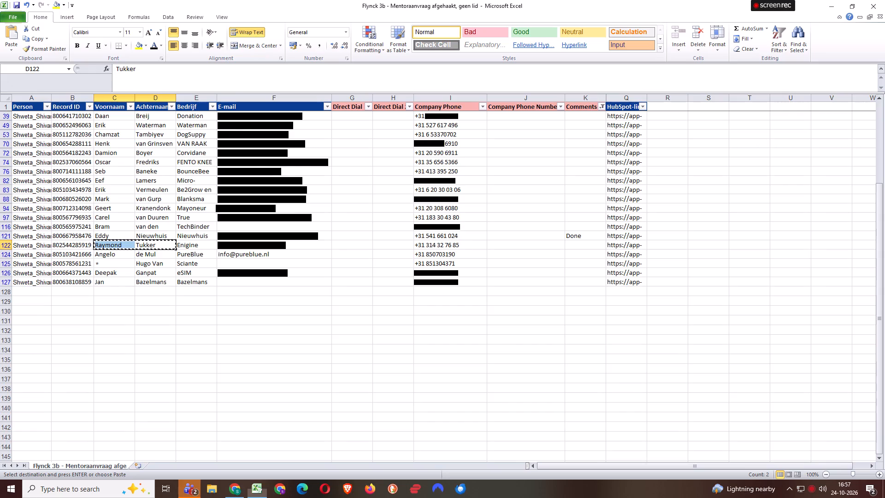
key("alt+Tab")
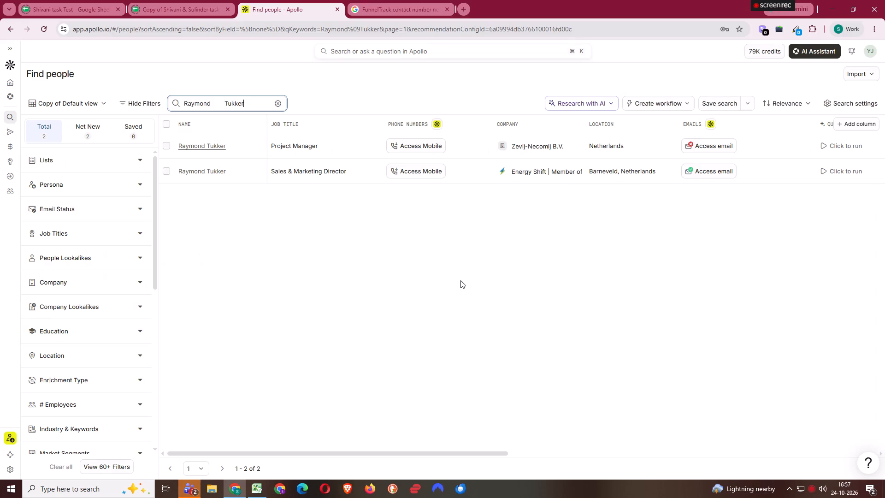
key("alt+Tab")
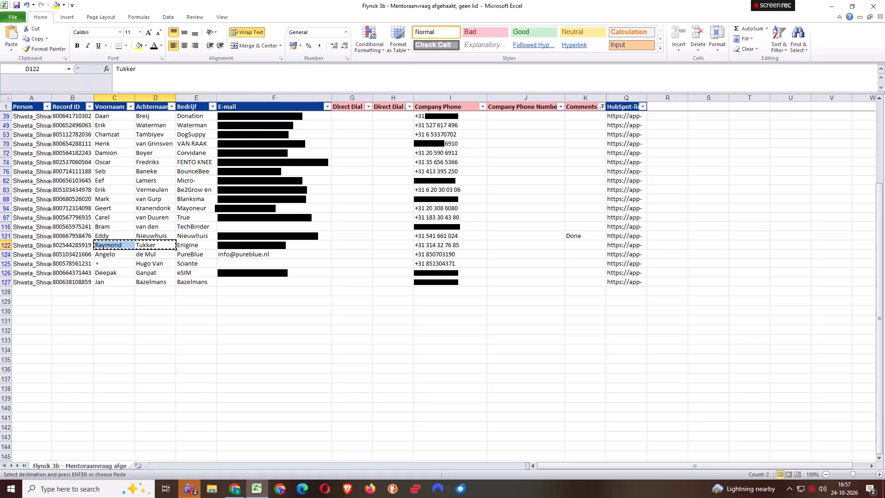
key("alt+Tab")
key("alt+Tab")
left_click_drag(584, 243, 585, 242)
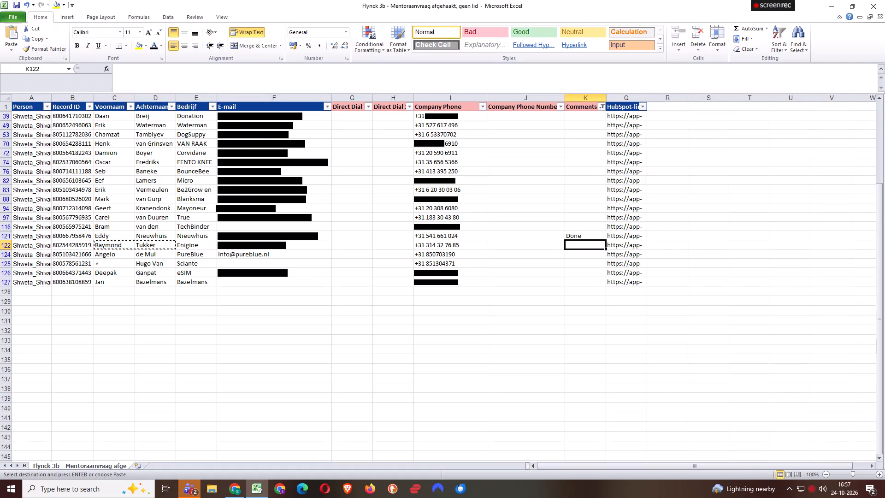
left_click_drag(585, 242, 586, 238)
key("ctrl+d")
Copy the first and last name from row 124 and search Apollo's people finder for that contact.
left_click_drag(586, 255, 186, 254)
left_click_drag(147, 255, 117, 255)
key("ctrl+c")
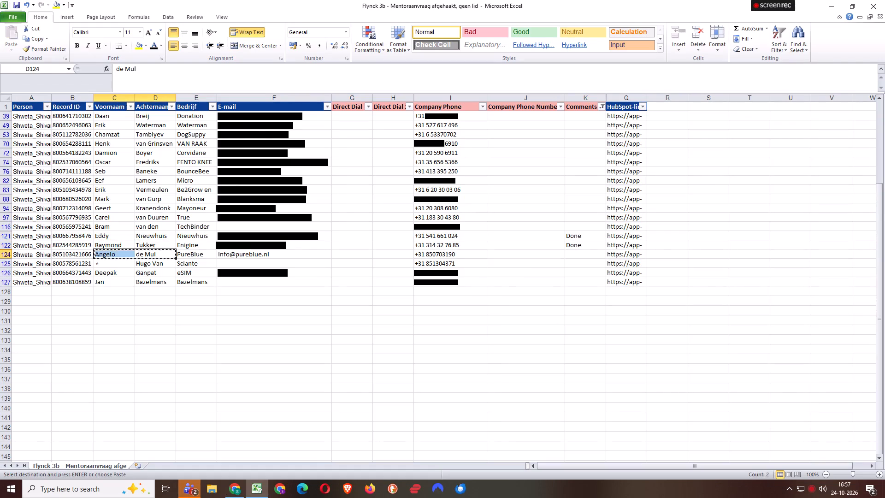
key("alt+Tab")
triple_click(227, 107)
key("ctrl+v")
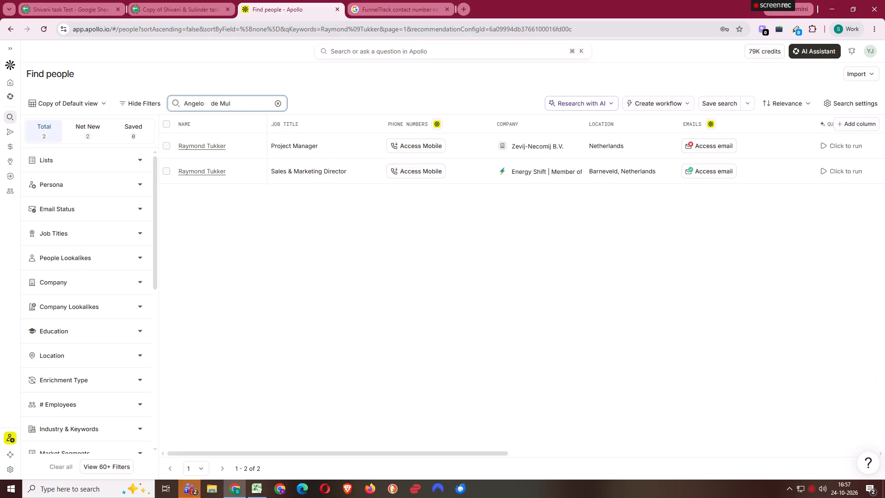
key("Return")
key("Return")
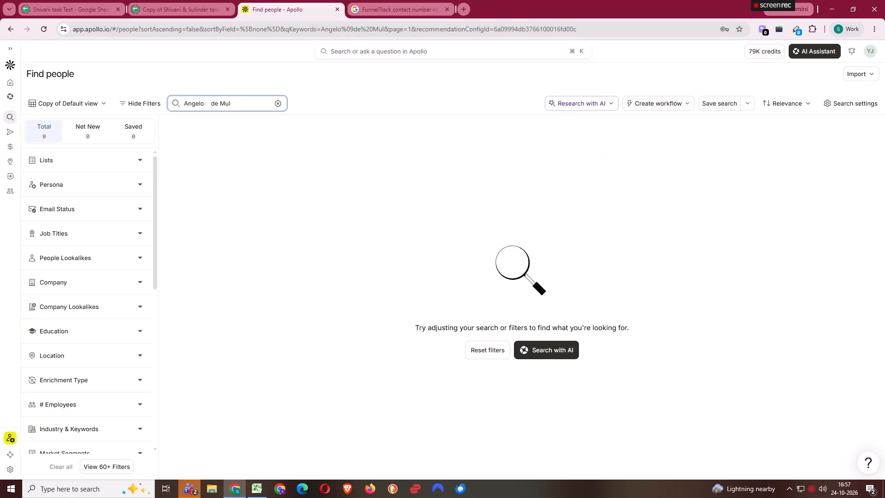
Remove the prefix "de" from the searched name and run the Apollo people search again.
double_click(213, 103)
key("BackSpace")
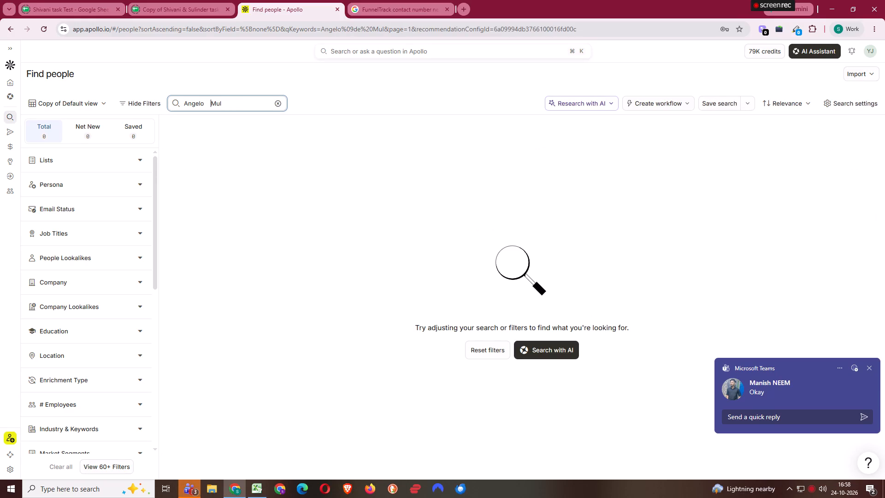
key("Return")
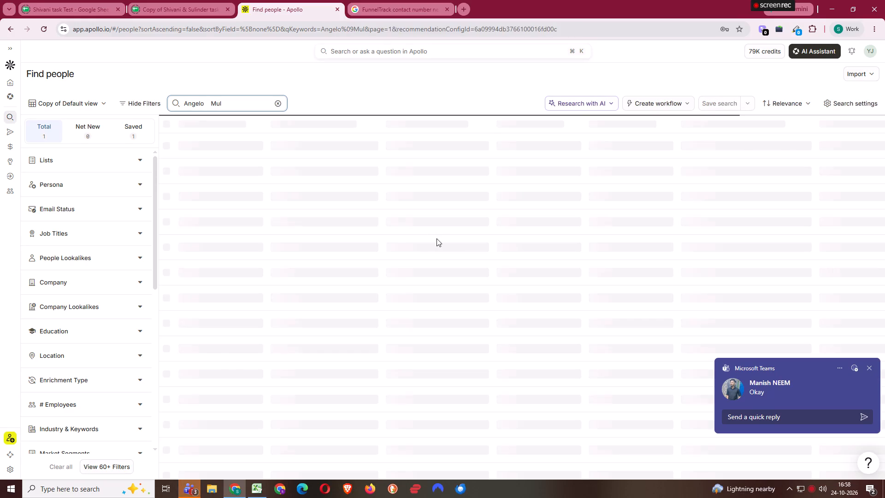
In Excel, fill Done down into the Comments cell of row 124 (PureBlue).
key("alt+Tab")
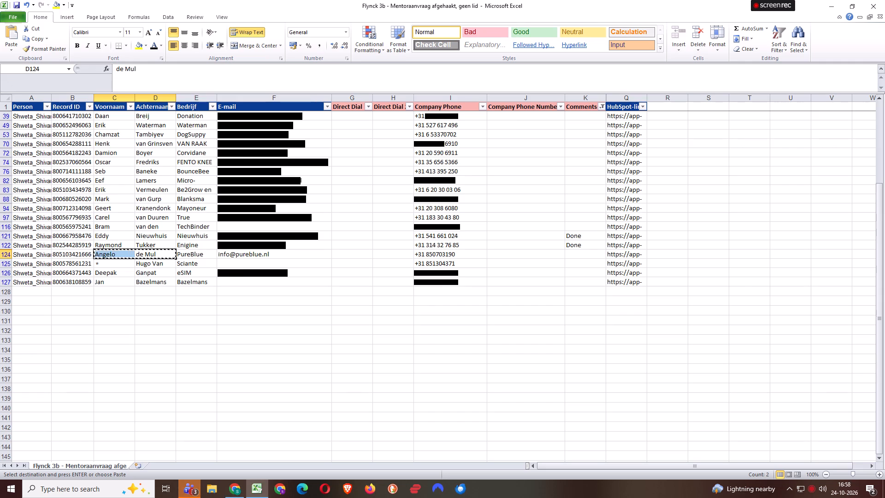
left_click_drag(598, 251, 598, 246)
key("ctrl+d")
Copy the name from row 125's Achternaam cell and search Apollo's people finder for that contact.
left_click_drag(592, 261, 136, 251)
left_click(136, 251)
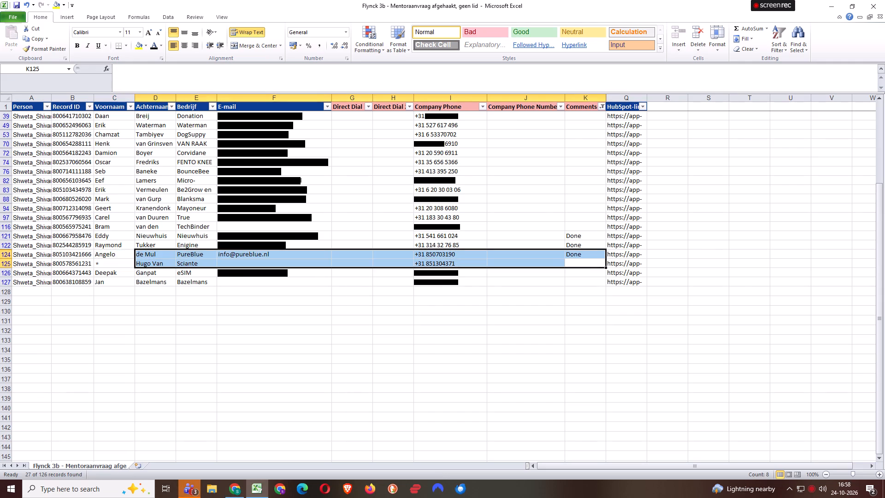
left_click_drag(160, 261, 155, 261)
key("ctrl+c")
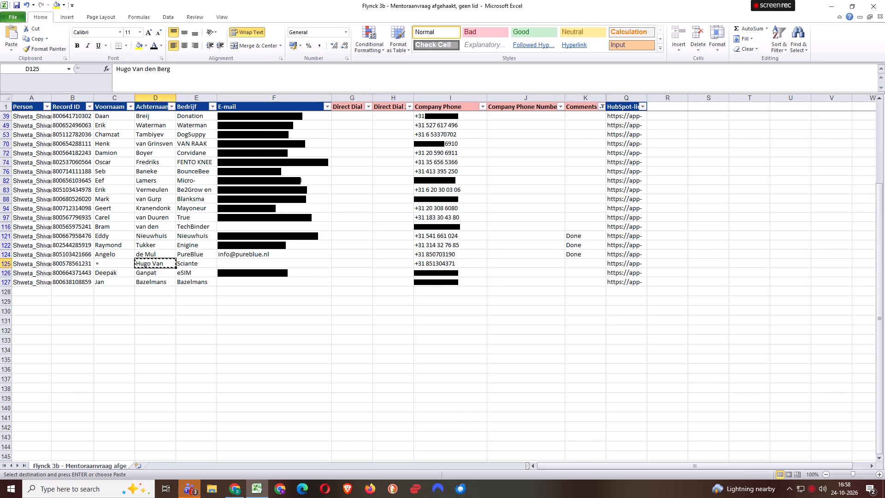
key("alt+Tab")
triple_click(217, 105)
key("ctrl+v")
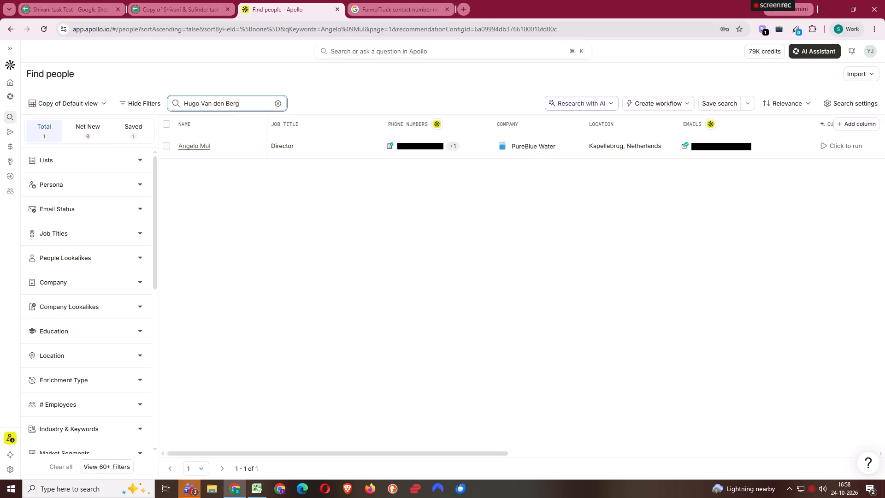
key("Return")
key("Return")
In Excel, reapply the blanks-only filter on the Comments column to hide the rows marked Done.
key("alt+Tab")
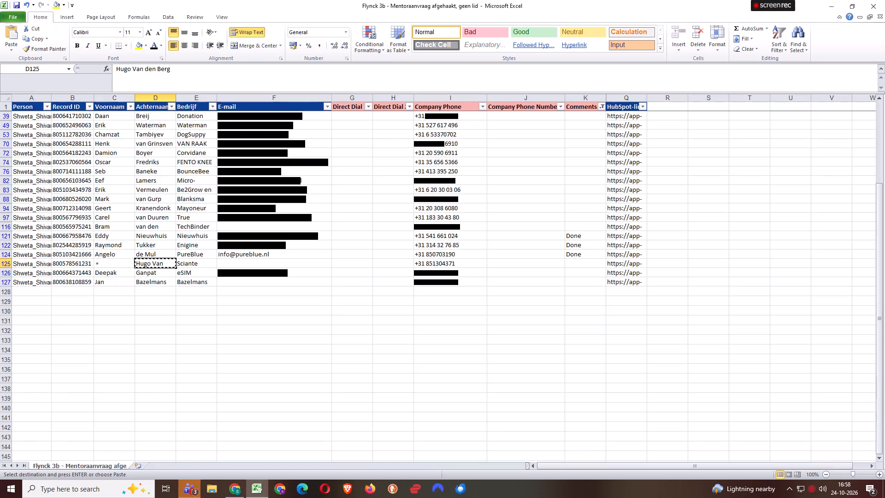
left_click(604, 108)
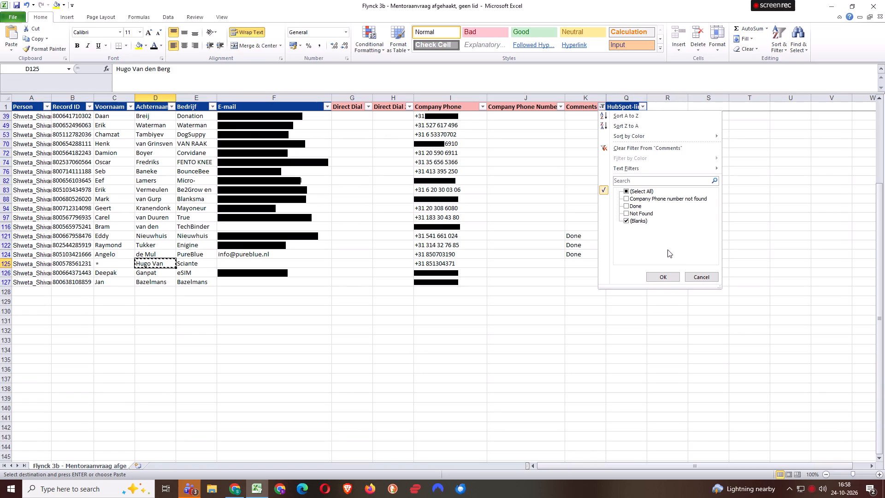
left_click(668, 284)
left_click(667, 280)
left_click(155, 95)
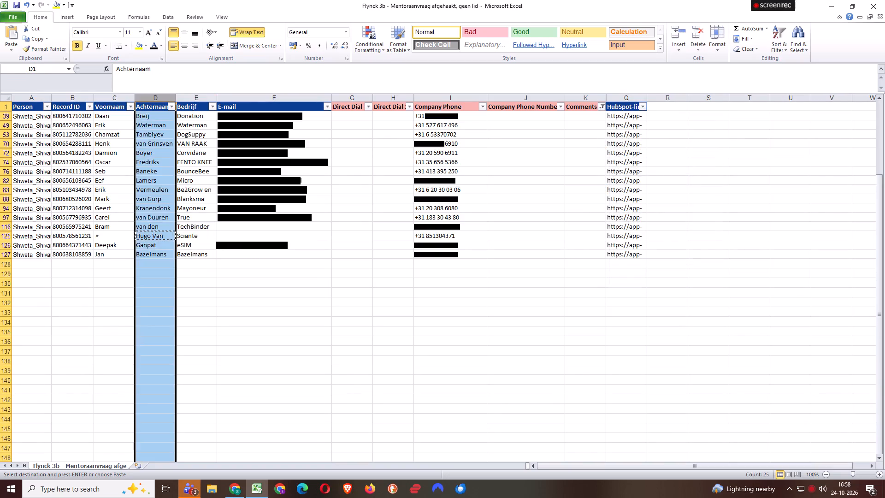
left_click(413, 304)
Compare the Apollo results with row 125 (Sciante) and enter Done in its Comments cell in Excel.
key("alt+Tab")
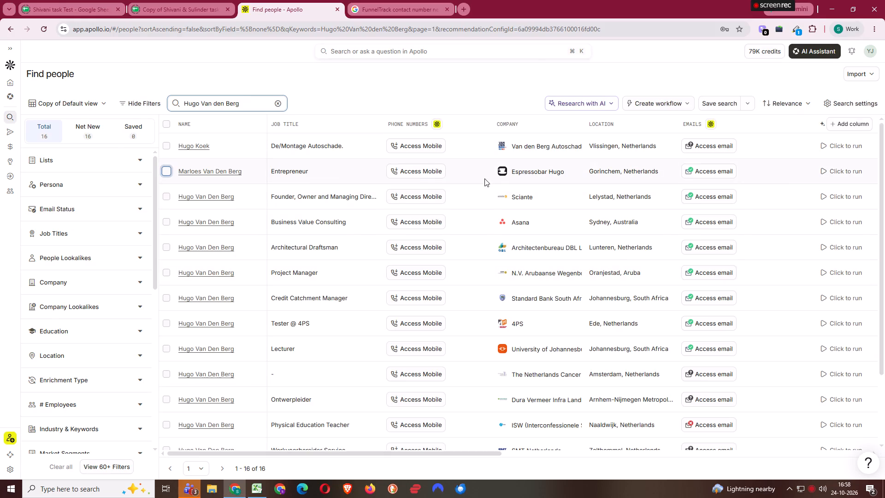
key("alt+Tab")
left_click_drag(198, 233, 446, 233)
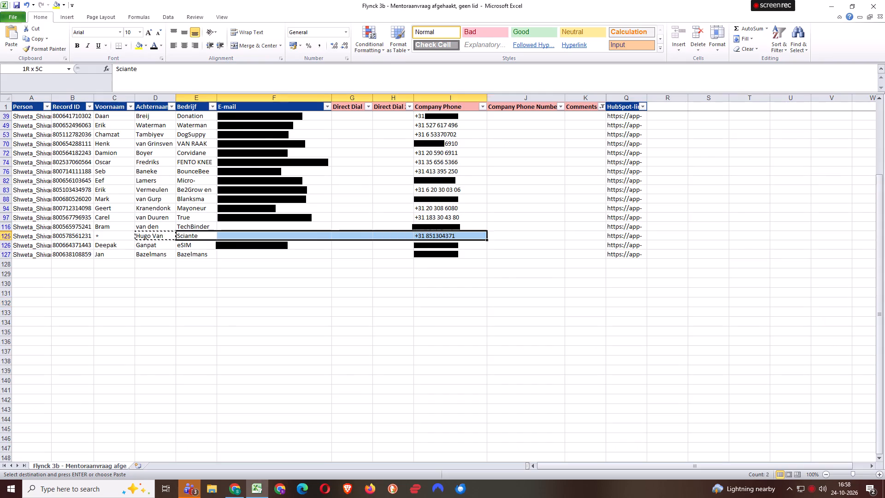
left_click_drag(446, 233, 528, 238)
left_click(586, 237)
key("d")
Copy the first and last name from row 126 and search Apollo's people finder for that contact.
left_click_drag(583, 244, 193, 240)
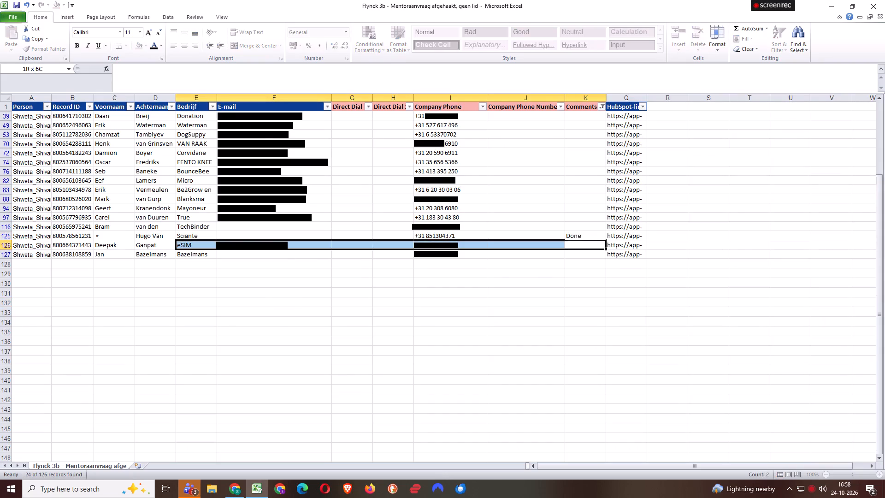
left_click_drag(193, 240, 162, 241)
left_click_drag(115, 247, 147, 243)
key("ctrl+c")
key("alt+Tab")
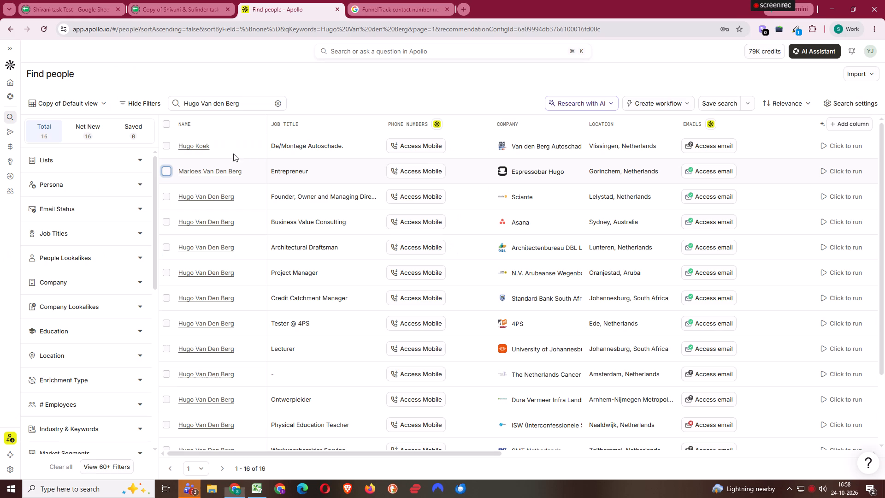
triple_click(211, 106)
key("ctrl+v")
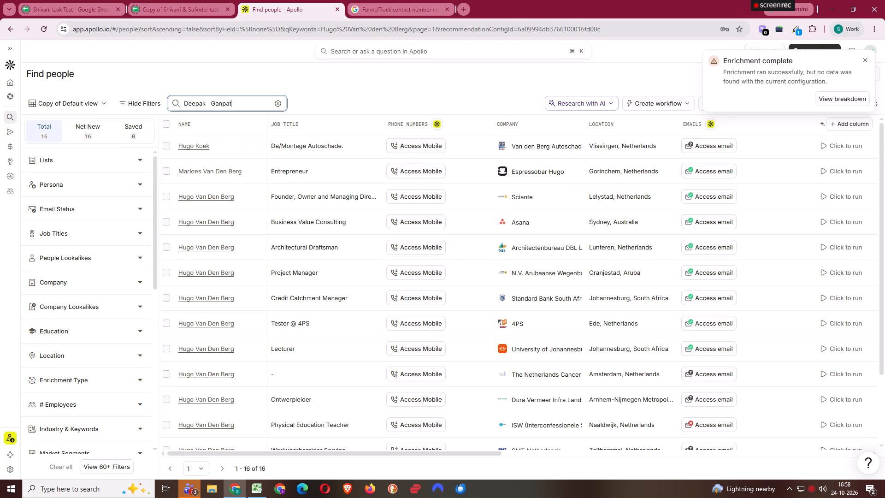
key("Return")
key("Return")
key("Return")
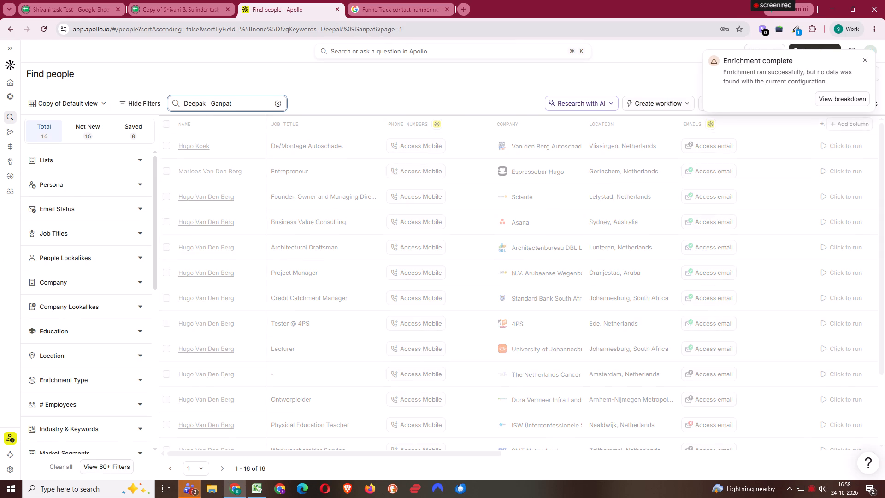
Switch to Excel and save the workbook.
key("alt+Tab")
key("ctrl+s")
key("ctrl+s")
Reapply the blanks-only filter on the Comments column to hide the Sciante row marked Done.
left_click(547, 267)
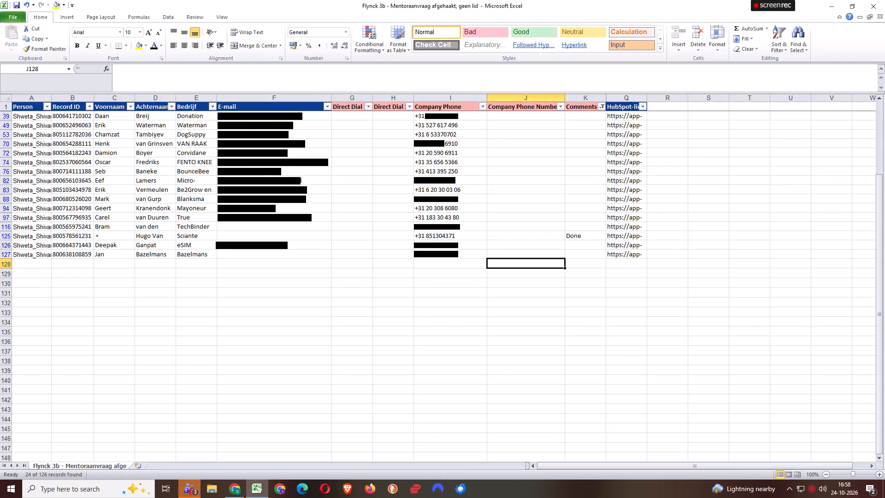
left_click(602, 108)
left_click(665, 276)
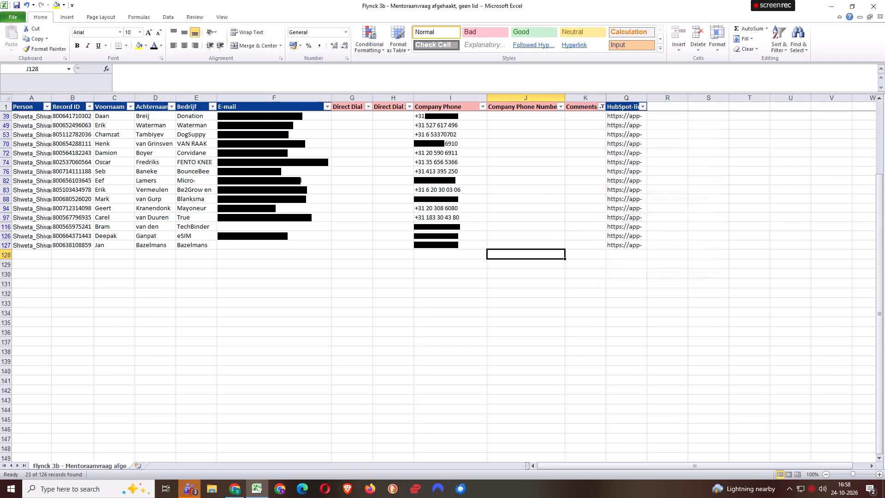
Copy the eSIM Provider co-founder's mobile number from Apollo into the first Direct Dial cell of row 126 in Excel.
key("alt+Tab")
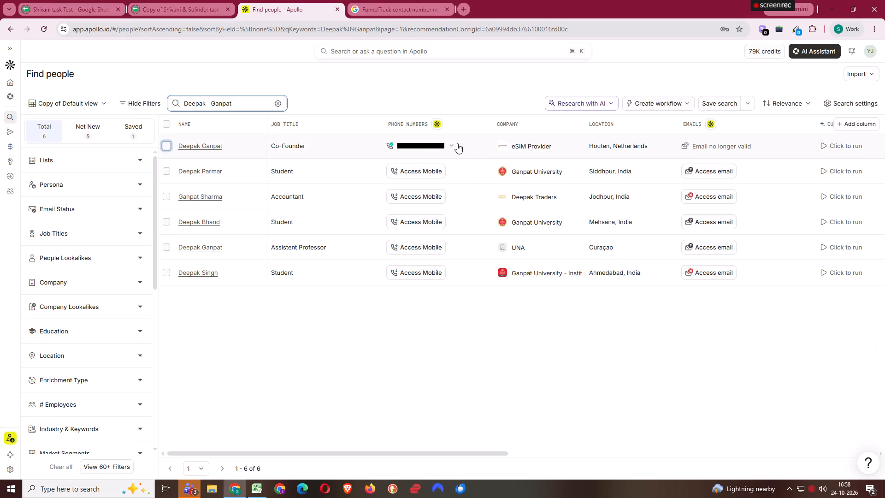
left_click(457, 143)
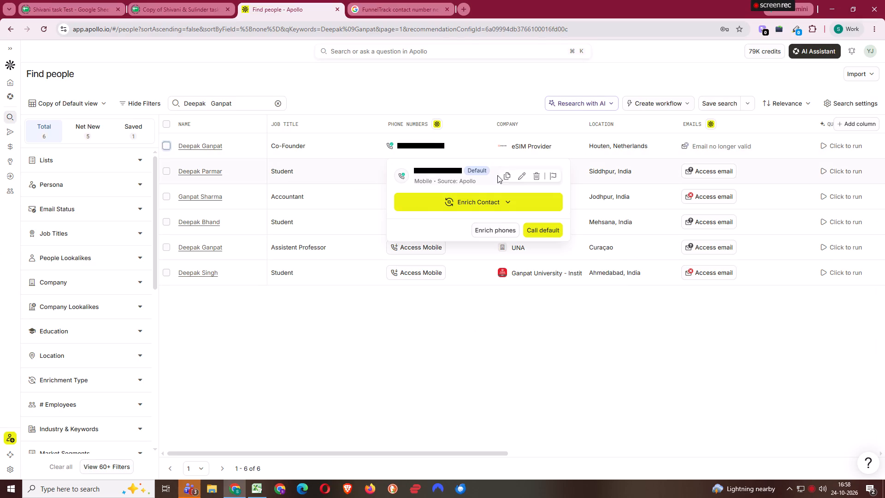
left_click(505, 176)
key("alt+Tab")
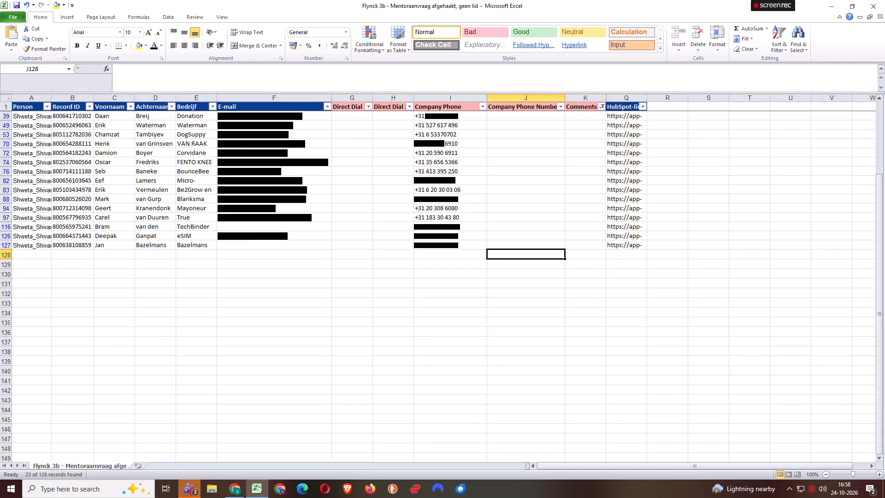
left_click(370, 235)
key("ctrl+v")
Copy the first and last name from row 127 and search Apollo's people finder for that contact.
left_click_drag(145, 244, 132, 244)
key("ctrl+c")
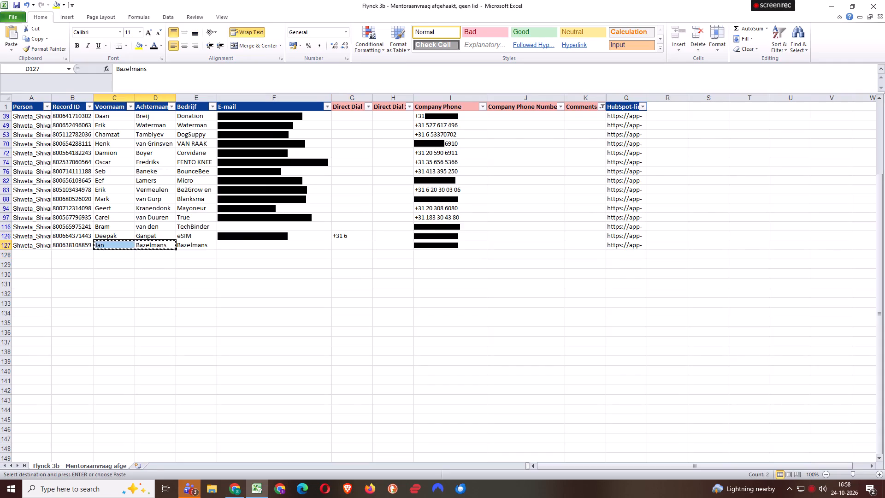
key("alt+Tab")
triple_click(258, 100)
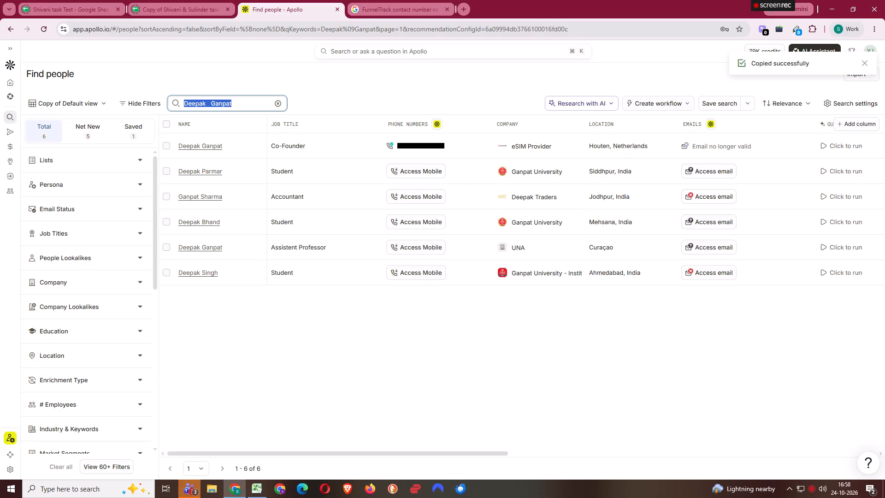
key("ctrl+v")
key("Return")
key("Return")
key("Return")
In Excel, enter Done in the Comments cell of row 126 (eSIM).
key("alt+Tab")
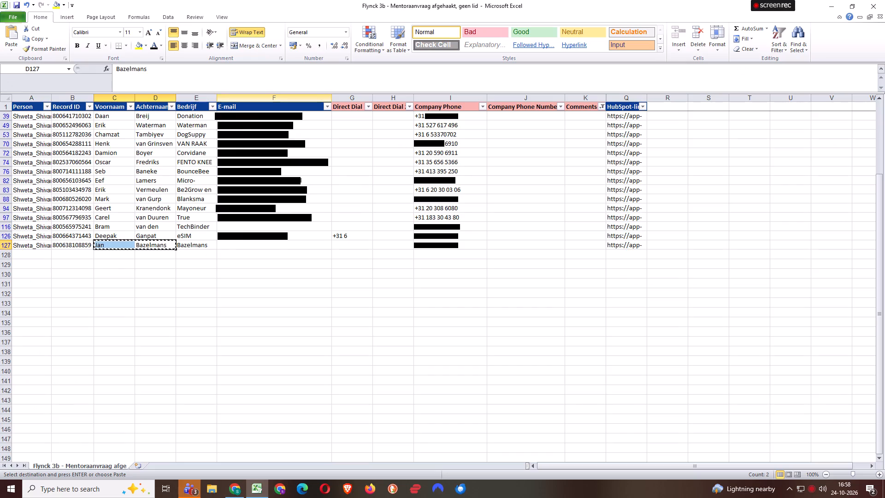
left_click_drag(365, 237, 585, 238)
left_click(585, 235)
key("d")
left_click(587, 259)
Reapply the blanks-only filter on the Comments column to hide the eSIM row marked Done.
left_click(601, 108)
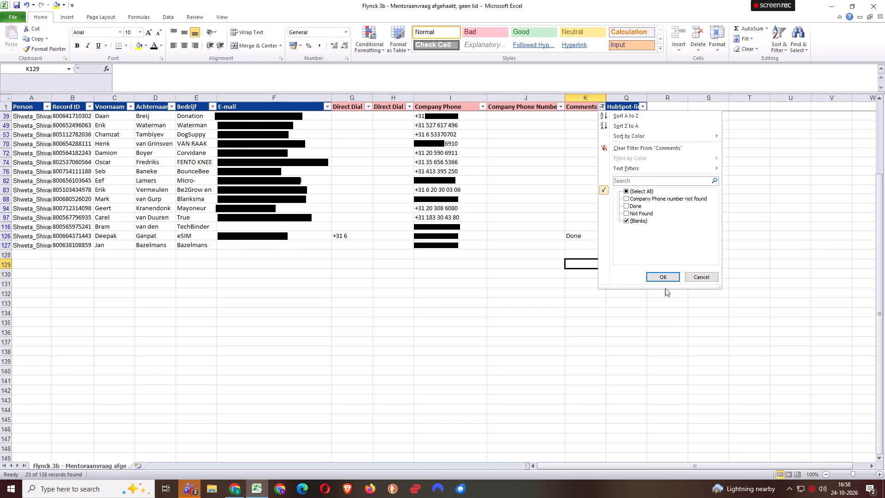
left_click(667, 273)
left_click(666, 276)
Compare the Apollo results with row 127 and request the mobile number of the Bazelmans AV account manager.
key("alt+Tab")
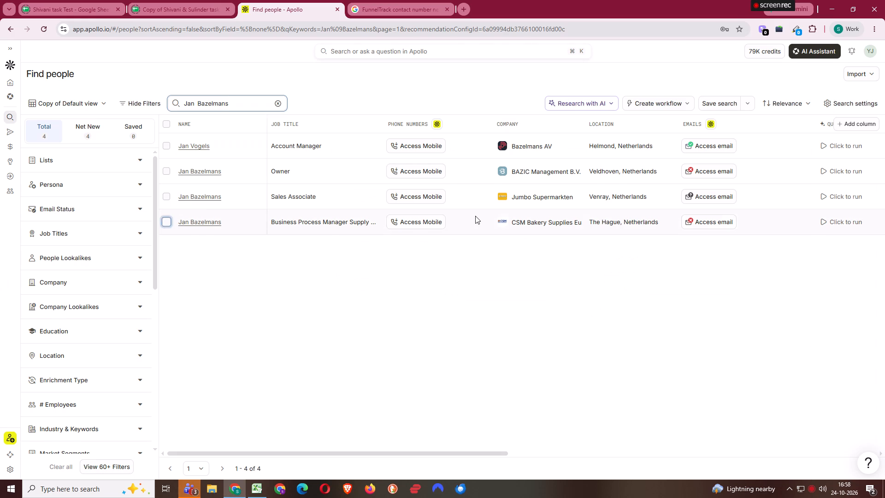
key("alt+Tab")
key("alt+Tab")
left_click(438, 142)
key("alt+Tab")
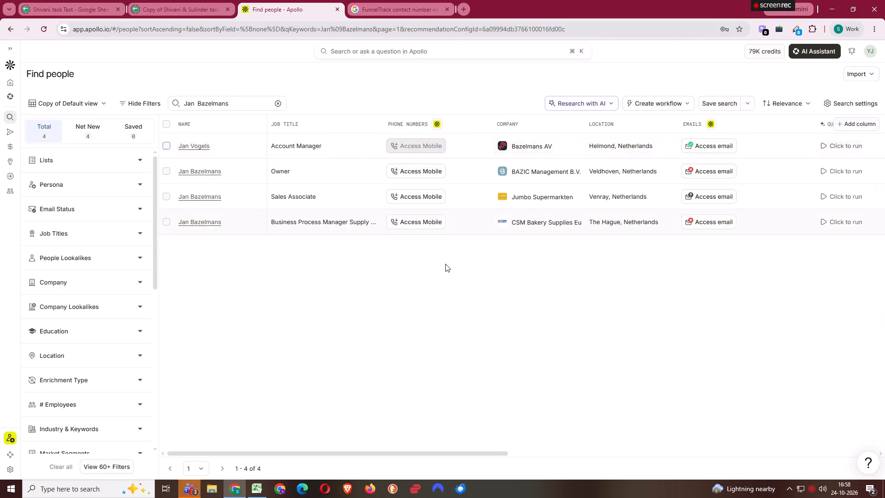
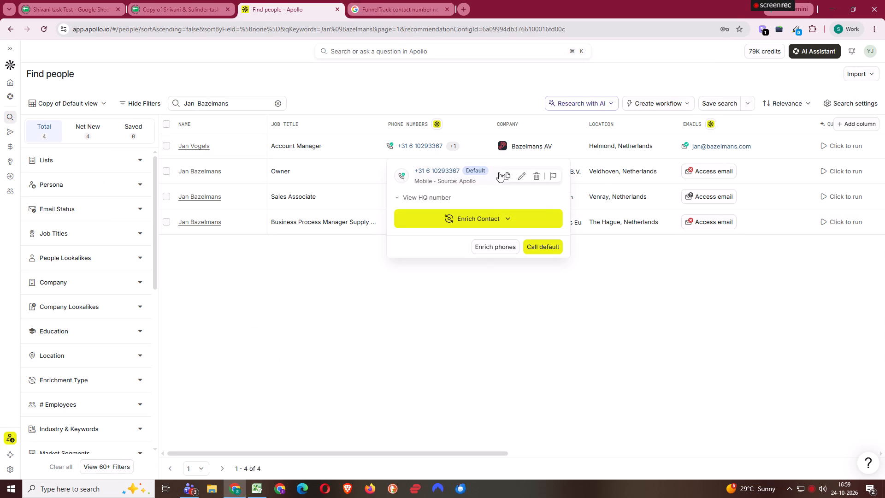
Copy the Bazelmans AV account manager's mobile number from Apollo into the Direct Dial cell of row 127 in Excel.
left_click(506, 178)
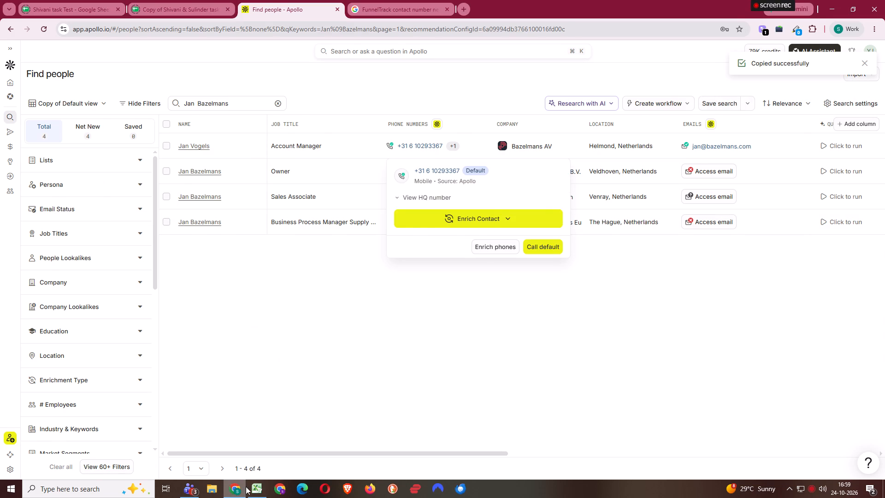
left_click(246, 486)
left_click(360, 307)
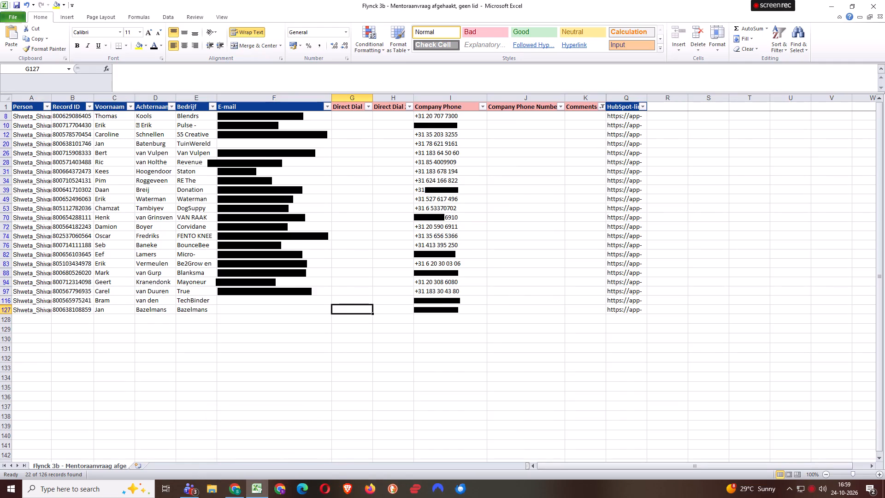
key("ctrl+v")
left_click(435, 336)
left_click_drag(403, 308, 556, 308)
left_click(584, 308)
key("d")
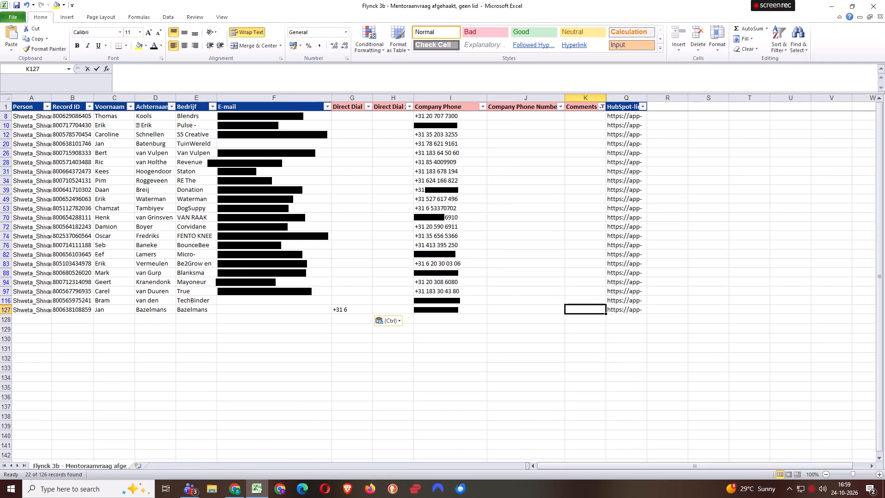
left_click(587, 353)
Reapply the blanks-only filter on the Comments column to hide the Bazelmans row marked Done.
left_click(602, 106)
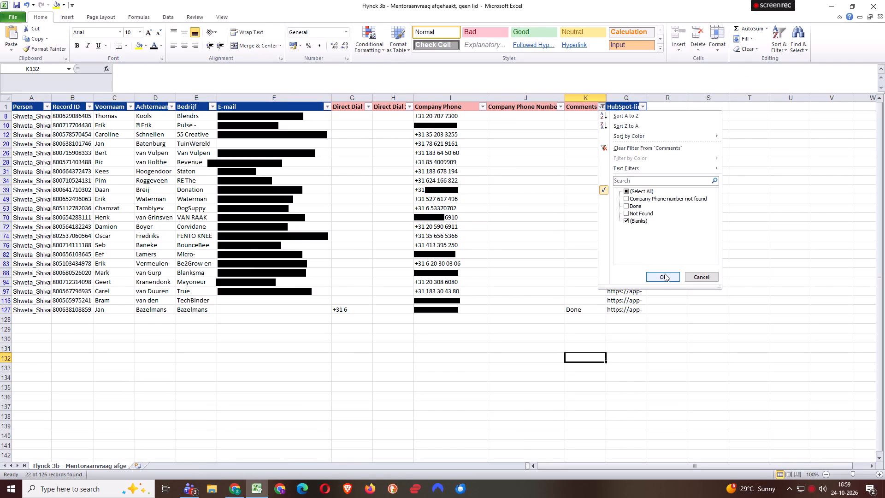
Reapply the blanks-only filter on the Comments column to hide row 127, and save the workbook.
left_click(663, 274)
left_click(425, 337)
key("ctrl+s")
key("ctrl+s")
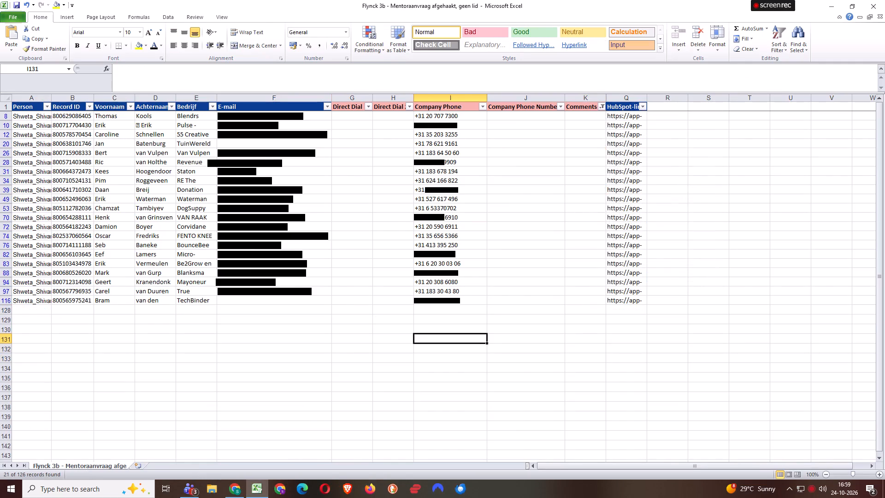
Copy the first and last name from row 8 (Blendrs) and search Apollo's people finder for that contact.
left_click(392, 298)
scroll(352, 300, "up", 12)
left_click_drag(124, 118, 137, 115)
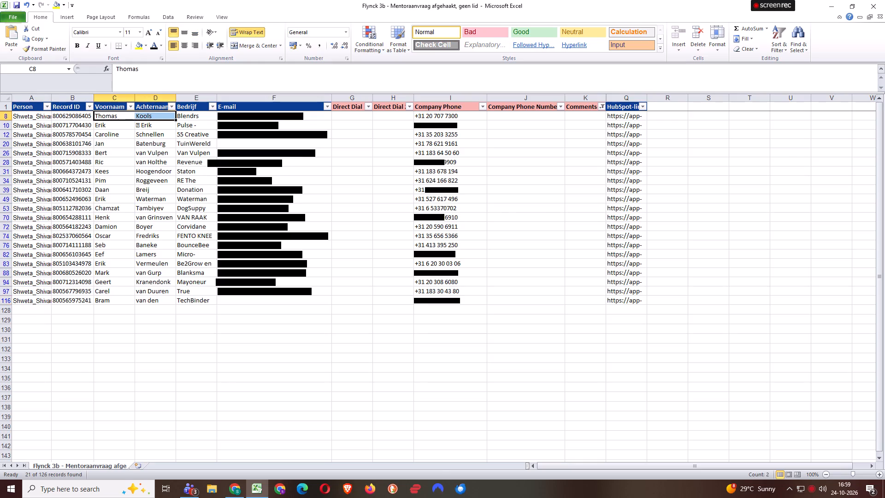
key("ctrl+c")
key("alt+Tab")
triple_click(237, 101)
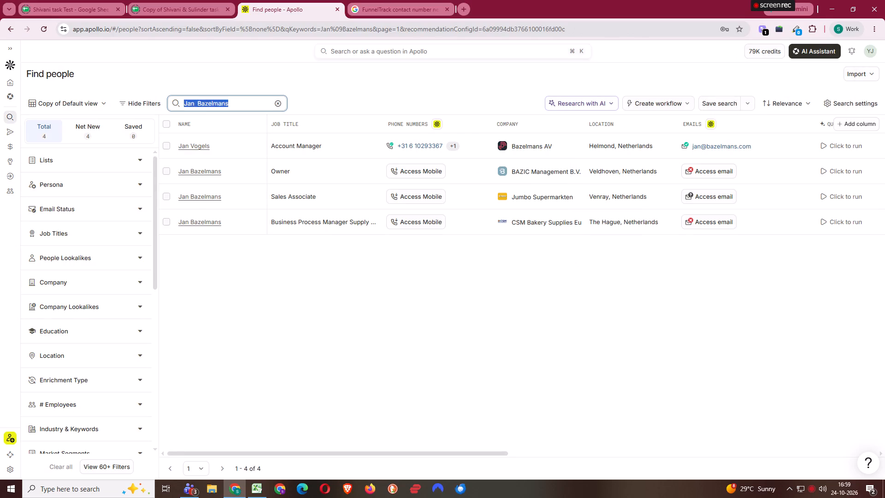
key("ctrl+v")
key("Return")
key("Return")
scroll(237, 101, "up", 1)
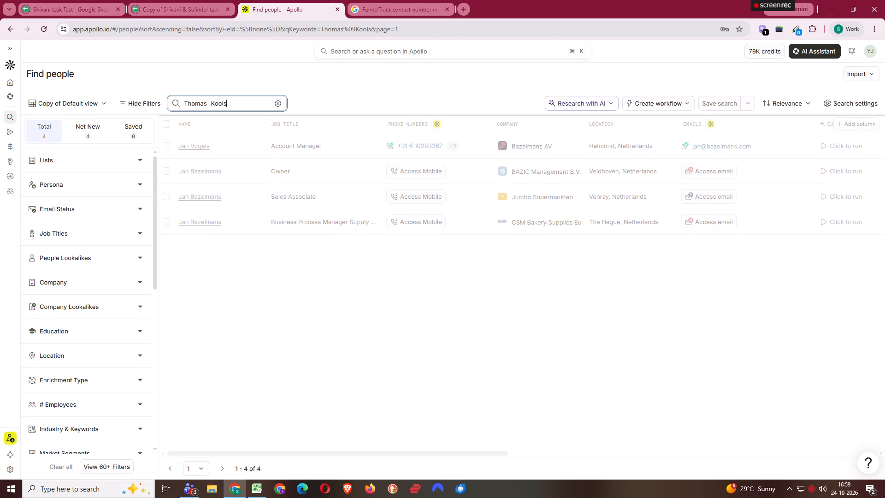
Copy the mobile number of the Blendrs project manager from Apollo into the first Direct Dial cell of row 8 in Excel.
key("alt+Tab")
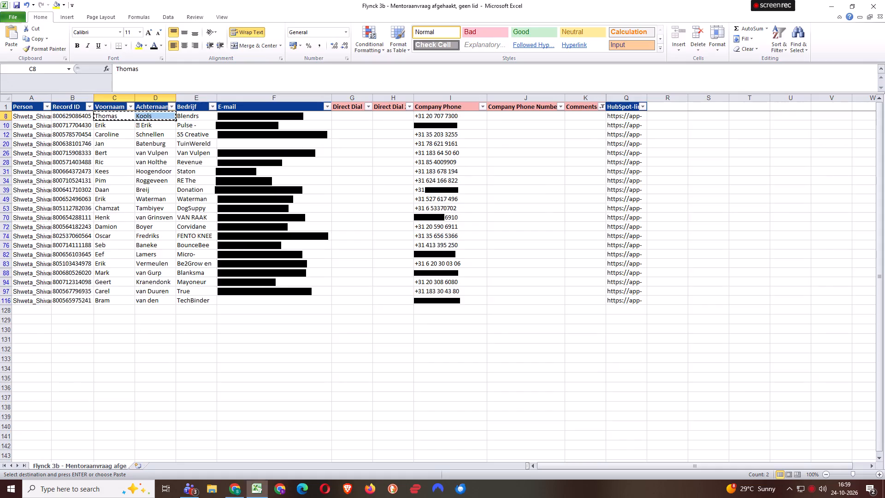
key("alt+Tab")
left_click(457, 223)
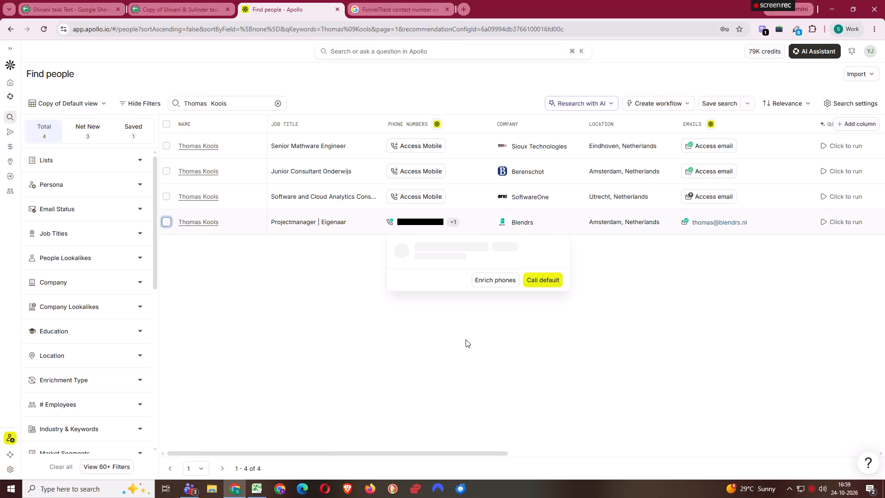
left_click(507, 252)
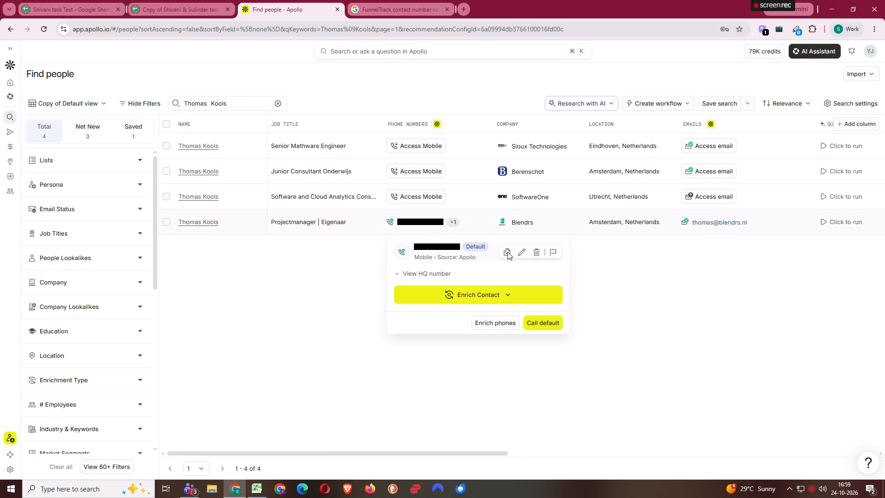
key("alt+Tab")
left_click(362, 119)
key("ctrl+v")
left_click(352, 186)
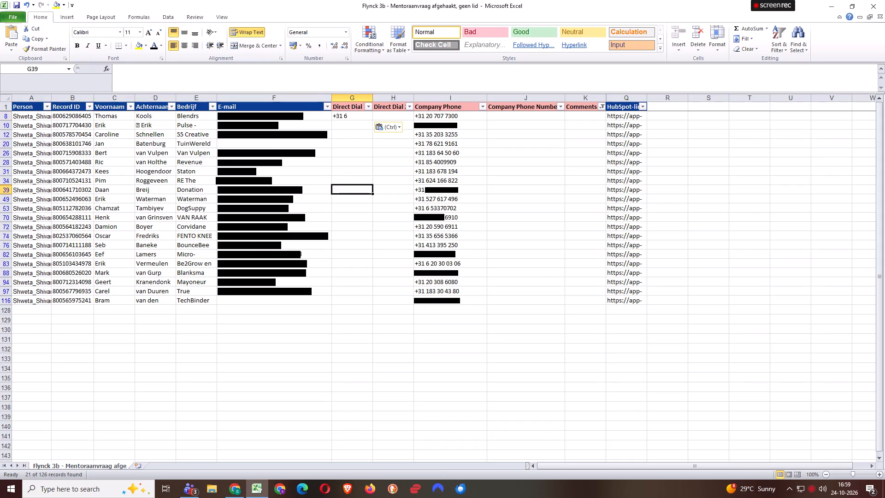
Copy the Achternaam cell of row 10 (Pulse) and search Apollo for that name without the leading emoji.
left_click_drag(157, 126, 122, 127)
key("ctrl+c")
left_click(162, 125)
key("ctrl+c")
key("alt+Tab")
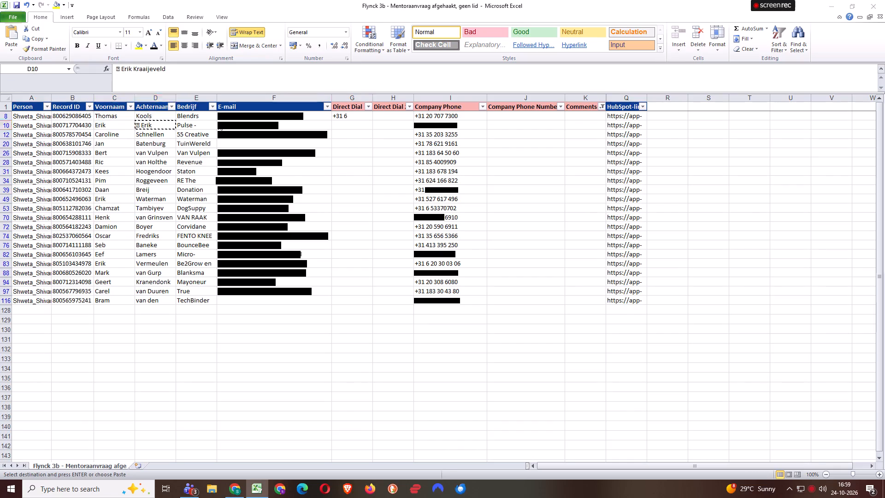
triple_click(224, 102)
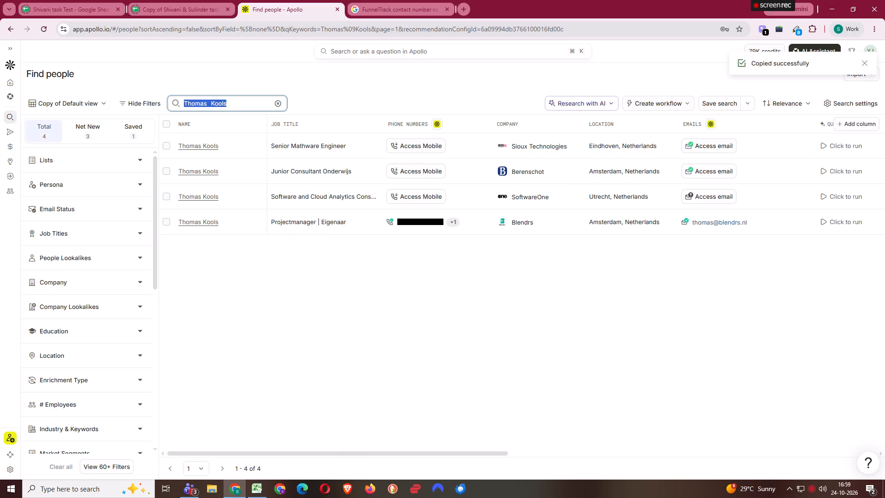
key("ctrl+v")
double_click(192, 103)
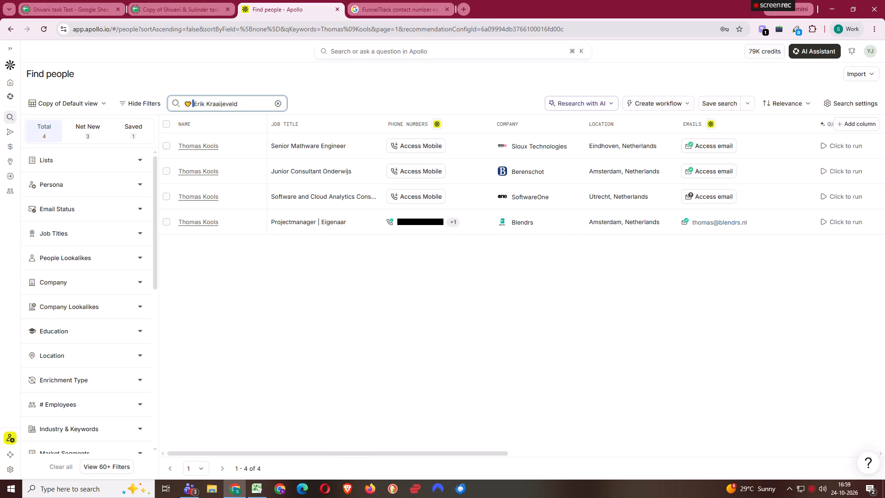
key("BackSpace")
key("BackSpace")
key("BackSpace")
key("Return")
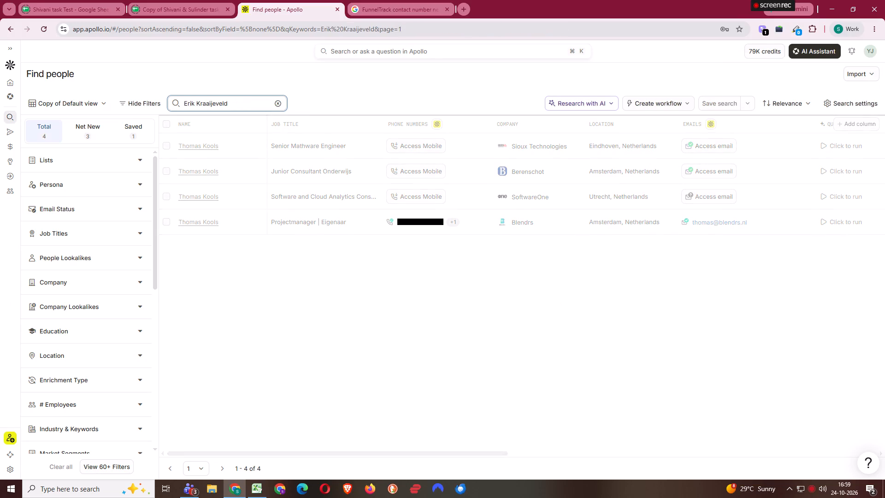
In Excel, enter Done in the Comments cell of row 8 and reapply the blanks-only Comments filter to hide it.
key("alt+Tab")
left_click(603, 114)
key("d")
left_click(604, 144)
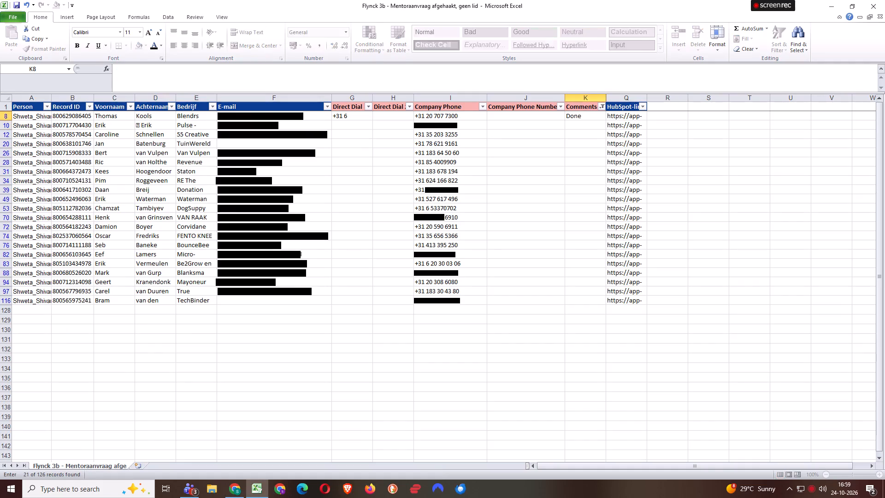
left_click(600, 106)
left_click(660, 272)
Copy the mobile number of the Pulse - Digital Marketing owner from Apollo into the first Direct Dial cell of row 10.
key("alt+Tab")
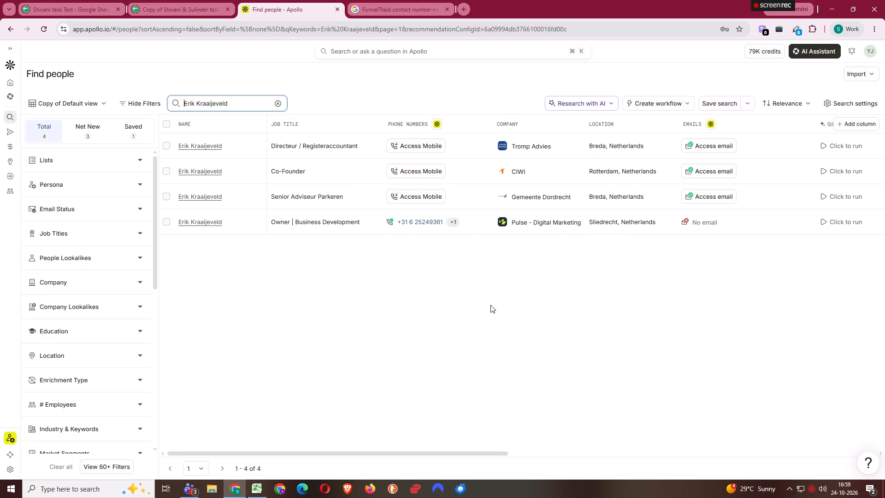
left_click(466, 223)
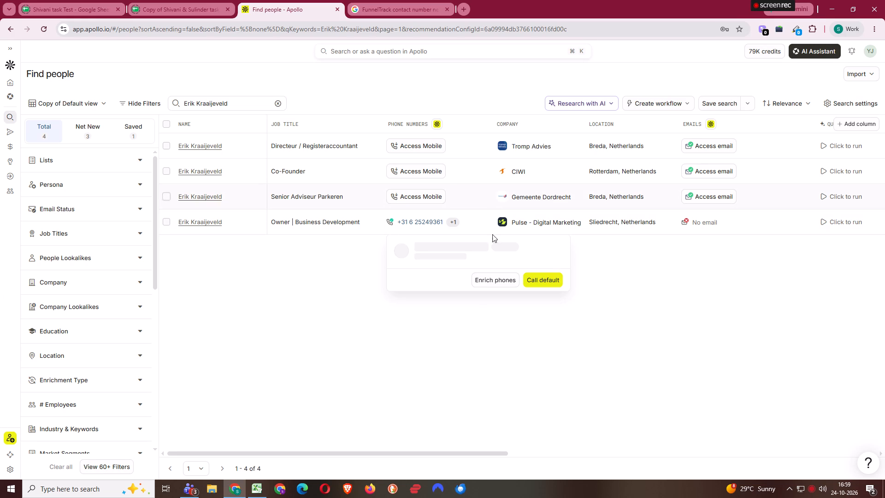
left_click(511, 251)
key("alt+Tab")
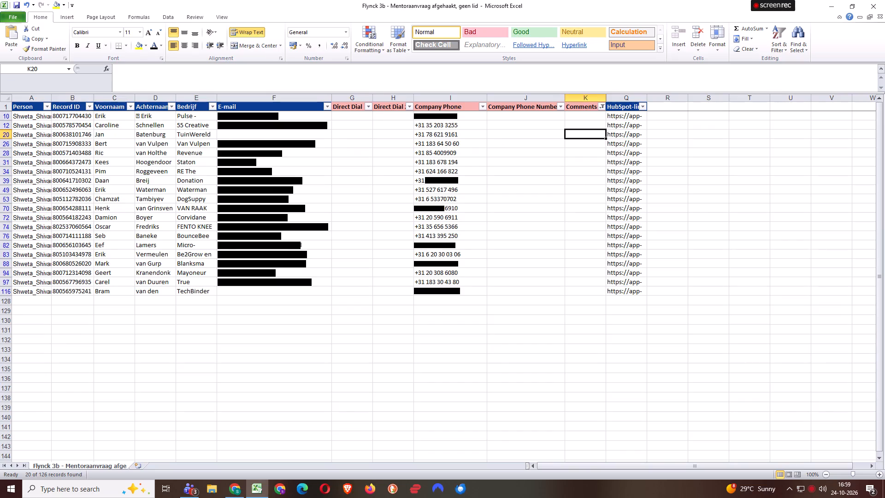
left_click(362, 118)
key("ctrl+v")
Copy the first and last name from row 12 (55 Creative) and search Apollo's people finder for that contact.
left_click_drag(164, 126, 121, 126)
key("ctrl+c")
key("alt+Tab")
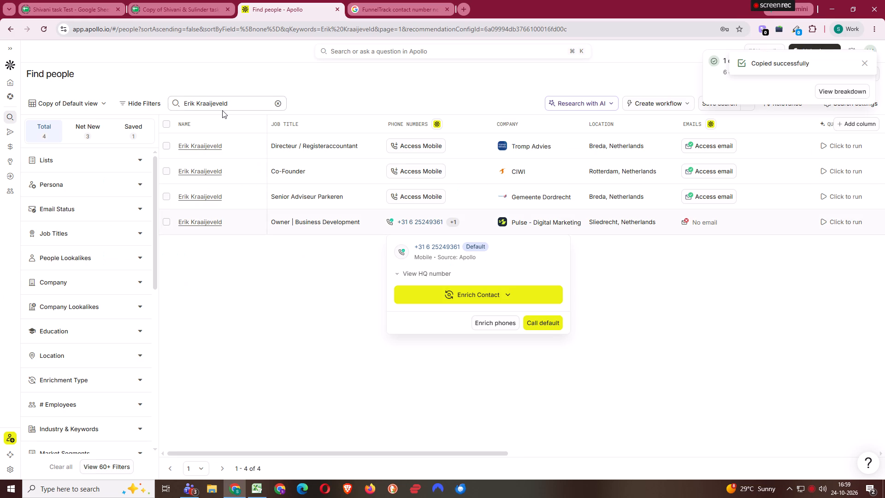
triple_click(222, 105)
key("ctrl+v")
key("Return")
In Excel, enter Done in the Comments cell of row 10 and reapply the blanks-only Comments filter to hide it.
key("alt+Tab")
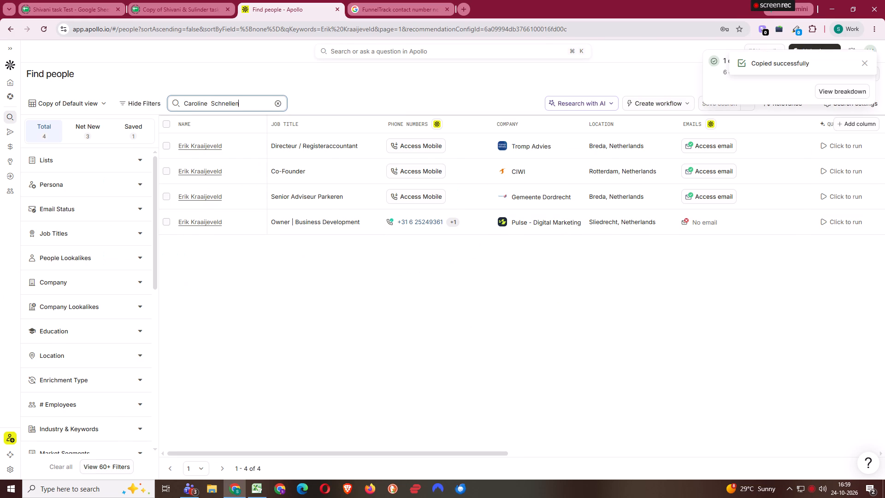
left_click(596, 115)
key("d")
left_click(601, 108)
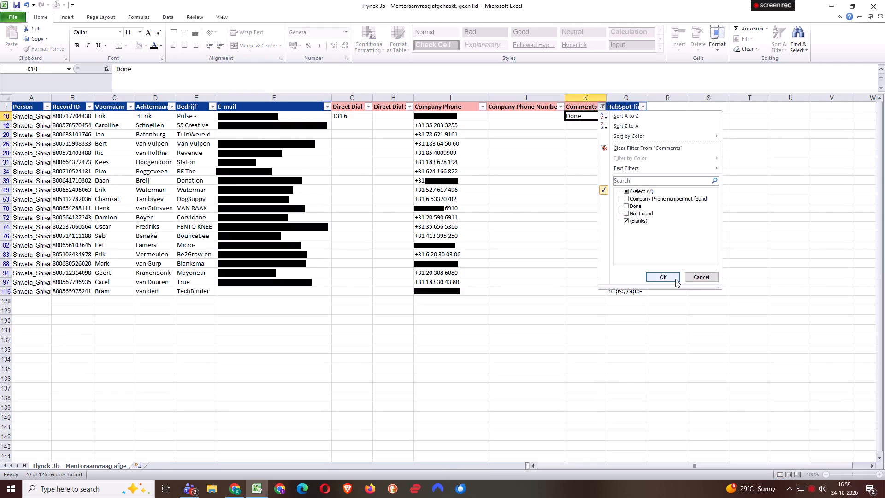
left_click(675, 279)
Copy the mobile number of the 55 Creative Business founder from Apollo into the first Direct Dial cell of row 12.
key("alt+Tab")
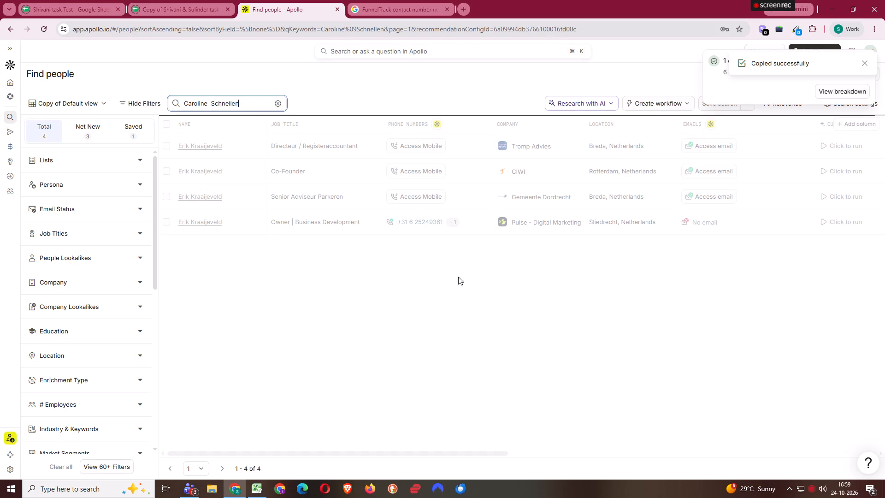
left_click(466, 154)
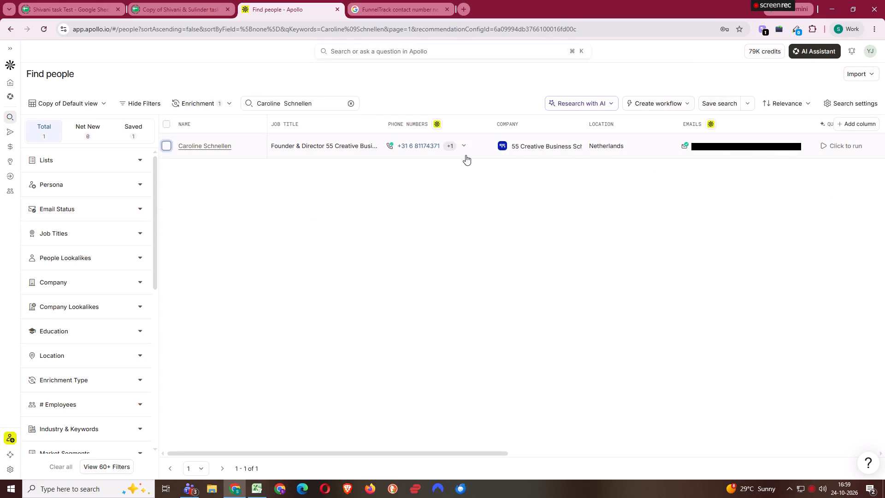
left_click(501, 175)
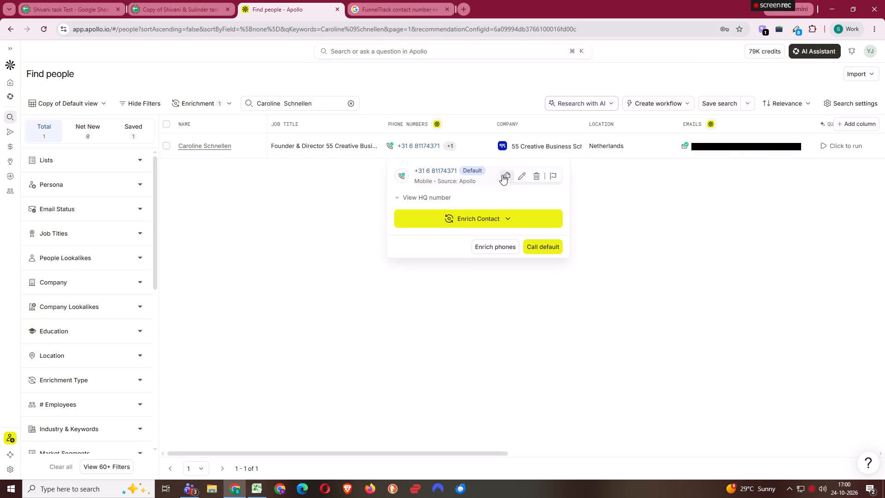
key("alt+Tab")
left_click(361, 118)
key("ctrl+v")
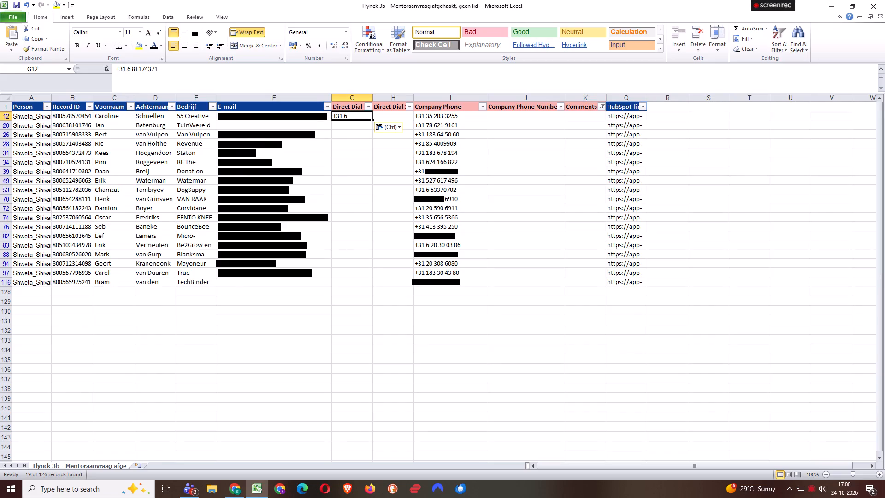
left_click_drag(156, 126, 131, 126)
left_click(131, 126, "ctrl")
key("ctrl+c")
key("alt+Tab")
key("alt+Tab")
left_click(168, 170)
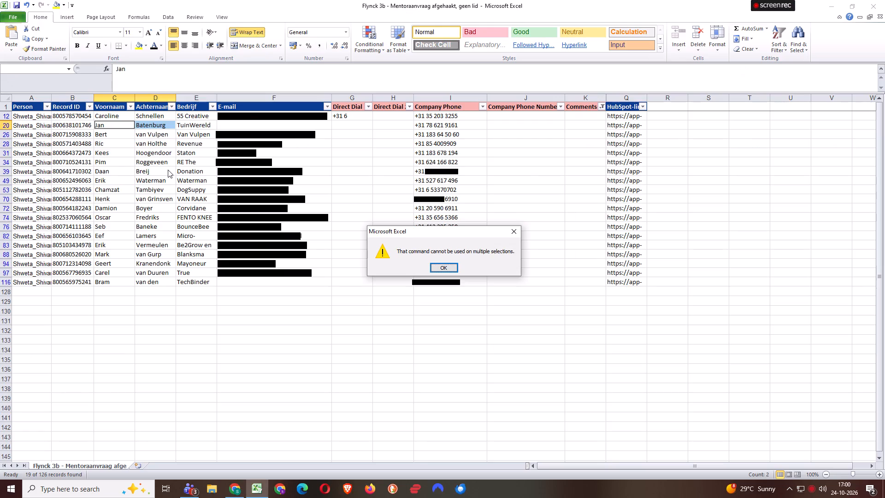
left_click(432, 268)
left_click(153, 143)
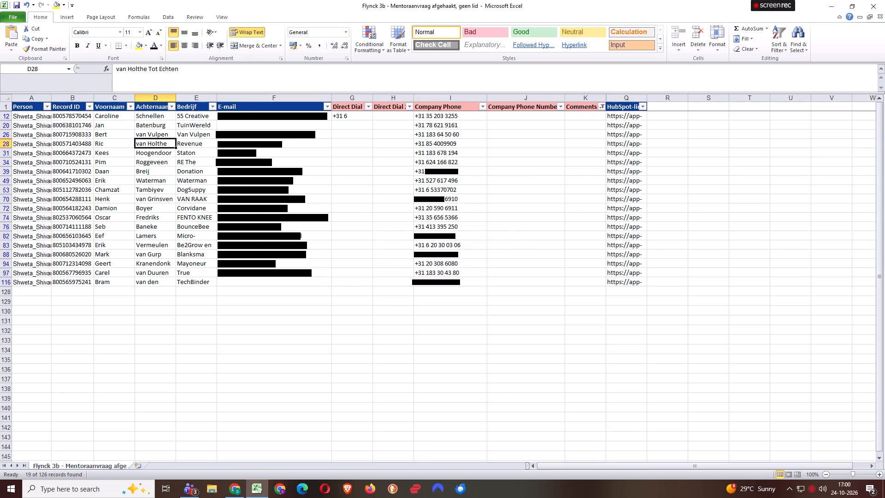
Copy the first and last name from row 20 (TuinWereld) and search Apollo's people finder for that contact.
left_click_drag(150, 123, 130, 126)
key("ctrl+c")
key("alt+Tab")
triple_click(265, 104)
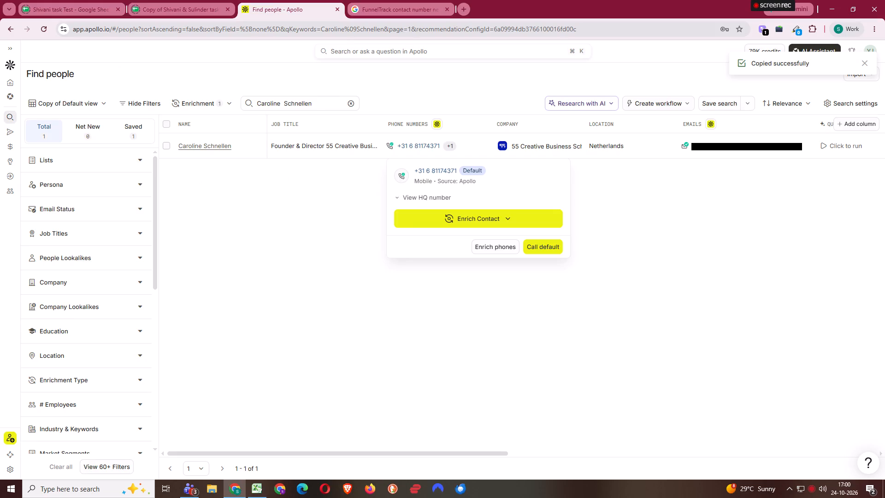
left_click(265, 104)
key("ctrl+v")
key("Return")
key("Return")
key("Return")
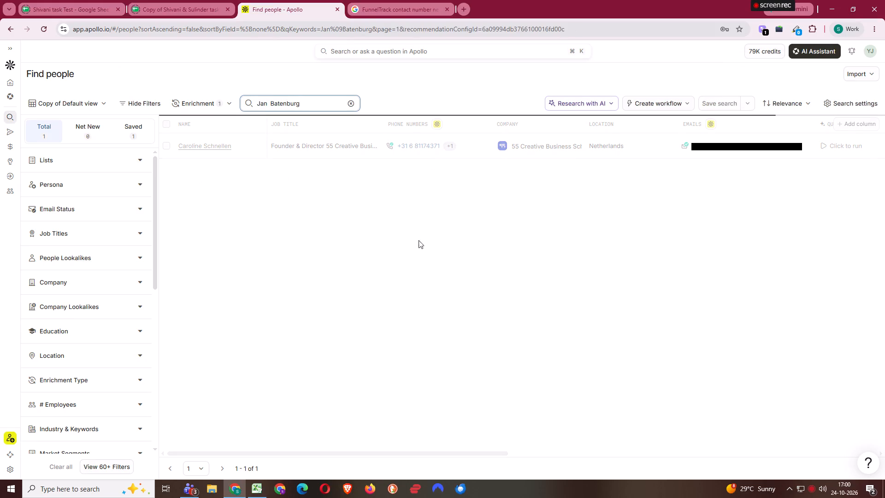
Try to copy the mobile number of the TuinWereld Dordrecht owner from Apollo into the first Direct Dial cell of row 20.
key("alt+Tab")
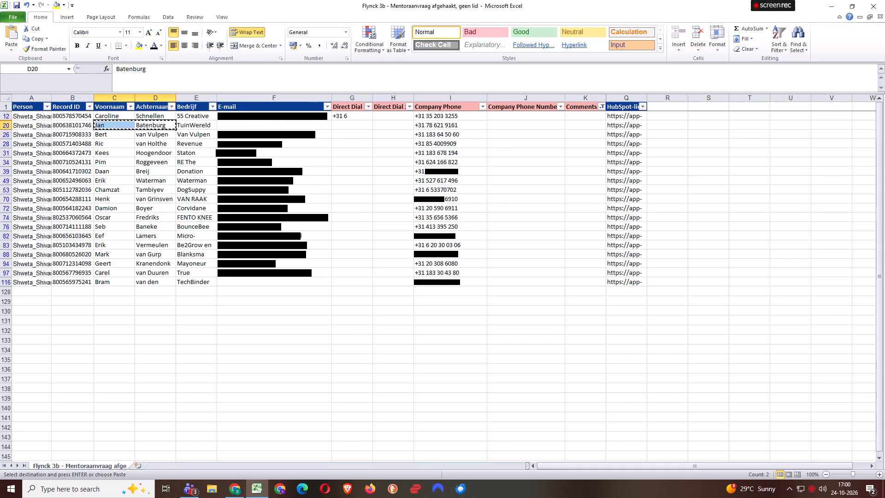
key("alt+Tab")
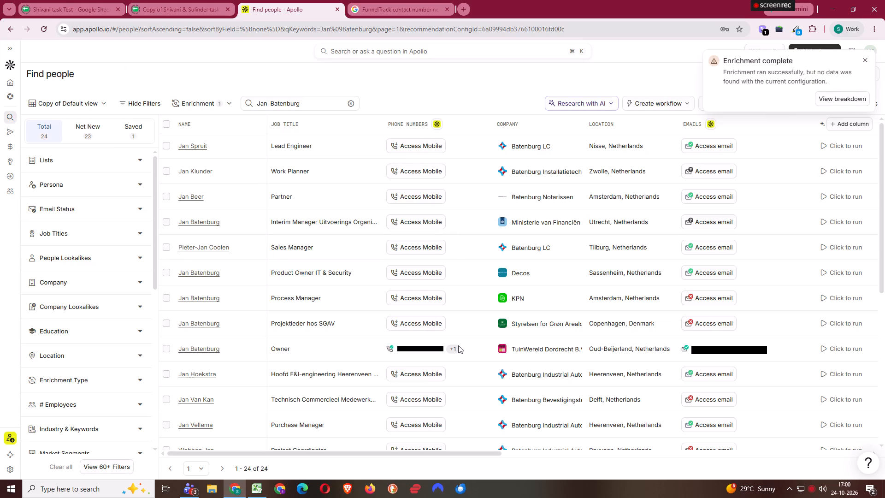
left_click(459, 344)
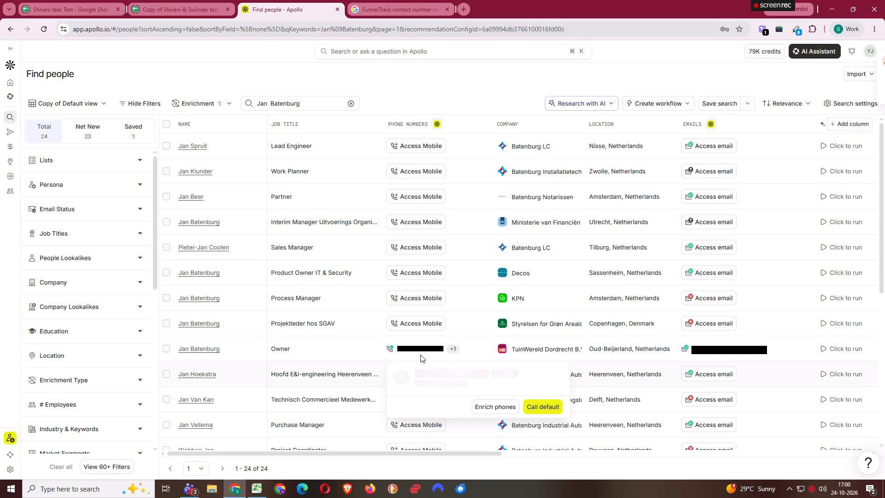
left_click(504, 378)
key("alt+Tab")
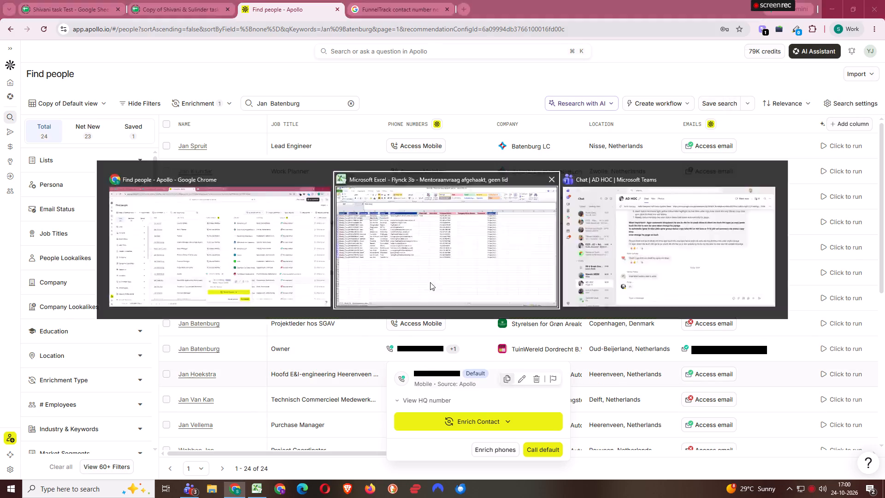
left_click(345, 128)
key("ctrl+v")
Copy the first and last name from row 26 (Van Vulpen) and search Apollo's people finder for that contact.
left_click_drag(158, 137, 121, 134)
key("ctrl+c")
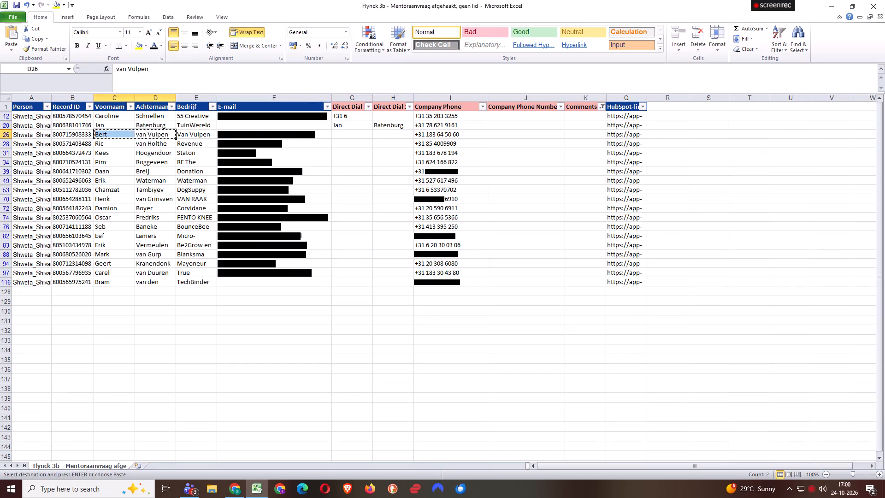
key("alt+Tab")
triple_click(266, 101)
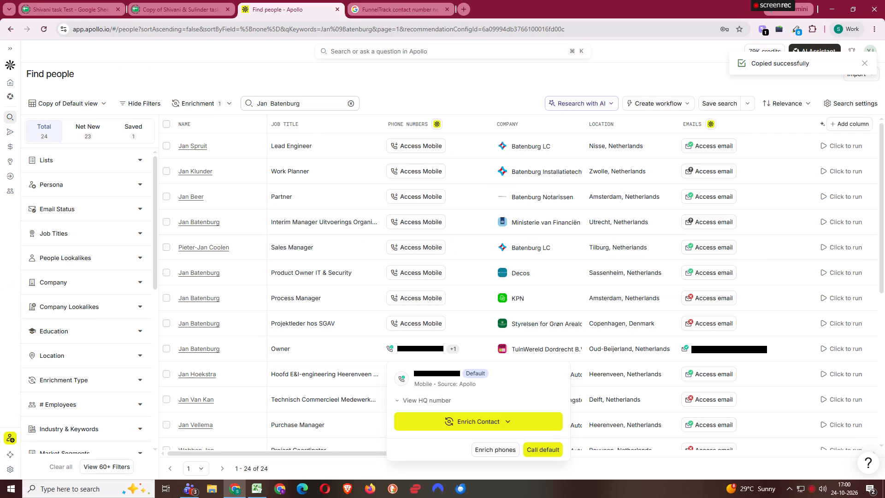
key("ctrl+v")
key("Return")
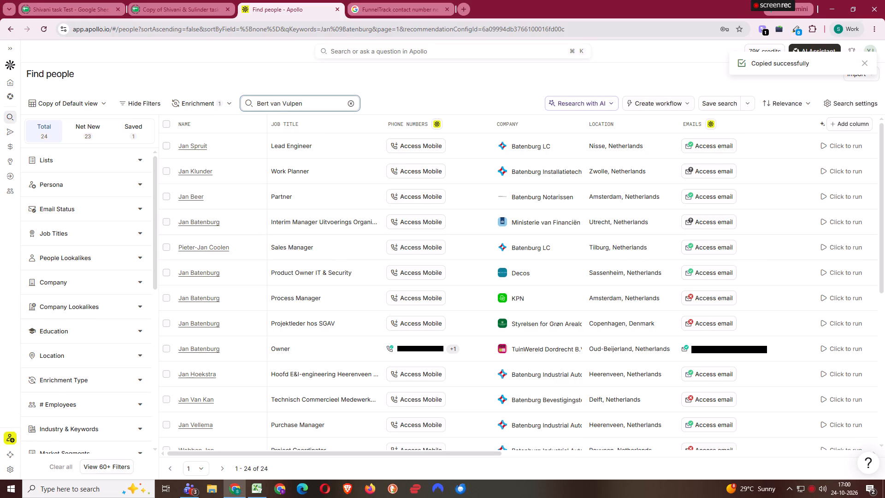
key("Return")
key("Return")
In the Excel list, mark row 12 (55 Creative) as Done in the Comments column.
key("alt+Tab")
left_click(581, 114)
key("d")
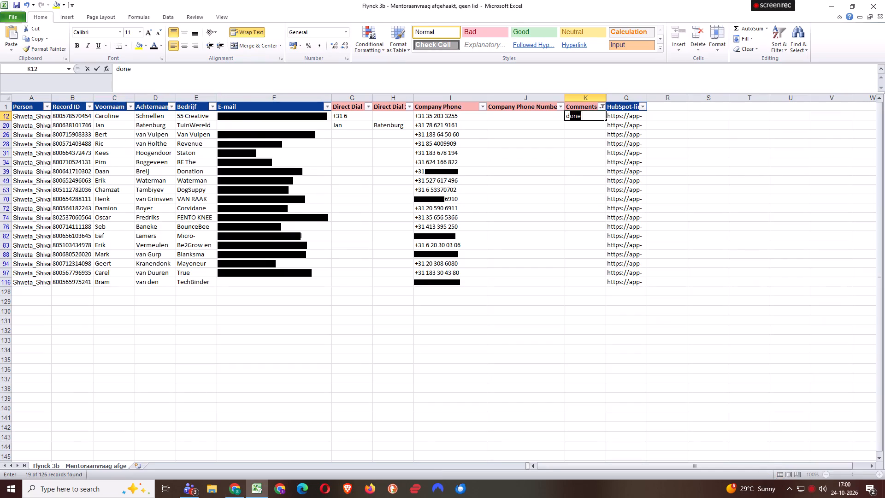
left_click(581, 160)
Clear the first and last name pasted into the two Direct Dial cells of row 20 (TuinWereld).
left_click_drag(358, 124, 381, 123)
key("alt+Tab")
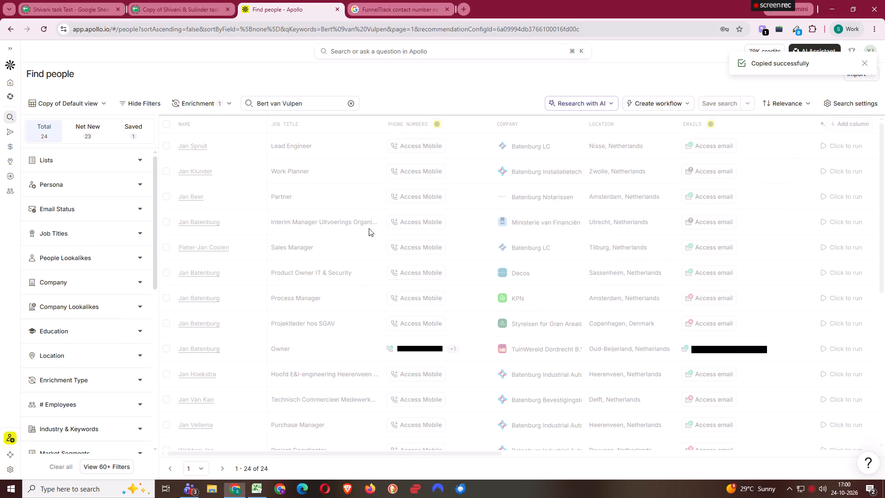
key("alt+Tab")
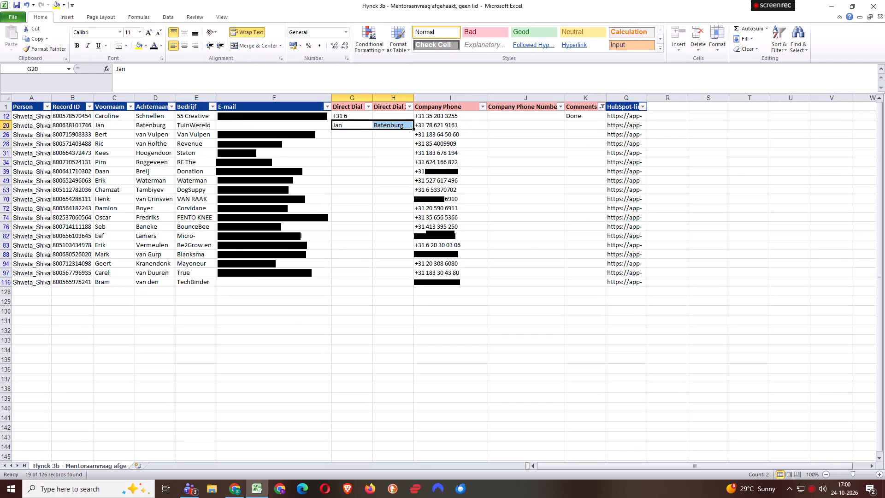
key("Delete")
left_click(356, 197)
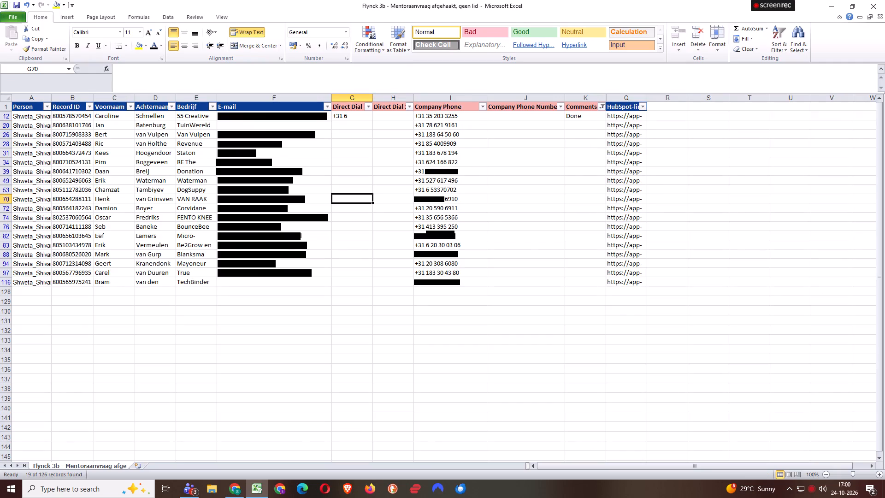
Reapply the blanks-only filter on the Comments column to hide the row marked Done.
left_click(602, 107)
left_click(652, 270)
left_click(657, 279)
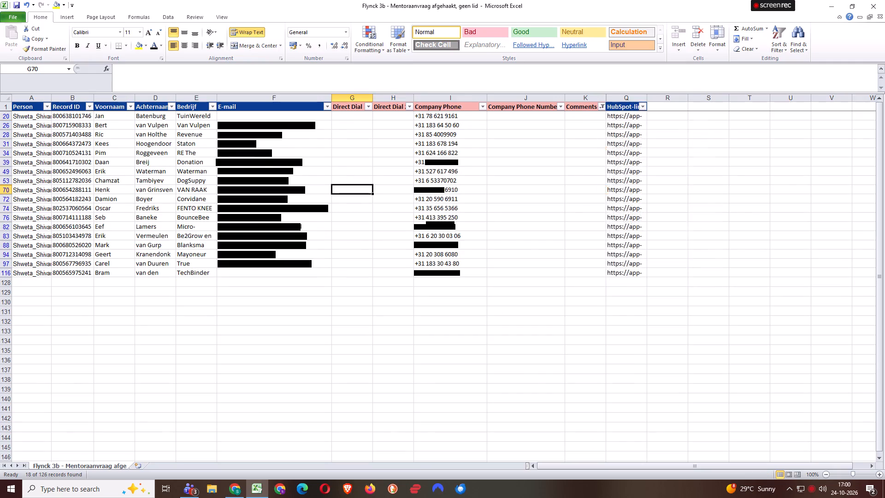
Copy the mobile number of the contact at Van Vulpen from Apollo into the first Direct Dial cell of row 26.
key("alt+Tab")
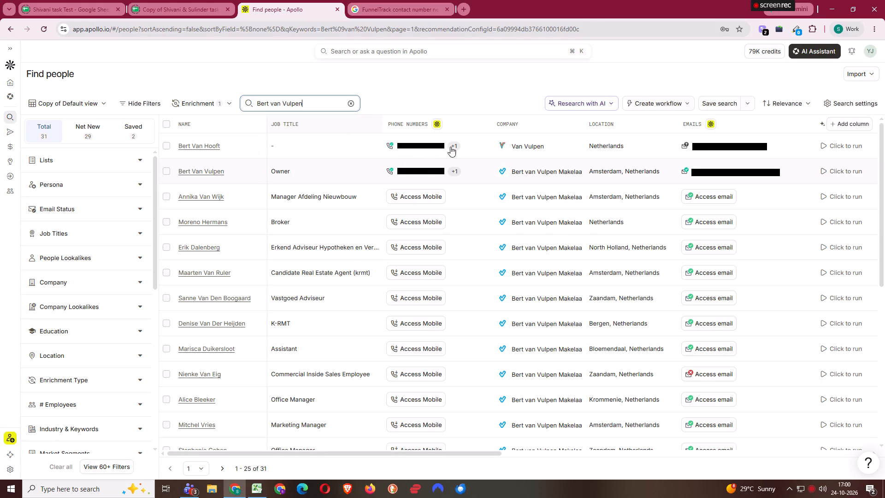
left_click(464, 140)
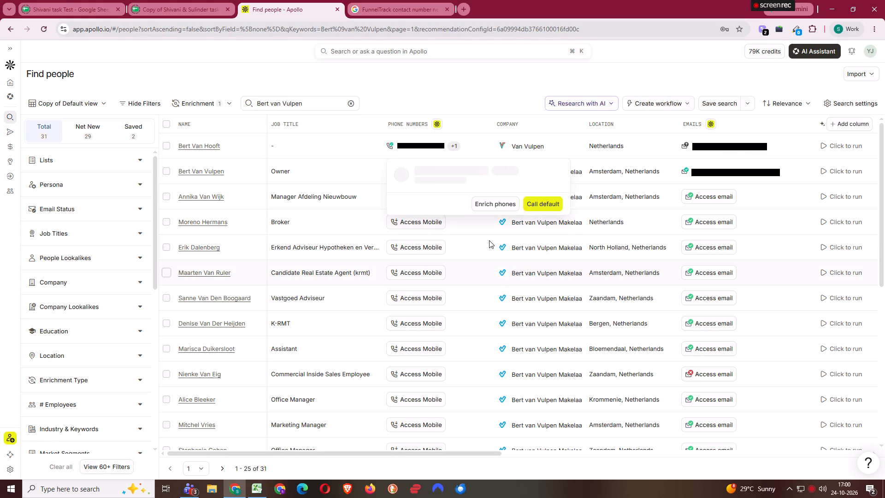
left_click(507, 176)
key("alt+Tab")
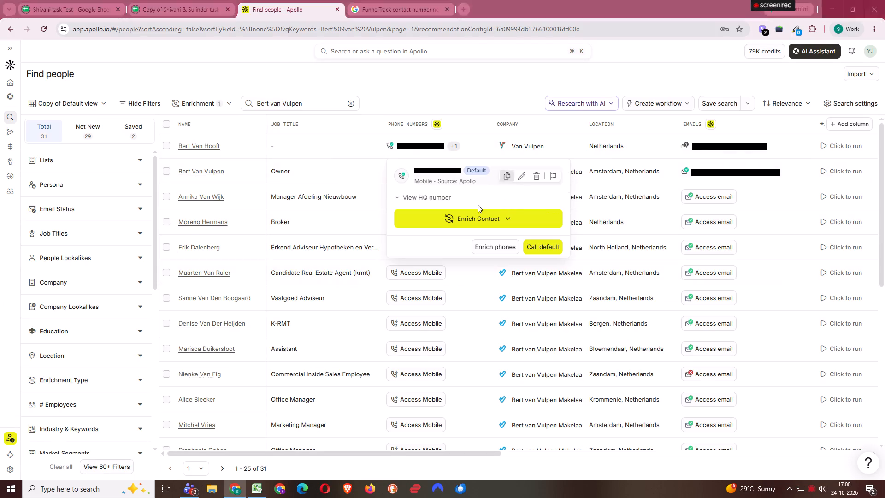
left_click(354, 116)
key("ctrl+v")
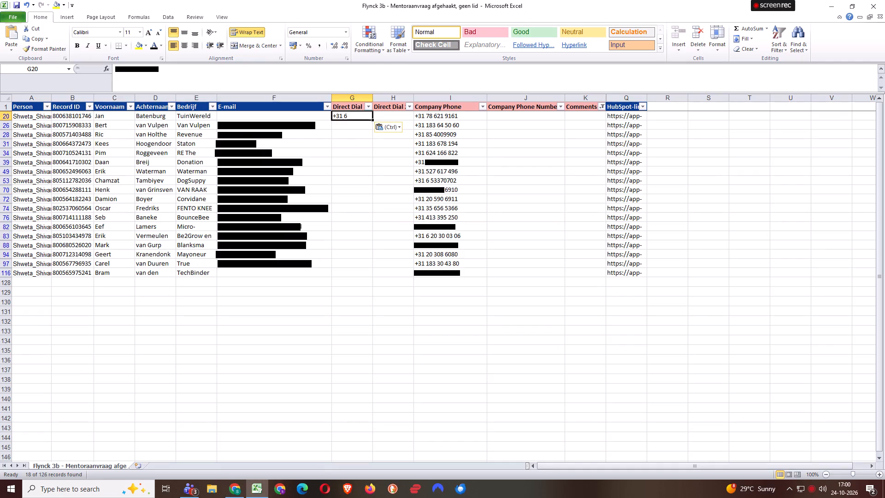
key("ctrl+z")
left_click(350, 121)
key("ctrl+v")
Mark row 26 (Van Vulpen) as Done in the Comments column.
left_click(578, 127)
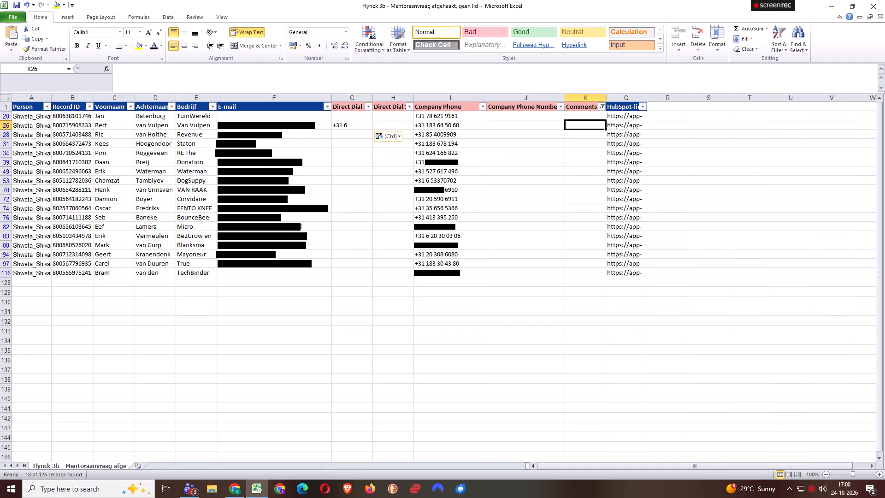
key("d")
left_click(576, 171)
Copy the first and last name from row 20 (TuinWereld) and search Apollo's people finder for that contact.
left_click_drag(145, 116, 136, 116)
key("ctrl+c")
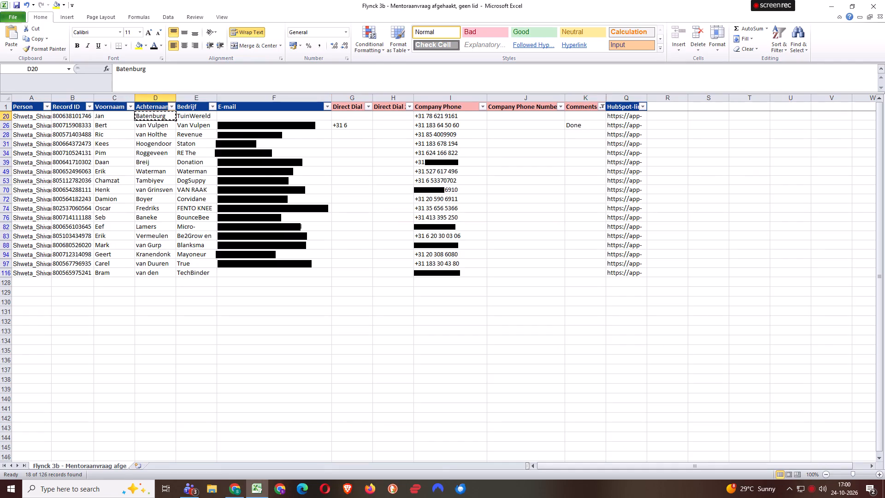
left_click_drag(123, 117, 153, 117)
key("ctrl+c")
key("alt+Tab")
left_click(268, 100)
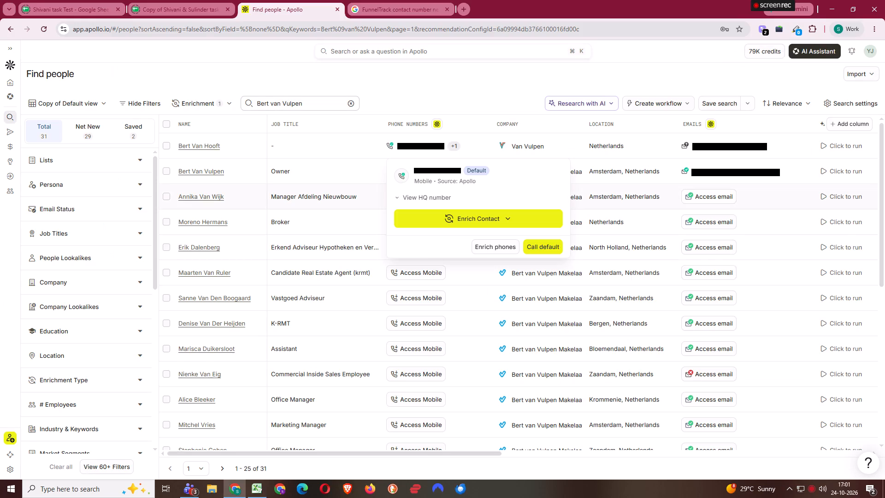
triple_click(270, 100)
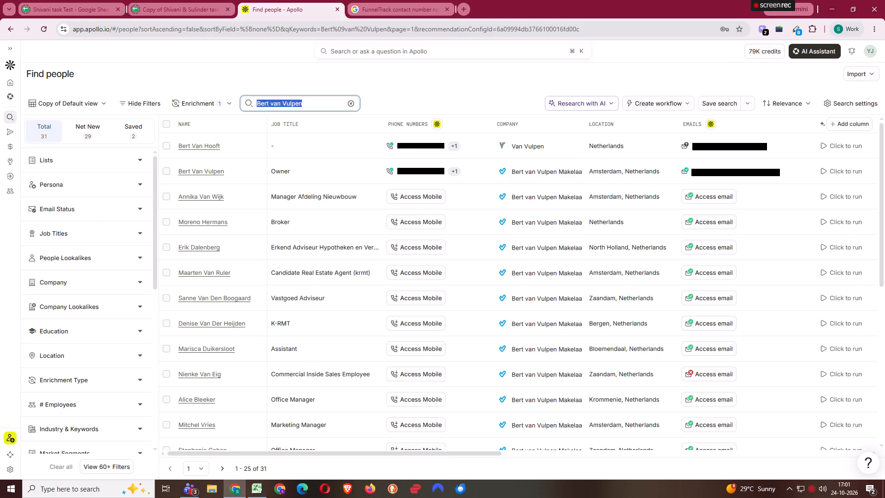
key("ctrl+v")
key("Return")
key("Return")
Reapply the blanks-only filter on the Comments column in Excel to hide the completed Van Vulpen row.
key("alt+Tab")
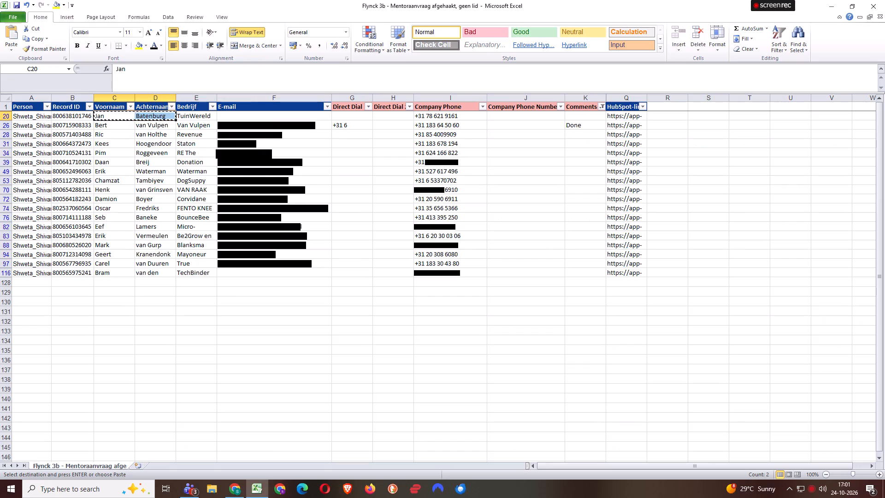
left_click(601, 105)
left_click(663, 276)
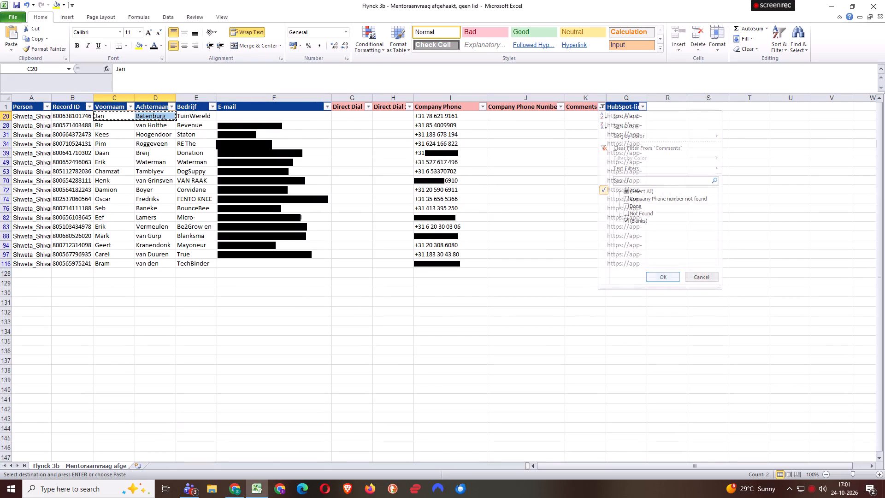
Copy the mobile number of the TuinWereld Dordrecht owner from Apollo into the first Direct Dial cell of row 20.
key("alt+Tab")
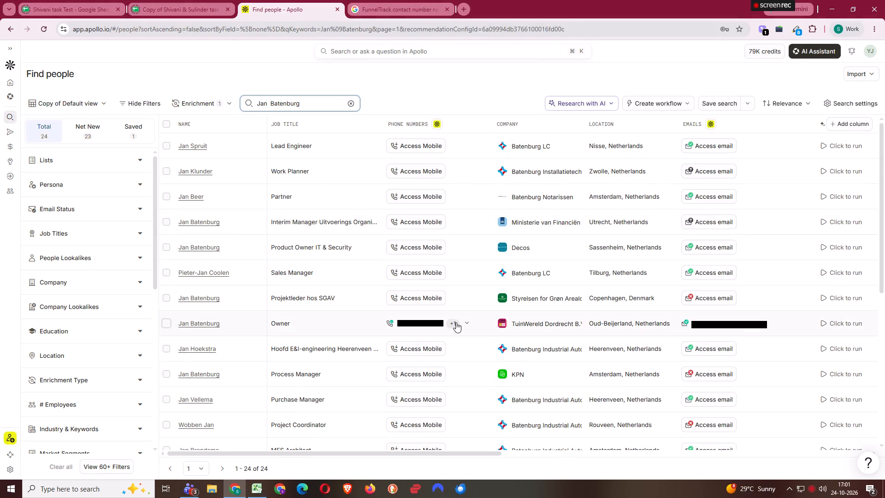
left_click(456, 322)
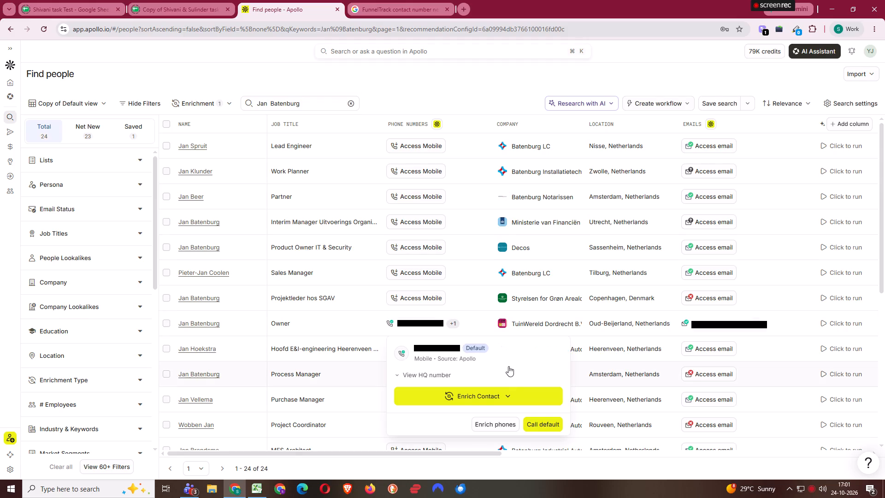
left_click(507, 352)
key("alt+Tab")
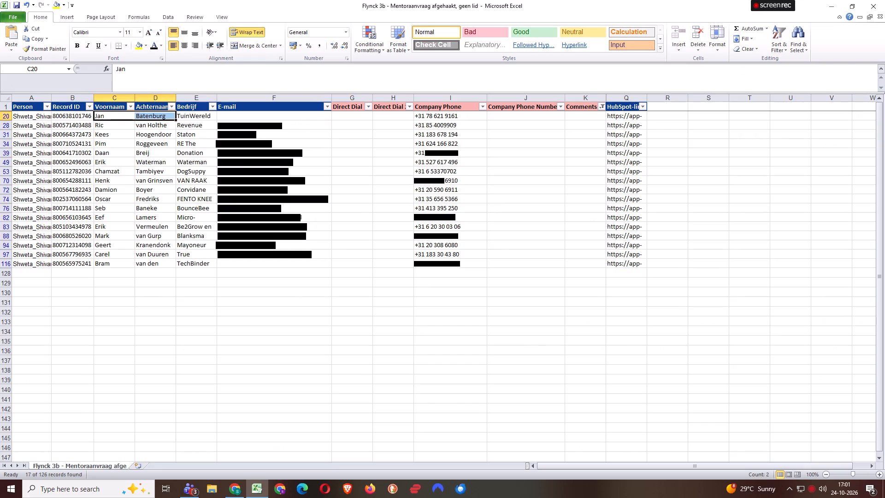
left_click(360, 117)
key("ctrl+v")
Copy the first and last name from row 28 (Revenue) and search Apollo's people finder for that contact.
left_click_drag(159, 127, 126, 126)
key("ctrl+c")
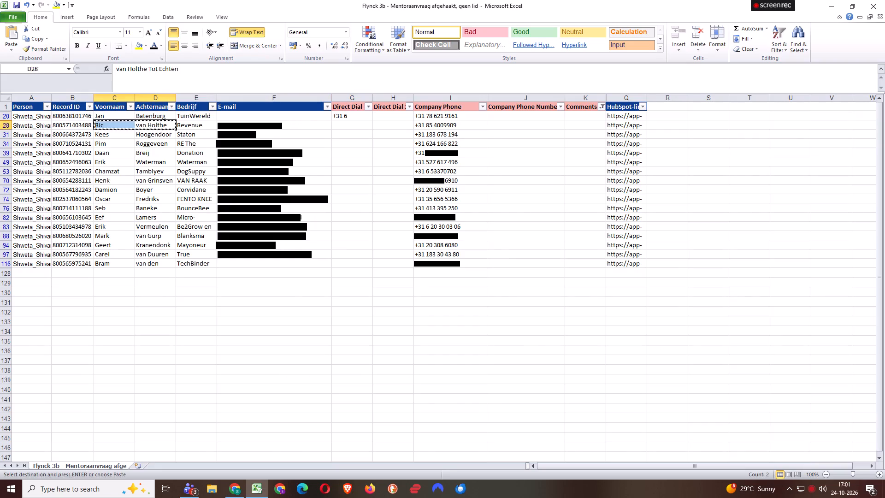
key("alt+Tab")
triple_click(266, 103)
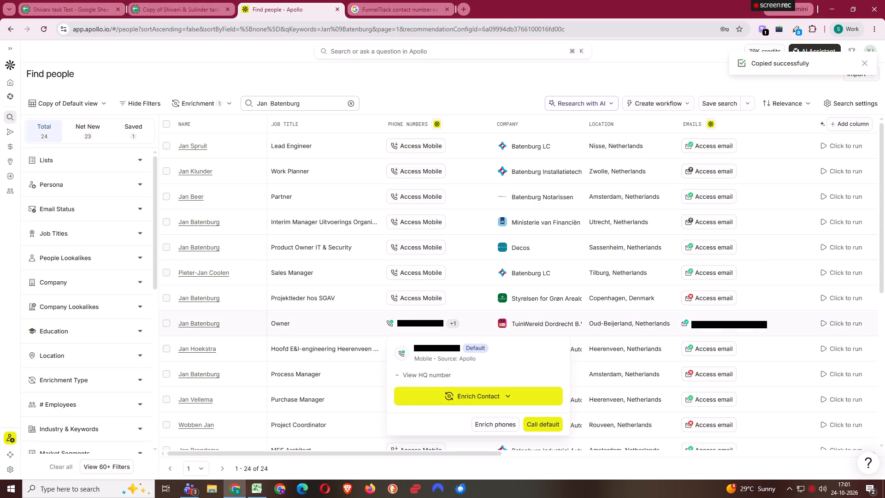
key("ctrl+v")
key("Return")
Mark row 20 (TuinWereld) as Done in the Excel Comments column and reapply the blanks-only Comments filter.
key("alt+Tab")
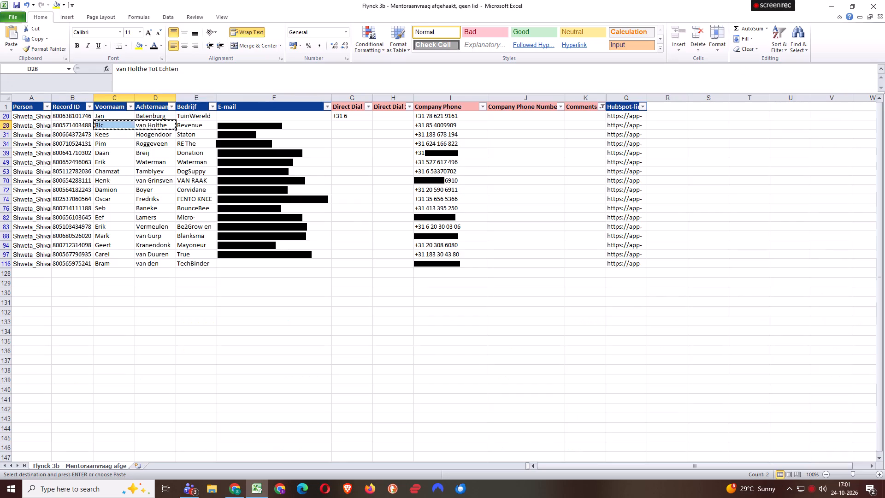
left_click(596, 113)
key("d")
left_click(579, 178)
left_click(605, 107)
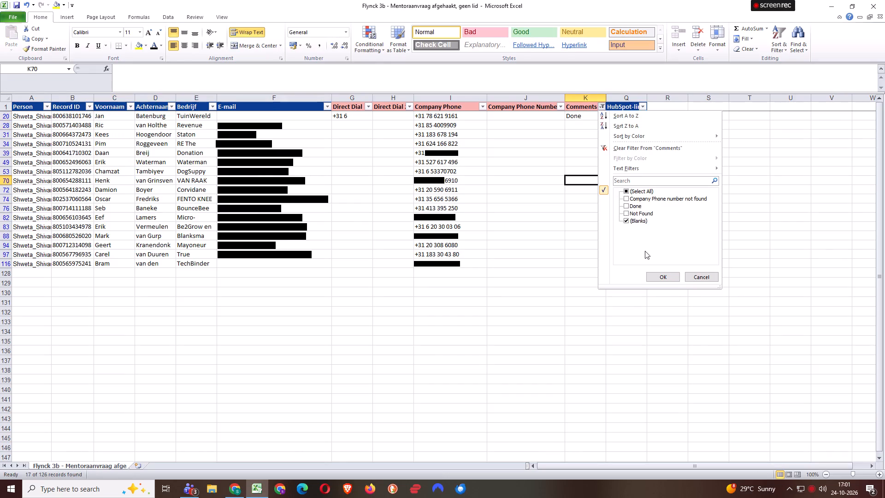
left_click(656, 276)
left_click(510, 289)
Copy the mobile number of the Revenue Guru owner from Apollo into the first Direct Dial cell of row 28.
key("alt+Tab")
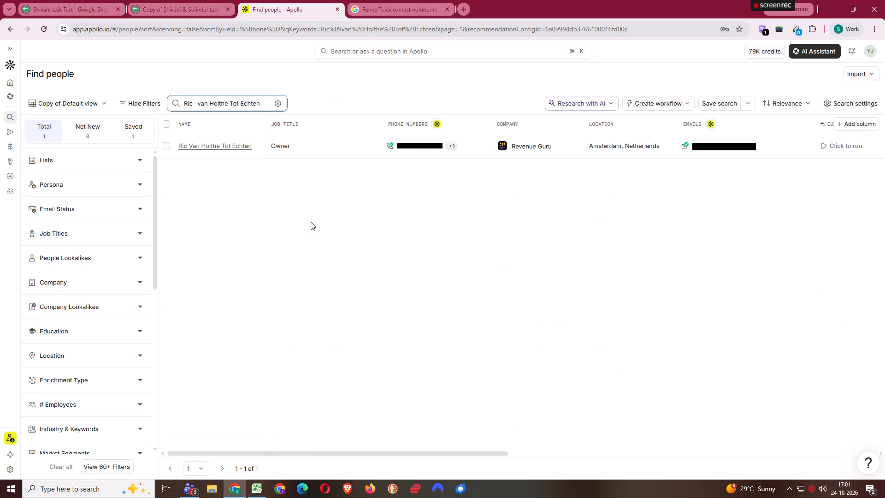
left_click(464, 148)
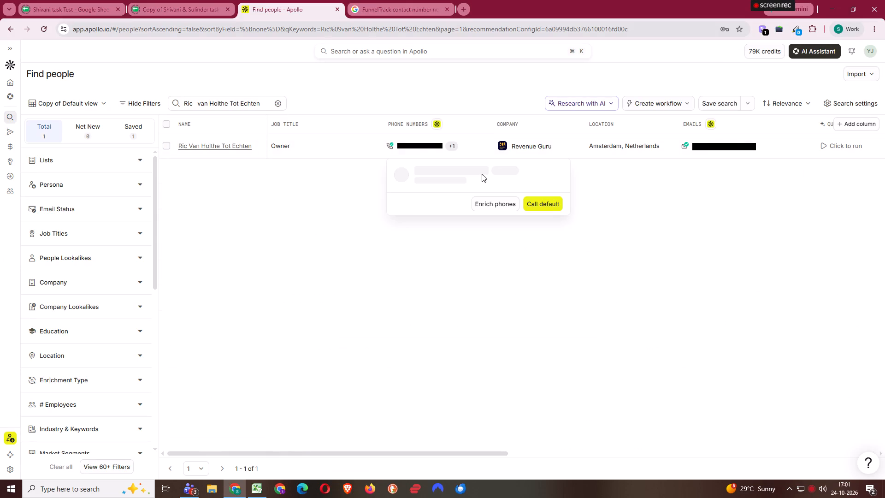
left_click(503, 176)
key("alt+Tab")
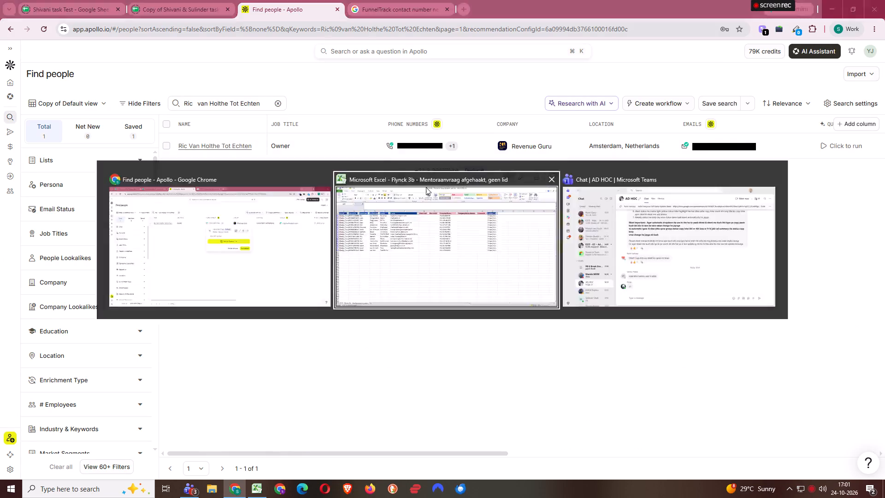
left_click(365, 117)
key("ctrl+v")
Copy the first and last name from row 31 (Staton) and search Apollo's people finder for that contact.
left_click_drag(158, 121, 122, 125)
key("ctrl+c")
key("alt+Tab")
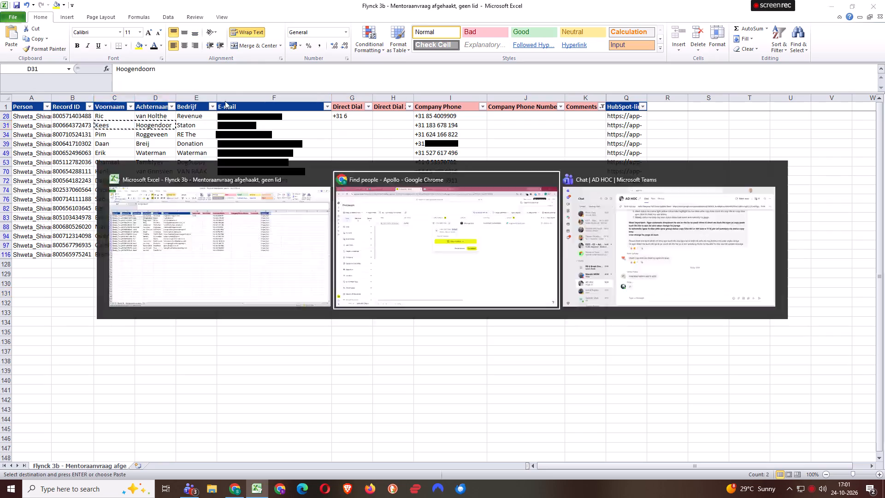
triple_click(253, 105)
left_click(253, 105)
key("ctrl+v")
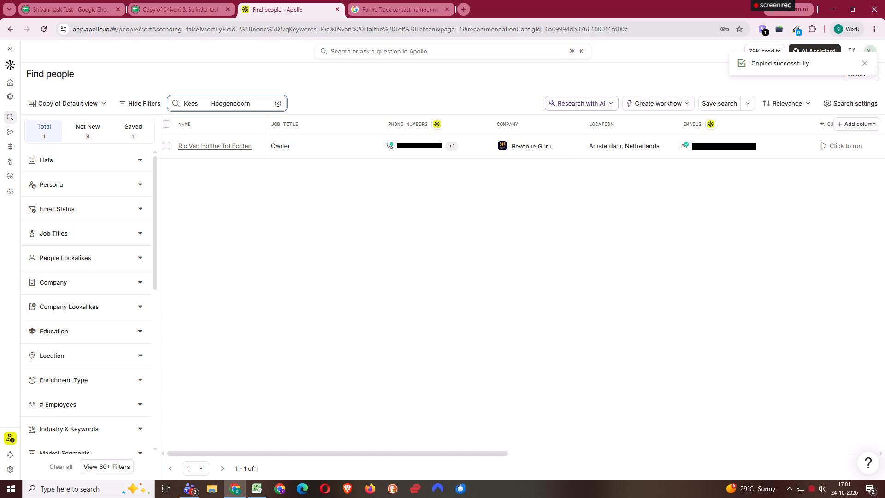
key("Return")
key("Return")
key("Return")
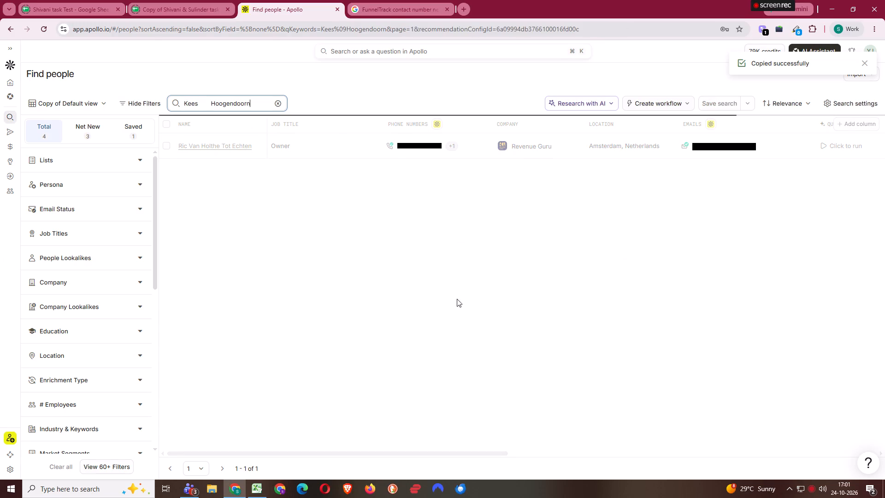
Copy the mobile number of the STATON BOUW owner from Apollo into the first Direct Dial cell of row 31.
left_click(452, 228)
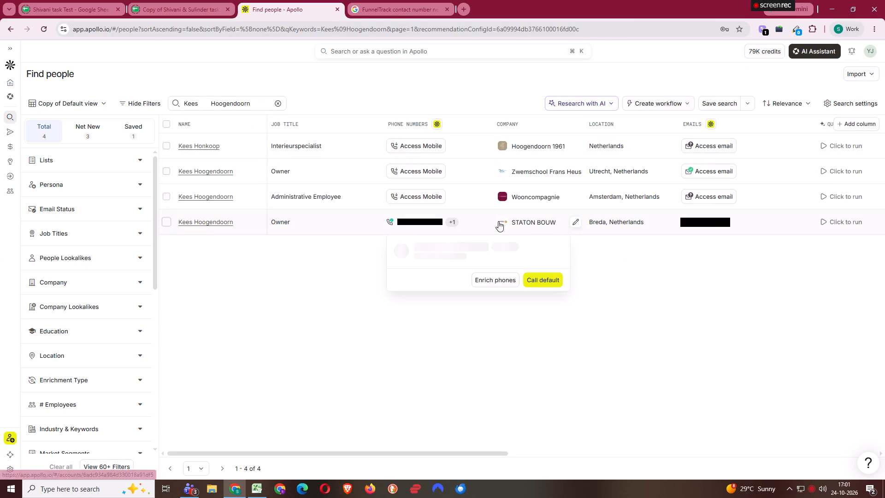
left_click(507, 251)
key("alt+Tab")
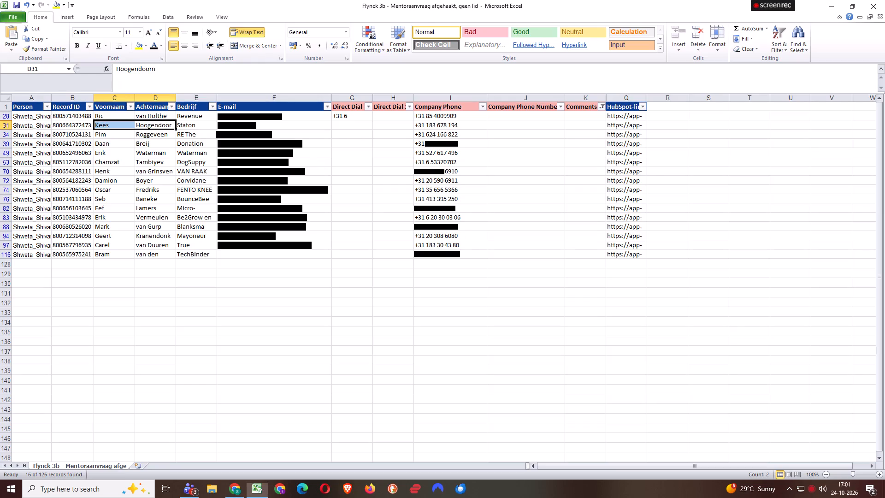
left_click(359, 127)
key("ctrl+v")
Copy the first and last name from row 34 (RE The) and search Apollo's people finder for that contact.
left_click(147, 127)
left_click_drag(125, 134, 151, 134)
key("ctrl+c")
key("alt+Tab")
triple_click(242, 104)
left_click(242, 104)
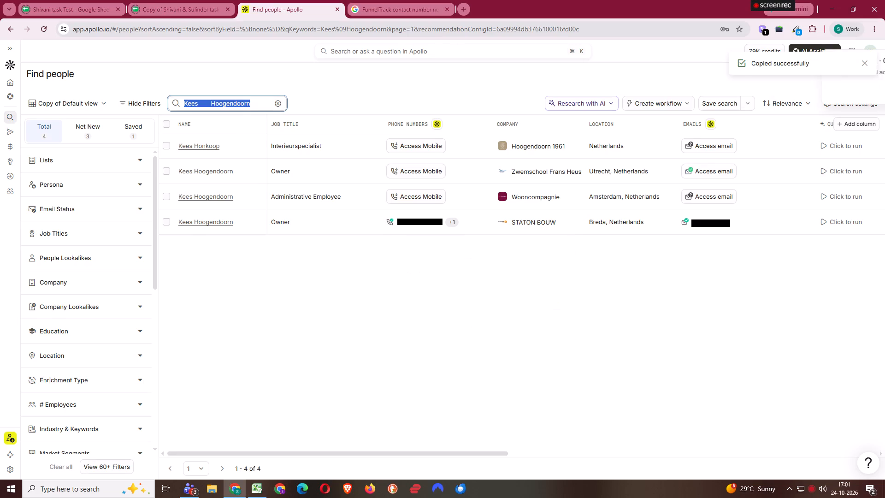
key("ctrl+v")
key("Return")
key("Return")
Mark rows 28 and 31 as Done in the Excel Comments column and reapply the blanks-only Comments filter.
key("alt+Tab")
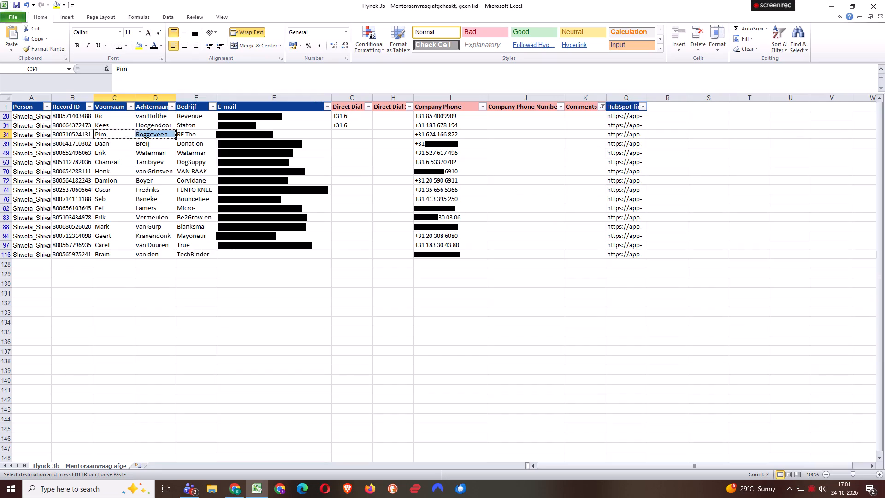
left_click(582, 115)
key("d")
left_click(584, 123)
key("d")
left_click(602, 109)
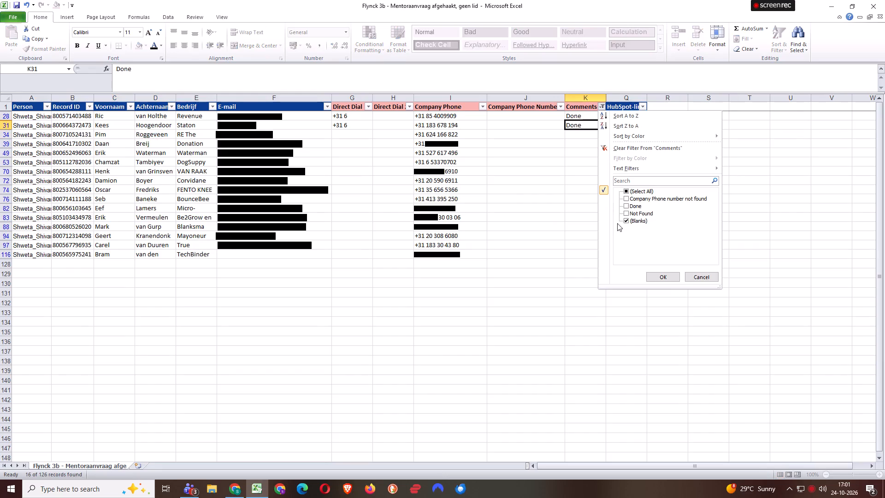
left_click(671, 277)
left_click(527, 261)
Open the phone details of row 34's contact in Apollo and copy the mobile number.
key("alt+Tab")
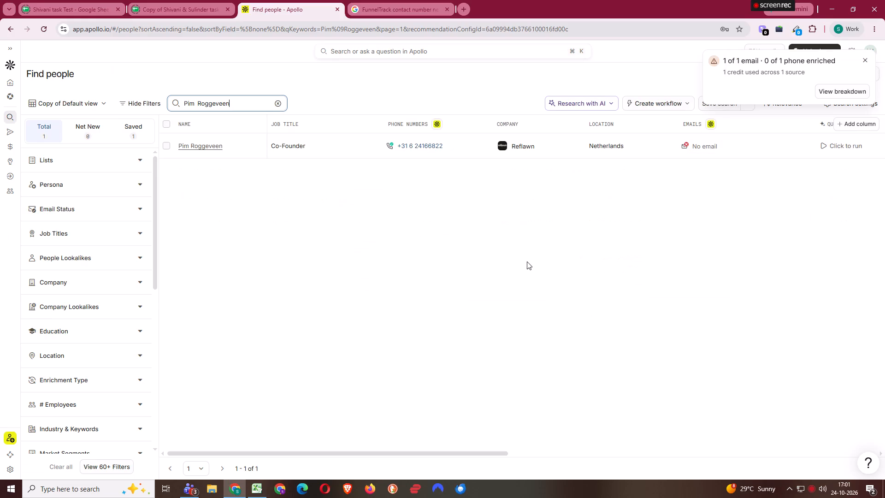
left_click(455, 149)
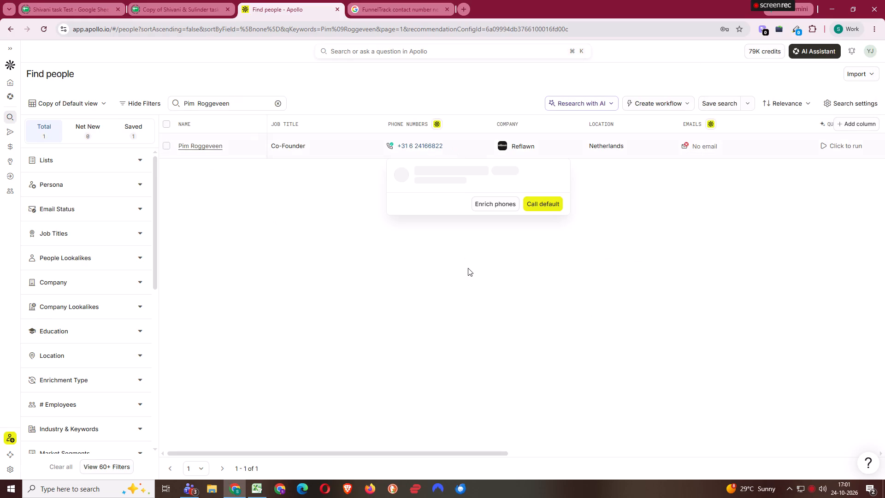
left_click(500, 175)
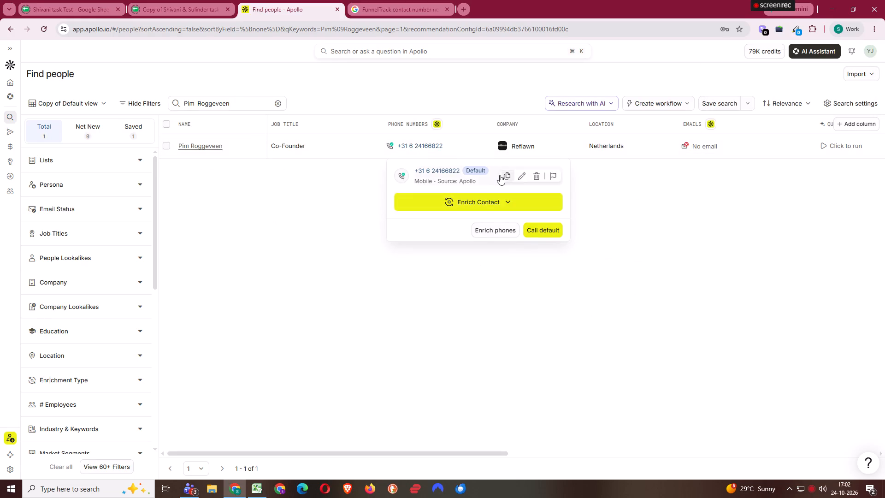
Mark row 34 (RE The) as Done in the Comments column of the Excel list.
key("alt+Tab")
left_click(562, 117)
left_click(593, 120)
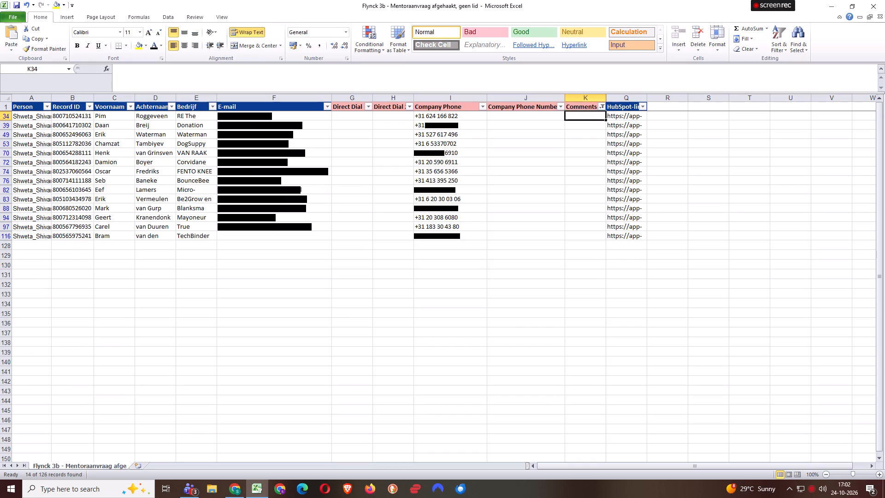
key("d")
left_click(572, 161)
Copy the first and last name from row 39 (Donation) and search Apollo's people finder for that contact.
left_click_drag(141, 124, 134, 125)
key("ctrl+c")
key("alt+Tab")
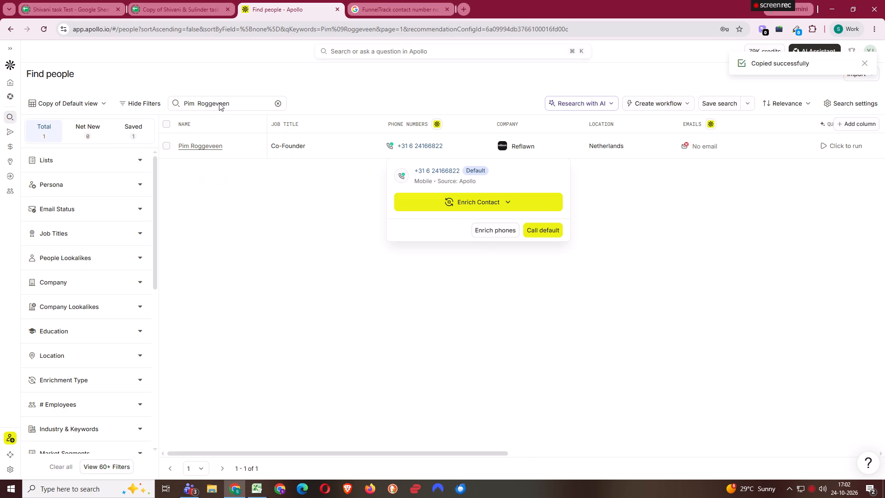
triple_click(219, 104)
key("ctrl+v")
key("Return")
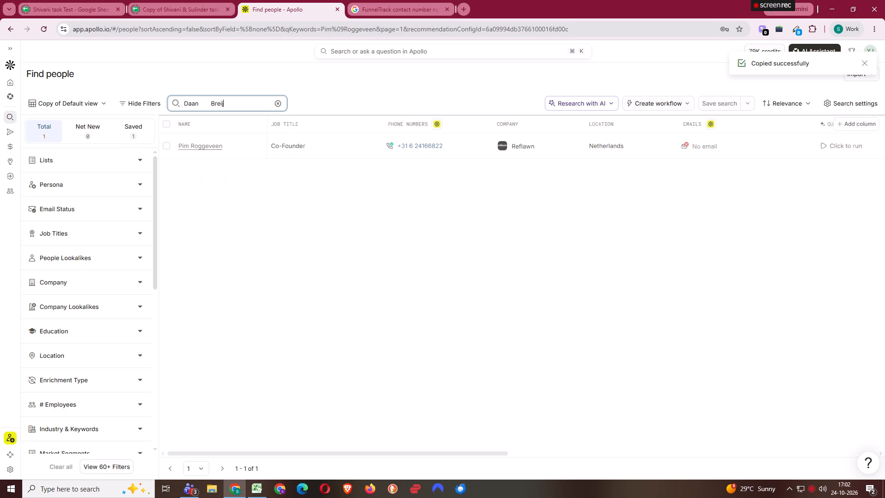
Reapply the blanks-only Comments filter in the Excel list so the Done row 34 is hidden.
key("alt+Tab")
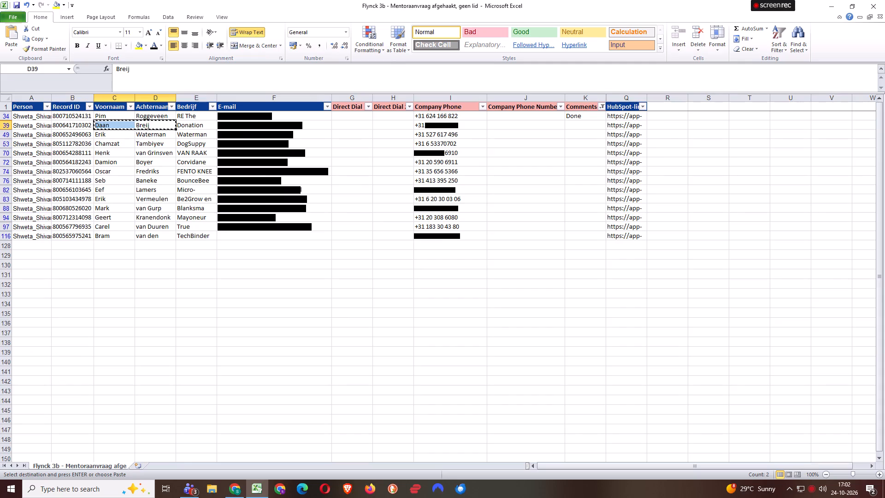
left_click(602, 107)
left_click(657, 278)
Copy the mobile number of the Donation Company chief executive from Apollo into the first Direct Dial cell of row 39.
key("alt+Tab")
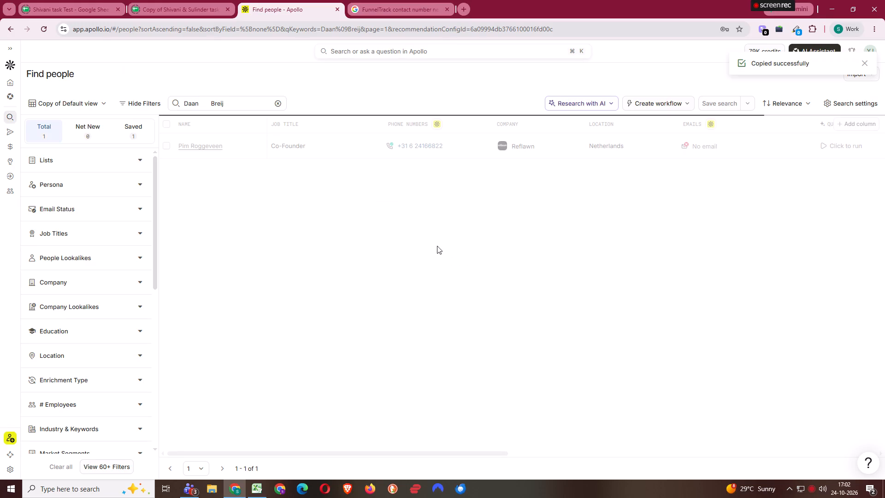
left_click(459, 148)
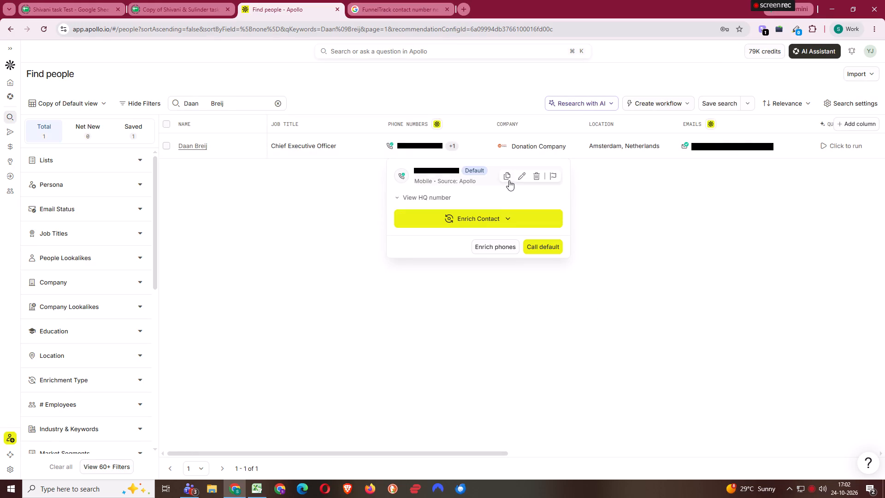
left_click(507, 179)
key("alt+Tab")
left_click(353, 117)
key("ctrl+v")
Copy the first and last name from row 49 (Waterman) and search Apollo's people finder for that contact.
left_click_drag(147, 125, 124, 125)
key("ctrl+c")
key("alt+Tab")
triple_click(230, 105)
key("ctrl+v")
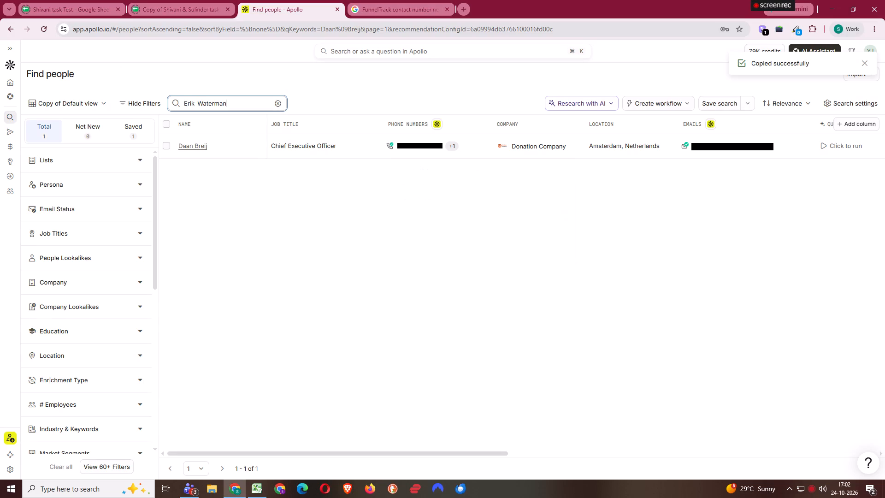
key("Return")
key("Return")
Mark row 39 as Done in the Excel Comments column and reapply the blanks-only Comments filter.
key("alt+Tab")
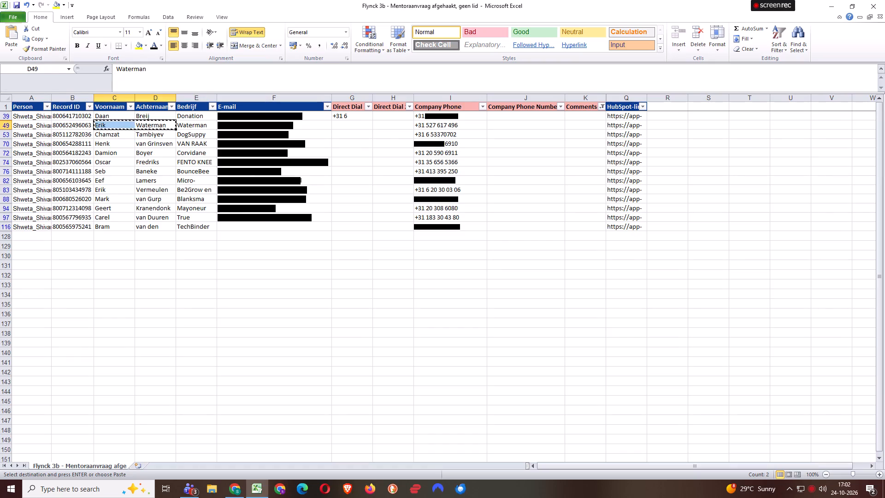
left_click(588, 118)
key("d")
left_click(597, 173)
left_click(596, 104)
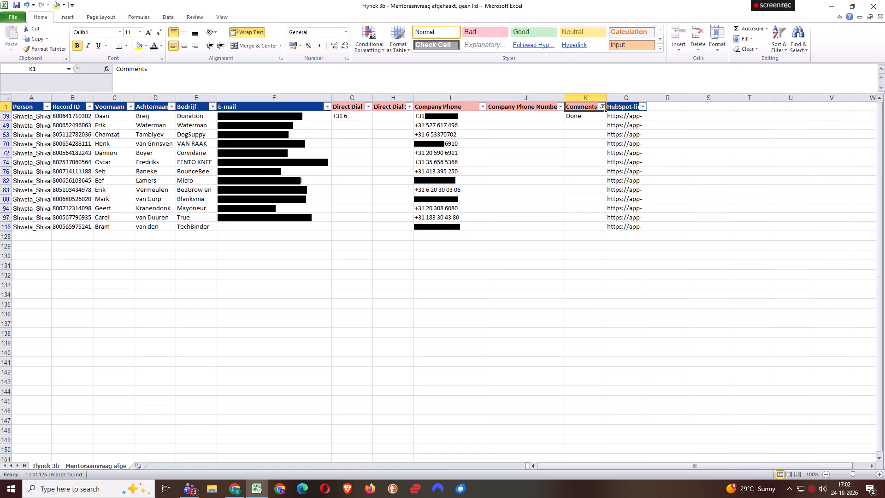
left_click(605, 107)
left_click(670, 278)
Copy the mobile number of the Waterman Food Group CEO from Apollo into the first Direct Dial cell of row 49.
key("alt+Tab")
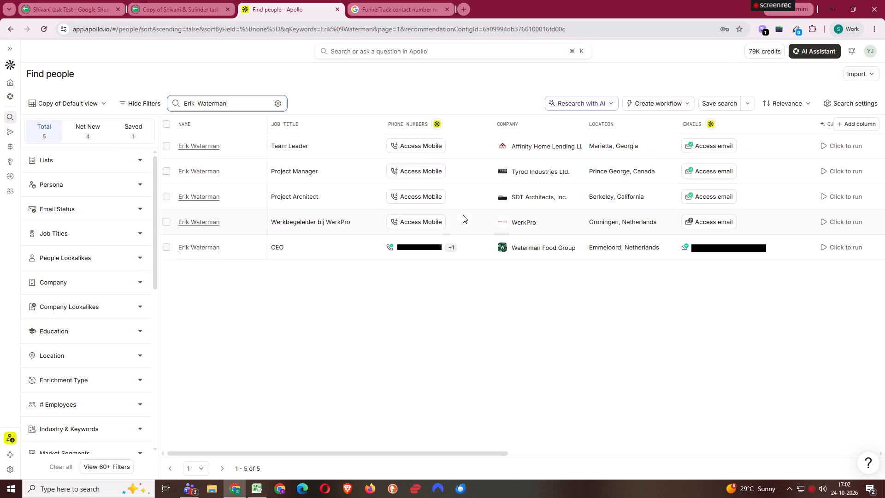
left_click(454, 242)
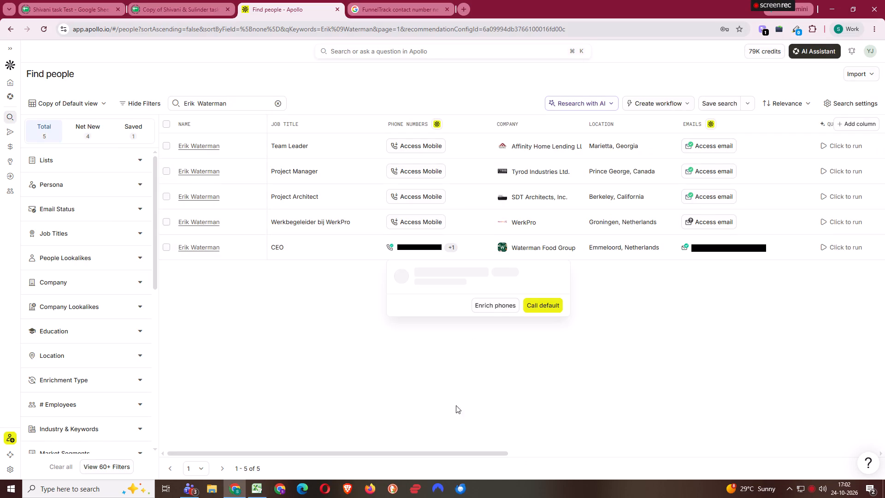
left_click(509, 279)
key("alt+Tab")
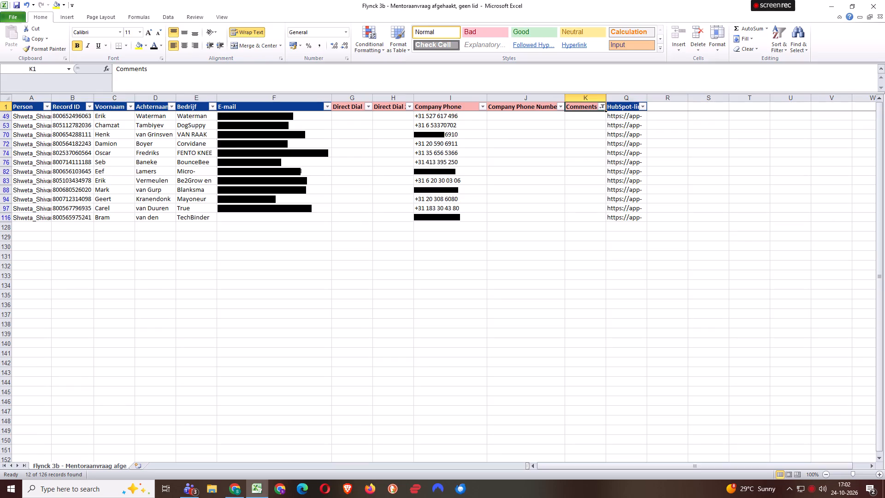
left_click(357, 119)
key("ctrl+v")
Copy the first and last name from row 53 (DogSuppy) and search Apollo's people finder for that contact.
left_click_drag(150, 130, 100, 130)
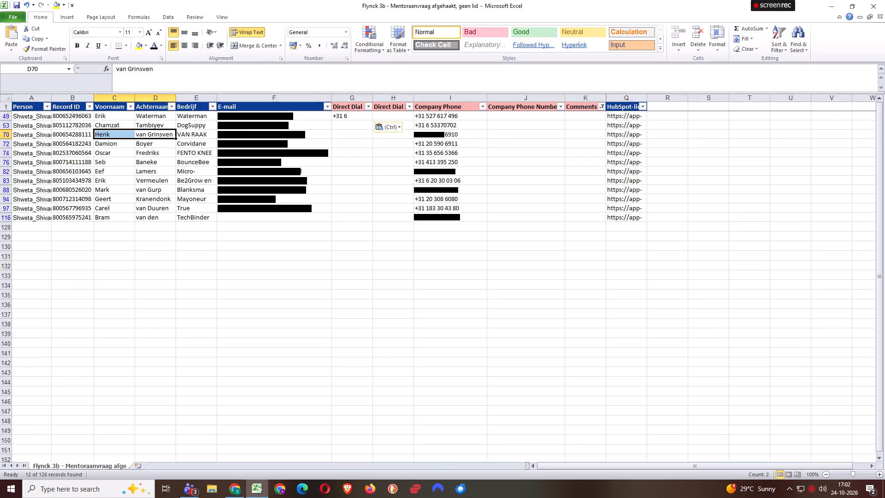
left_click_drag(123, 124, 138, 125)
key("ctrl+c")
key("alt+Tab")
triple_click(235, 103)
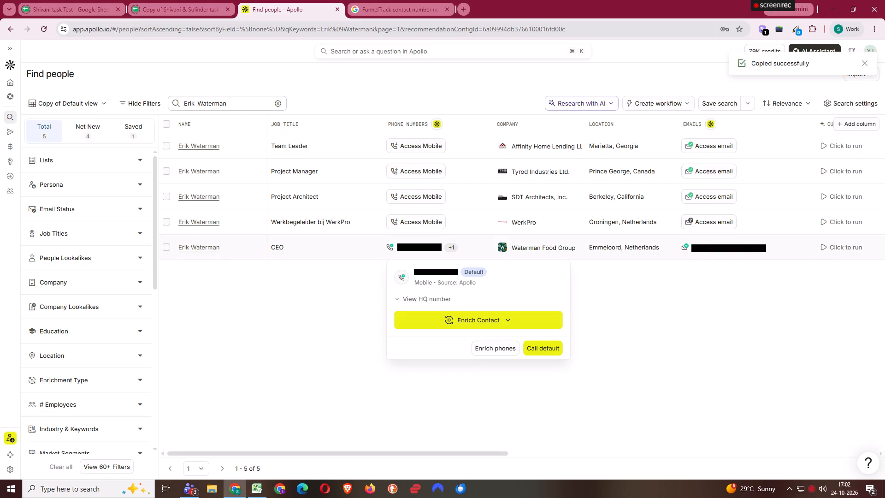
key("ctrl+v")
key("Return")
Mark row 49 as Done in the Excel Comments column and reapply the blanks-only Comments filter.
key("alt+Tab")
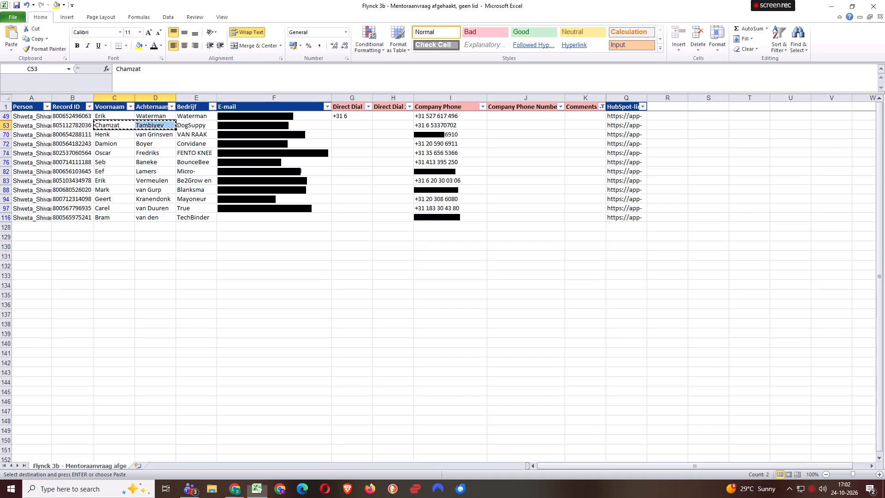
left_click(586, 117)
key("d")
left_click(603, 109)
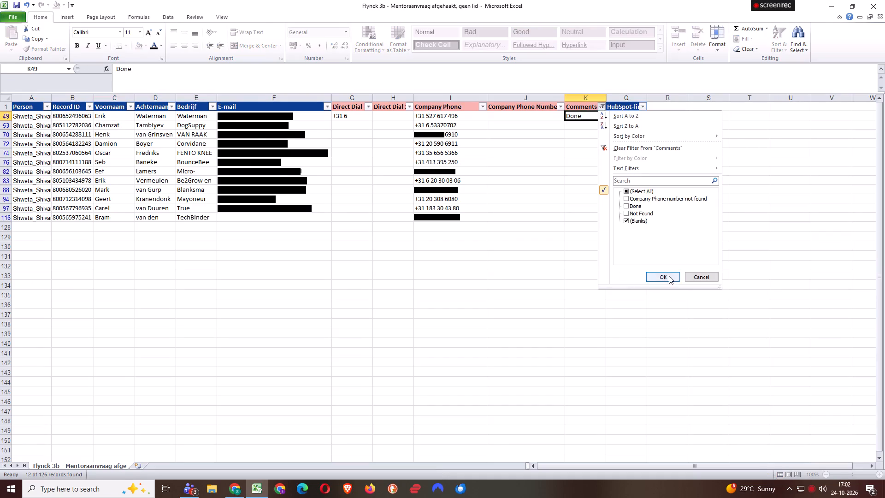
left_click(669, 276)
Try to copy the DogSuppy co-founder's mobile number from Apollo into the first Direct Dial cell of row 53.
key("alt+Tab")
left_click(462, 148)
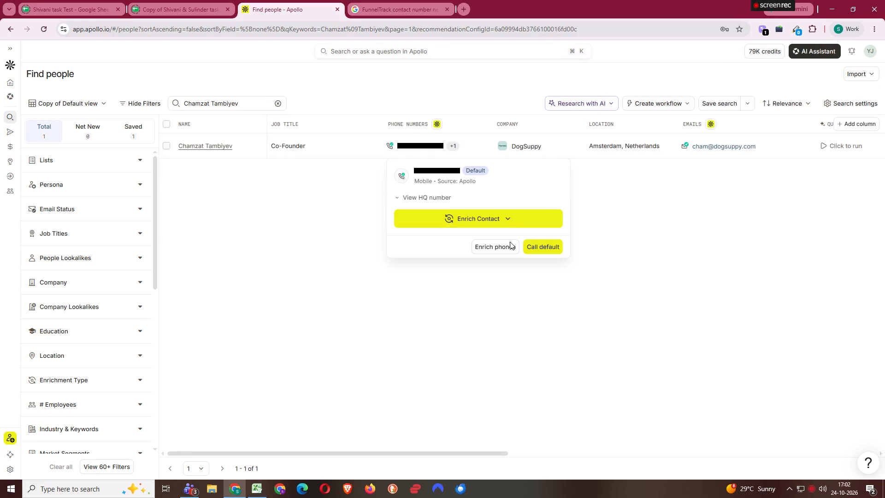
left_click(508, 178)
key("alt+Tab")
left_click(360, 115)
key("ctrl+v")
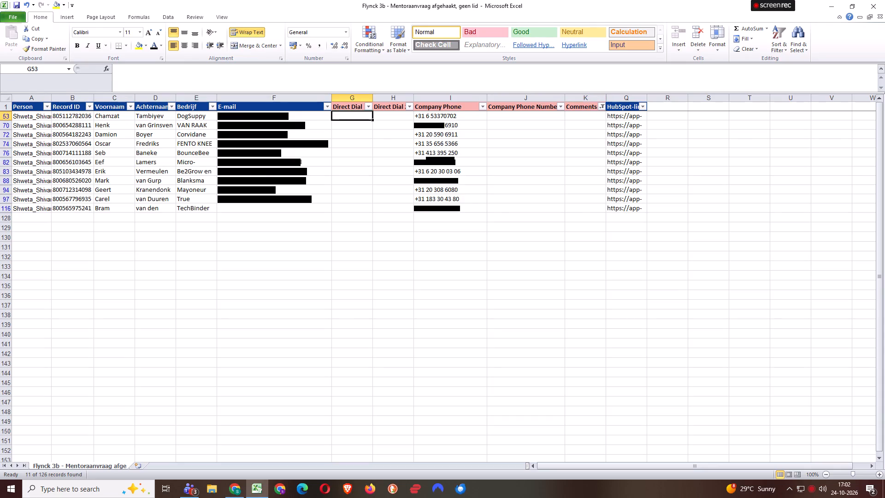
left_click_drag(154, 129, 110, 126)
key("ctrl+c")
key("alt+Tab")
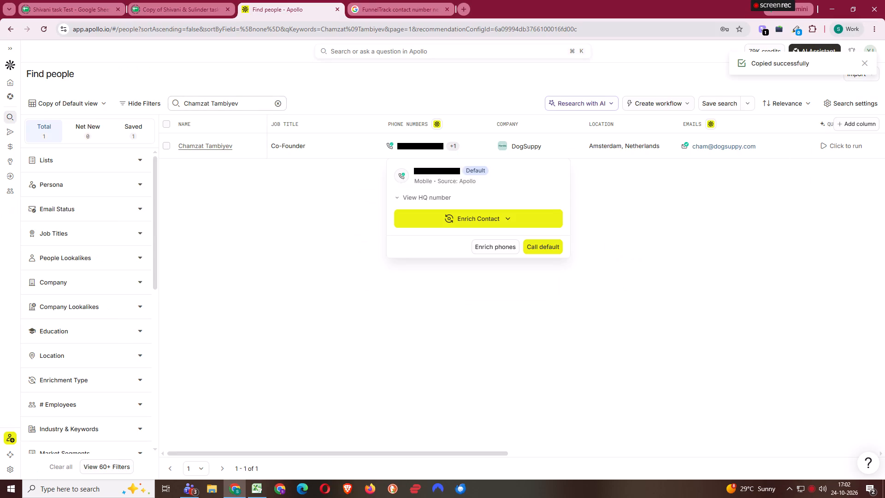
triple_click(236, 102)
key("ctrl+v")
key("Return")
key("Return")
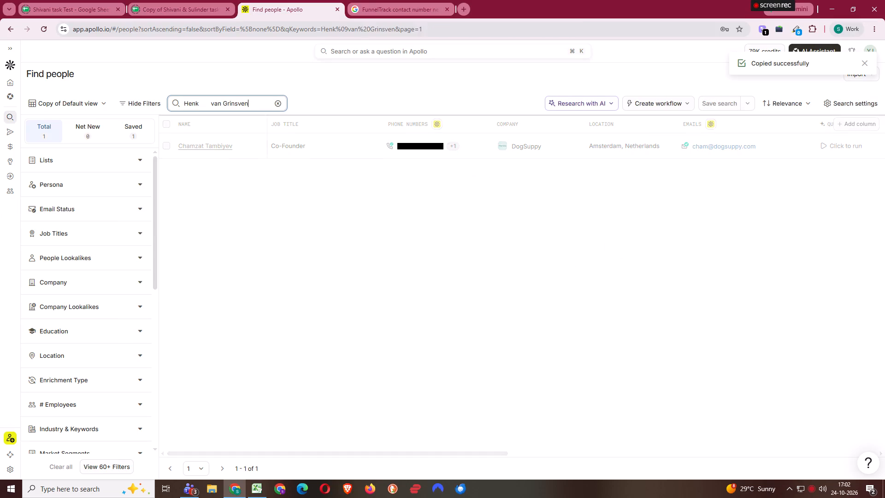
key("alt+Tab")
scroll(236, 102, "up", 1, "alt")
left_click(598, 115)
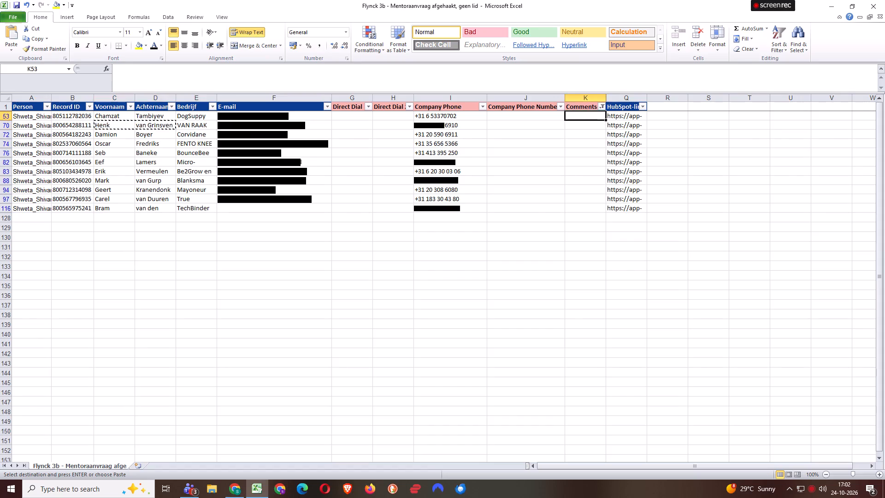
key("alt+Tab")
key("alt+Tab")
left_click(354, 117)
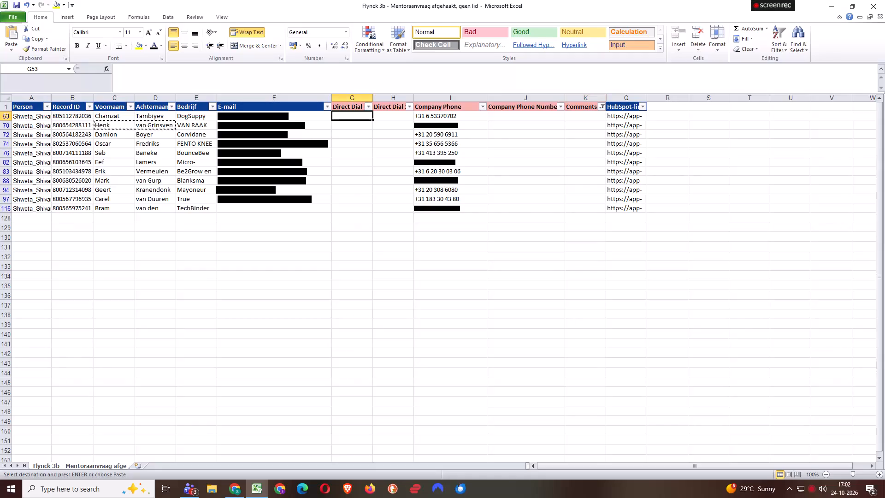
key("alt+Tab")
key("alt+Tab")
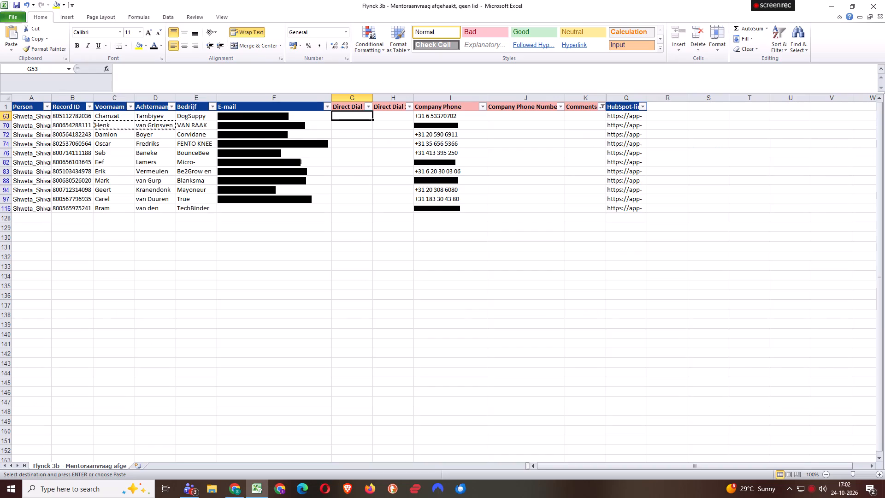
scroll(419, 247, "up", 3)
Open the phone details of the VAN RAAK STAAL commissaris in Apollo's search results.
key("alt+Tab")
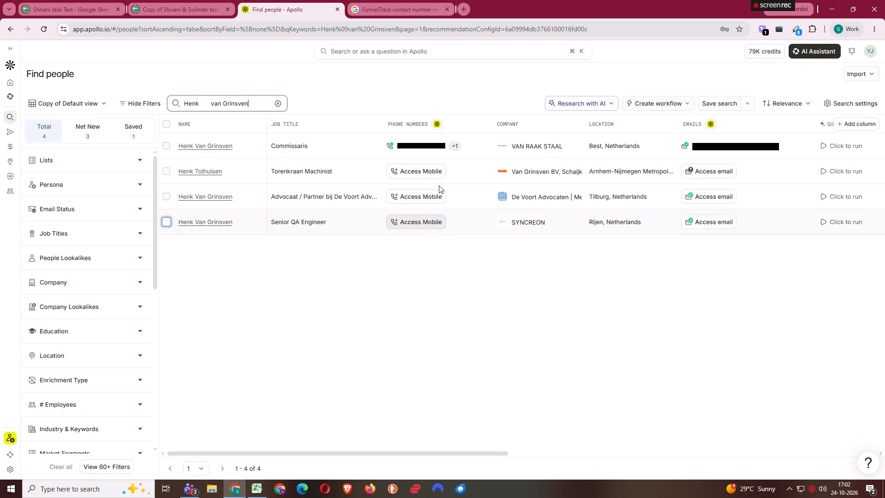
left_click(460, 146)
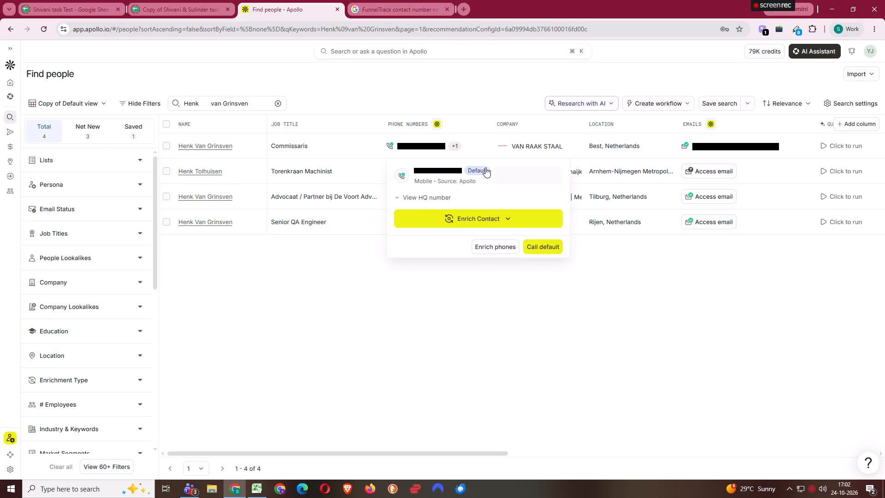
Undo the last Comments filter reapplication in Excel and check row 49's Direct Dial entry against the contact shown in Apollo.
key("alt+Tab")
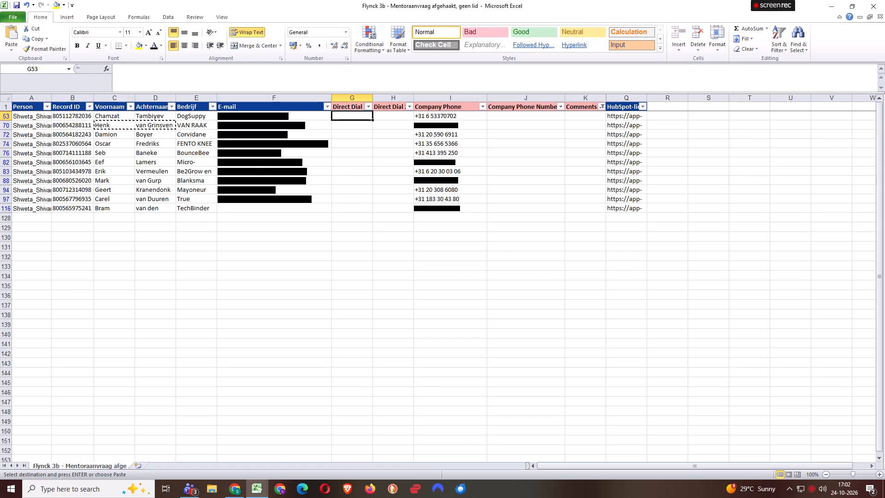
key("ctrl+z")
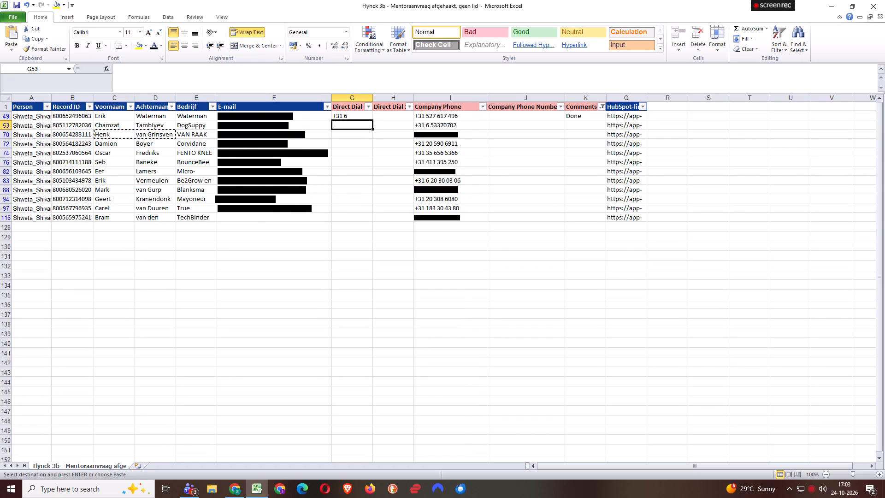
left_click(405, 178)
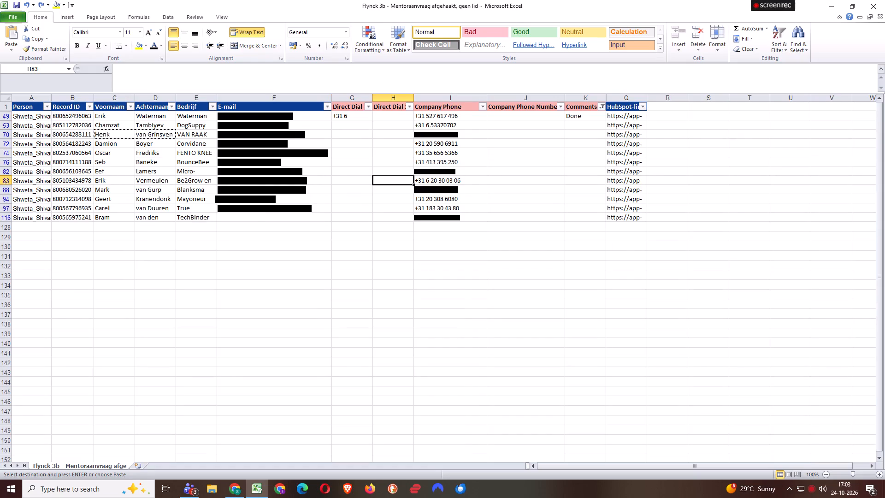
left_click(349, 118)
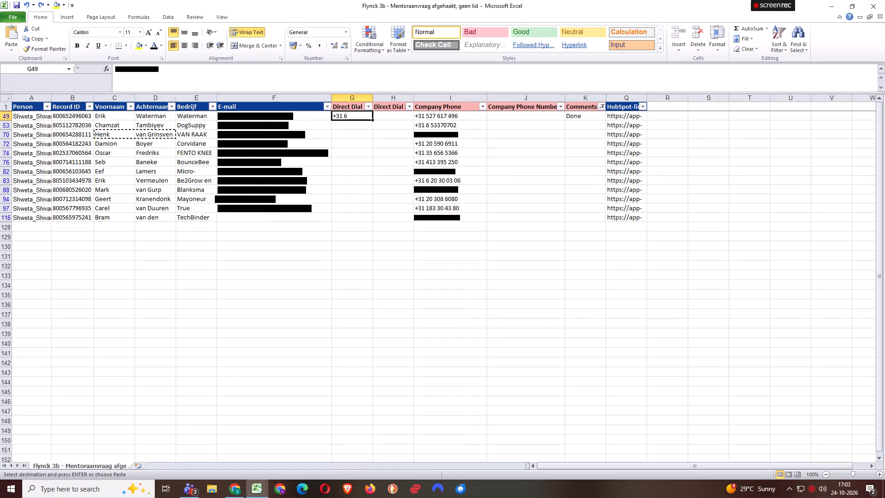
key("alt+Tab")
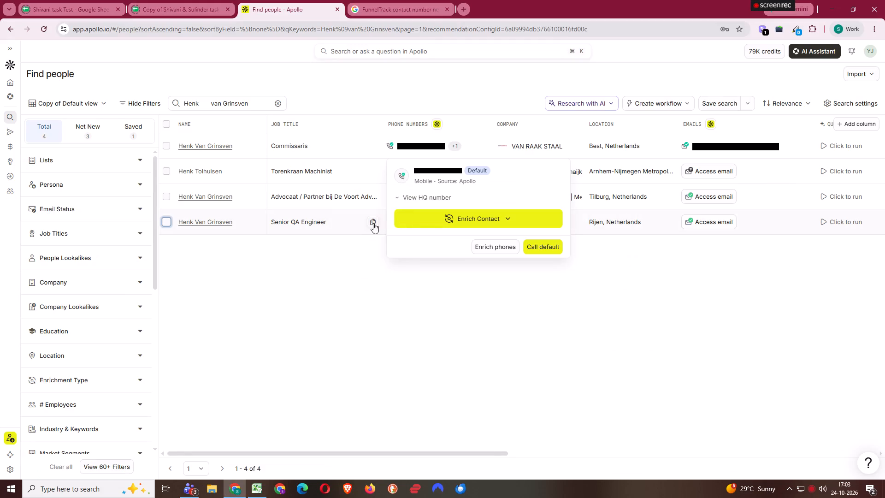
key("alt+Tab")
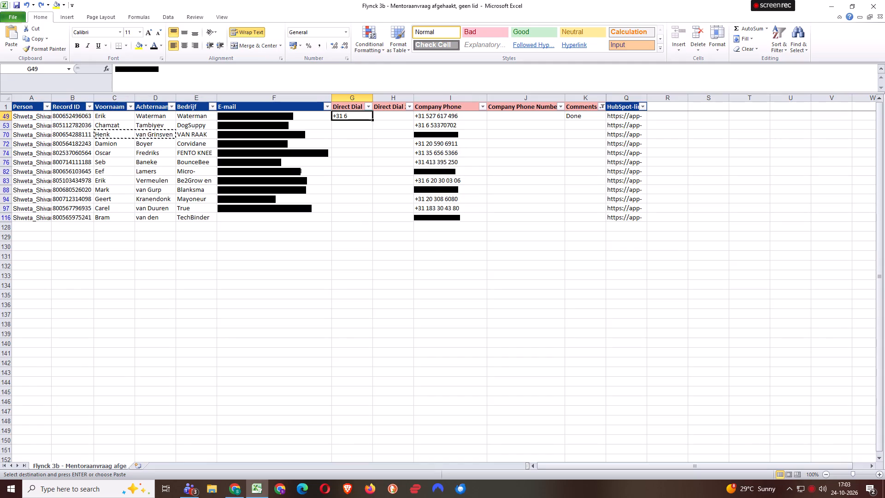
left_click_drag(358, 131, 582, 133)
left_click(582, 133)
key("d")
left_click(586, 183)
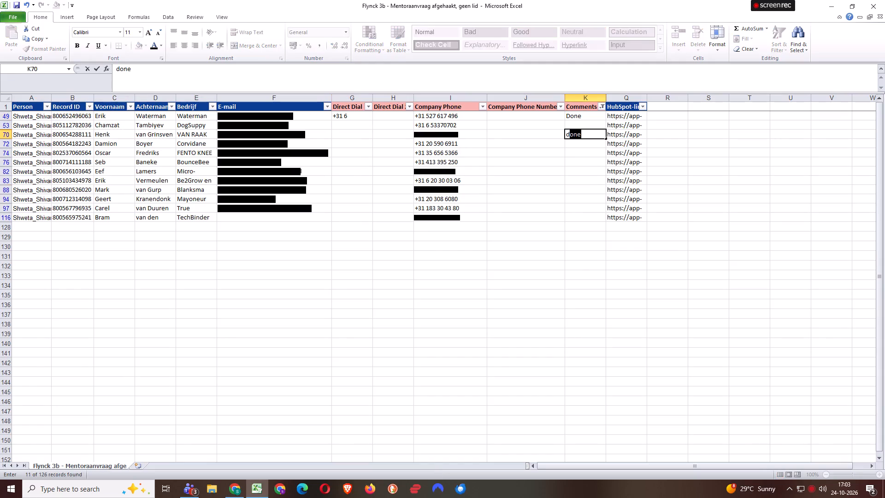
Copy the first and last name from row 49 (Waterman) and search Apollo's people finder for that contact.
left_click_drag(143, 116, 135, 117)
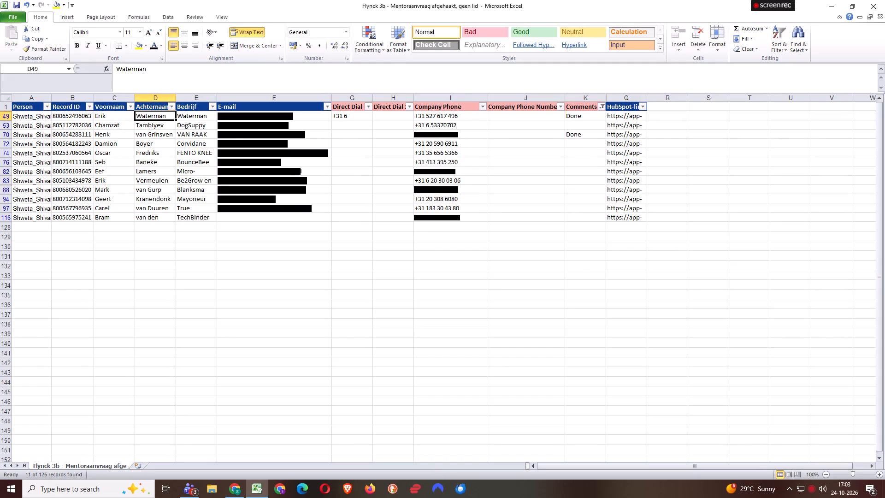
left_click_drag(117, 119, 144, 116)
key("ctrl+c")
key("alt+Tab")
triple_click(230, 105)
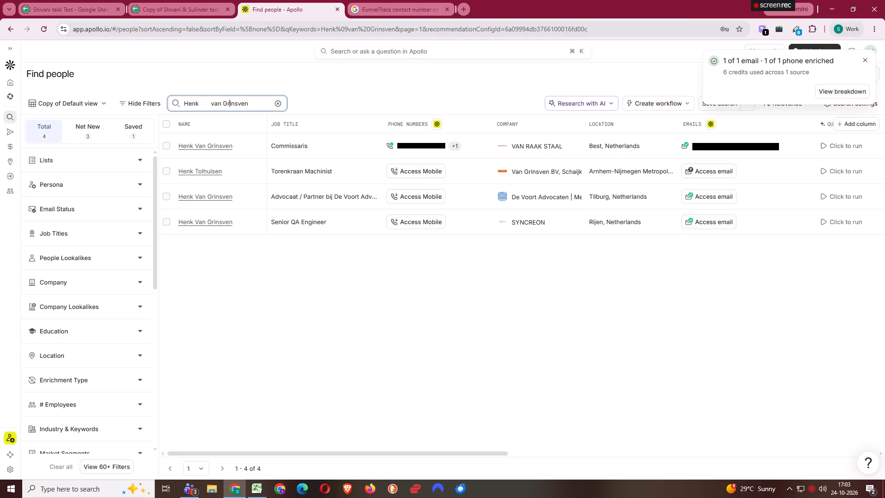
key("ctrl+v")
key("Return")
key("Return")
key("Return")
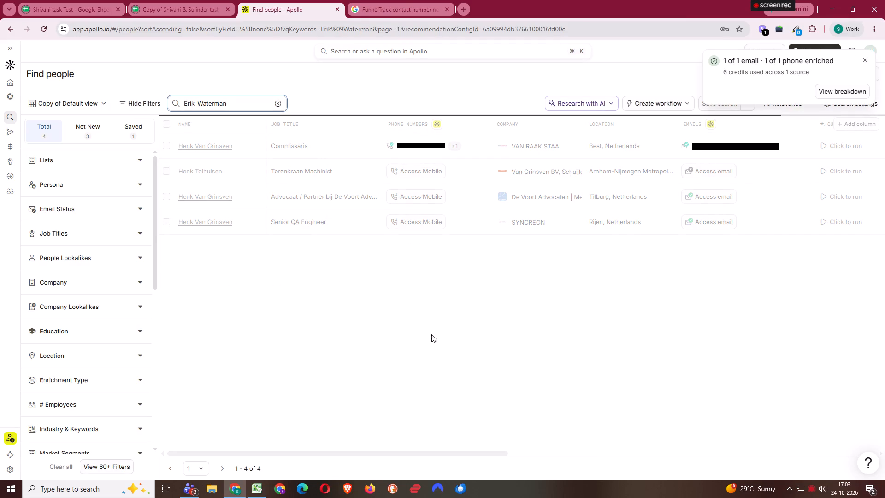
Copy the Waterman Food Group CEO's mobile number from Apollo into row 49's first Direct Dial cell in Excel.
left_click(458, 248)
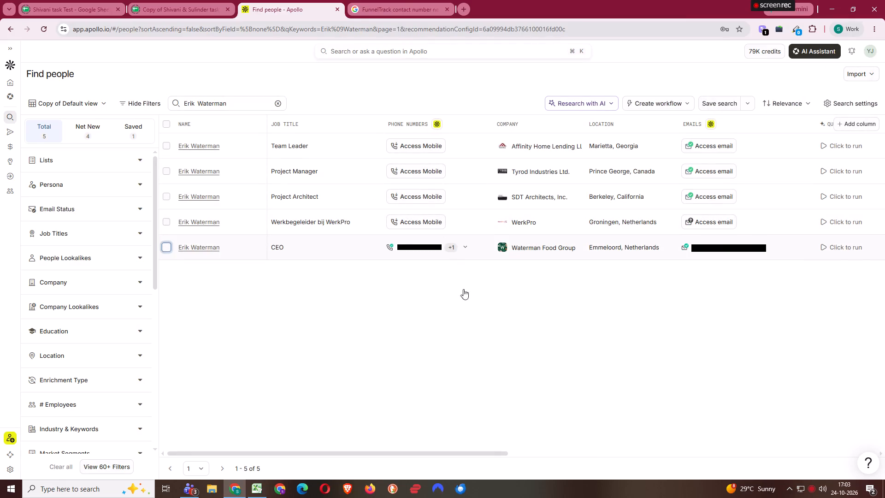
left_click(510, 276)
key("alt+Tab")
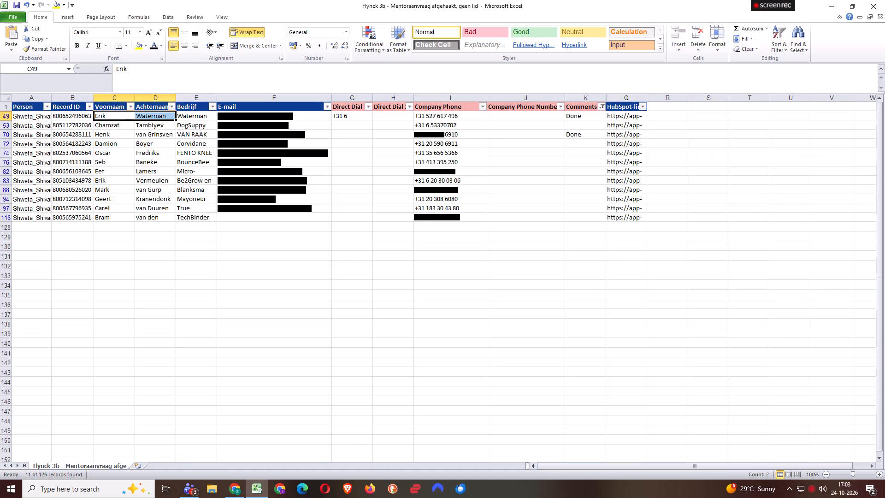
left_click(354, 113)
key("ctrl+v")
left_click(380, 198)
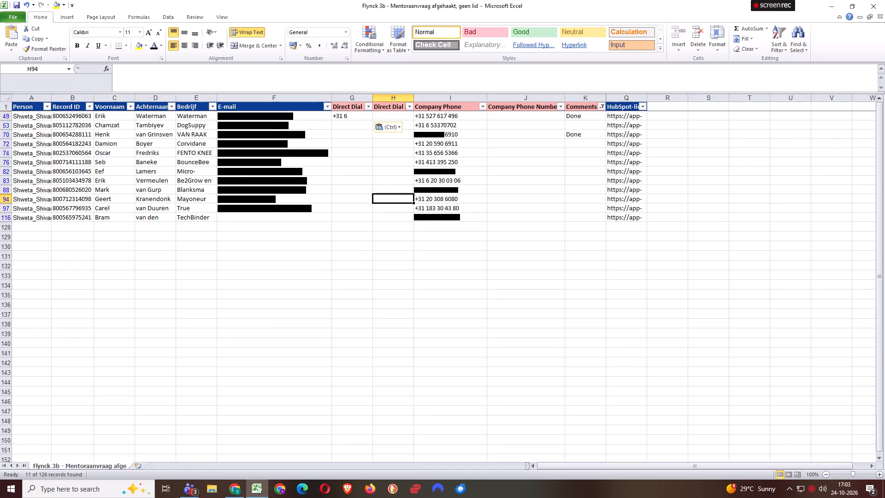
Reapply the Comments filter in Excel so only rows with blank comments are listed.
key("alt+Tab")
key("alt+Tab")
double_click(370, 106)
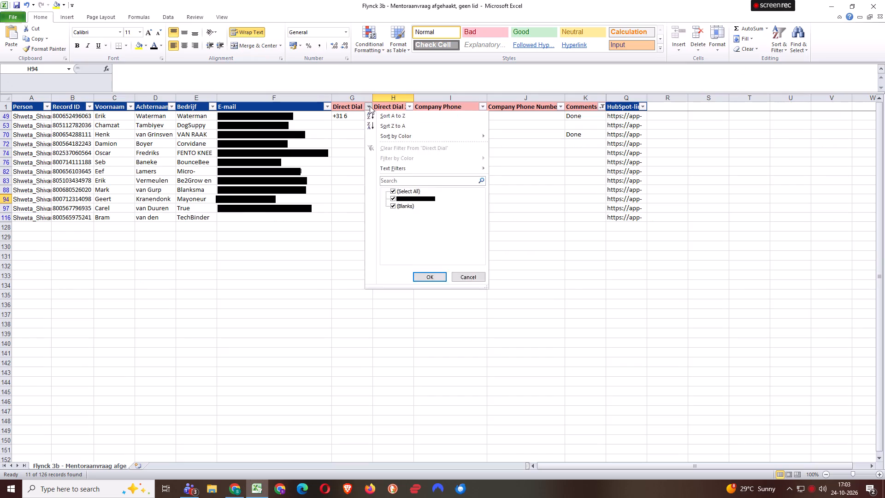
left_click(598, 109)
left_click(653, 278)
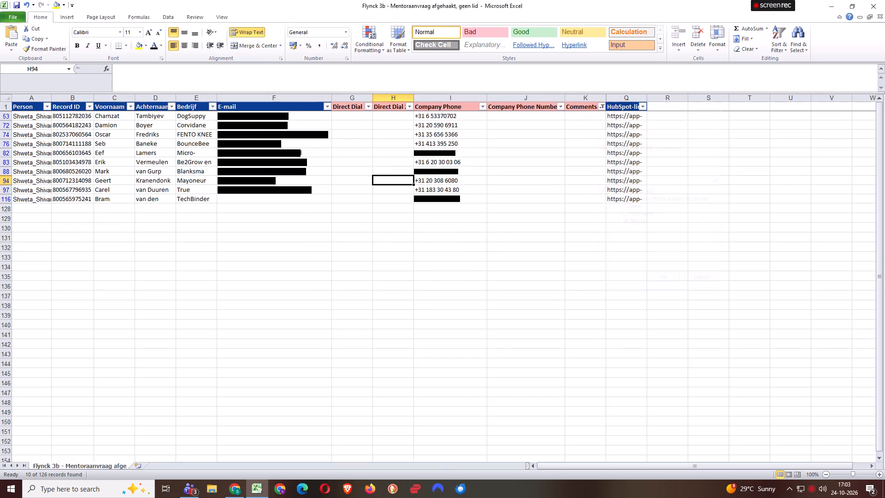
Copy the first and last name from row 53 (DogSuppy) and search Apollo's people finder for that contact.
left_click_drag(154, 116, 121, 119)
key("ctrl+c")
key("alt+Tab")
triple_click(215, 101)
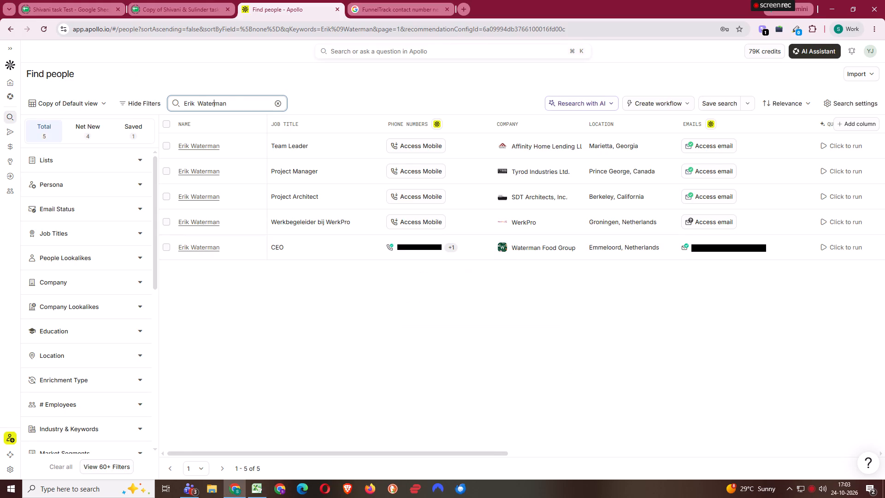
key("ctrl+v")
key("Return")
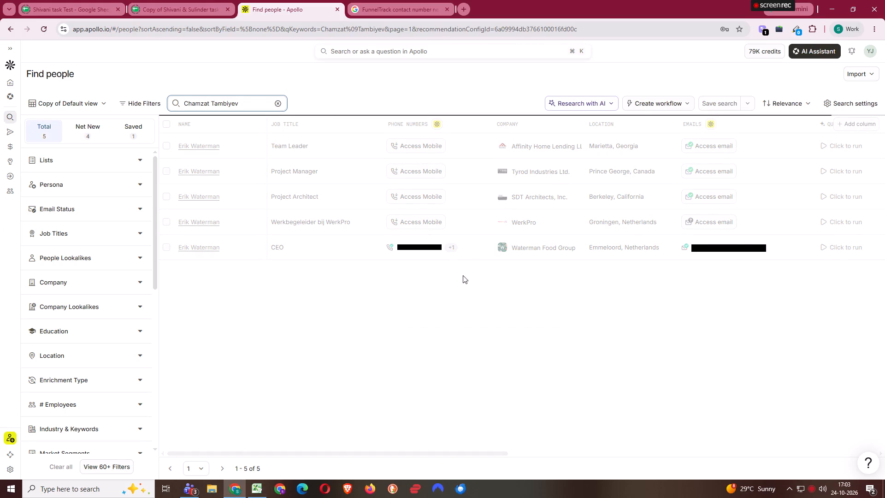
Copy the DogSuppy co-founder's mobile number from Apollo into row 53's first Direct Dial cell in Excel.
left_click(470, 147)
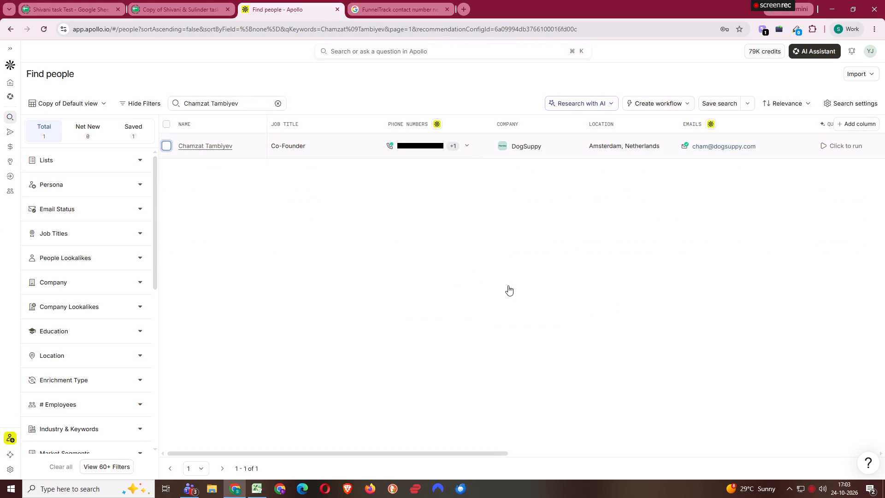
left_click(503, 173)
key("alt+Tab")
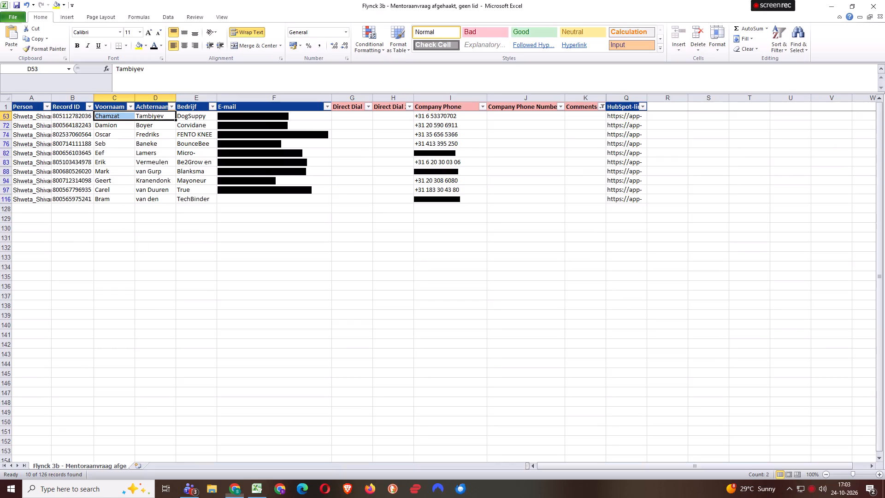
left_click(354, 117)
key("ctrl+v")
left_click(376, 199)
Copy the first and last name from row 72 (Corvidane) and search Apollo's people finder for that contact.
left_click_drag(163, 126, 122, 121)
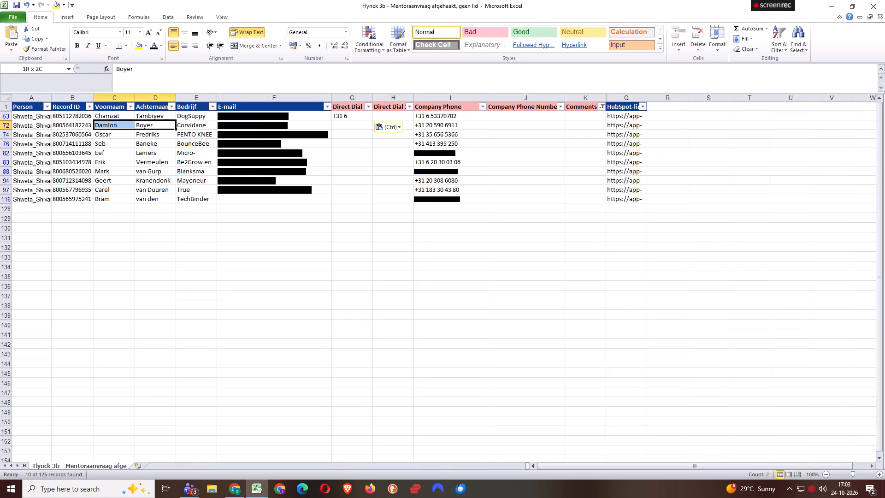
left_click_drag(122, 121, 120, 121)
key("ctrl+c")
key("alt+Tab")
triple_click(221, 101)
key("ctrl+v")
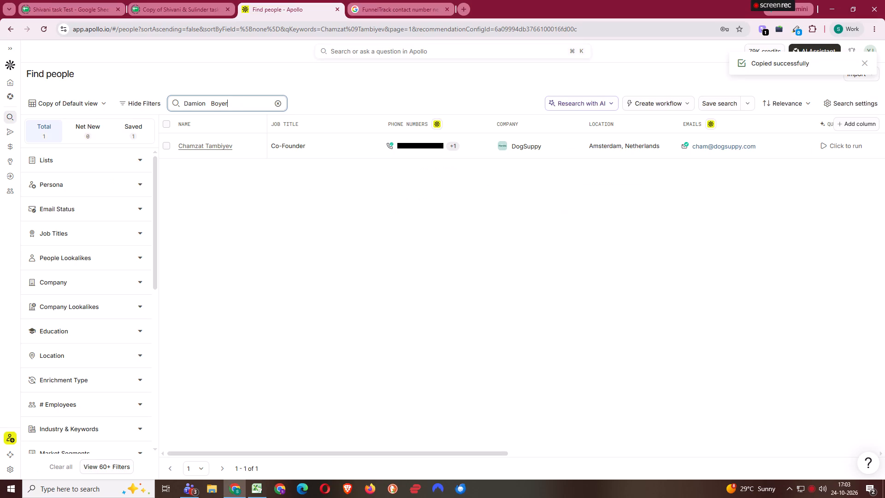
key("Return")
Mark row 53 (DogSuppy) as Done in Excel's Comments column and reapply the blanks-only Comments filter.
key("alt+Tab")
left_click(581, 117)
key("d")
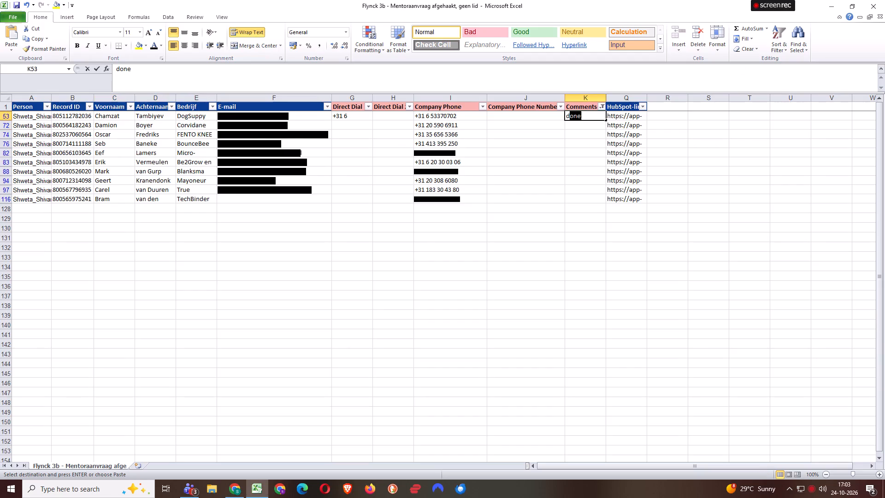
left_click(600, 107)
left_click(678, 271)
left_click(656, 282)
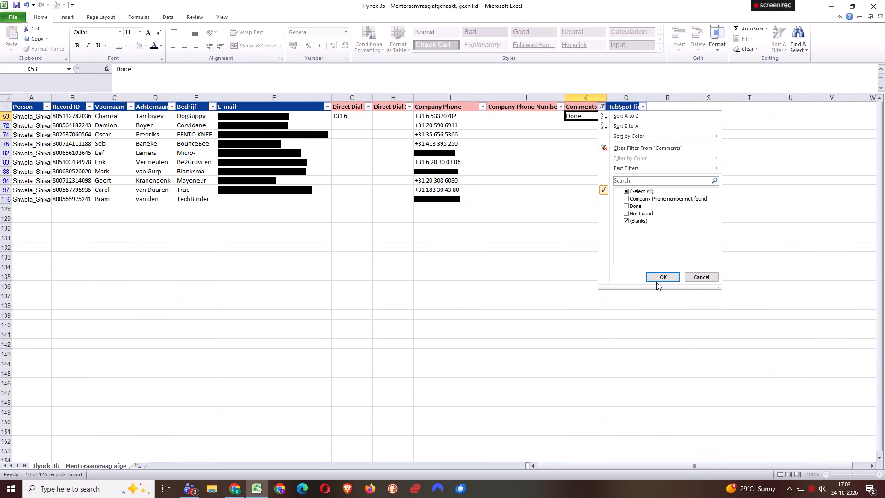
left_click(666, 275)
Copy the Corvidane co-founder's mobile number from Apollo into row 72's first Direct Dial cell in Excel.
key("alt+Tab")
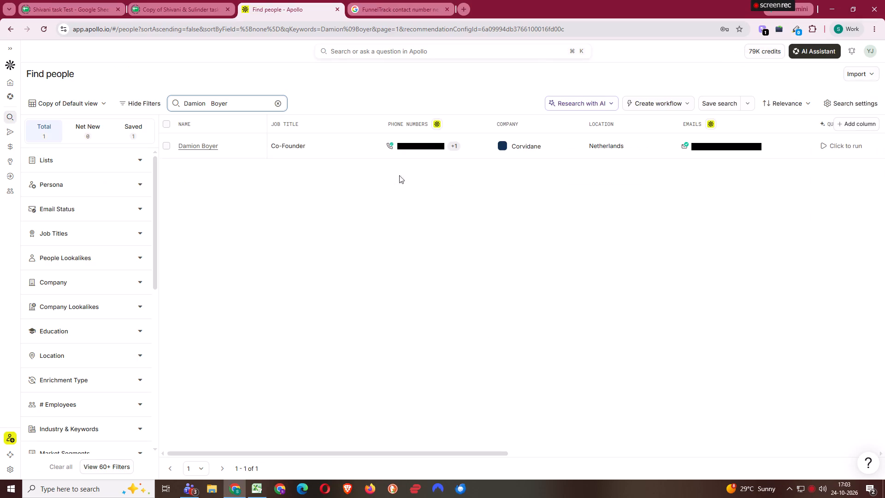
left_click(470, 152)
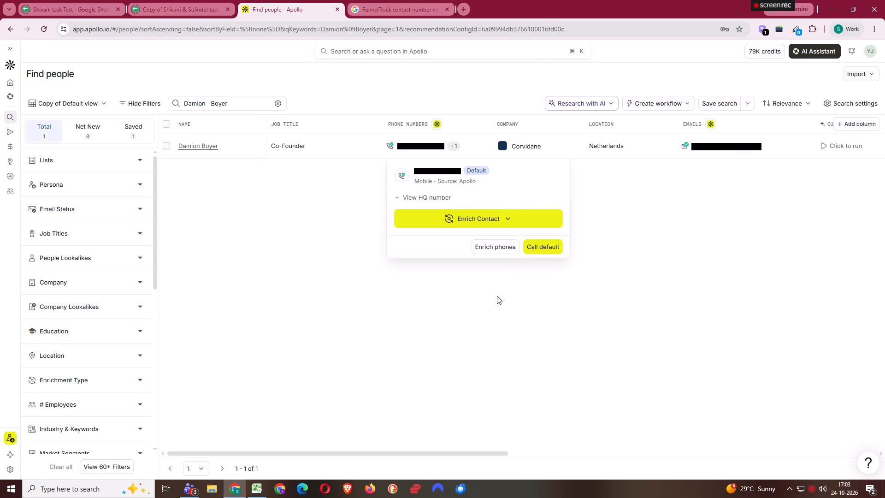
left_click(505, 178)
key("alt+Tab")
left_click(340, 115)
key("ctrl+v")
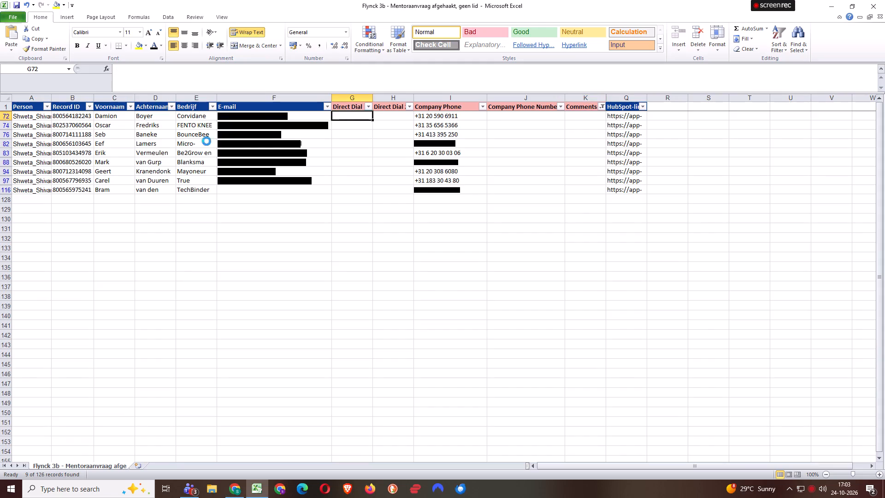
left_click_drag(154, 127, 121, 128)
key("ctrl+c")
key("alt+Tab")
double_click(224, 102)
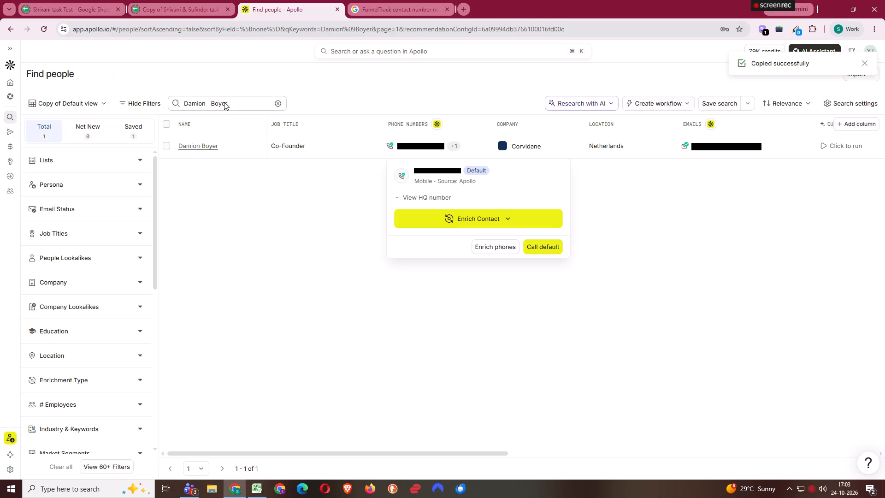
triple_click(218, 103)
key("ctrl+v")
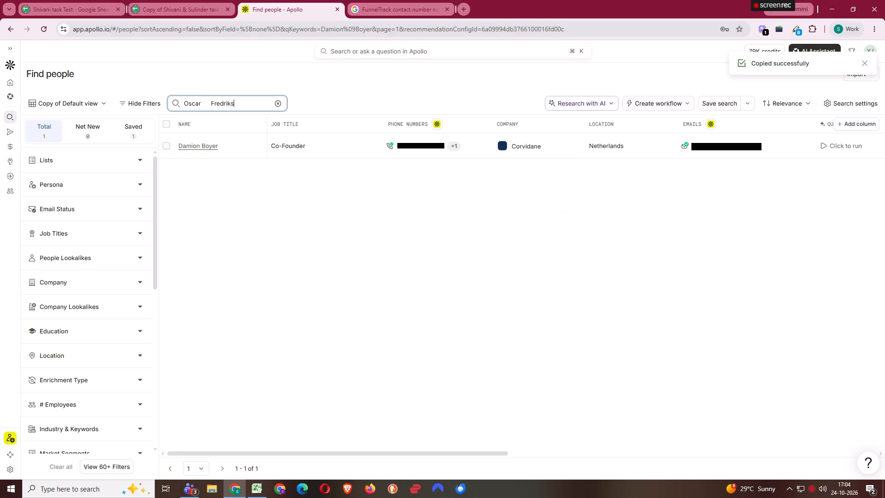
key("Return")
key("Return")
key("Return")
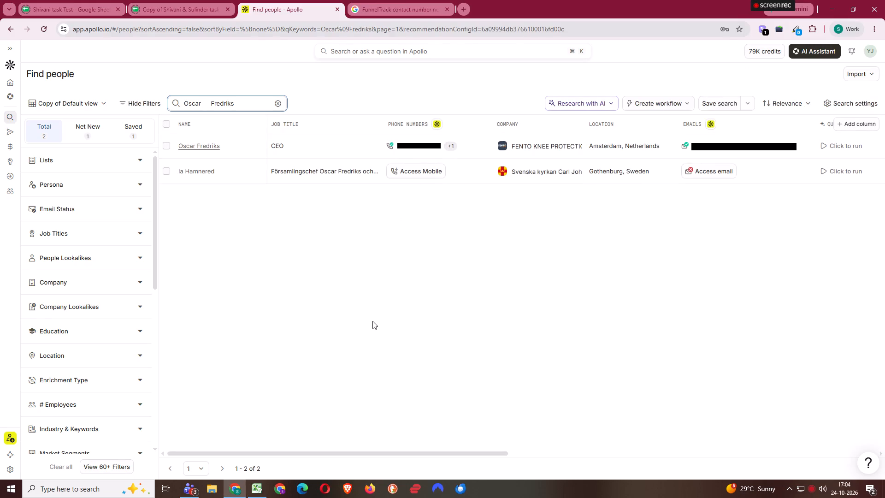
Copy the FENTO KNEE PROTECTION CEO's mobile number from Apollo into row 74's first Direct Dial cell in Excel.
left_click(451, 151)
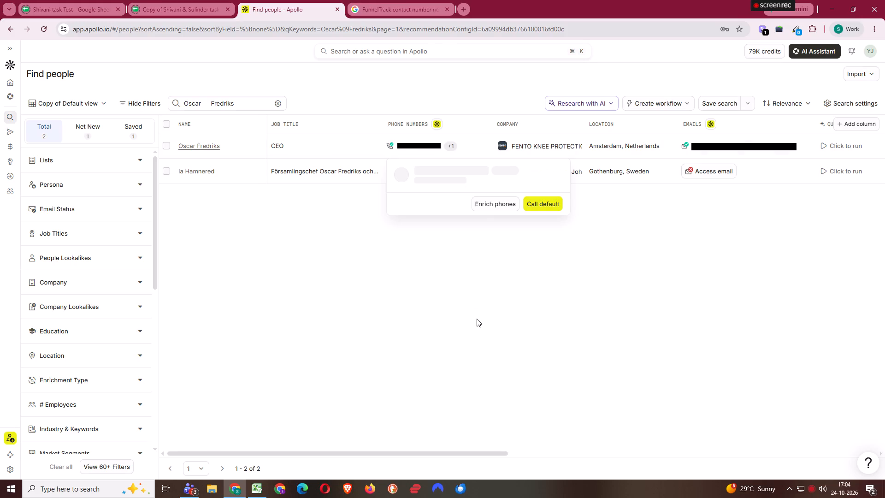
left_click(507, 176)
key("alt+Tab")
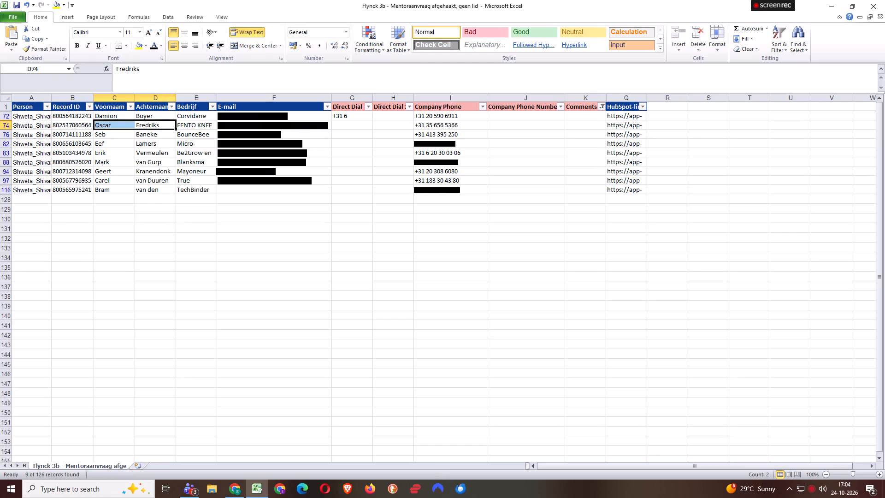
left_click(347, 122)
key("ctrl+v")
left_click(386, 223)
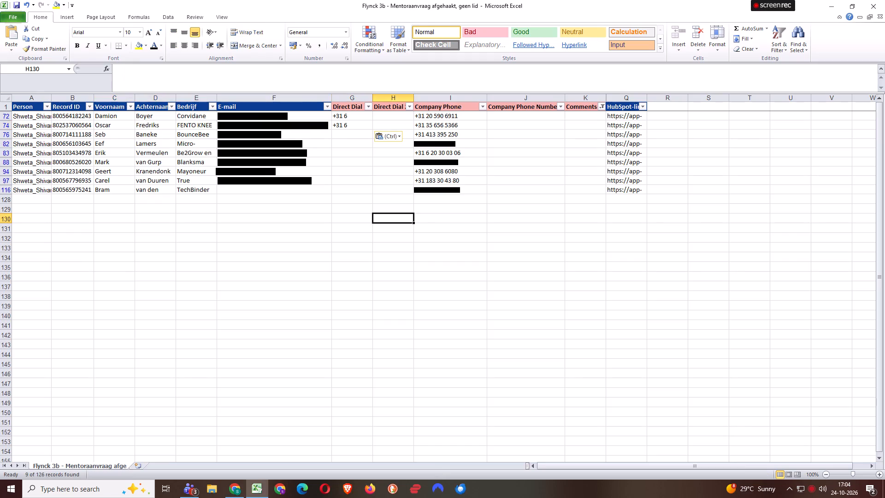
Mark rows 72 (Corvidane) and 74 (FENTO KNEE) as Done in the Comments column and reapply the blanks-only filter.
left_click(591, 116)
key("d")
left_click(593, 126)
key("d")
left_click(585, 181)
left_click(599, 106)
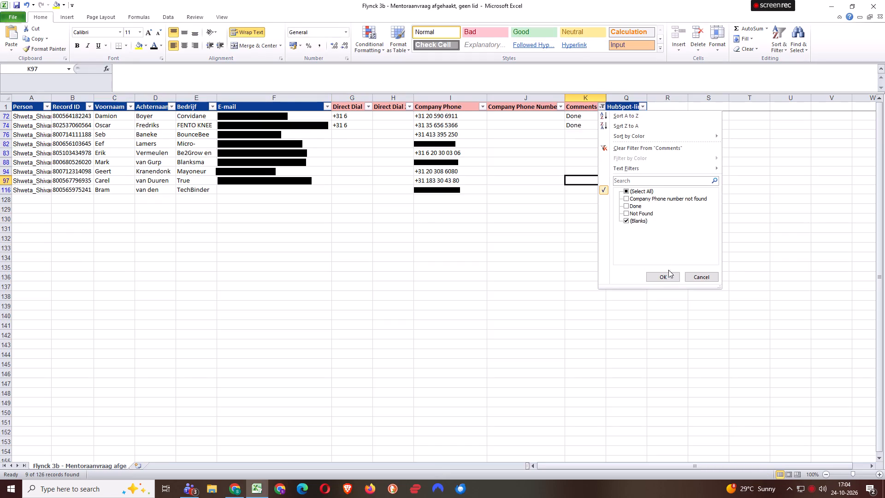
left_click(666, 273)
left_click(274, 219)
Copy the first and last name from row 76 (BounceBee) and search Apollo's people finder for that contact.
left_click_drag(151, 118, 118, 119)
key("ctrl+c")
key("alt+Tab")
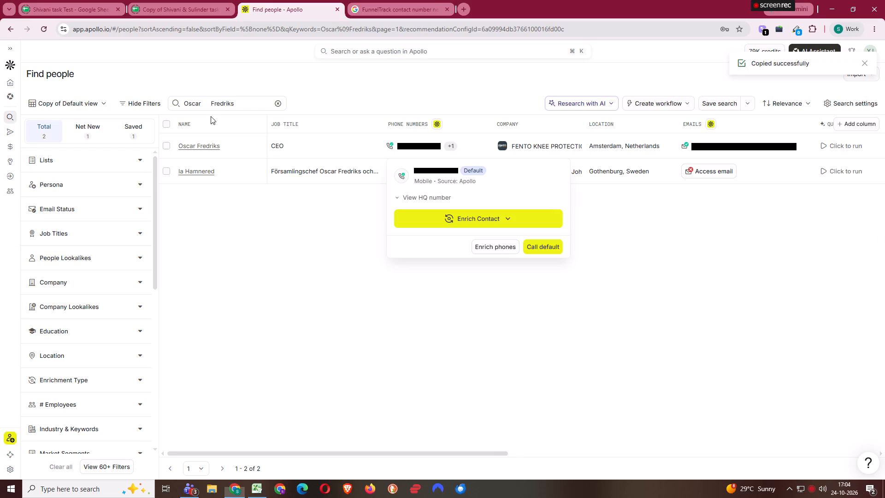
triple_click(225, 103)
key("ctrl+v")
key("Return")
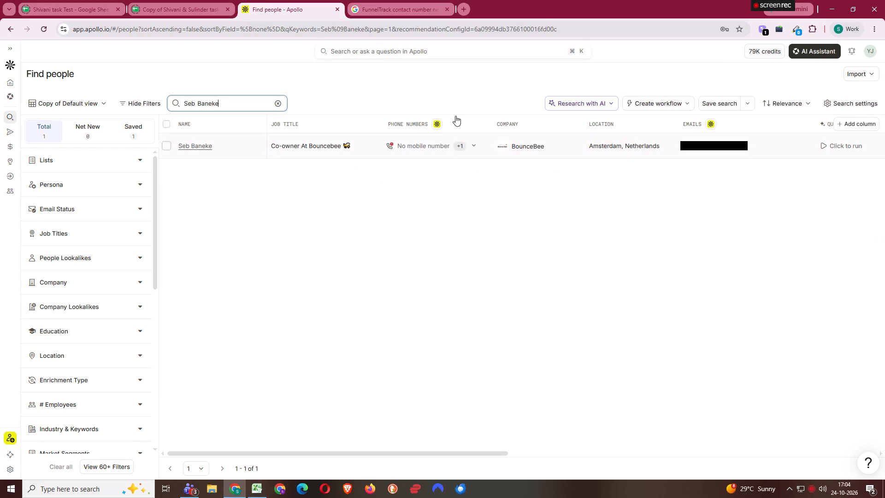
Copy the first and last name from row 82 (Micro-Cosmos) and search Apollo's people finder for that contact.
key("alt+Tab")
left_click_drag(145, 126, 116, 127)
key("ctrl+c")
key("alt+Tab")
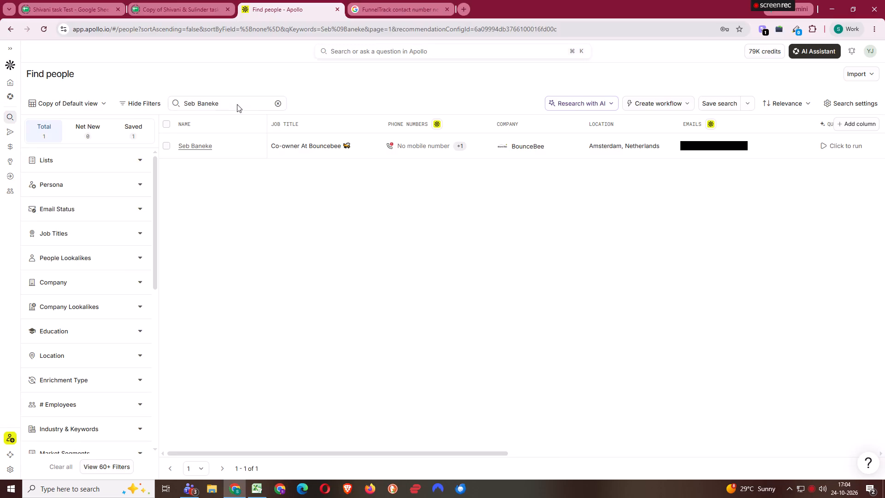
key("alt+Tab")
left_click(437, 268)
key("ctrl+c")
key("alt+Tab")
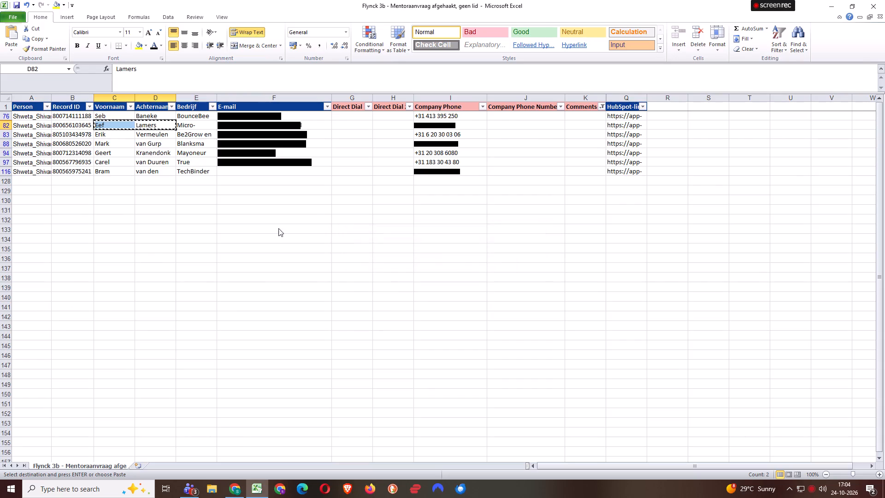
triple_click(228, 102)
key("ctrl+v")
key("Return")
Mark row 76 (BounceBee) as Done in Excel's Comments column and reapply the blanks-only Comments filter.
key("alt+Tab")
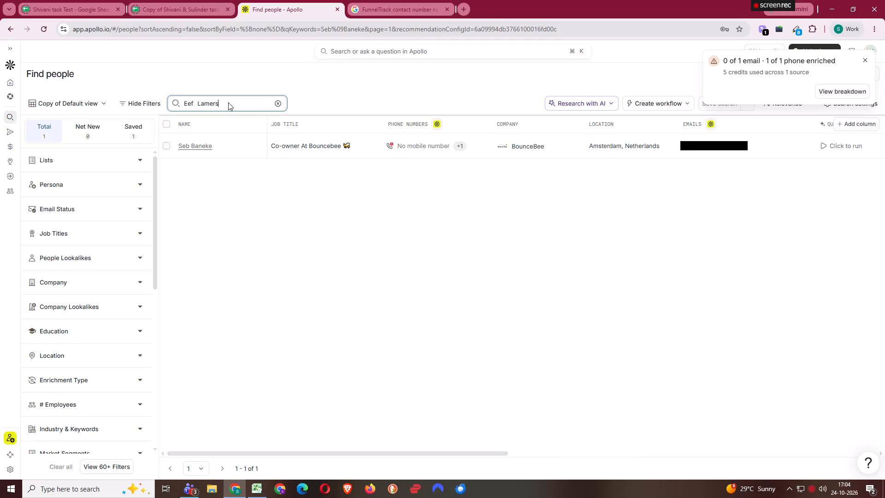
left_click(582, 118)
key("d")
left_click(578, 162)
left_click(602, 106)
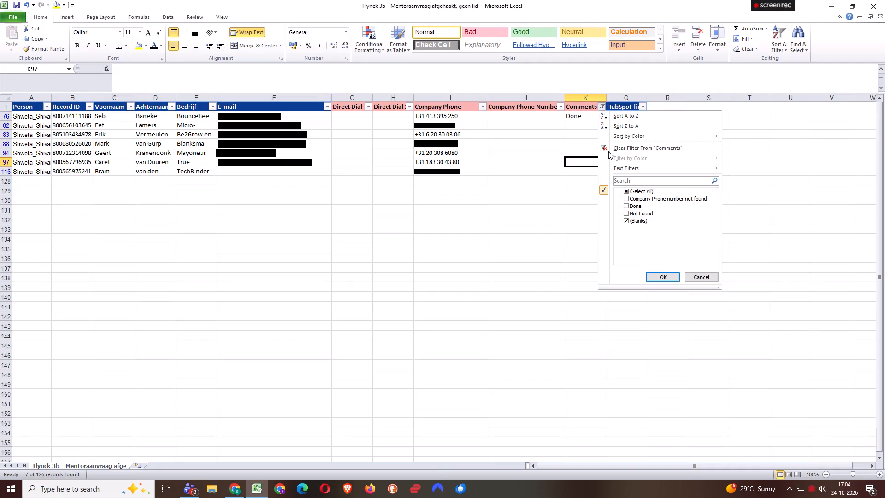
left_click(663, 275)
Copy the first and last name from row 83 (Be2Grow) in Excel and search Apollo's people finder for that contact.
key("alt+Tab")
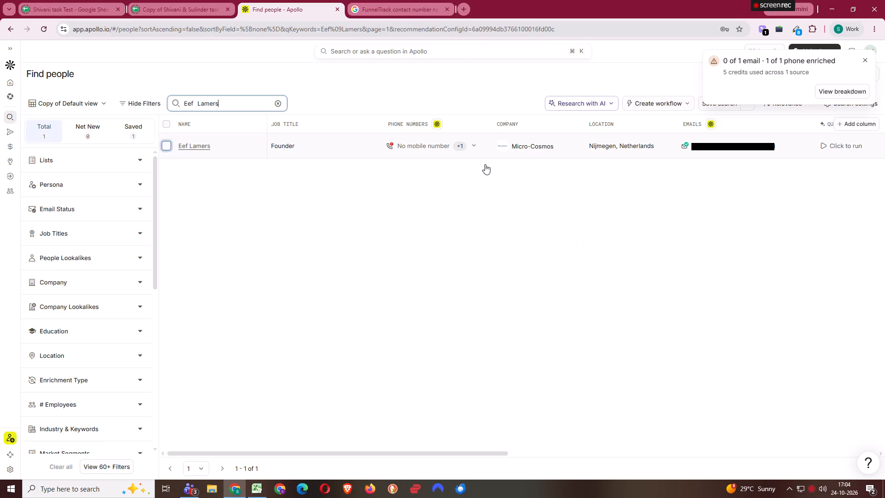
key("alt+Tab")
left_click_drag(147, 124, 111, 124)
key("ctrl+c")
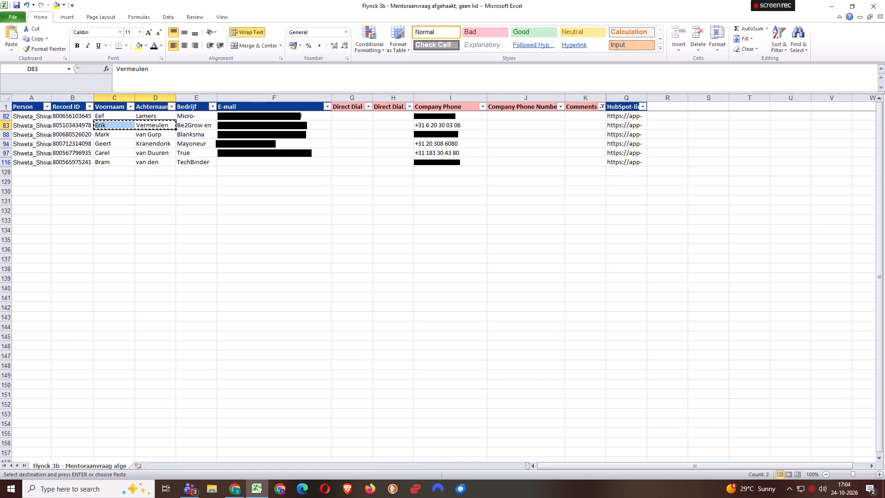
key("alt+Tab")
triple_click(217, 102)
key("ctrl+v")
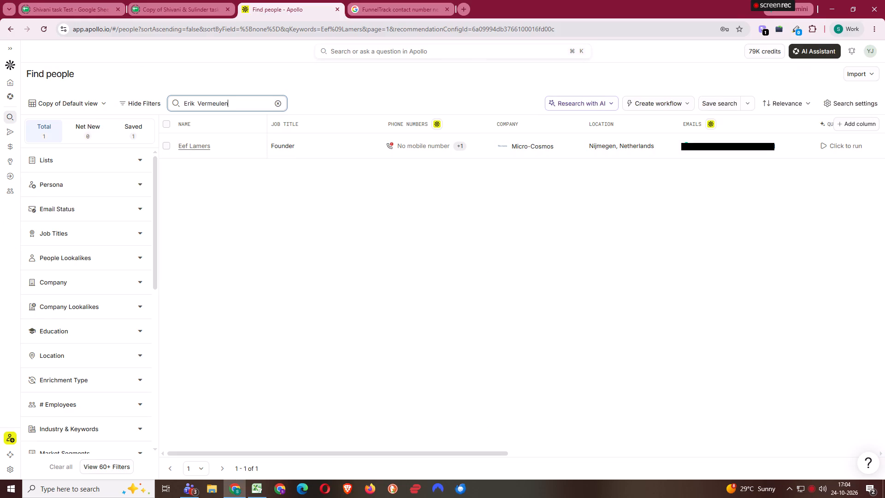
key("Return")
Mark row 82 (Micro-Cosmos) as Done in Excel's Comments column and reapply the blanks-only Comments filter.
key("alt+Tab")
left_click(592, 119)
key("d")
left_click(594, 185)
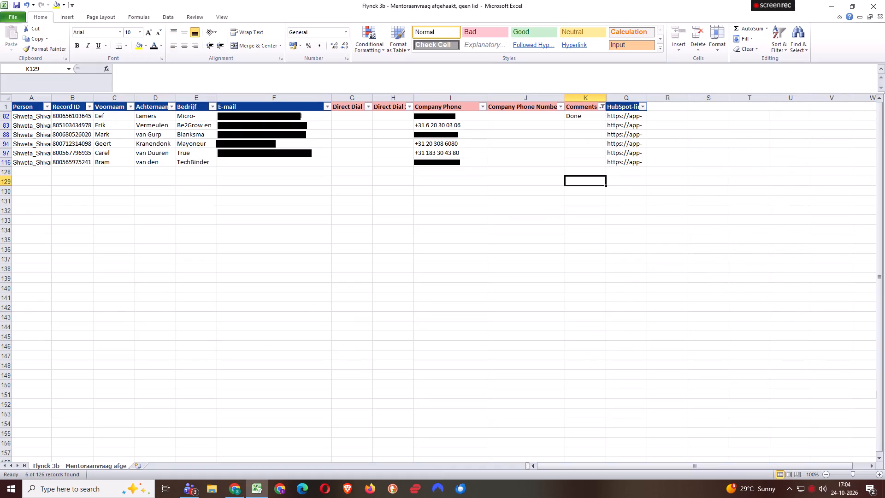
left_click(605, 108)
left_click(670, 279)
Scan the Apollo results, then narrow the search by adding row 83's company name, Be2Grow en deelnemingen, copied from Excel.
key("alt+Tab")
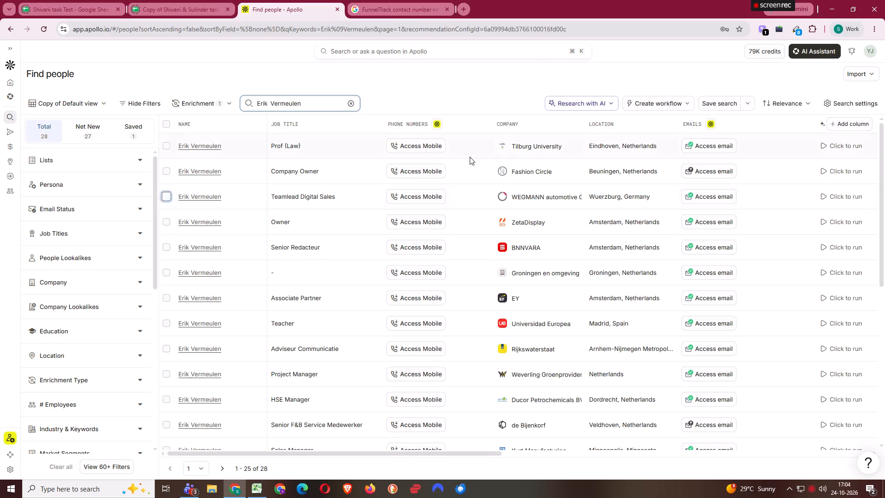
scroll(480, 255, "down", 14)
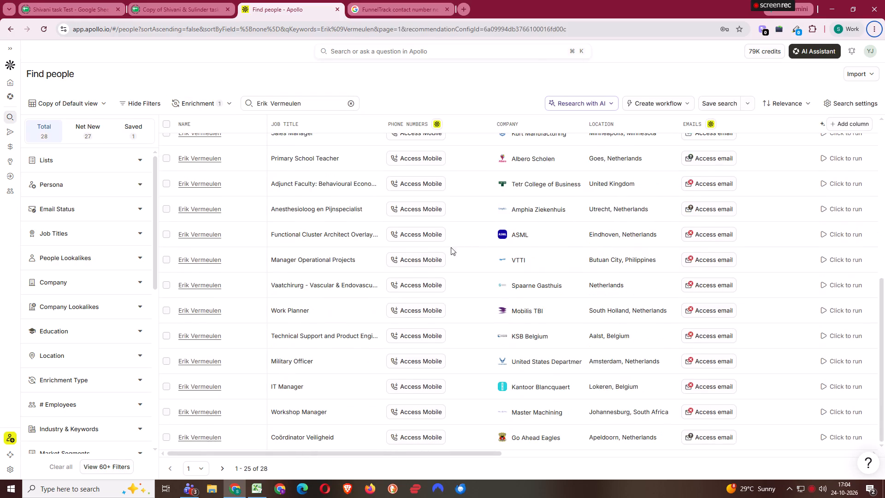
scroll(423, 228, "up", 18)
key("alt+Tab")
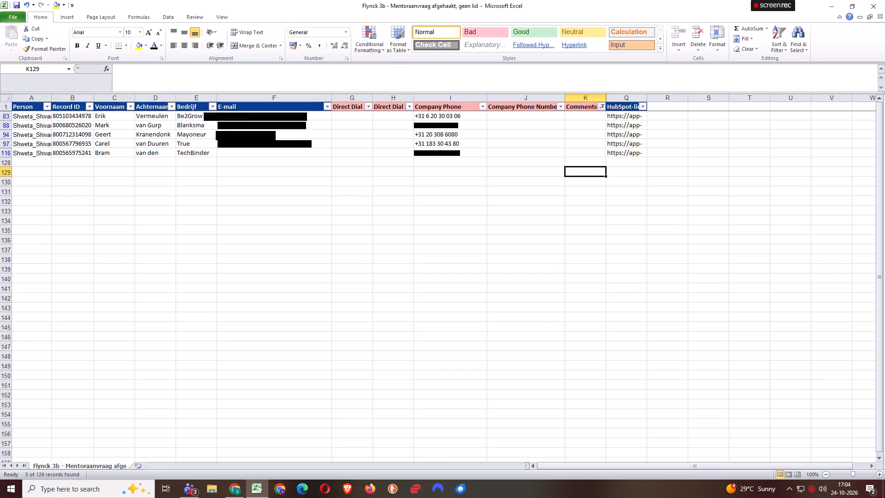
left_click(190, 111)
key("ctrl+c")
key("alt+Tab")
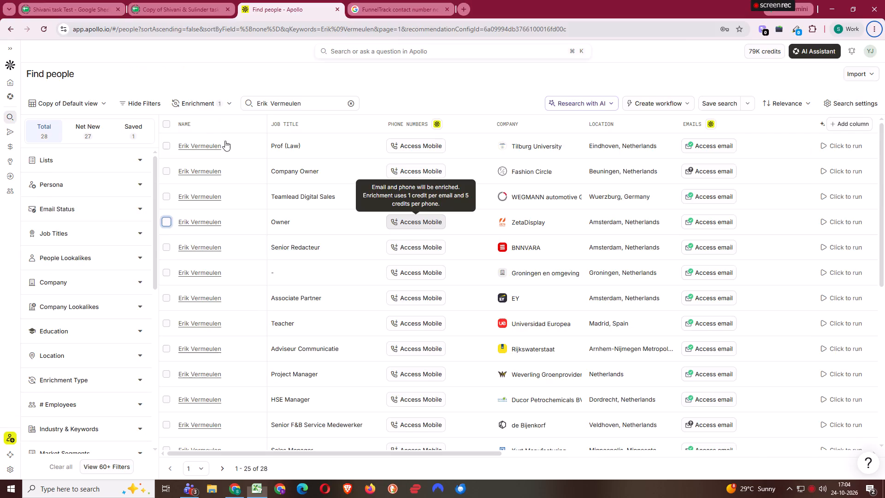
key("alt+Tab")
left_click(200, 115)
key("ctrl+c")
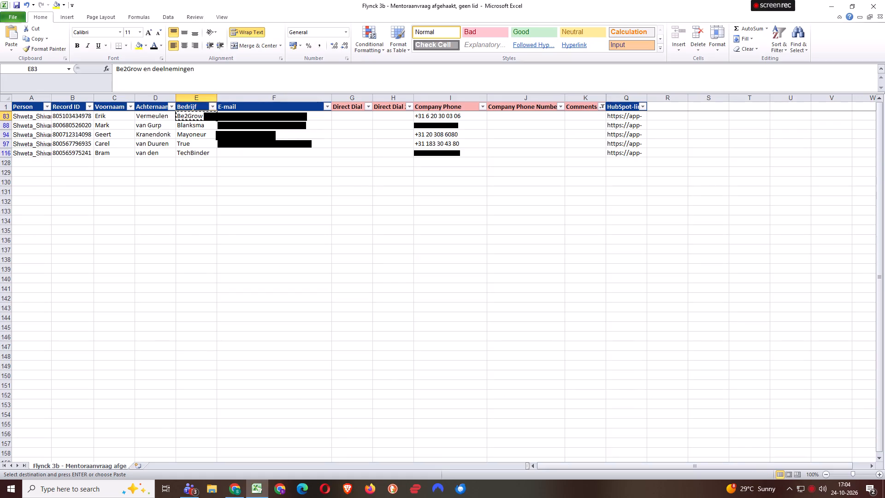
key("alt+Tab")
left_click(305, 103)
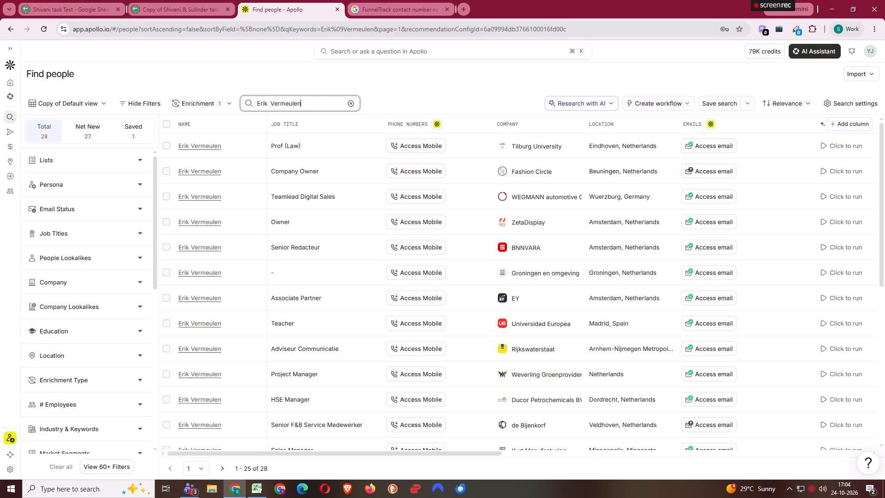
key("space")
key("ctrl+v")
key("shift+Return")
key("Return")
key("Return")
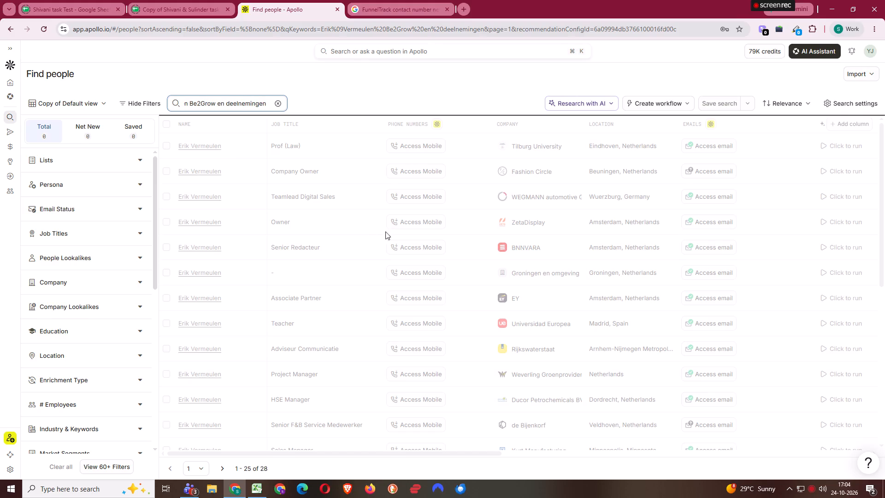
Shorten the company in the Apollo search to Be2Grow and copy the matching contact's mobile number.
left_click_drag(217, 104, 343, 104)
key("BackSpace")
key("BackSpace")
key("Return")
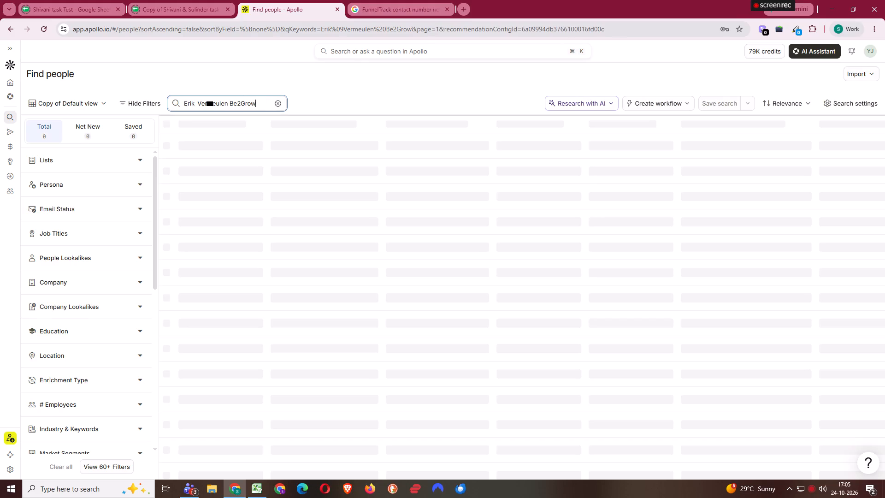
left_click(459, 145)
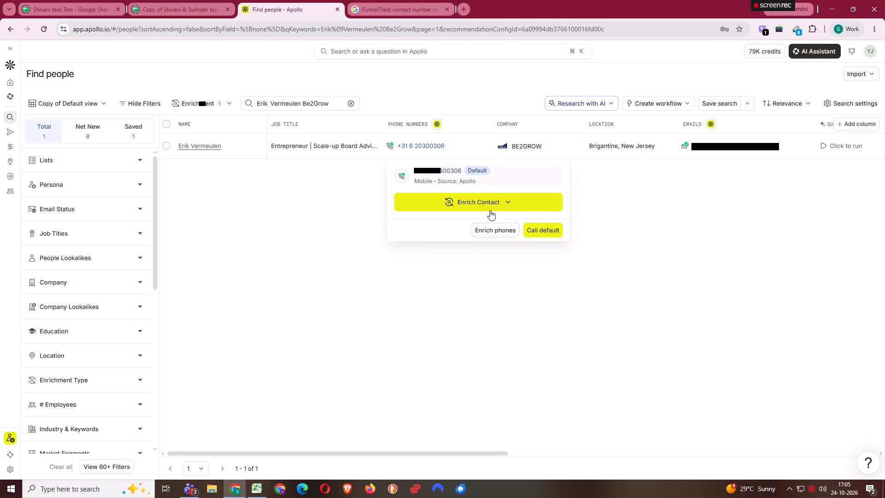
left_click(505, 173)
Mark row 83 (Be2Grow) as Done in Excel's Comments column.
key("alt+Tab")
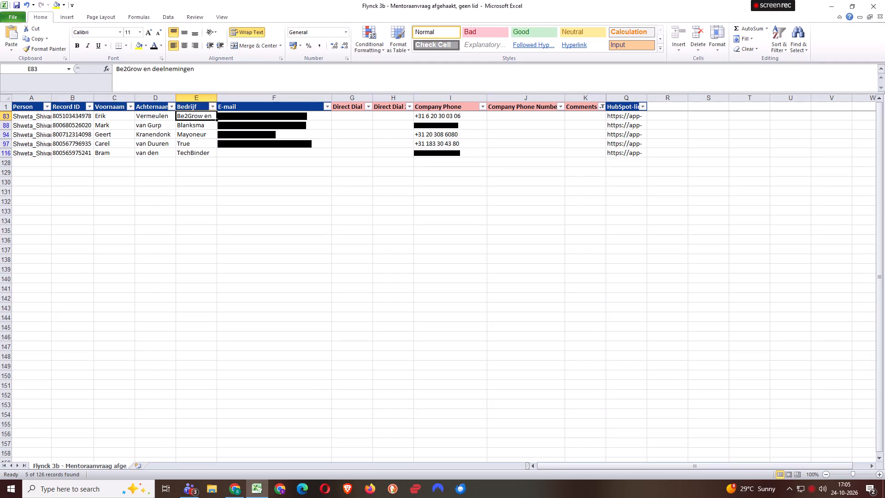
left_click(583, 116)
key("d")
left_click(584, 161)
left_click_drag(159, 125, 122, 125)
key("ctrl+c")
key("alt+Tab")
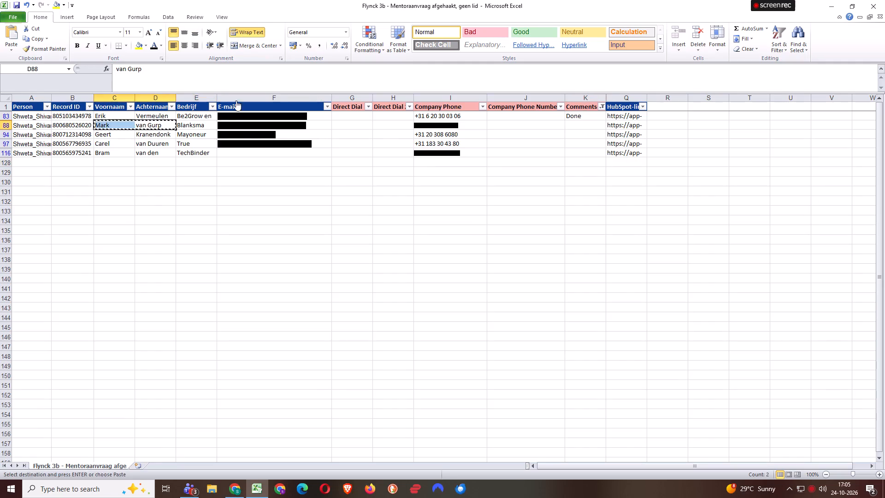
triple_click(283, 104)
key("ctrl+v")
key("Return")
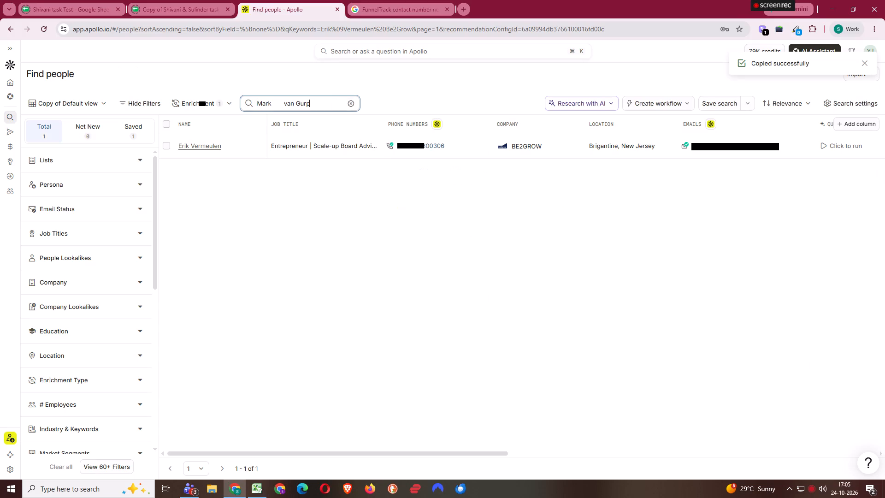
Reapply the blanks-only filter on Excel's Comments column to hide the processed Be2Grow row.
key("alt+Tab")
left_click(372, 110)
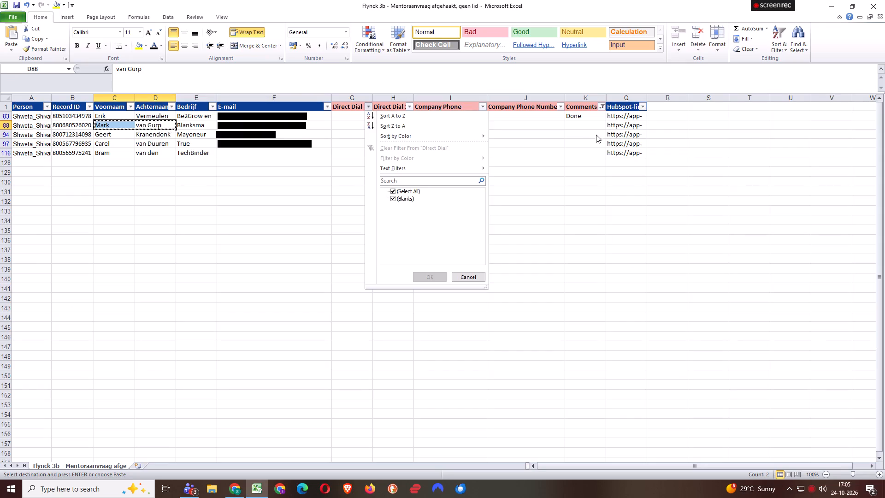
left_click(601, 107)
left_click(604, 103)
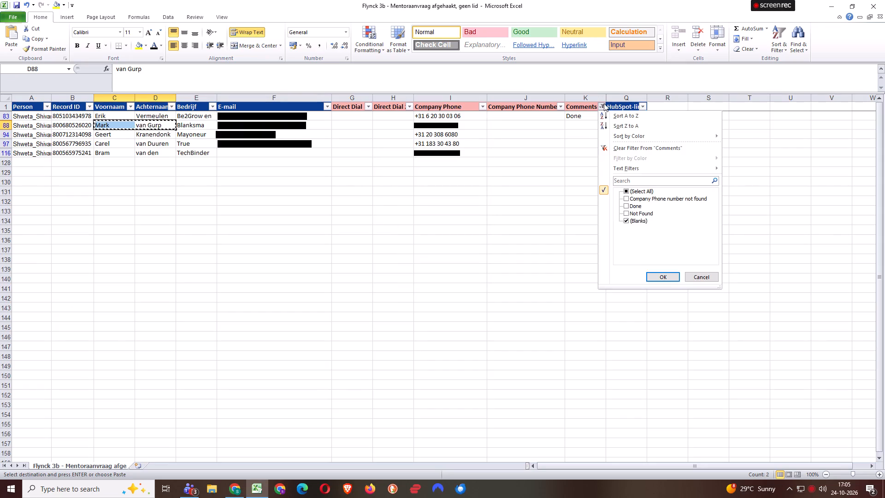
left_click(657, 278)
Copy the Blanksma Groep general manager's mobile number from Apollo into row 88's first Direct Dial cell in Excel.
key("alt+Tab")
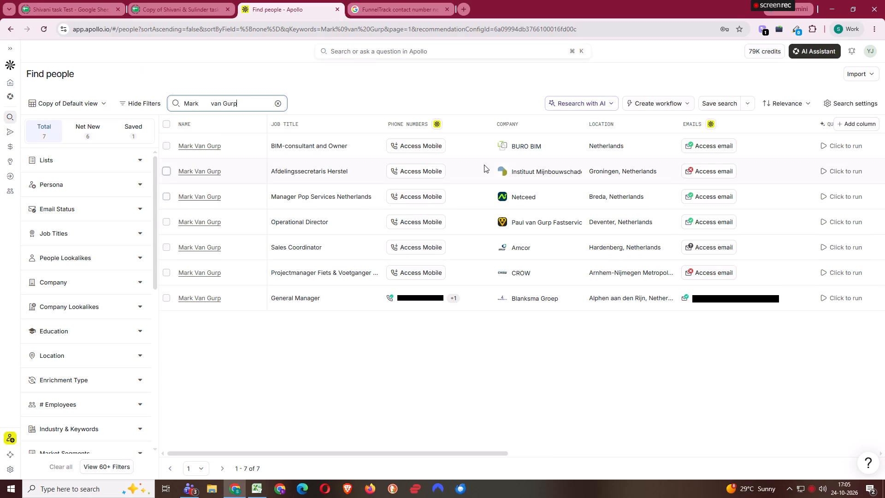
left_click(458, 296)
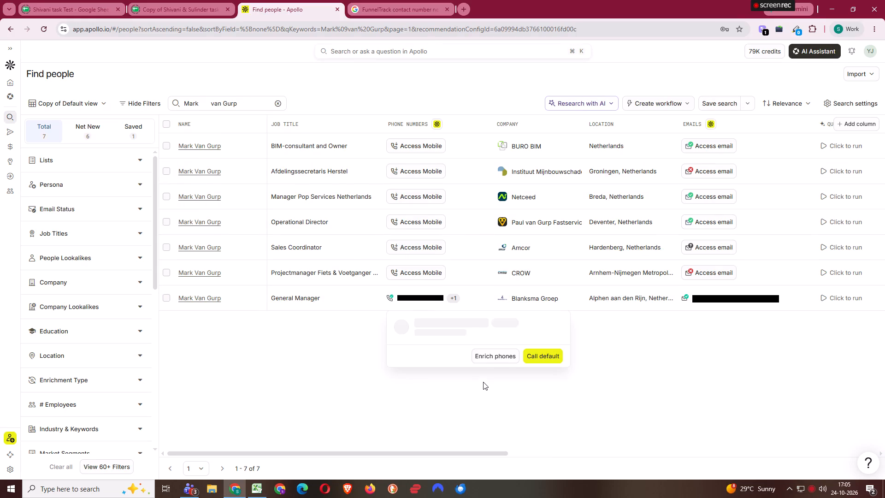
left_click(508, 324)
key("alt+Tab")
left_click(356, 118)
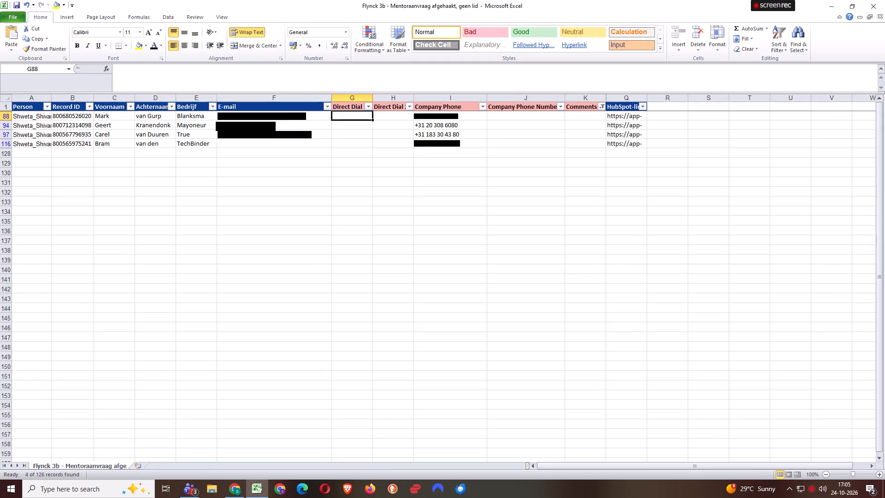
key("ctrl+v")
left_click(348, 166)
Copy the first and last name from row 94 (Mayoneur), search Apollo for that contact and open the phone details.
left_click_drag(154, 126, 115, 121)
key("ctrl+c")
key("alt+Tab")
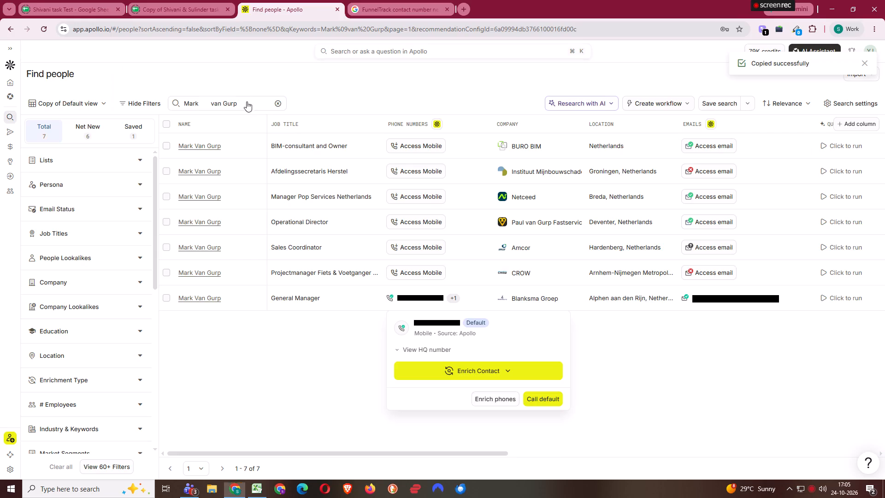
triple_click(248, 101)
left_click(248, 101)
key("ctrl+v")
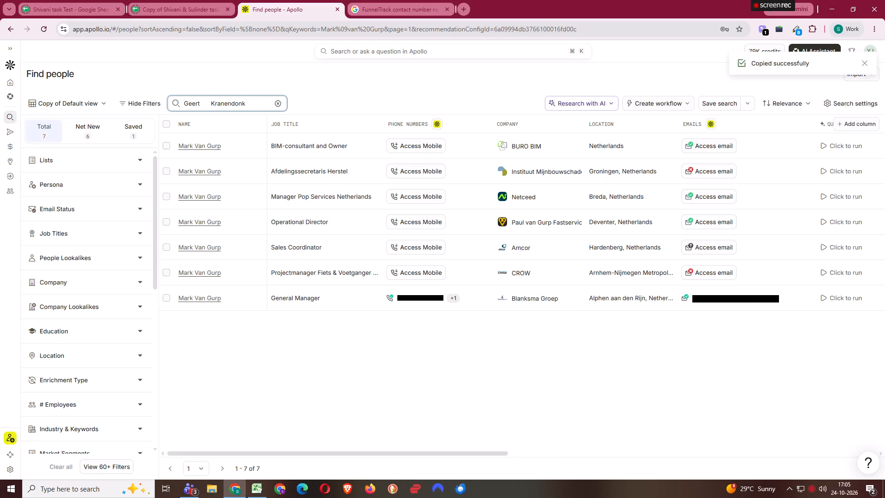
key("Return")
key("Return")
key("Return")
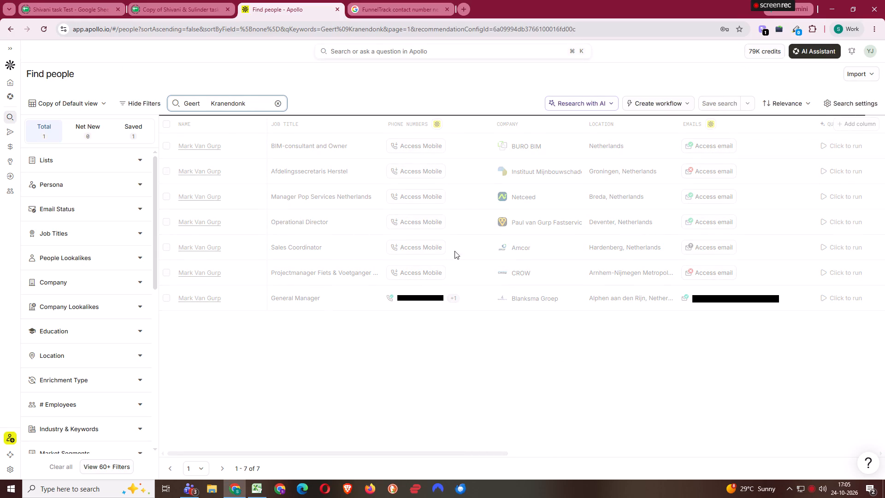
left_click(466, 147)
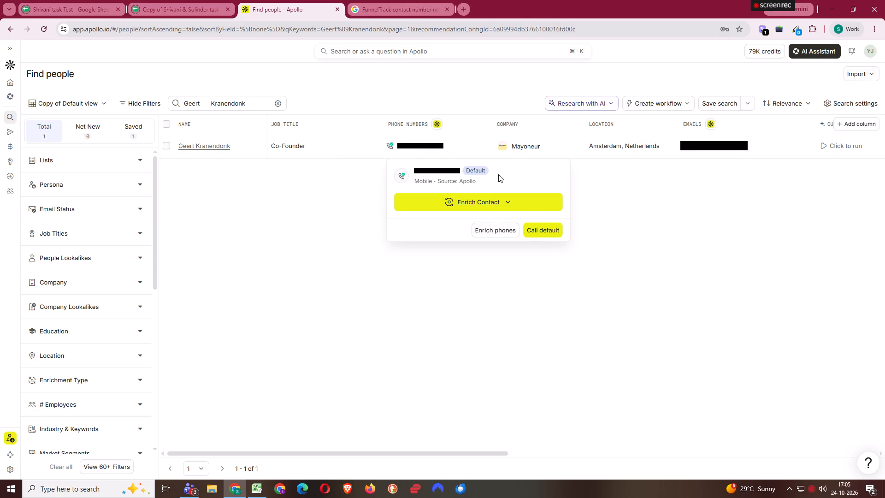
key("alt+Tab")
left_click(567, 120)
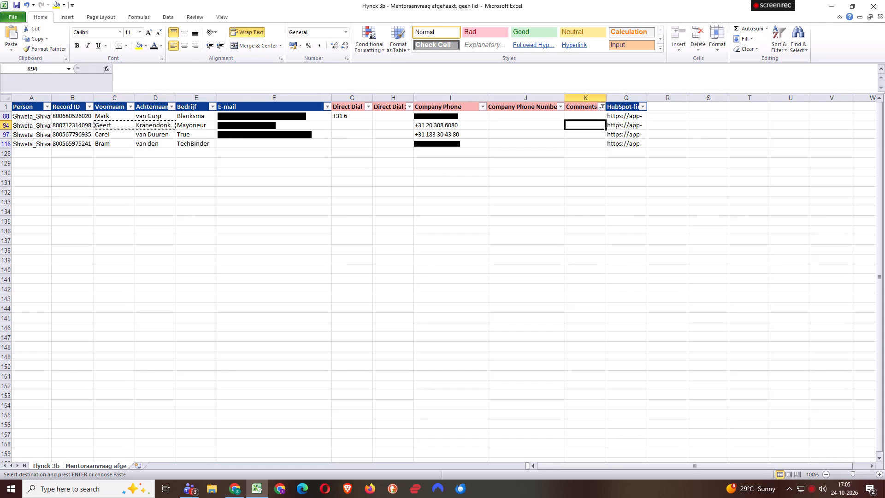
left_click(584, 117)
key("d")
left_click(579, 123)
key("d")
left_click(581, 152)
left_click(603, 105)
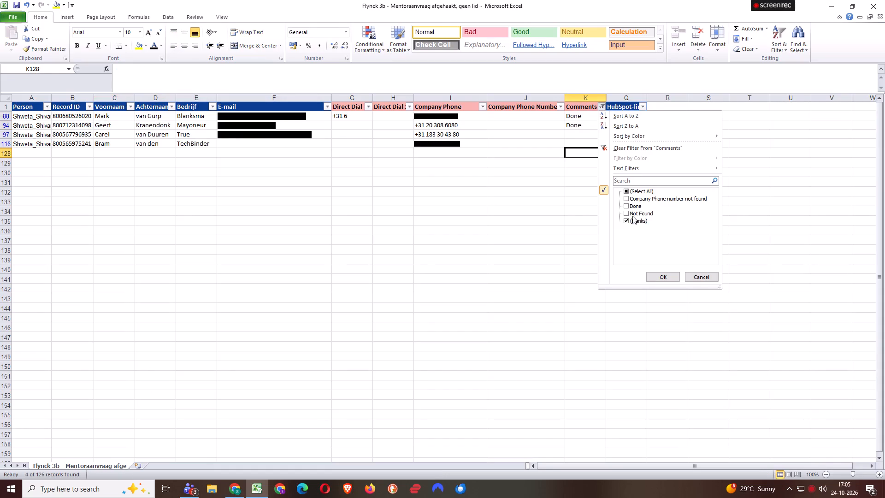
left_click(661, 279)
Copy the first and last name from row 97 (True) and search Apollo's people finder for that contact.
left_click_drag(145, 115, 123, 115)
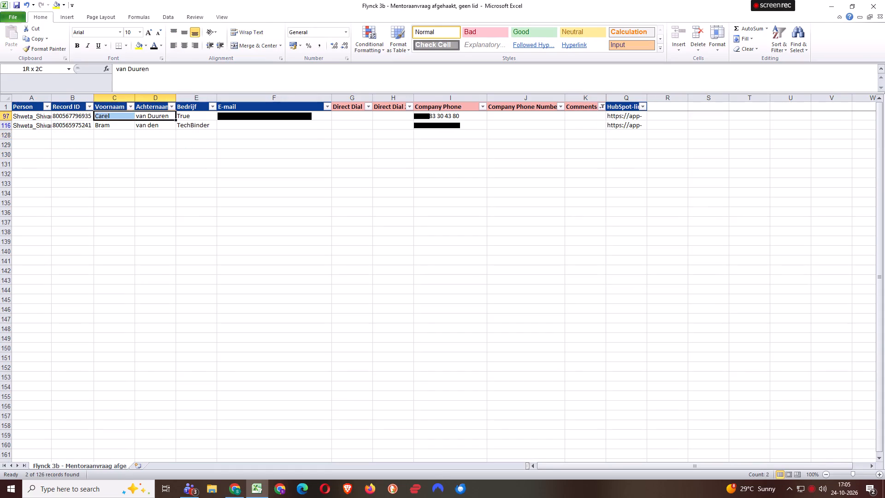
left_click_drag(123, 115, 121, 115)
key("ctrl+c")
key("alt+Tab")
left_click(258, 95)
left_click(234, 107)
triple_click(233, 103)
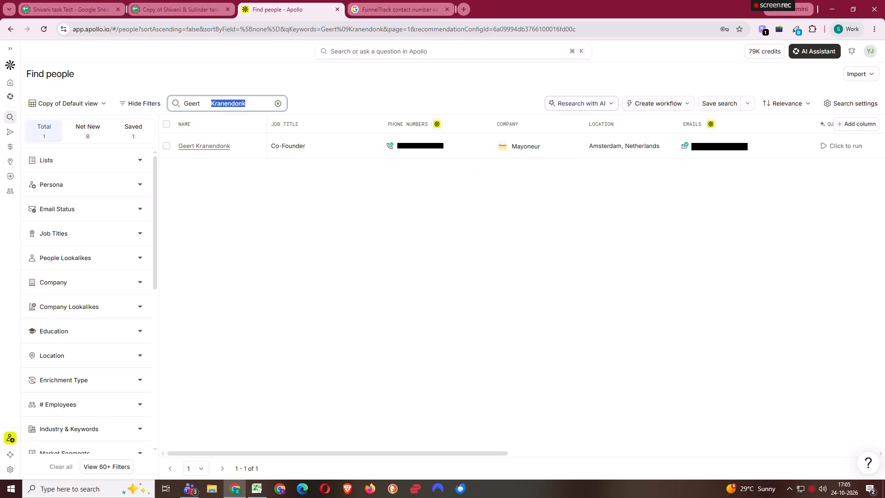
key("ctrl+v")
key("Return")
key("Return")
key("Return")
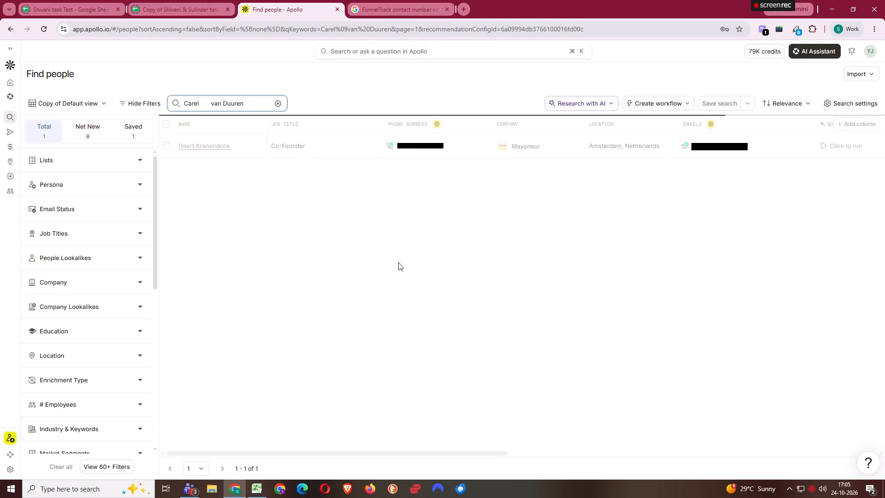
Copy the first and last name from row 116 (TechBinder) and search Apollo's people finder for that contact.
key("alt+Tab")
left_click_drag(149, 127, 129, 126)
key("ctrl+c")
key("alt+Tab")
triple_click(249, 104)
key("ctrl+v")
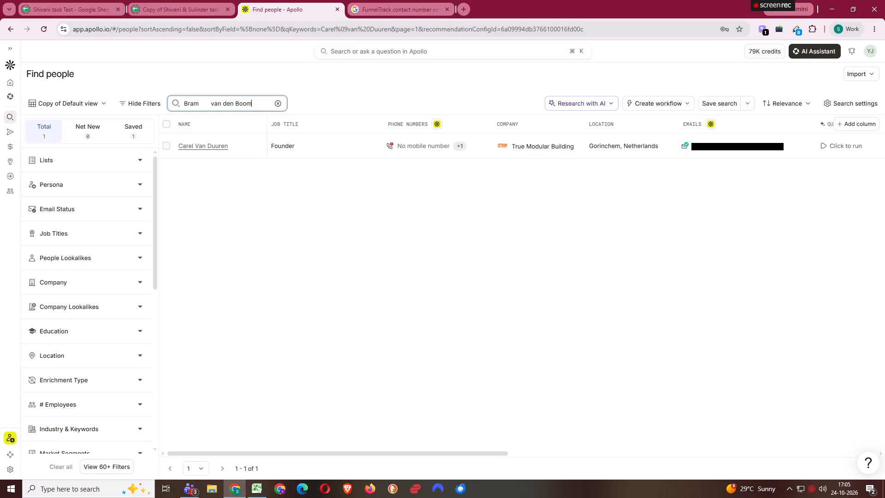
key("Return")
Mark row 97 (True) as Done in Excel's Comments column.
key("alt+Tab")
left_click(583, 111)
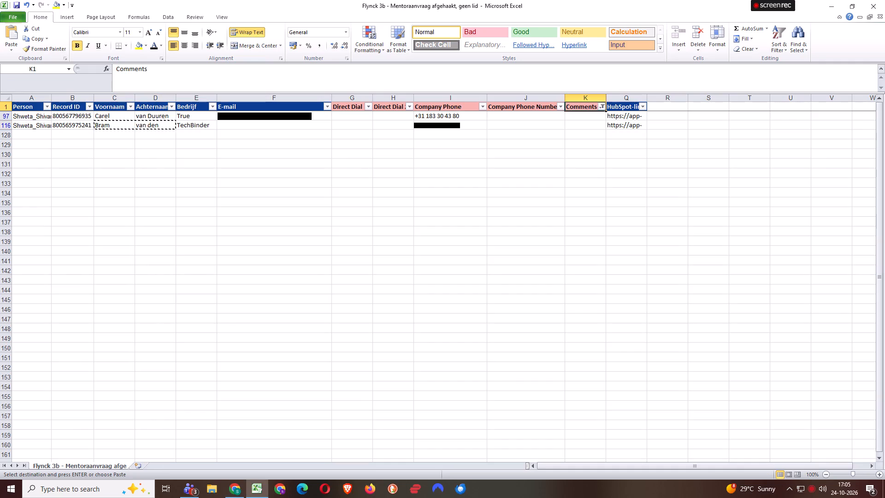
left_click(585, 116)
key("d")
left_click(586, 155)
Fill the Done comment from row 97 (True) down to row 116 (TechBinder) in Excel's Comments column.
left_click(587, 122)
key("alt+Tab")
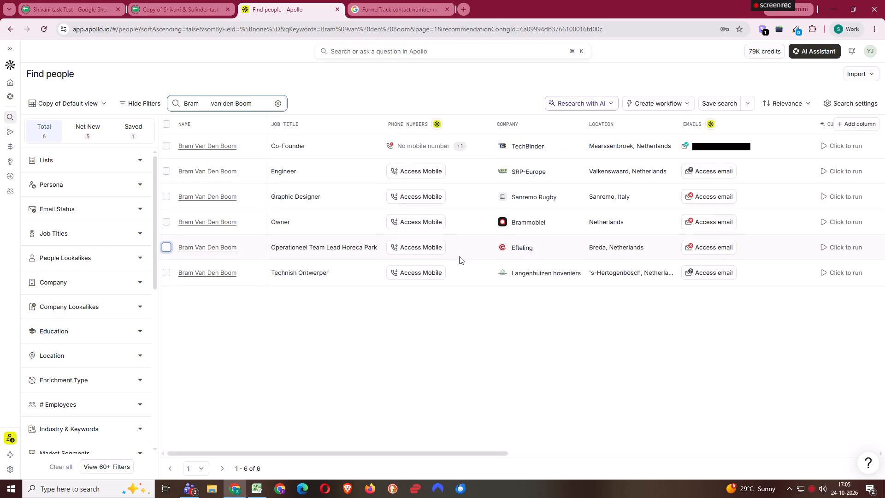
key("alt+Tab")
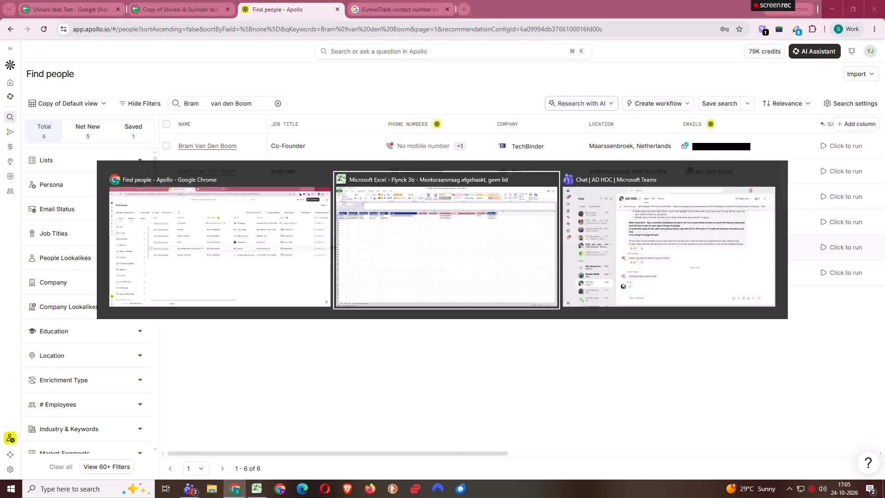
left_click_drag(575, 118, 578, 125)
key("ctrl+d")
left_click(593, 185)
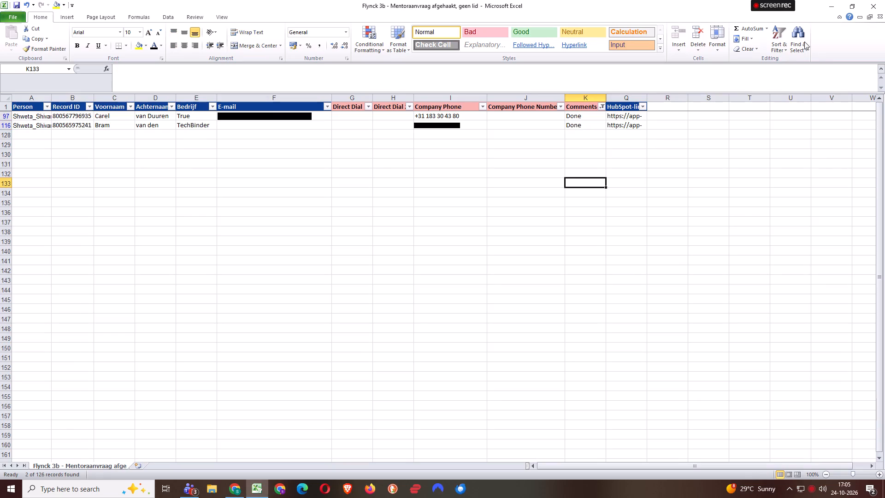
Filter the Comments column to show only Done rows and clear the Done comments from all of them.
left_click(601, 105)
left_click(637, 203)
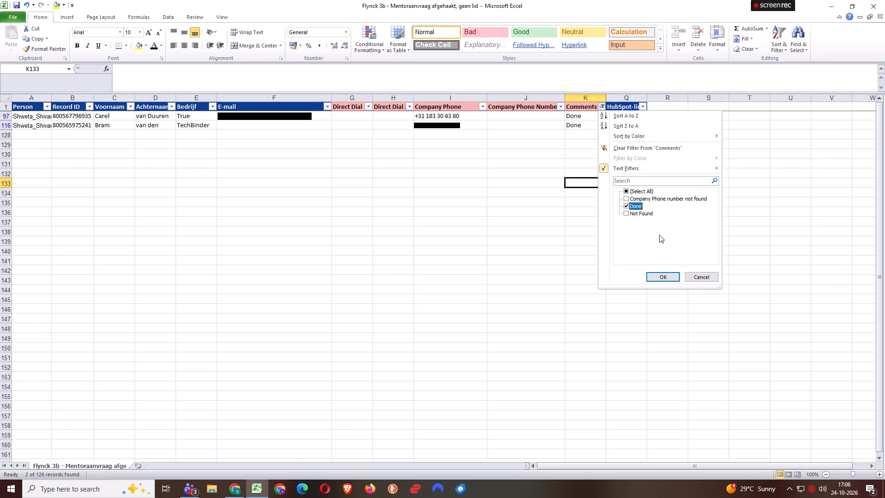
left_click(667, 277)
left_click(599, 302)
left_click(589, 116)
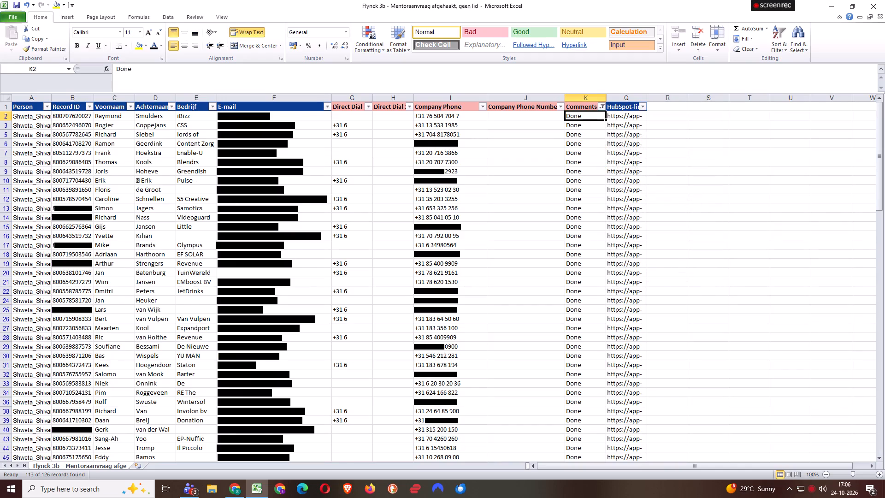
key("ctrl+shift+Down")
key("Delete")
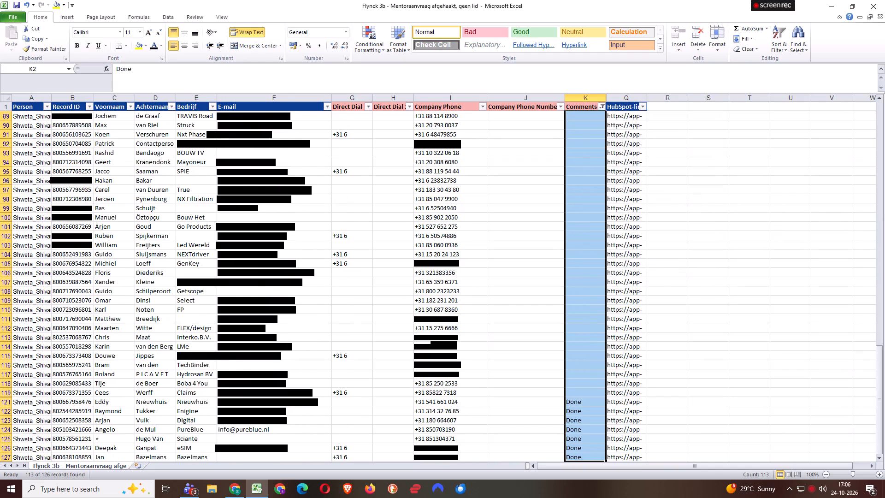
left_click(839, 186)
Turn off the filter on the contact list and save the workbook.
left_click(780, 48)
left_click(804, 91)
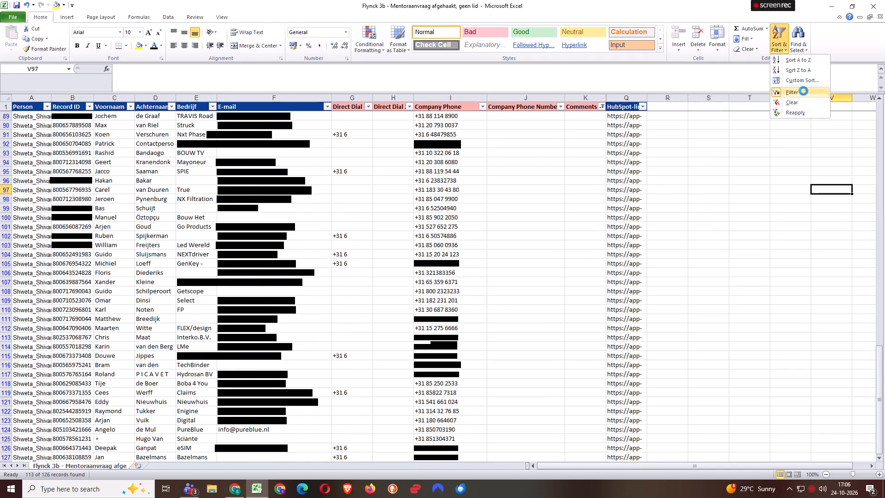
left_click(731, 222)
key("ctrl+s")
key("ctrl+s")
key("ctrl+s")
key("ctrl+s")
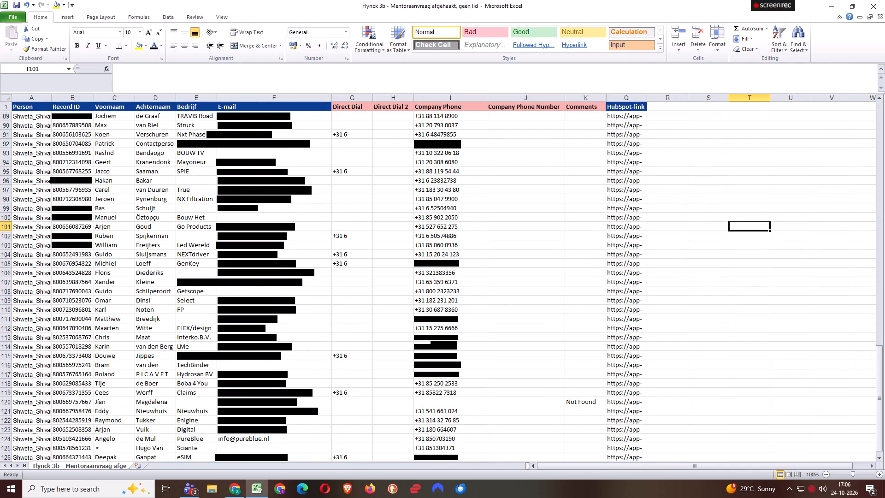
Unhide all hidden columns in the whole sheet and save the workbook.
left_click(733, 161)
left_click(12, 99)
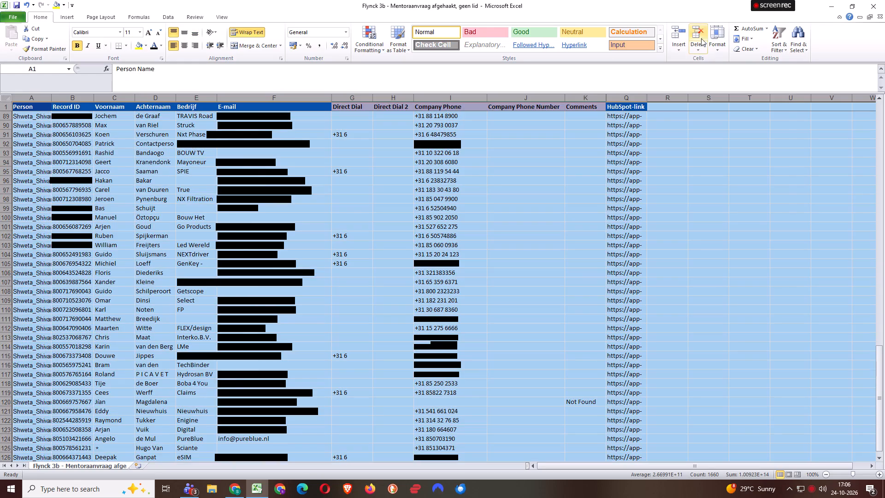
left_click(712, 37)
left_click(832, 176)
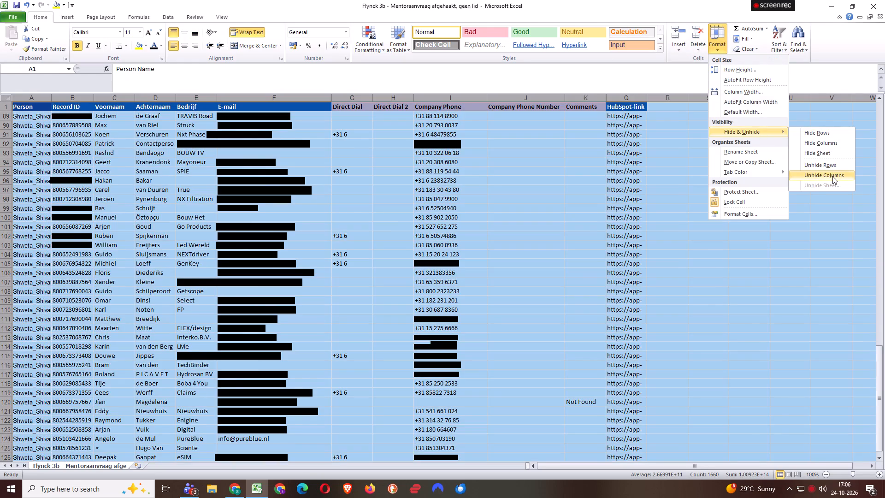
left_click(543, 183)
key("ctrl+s")
key("ctrl+s")
key("ctrl+s")
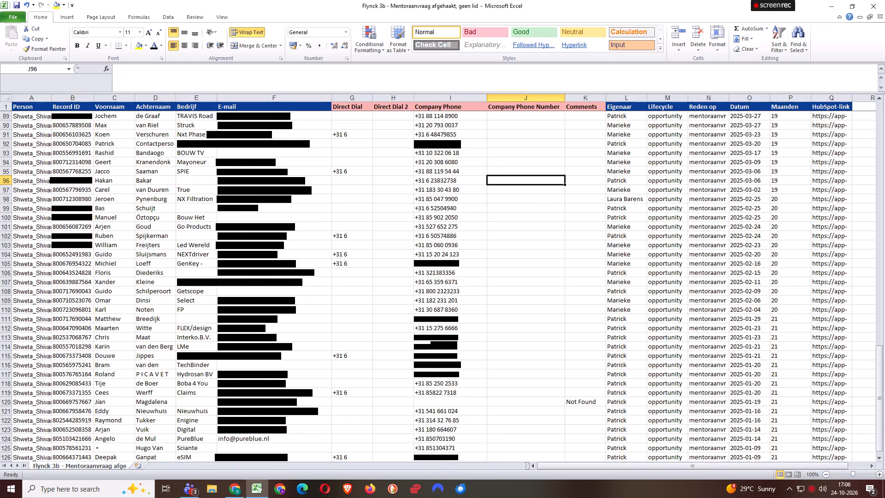
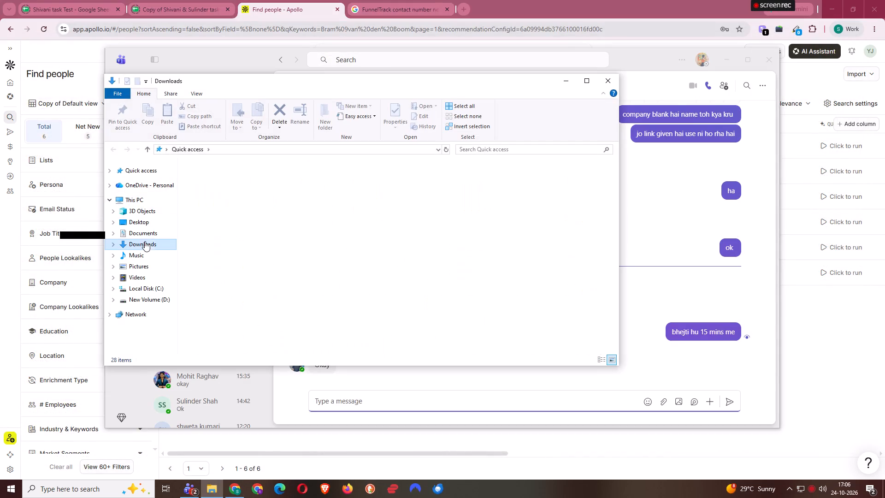
Attach the "Flynck 3b - Mentoraanvraag afgehaakt, geen lid" Excel file from Downloads to the message in the open Teams chat.
scroll(145, 241, "up", 3)
left_click(207, 194)
left_click_drag(207, 211, 381, 402)
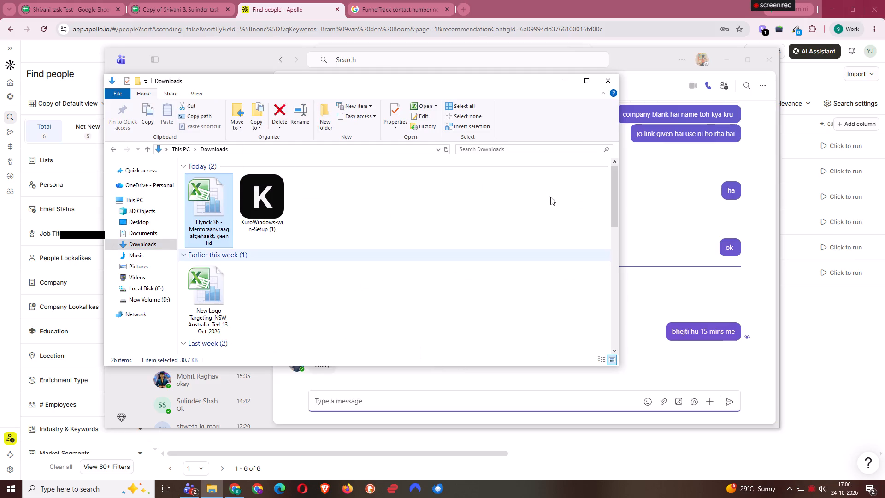
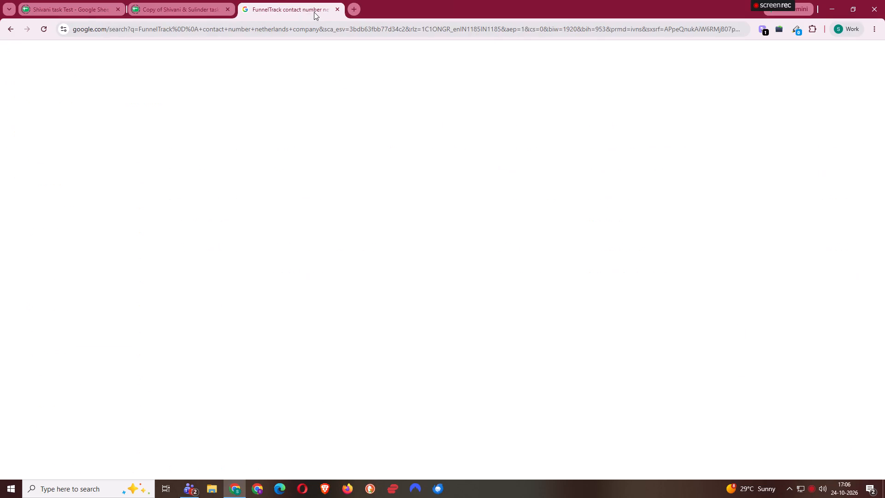
Switch to the open "Shivani task Test" Google Sheets spreadsheet in Chrome.
left_click(71, 2)
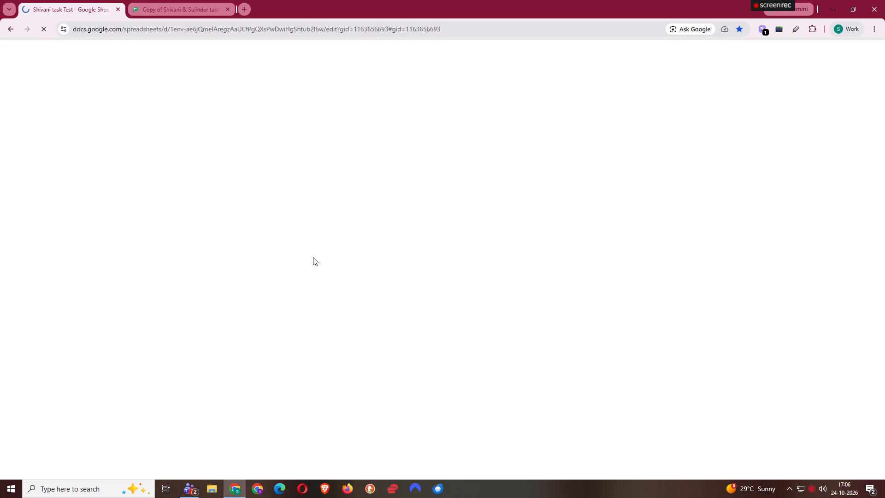
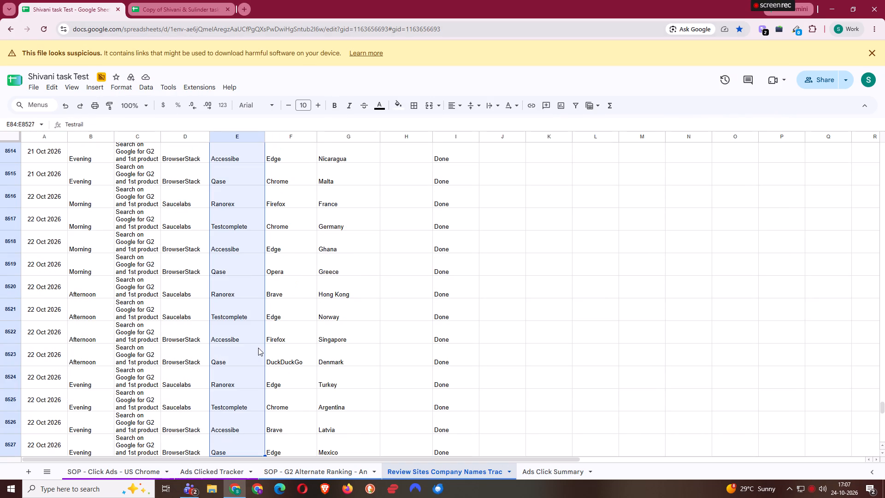
Examine the earlier October browser and country entries in the review sites tracker for pairs to reuse.
scroll(259, 348, "down", 7)
scroll(257, 352, "up", 13)
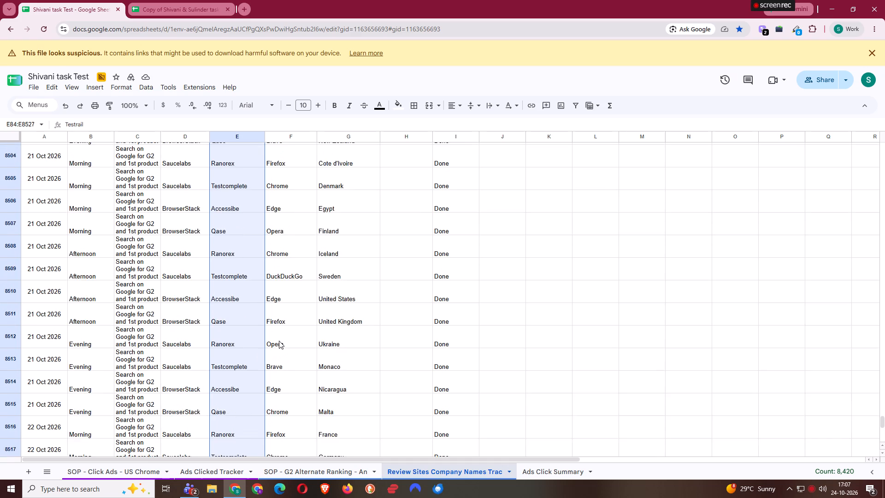
scroll(279, 341, "up", 9)
scroll(361, 234, "up", 9)
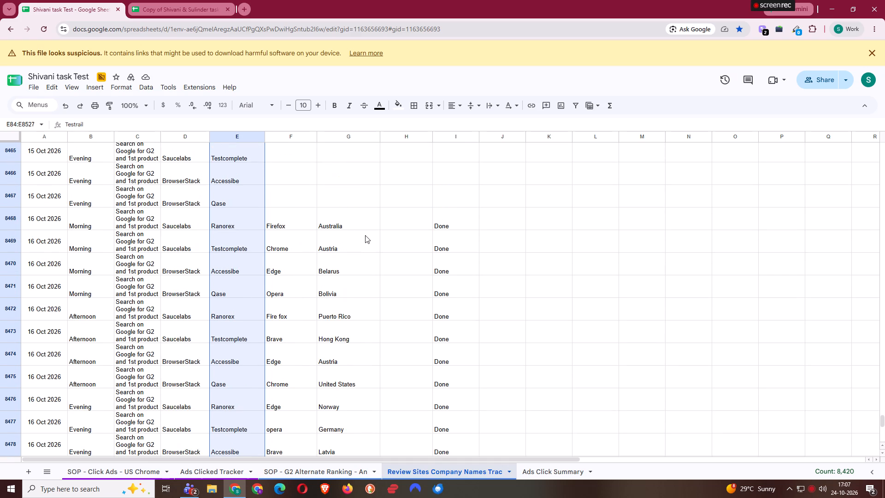
scroll(338, 274, "down", 2)
left_click(321, 274)
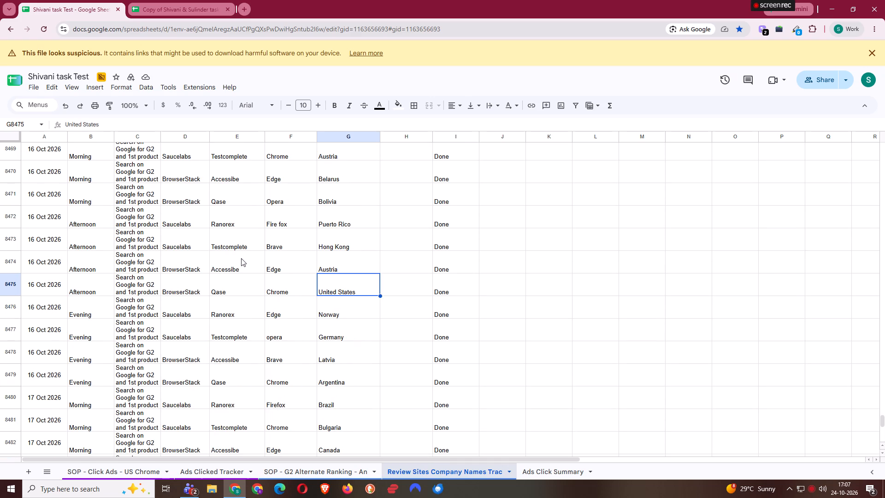
scroll(267, 243, "up", 10)
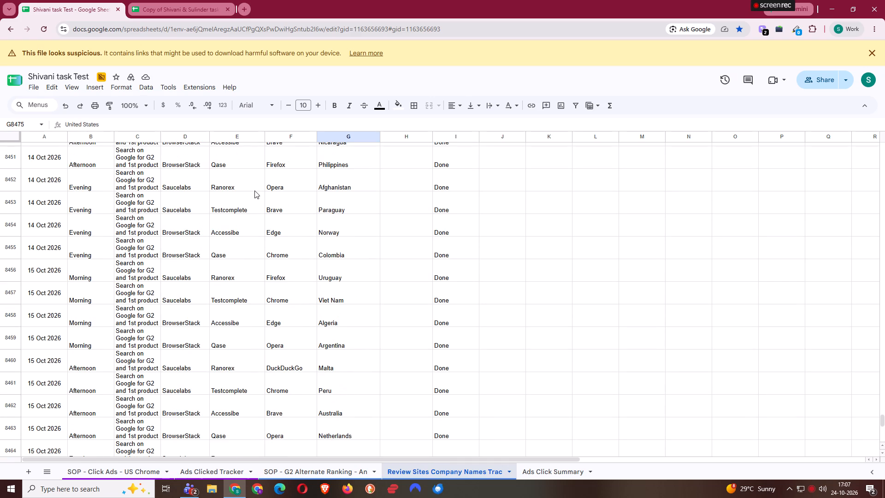
left_click(255, 189)
left_click_drag(275, 181, 347, 181)
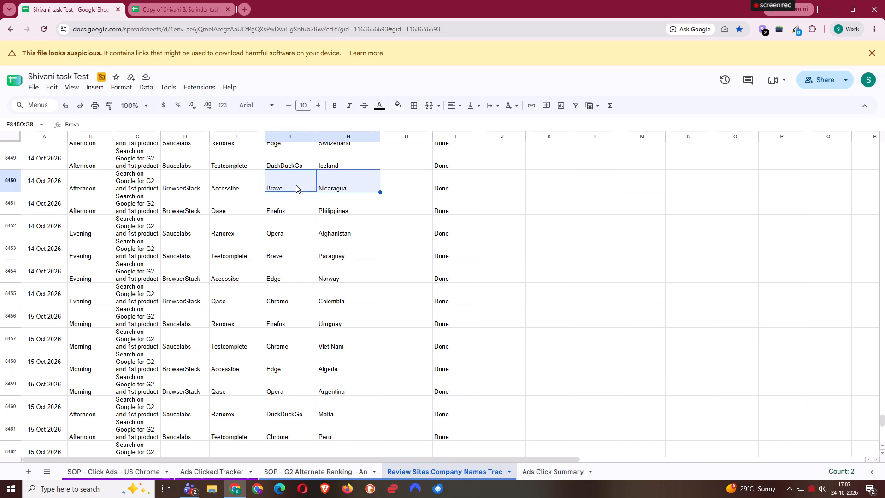
left_click_drag(296, 184, 336, 212)
scroll(311, 295, "up", 7)
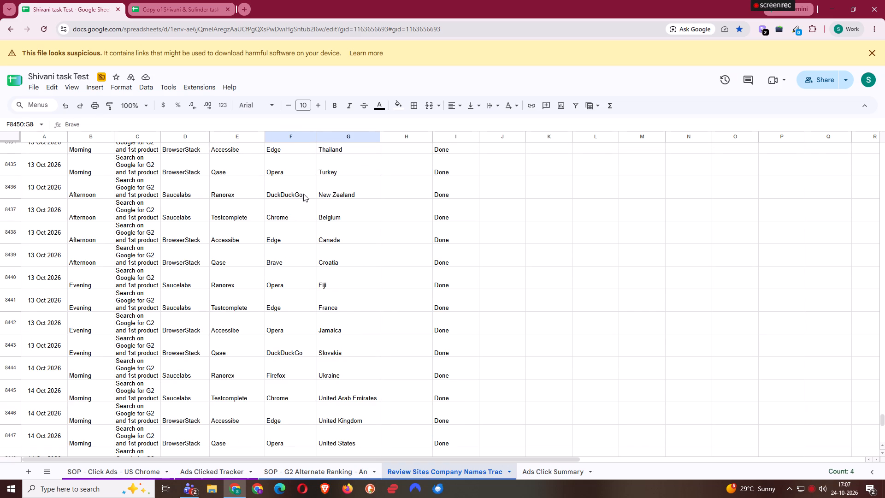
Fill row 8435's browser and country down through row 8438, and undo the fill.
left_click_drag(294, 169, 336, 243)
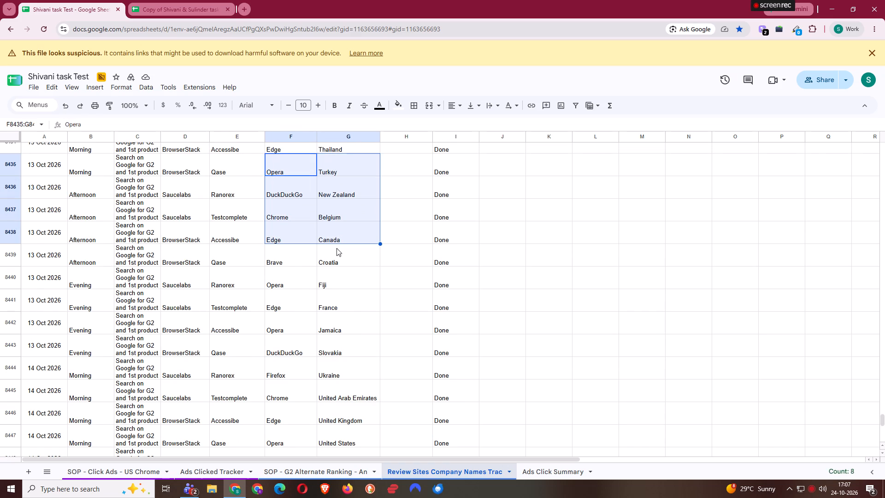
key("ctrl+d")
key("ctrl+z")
Copy the browser and country pairs from rows 8425–8428 into Afternoon rows 8636–8639 of the "Copy of Shivani & Sulinder task Test" tracker.
scroll(328, 301, "up", 6)
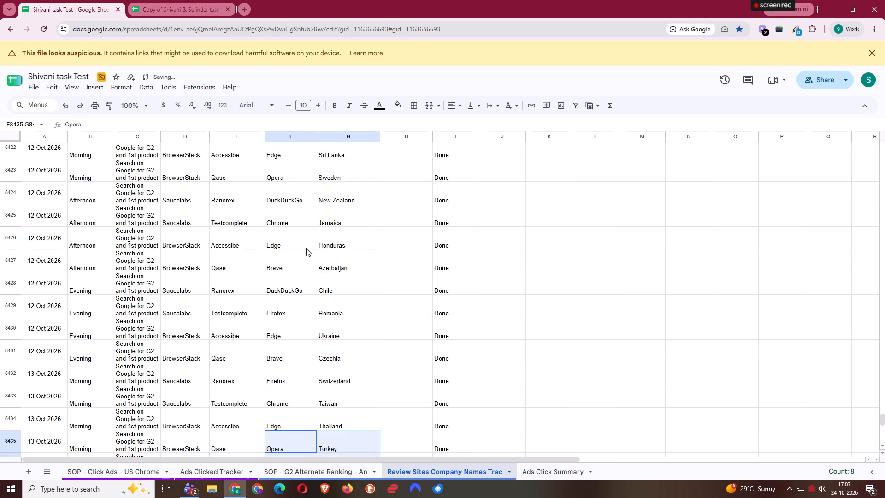
left_click_drag(301, 218, 346, 281)
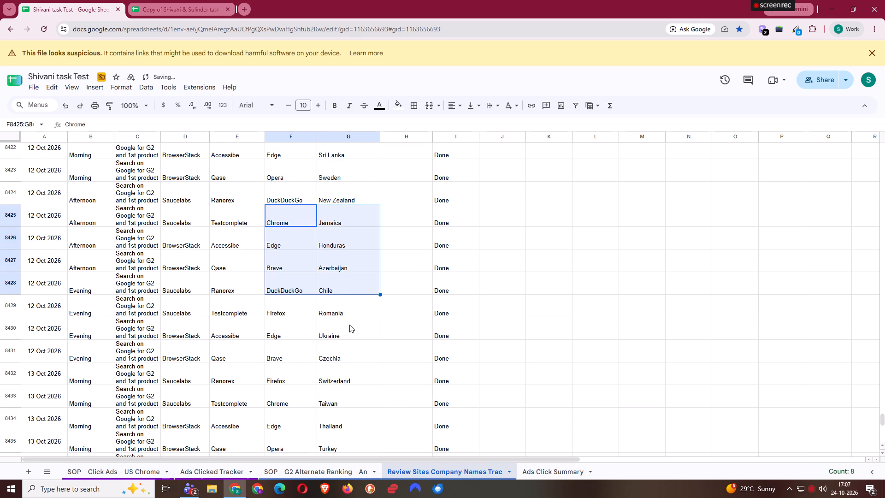
key("ctrl+c")
left_click(200, 0)
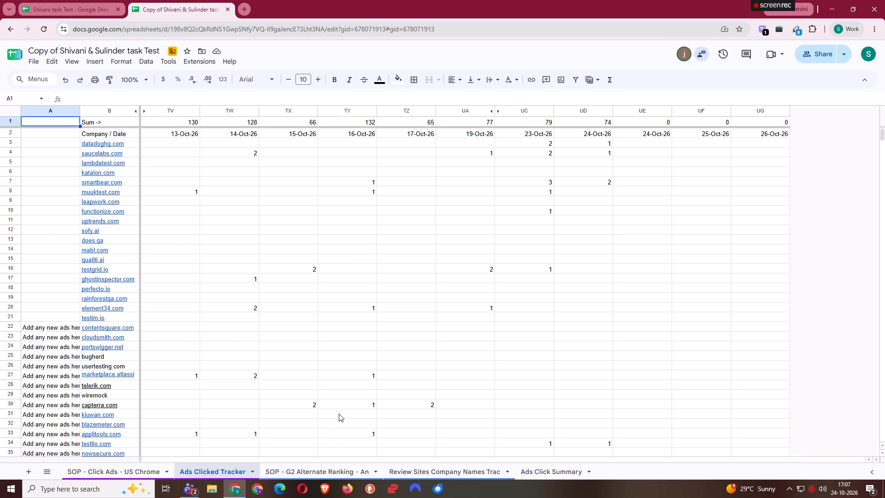
left_click(432, 476)
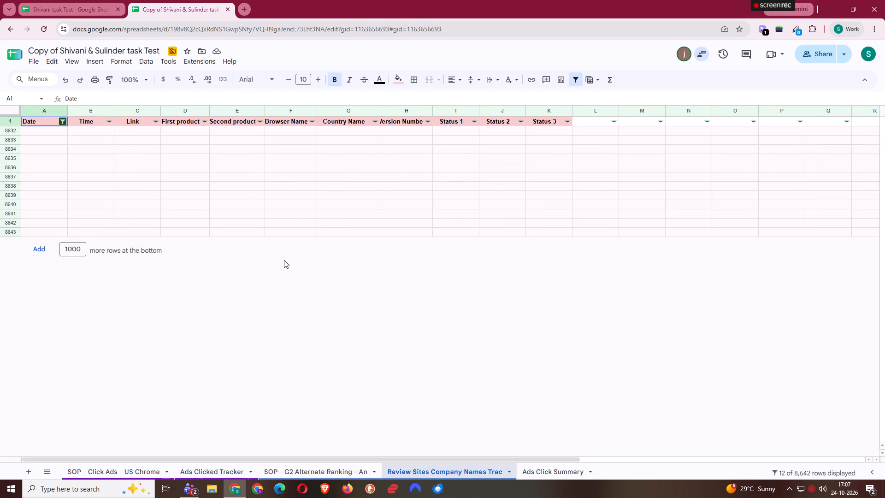
left_click(295, 228)
key("ctrl+v")
left_click(375, 358)
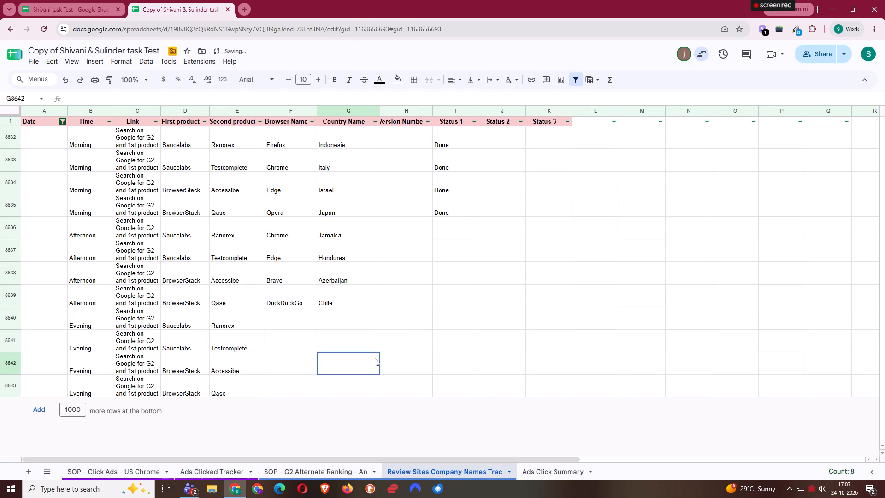
Fill the Done status down Status 1 for the Afternoon and Evening rows 8636–8643.
left_click_drag(453, 206, 441, 287)
key("ctrl+d")
left_click_drag(448, 290, 450, 403)
key("ctrl+d")
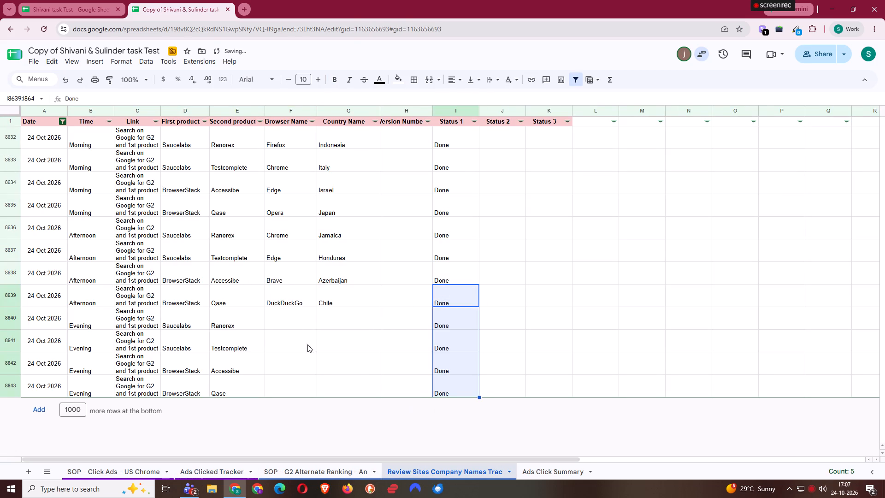
Copy the Brave/Hong Kong, Edge/Austria and Chrome/United States pairs from source rows 8413–8415 into Evening rows 8640–8642 of the copy.
left_click(293, 320)
left_click(81, 0)
scroll(418, 280, "up", 5)
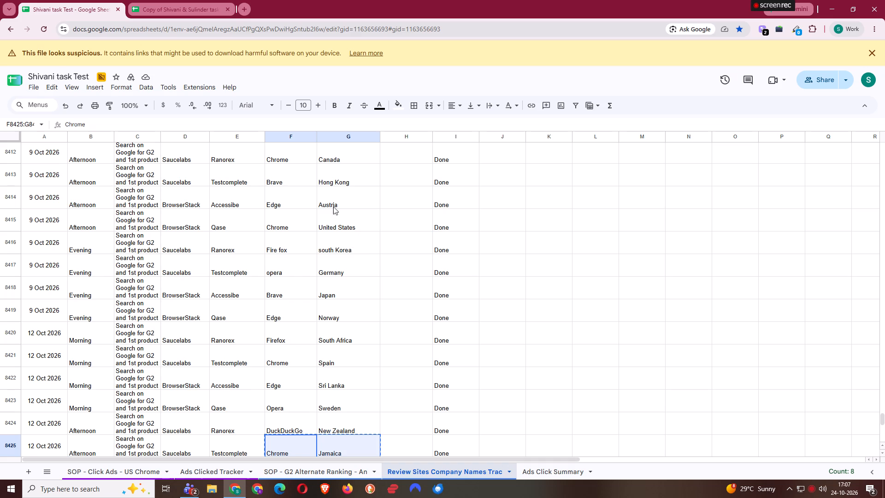
left_click(283, 178)
left_click_drag(283, 178, 343, 178)
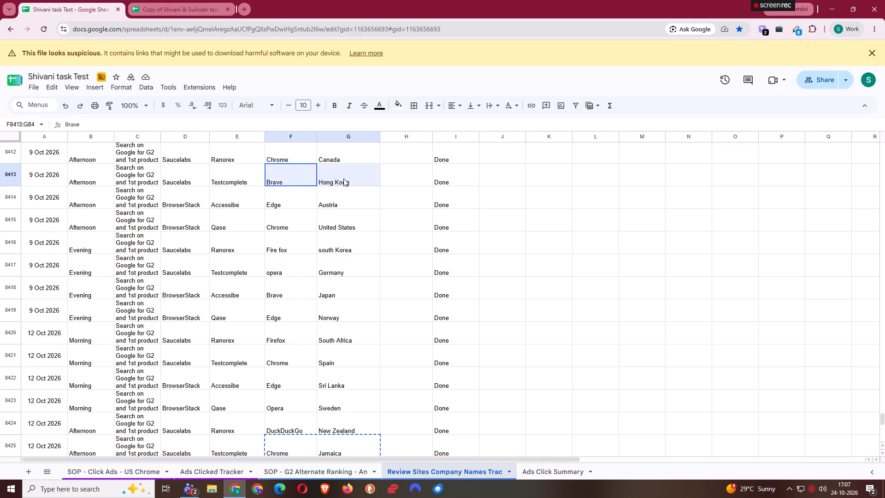
left_click_drag(343, 178, 342, 226)
key("ctrl+c")
left_click(193, 0)
key("ctrl+v")
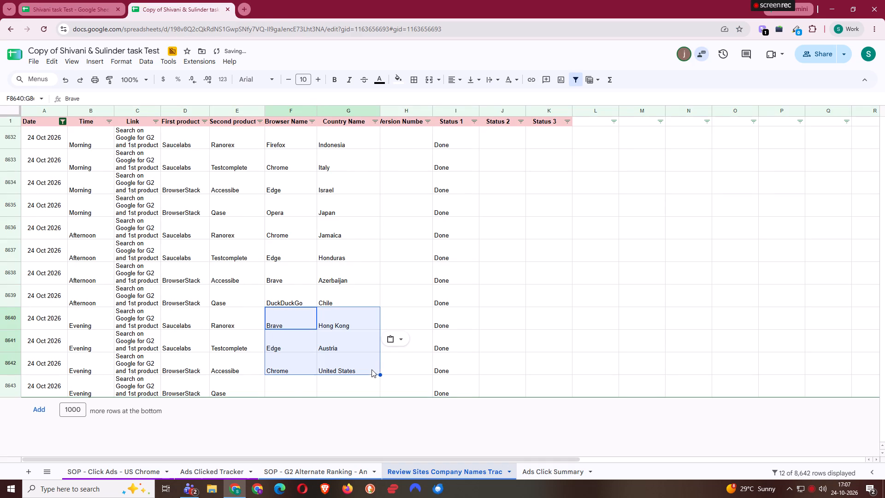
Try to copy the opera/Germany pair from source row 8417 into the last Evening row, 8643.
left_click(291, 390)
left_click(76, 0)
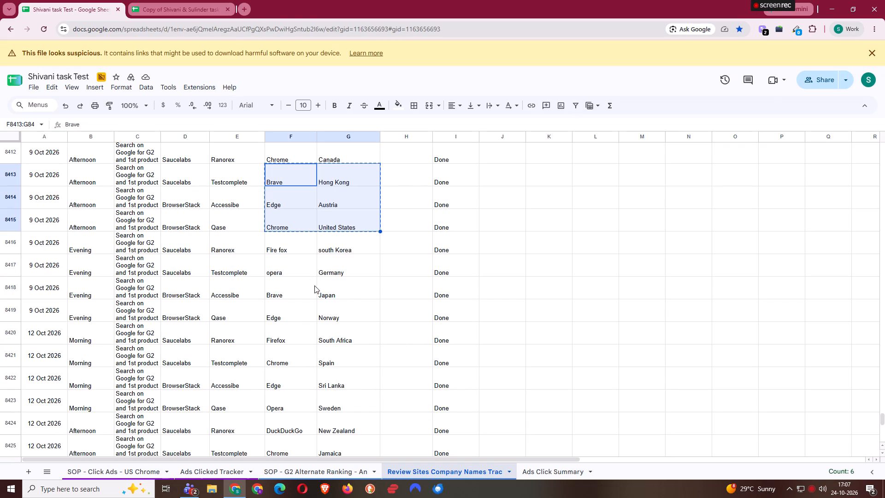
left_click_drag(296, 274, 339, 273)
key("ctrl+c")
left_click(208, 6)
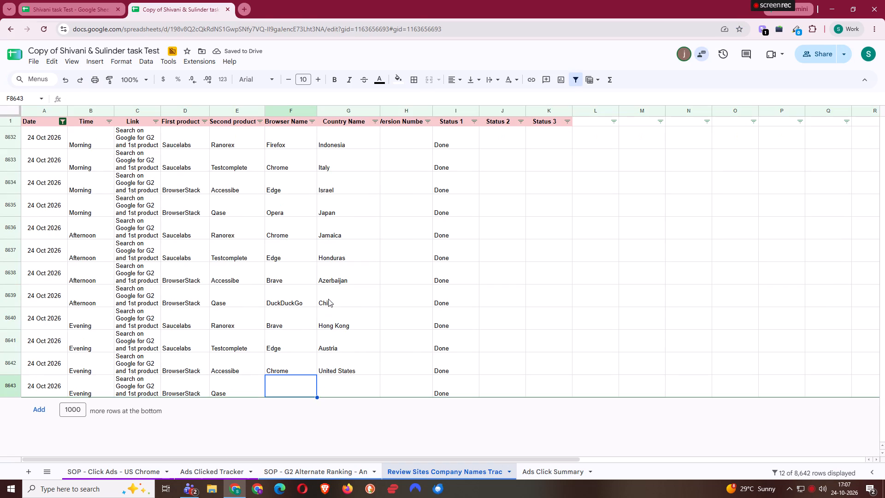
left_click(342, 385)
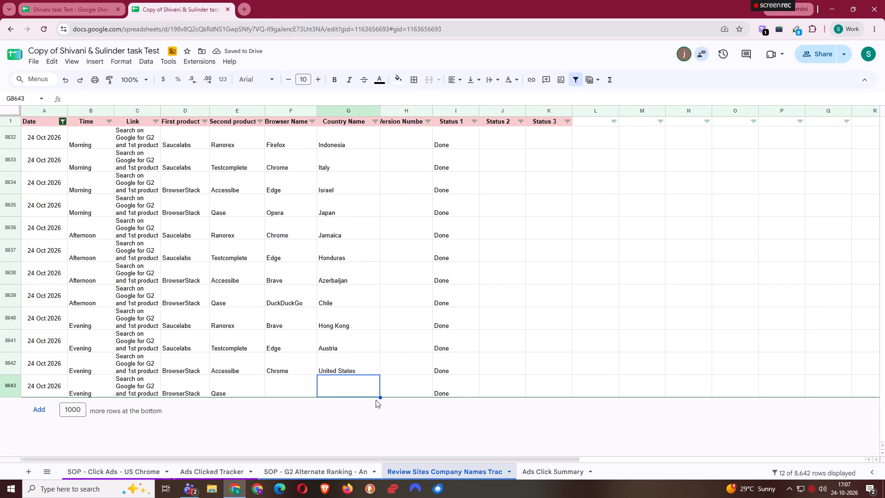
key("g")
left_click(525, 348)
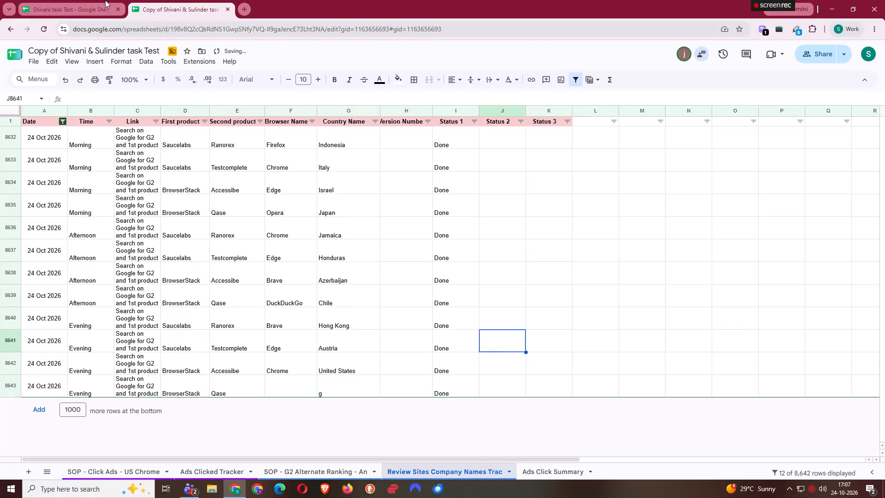
Copy the Chrome/Fiji pair from row 8405 of the source tracker into the last Evening row, 8643, of the copy.
left_click(105, 0)
scroll(362, 276, "up", 5)
left_click(342, 227)
key("c")
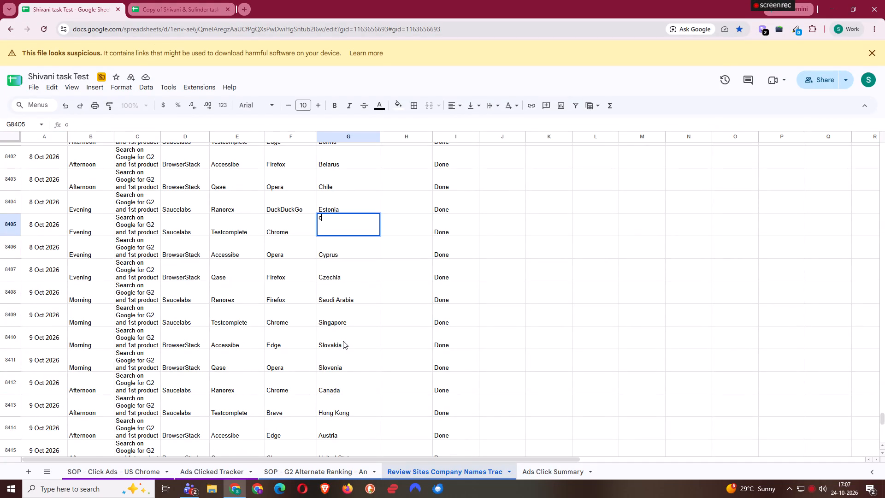
left_click(327, 245)
key("ctrl+z")
left_click_drag(298, 231, 306, 230)
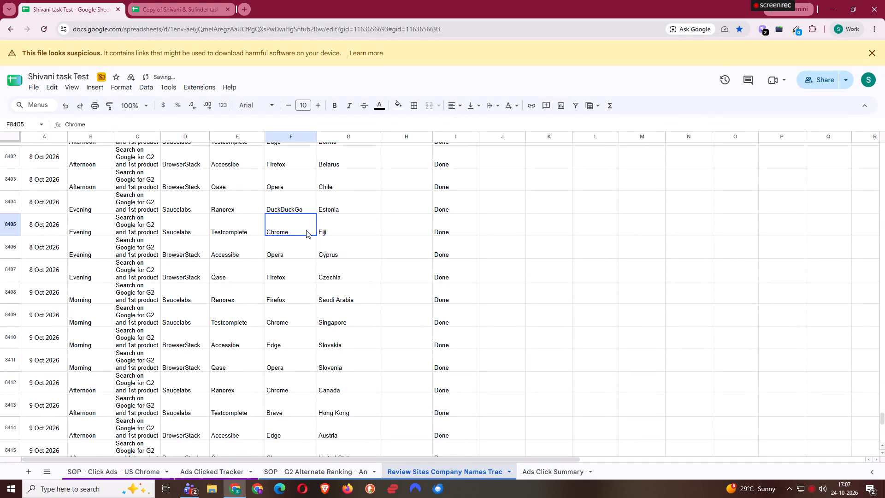
left_click_drag(306, 230, 336, 230)
key("ctrl+c")
left_click(200, 0)
left_click(272, 395)
key("ctrl+v")
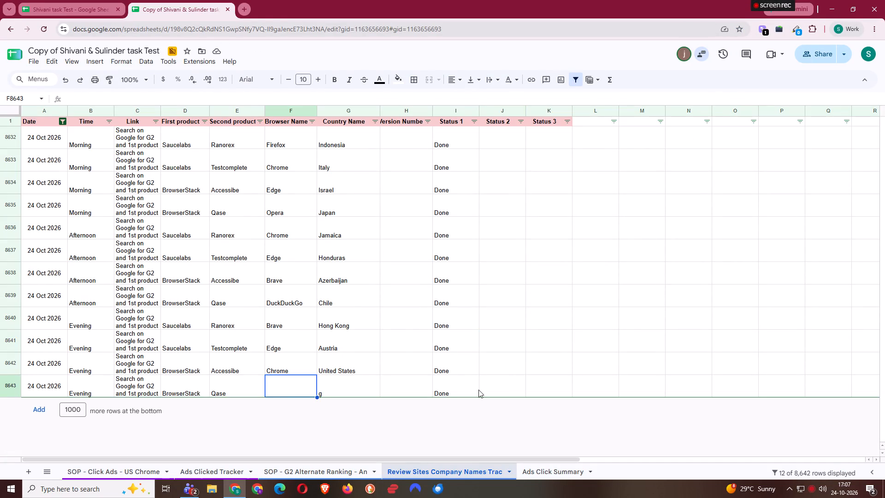
left_click(611, 303)
left_click(602, 285)
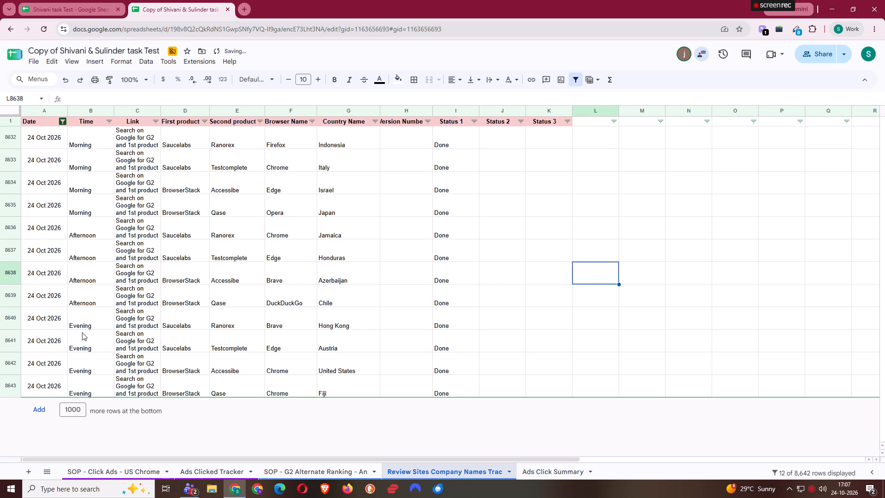
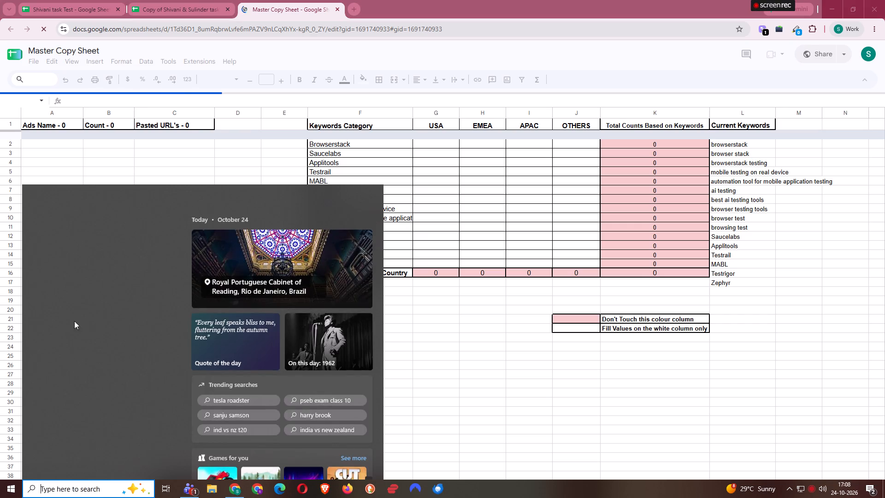
Launch the Kuro app from the recent Windows search entries.
left_click(104, 248)
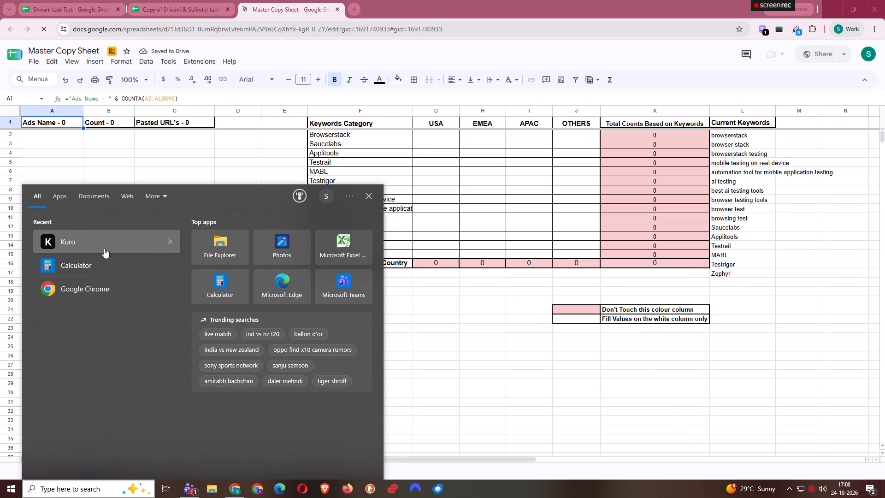